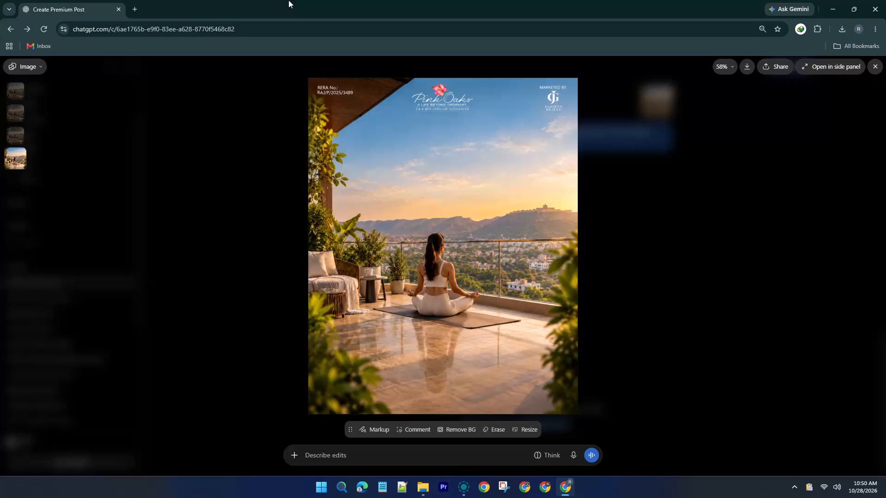
Search the web for linktree in a new browser tab and open the official Linktree website.
click(138, 1)
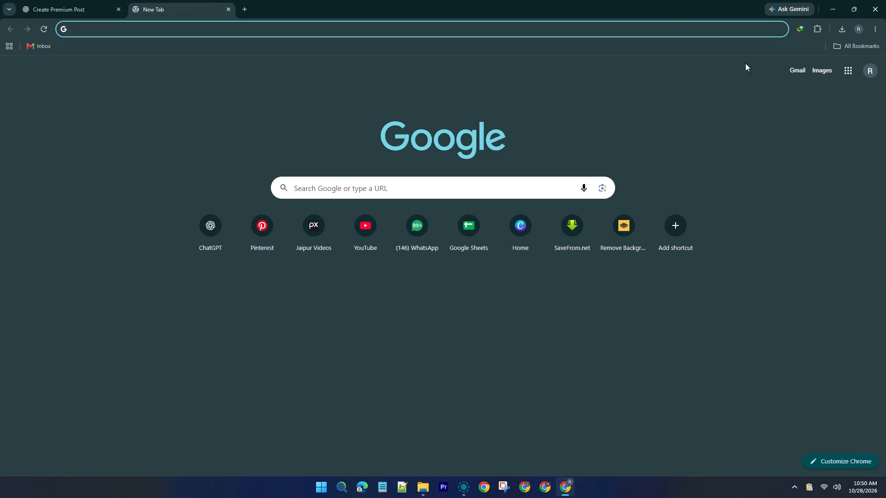
text(linkr)
key(BackSpace)
text(tre)
key(Return)
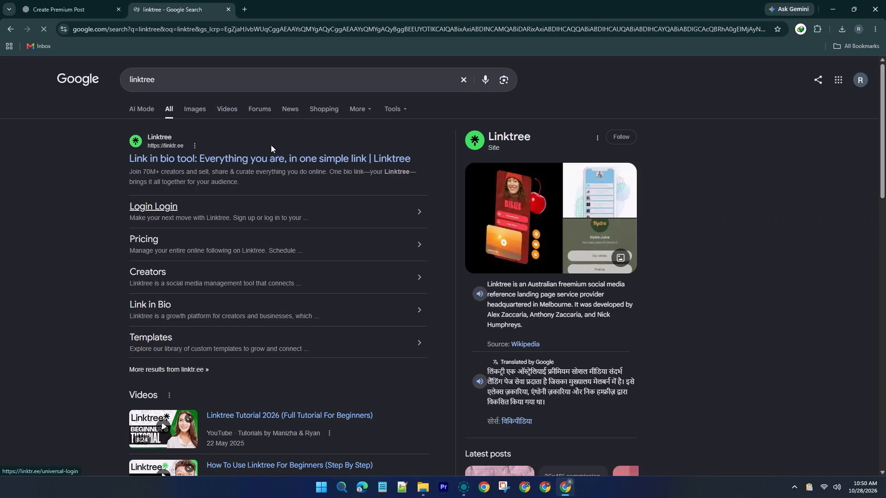
click(205, 153)
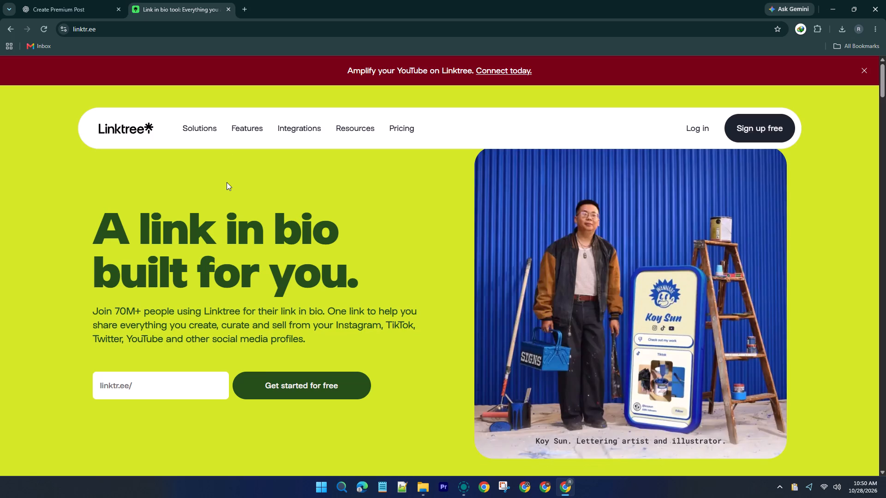
Open Linktree's pricing page and examine the Starter, Pro, Premium, Agency or Enterprise, and Free plans.
click(403, 129)
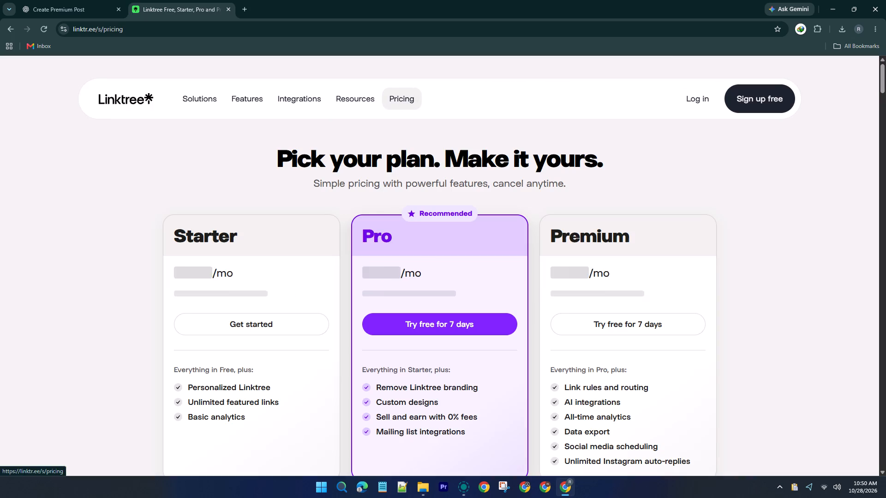
scroll(312, 264, down, 1)
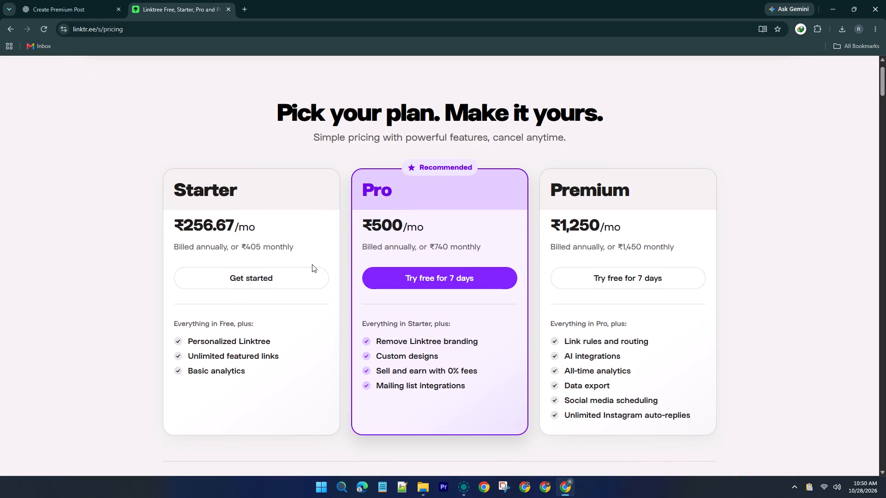
scroll(312, 264, down, 7)
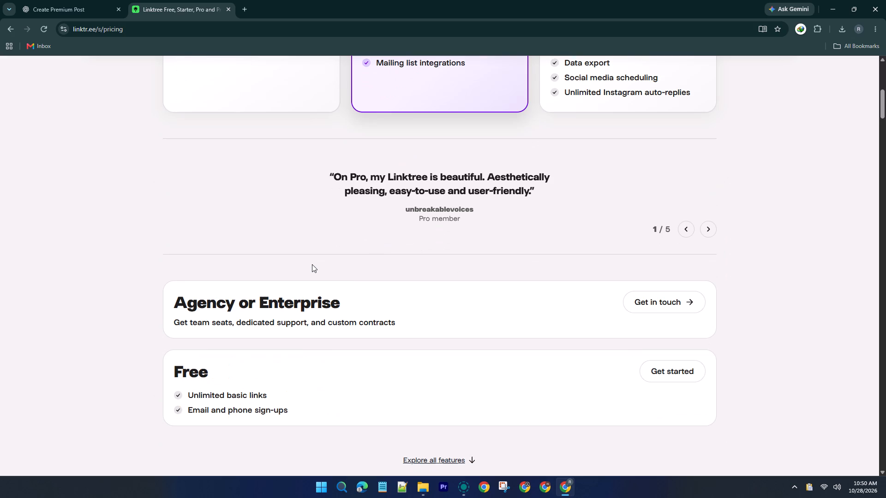
scroll(312, 264, down, 1)
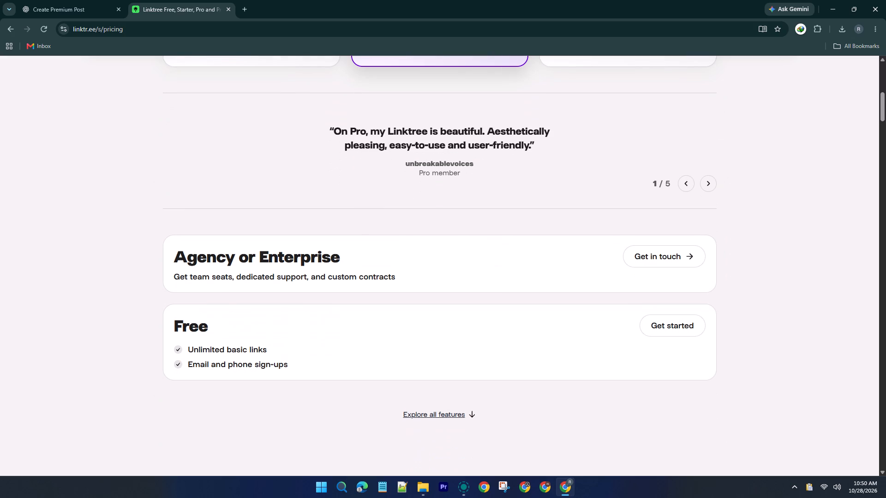
scroll(312, 264, down, 6)
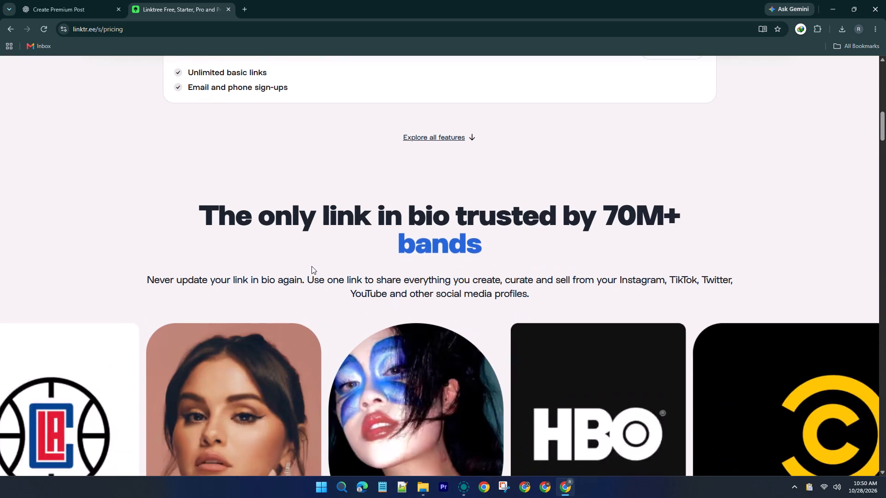
scroll(311, 266, down, 5)
scroll(311, 266, up, 11)
middle_click(336, 494)
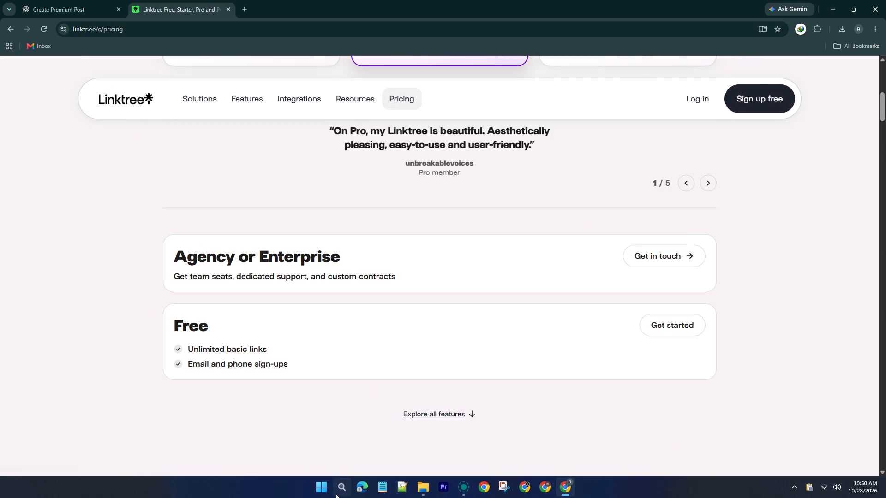
scroll(223, 274, up, 12)
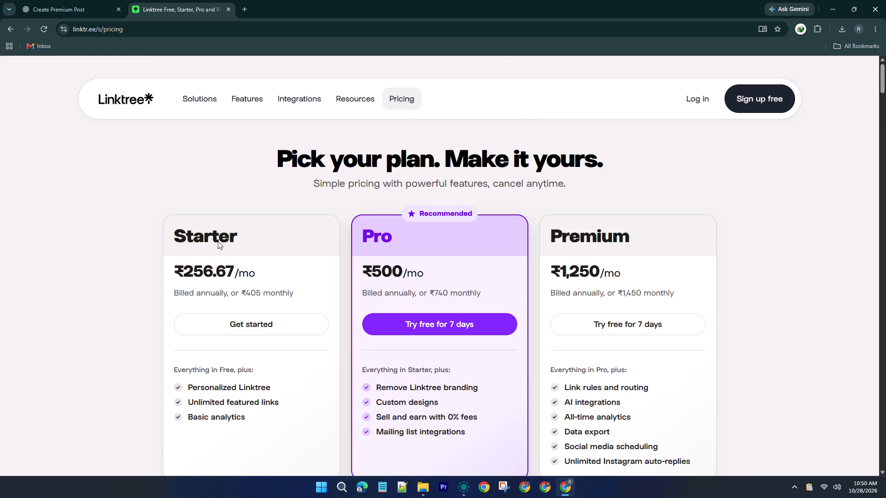
scroll(218, 241, up, 3)
Select the web address of the Linktree pricing page.
click(194, 37)
click(196, 34)
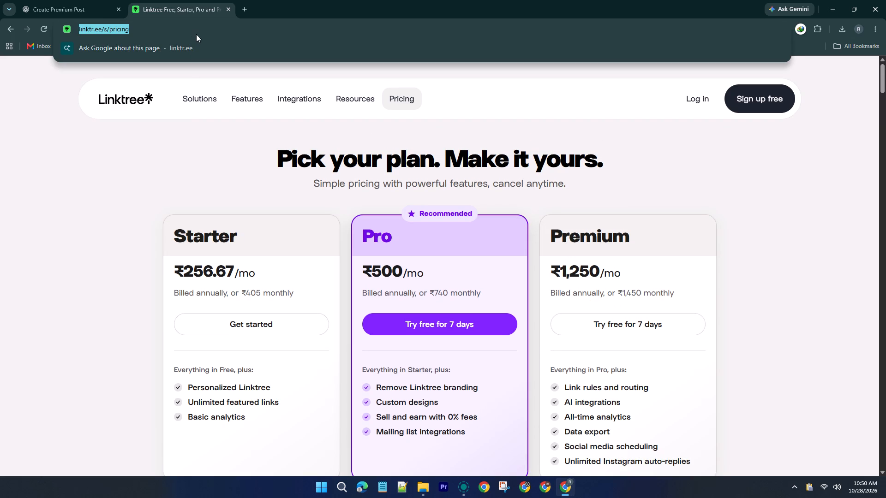
Search the web for linktree alternatives.
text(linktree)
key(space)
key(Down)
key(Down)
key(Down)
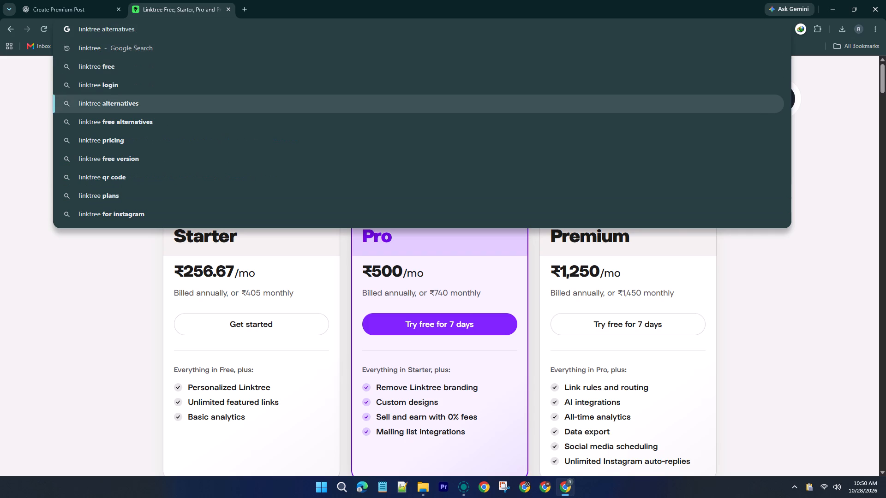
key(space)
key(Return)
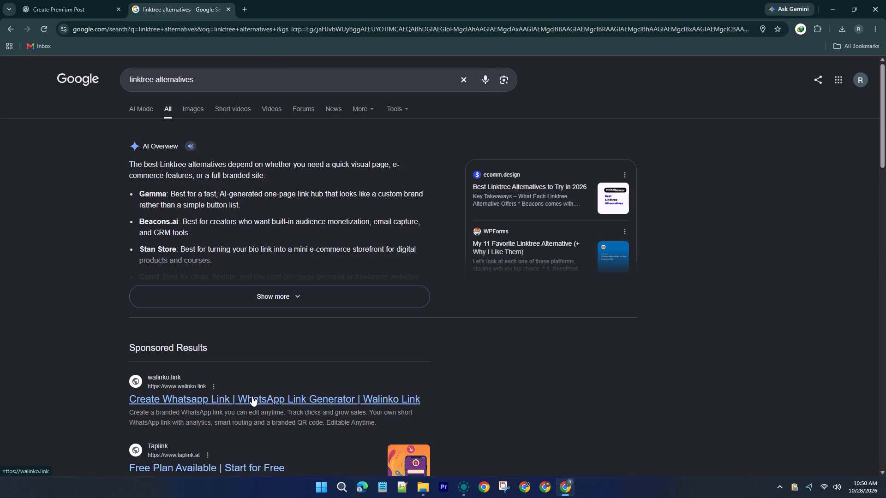
Expand the AI overview of Linktree alternatives, and open the sponsored Walinko and Taplink results in new background tabs.
click(255, 286)
scroll(237, 285, down, 5)
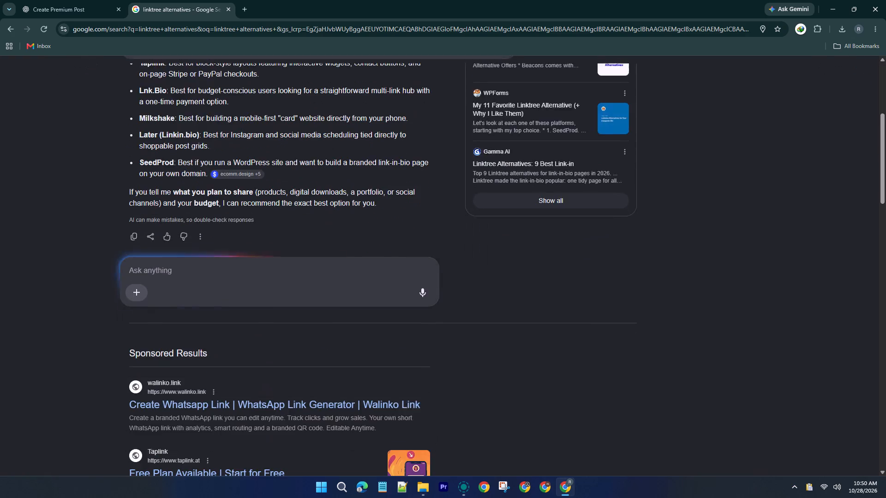
scroll(237, 286, down, 5)
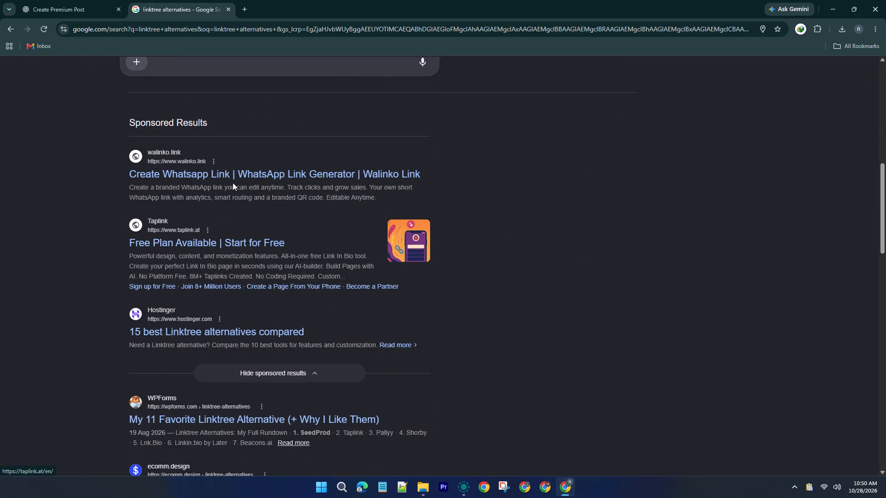
middle_click(239, 175)
middle_click(239, 247)
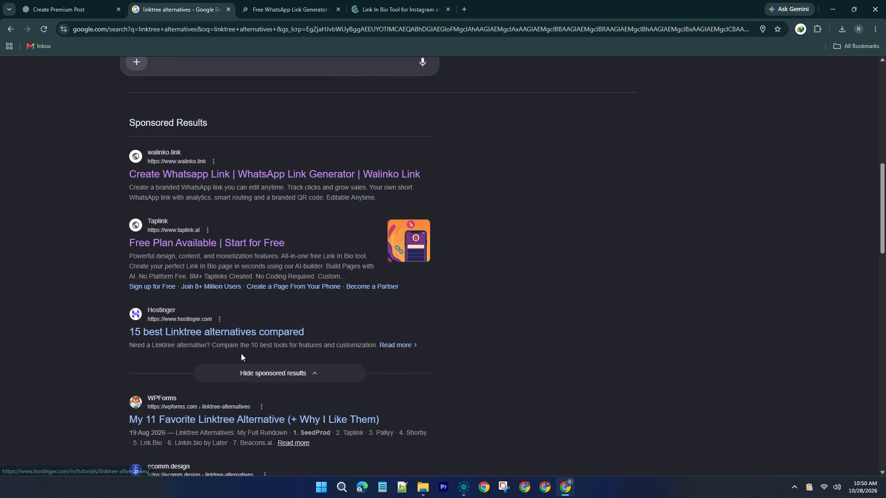
From the WPForms result snippet, search Google for SeedProd and Taplink in separate new tabs, returning to the alternatives results.
scroll(241, 353, down, 5)
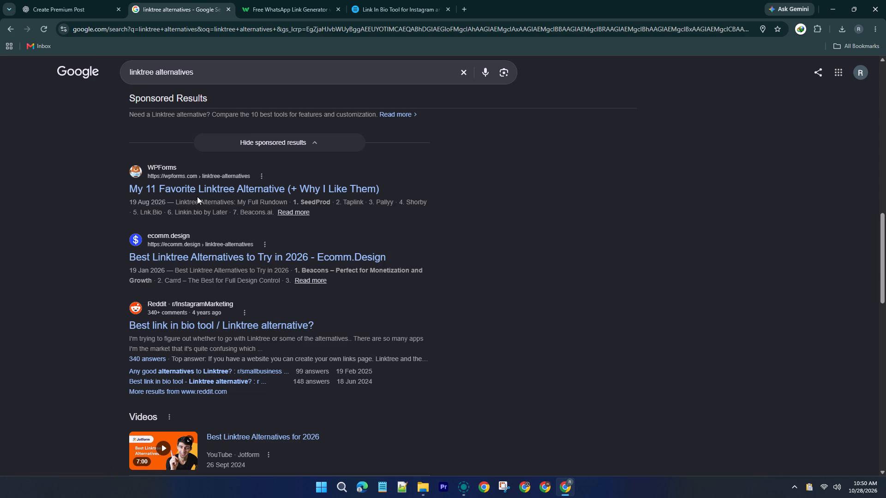
double_click(309, 202)
right_click(309, 202)
click(378, 244)
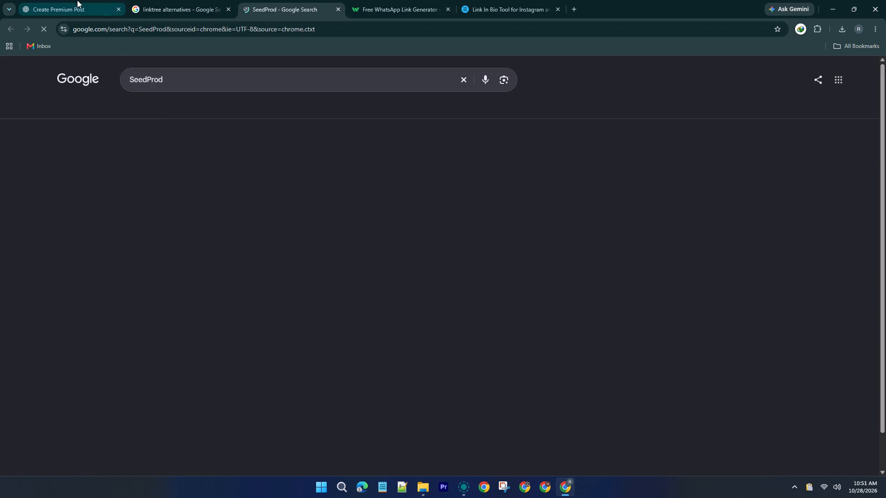
click(155, 0)
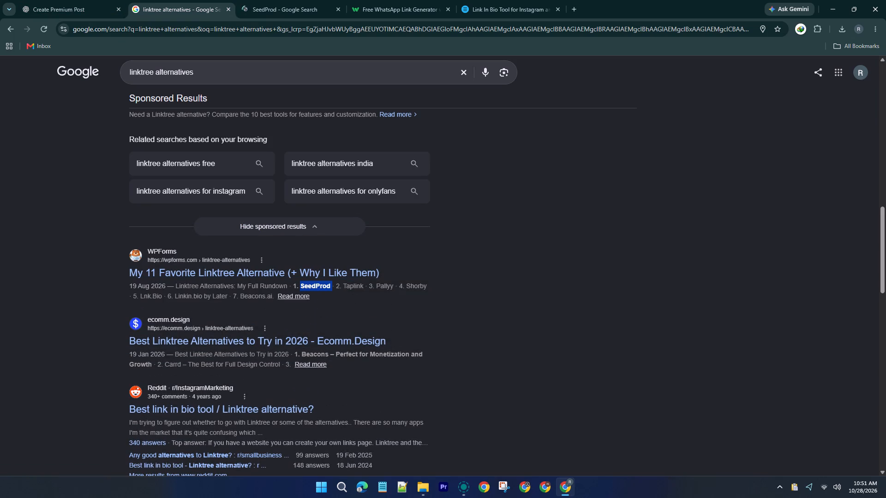
double_click(351, 286)
right_click(351, 286)
click(391, 319)
click(144, 0)
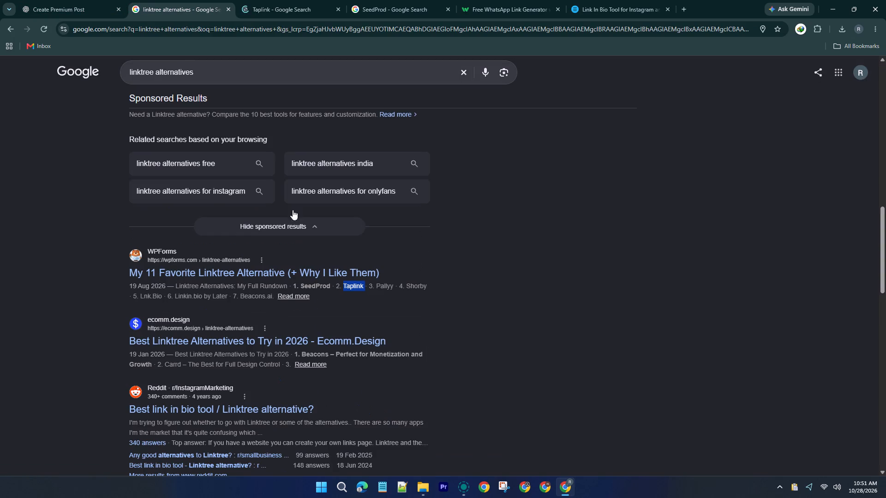
Search Google for Pallyy and Shorby from the WPForms snippet in separate new tabs, returning to the alternatives results.
double_click(383, 285)
right_click(383, 285)
click(417, 317)
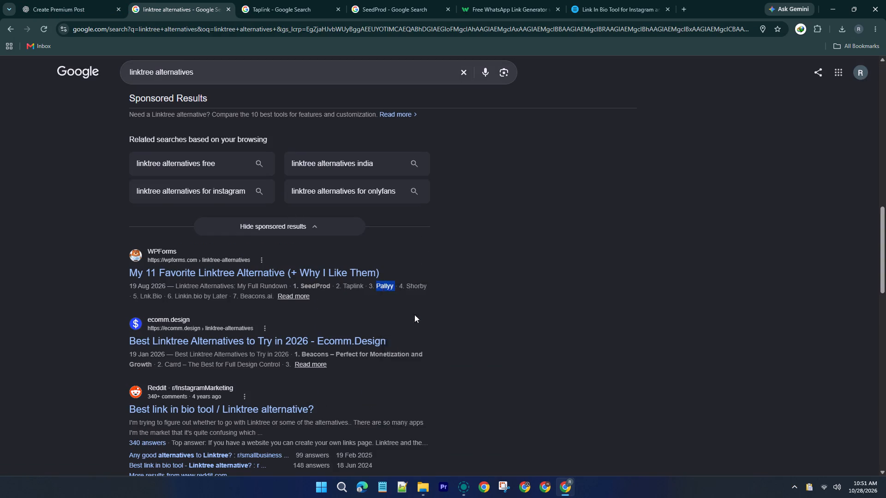
click(166, 0)
double_click(412, 283)
right_click(412, 283)
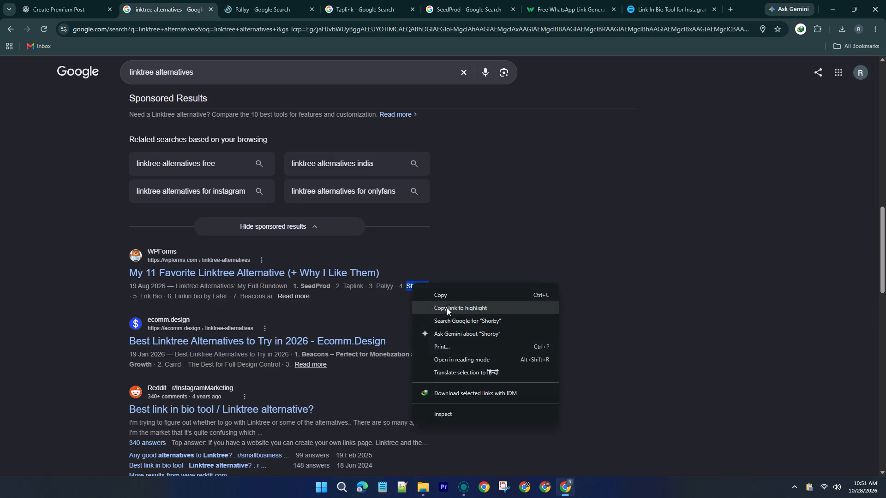
click(459, 320)
click(142, 14)
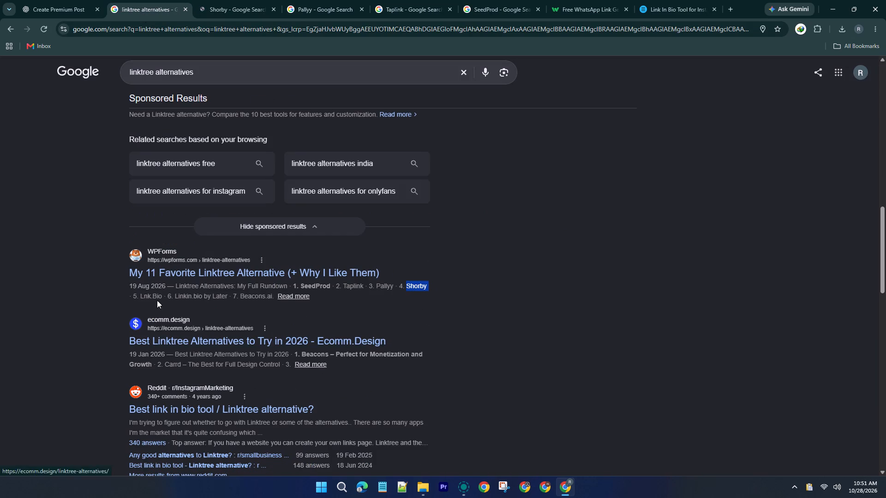
Open the Lnk.Bio and Linkin.bio websites named in the WPForms snippet in separate new tabs, returning to the alternatives results.
triple_click(156, 297)
click(150, 297)
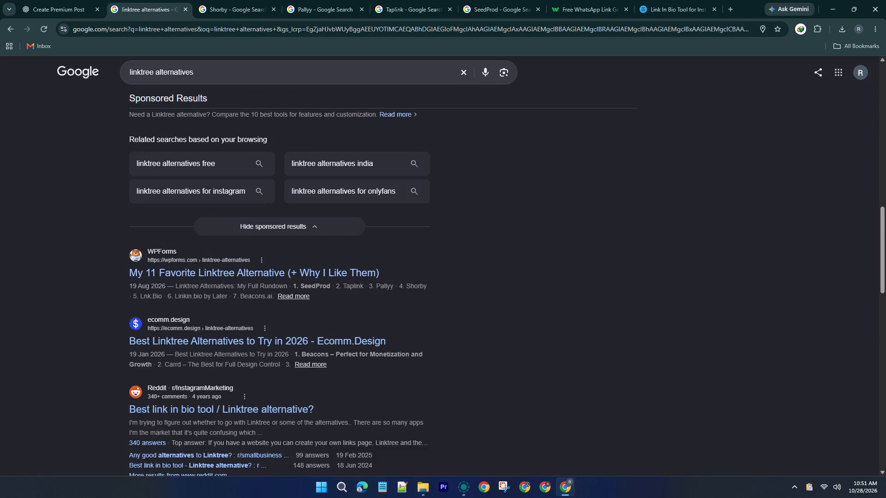
drag(139, 294, 161, 296)
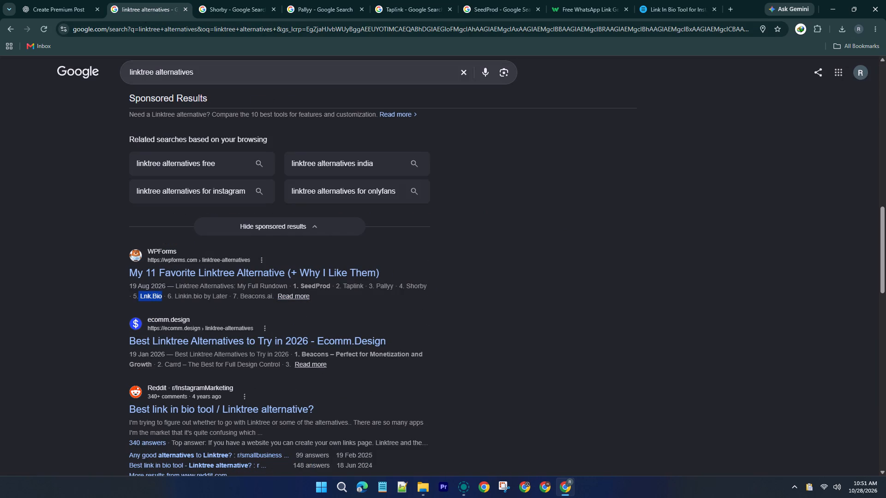
right_click(156, 297)
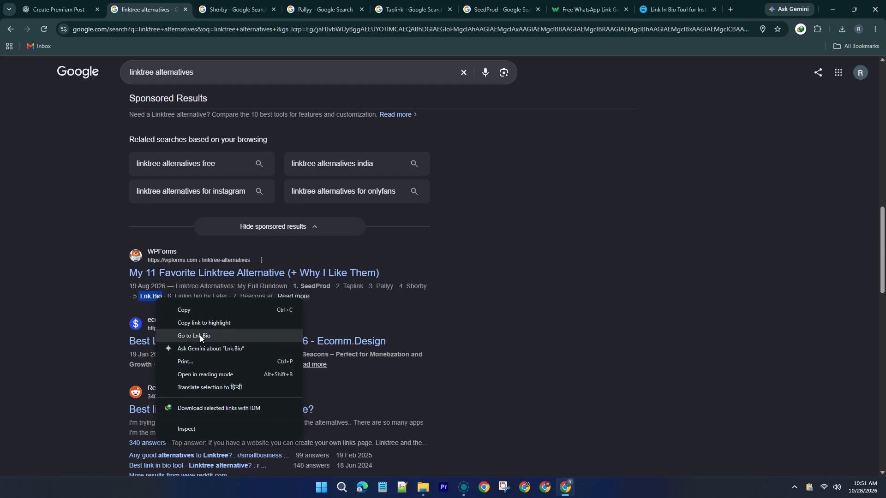
click(200, 335)
click(138, 0)
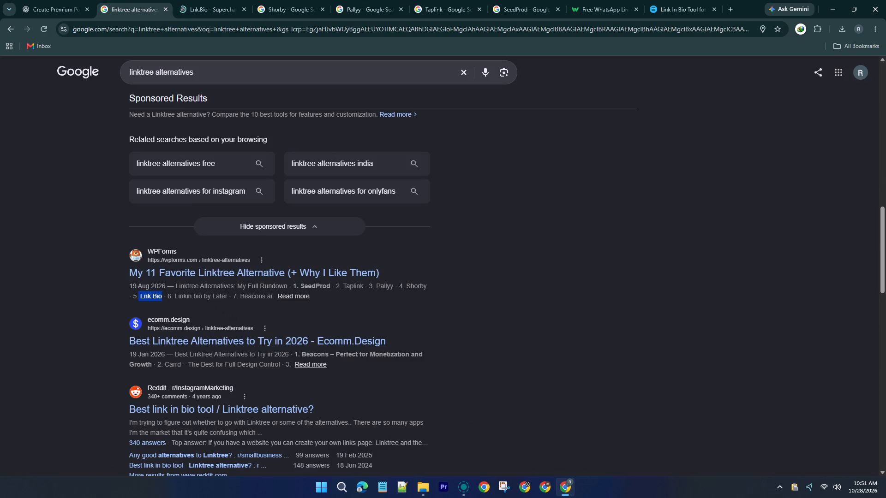
drag(174, 295, 202, 296)
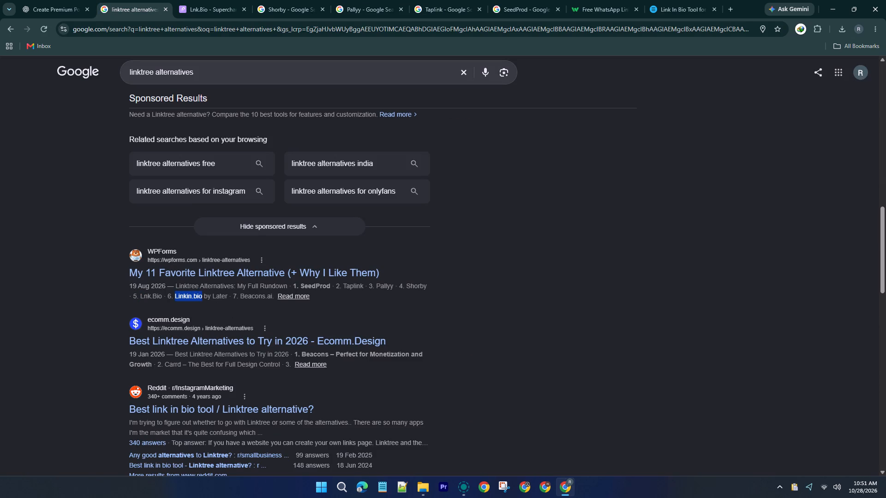
right_click(195, 296)
click(252, 339)
click(111, 0)
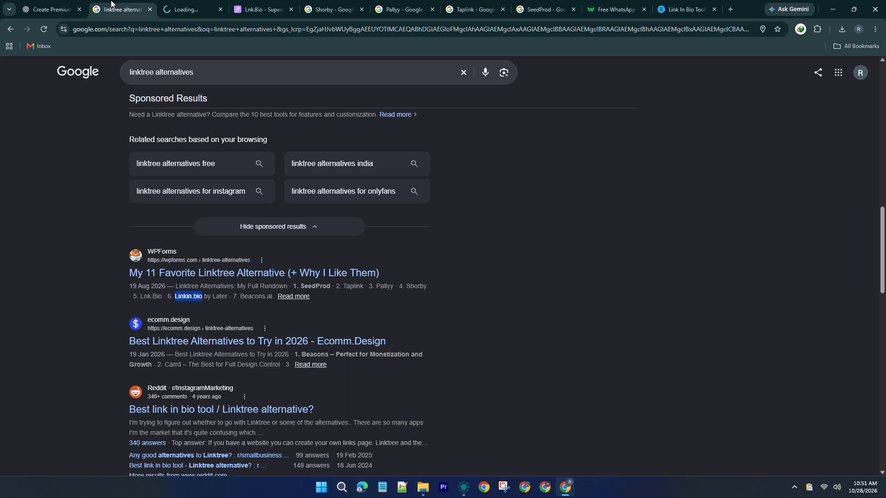
Open the Beacons.ai website named in the WPForms snippet in a new tab.
drag(241, 295, 266, 298)
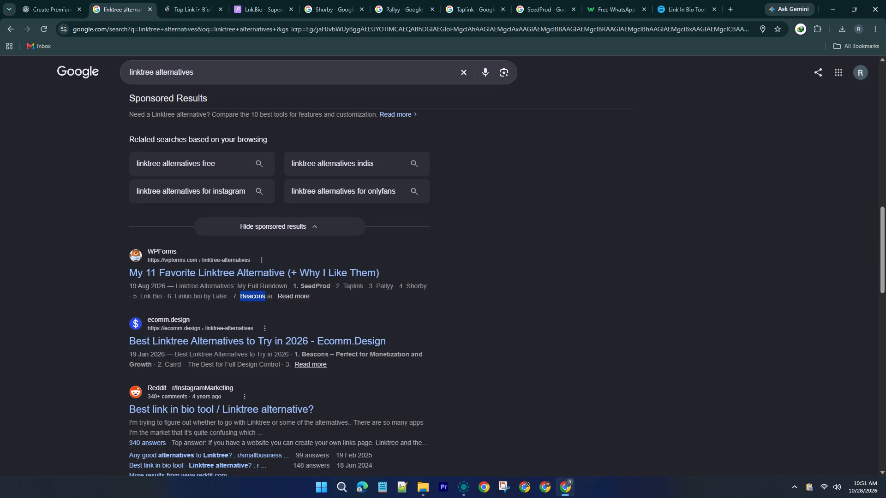
drag(266, 298, 272, 298)
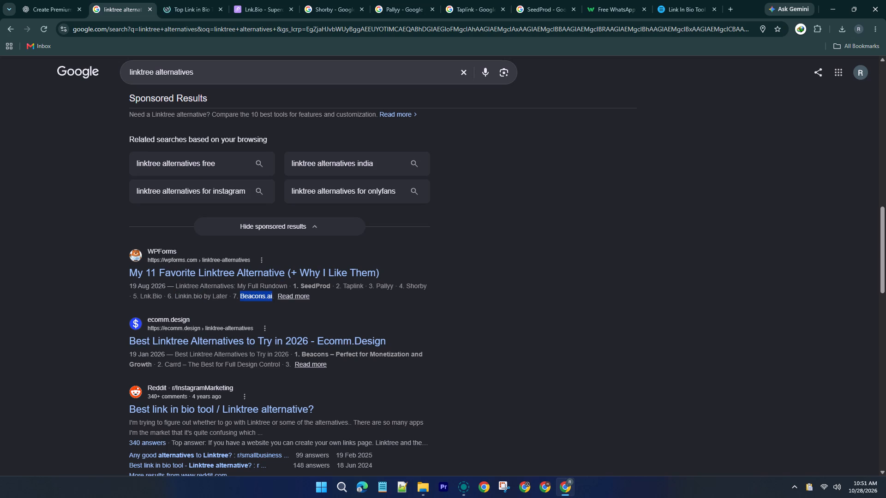
right_click(242, 293)
click(286, 331)
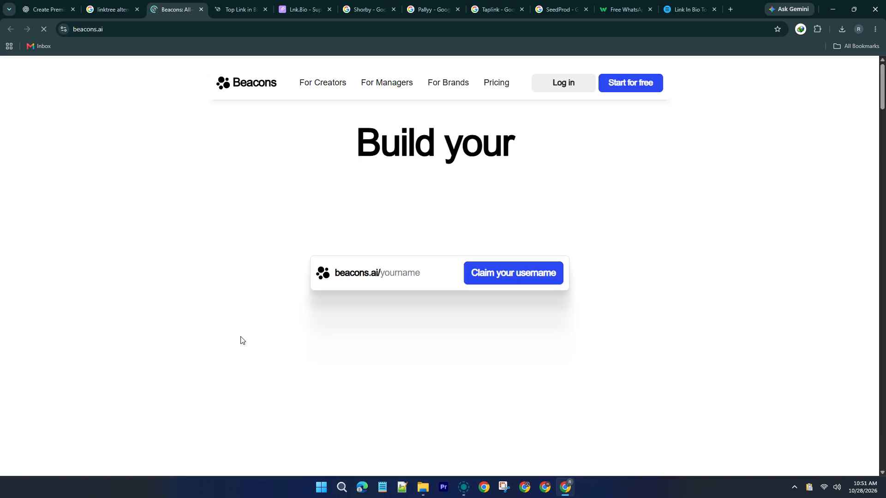
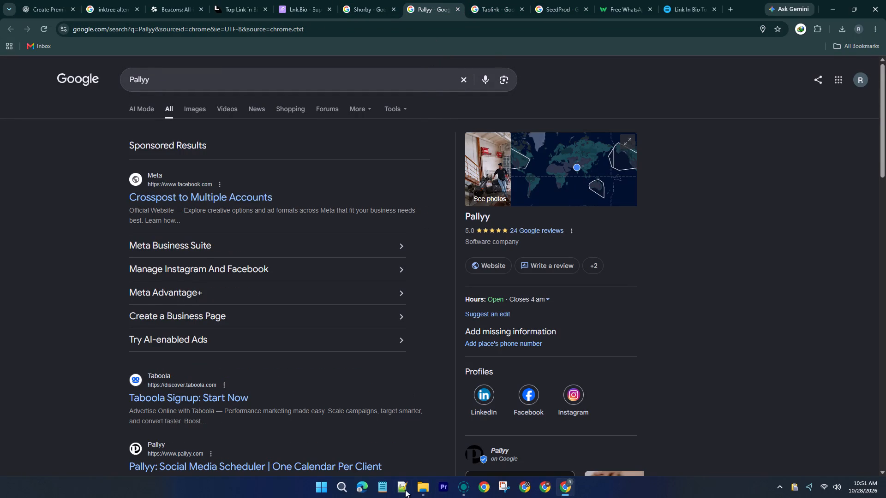
Open the official Pallyy social media scheduler website from the Pallyy search results.
click(369, 471)
Switch to the browser tab holding the Taplink search results.
click(474, 0)
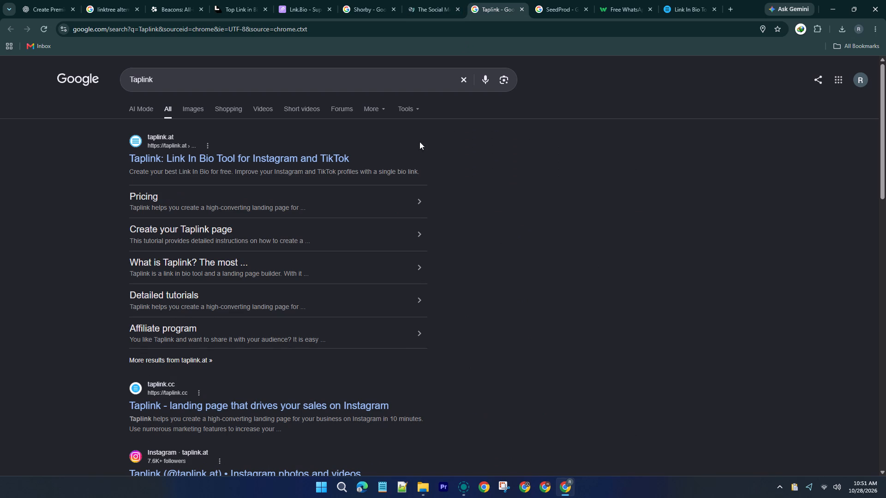
Open the official Taplink website, taplink.at, from the Taplink search results.
click(294, 159)
Switch to the open Beacons website and view its homepage.
click(551, 0)
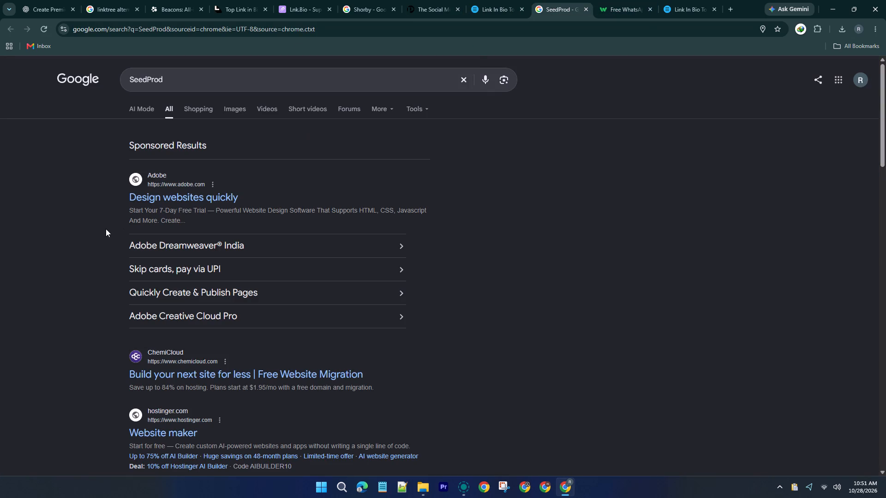
click(167, 0)
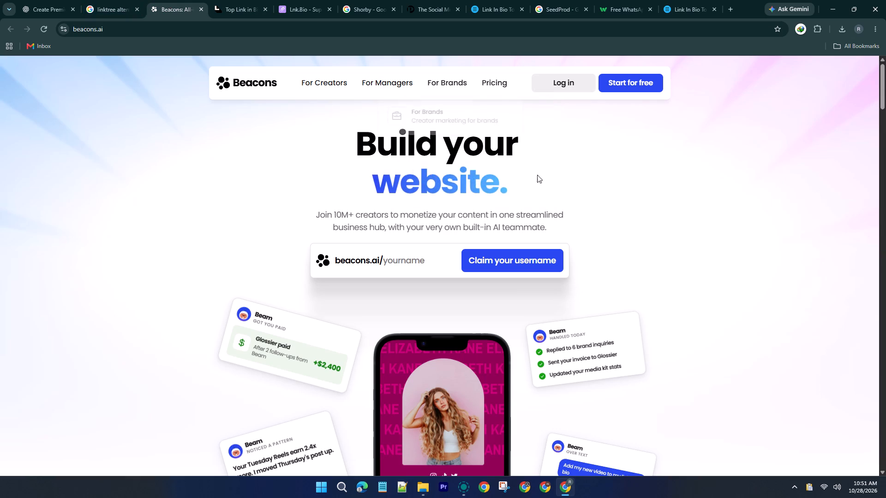
click(600, 155)
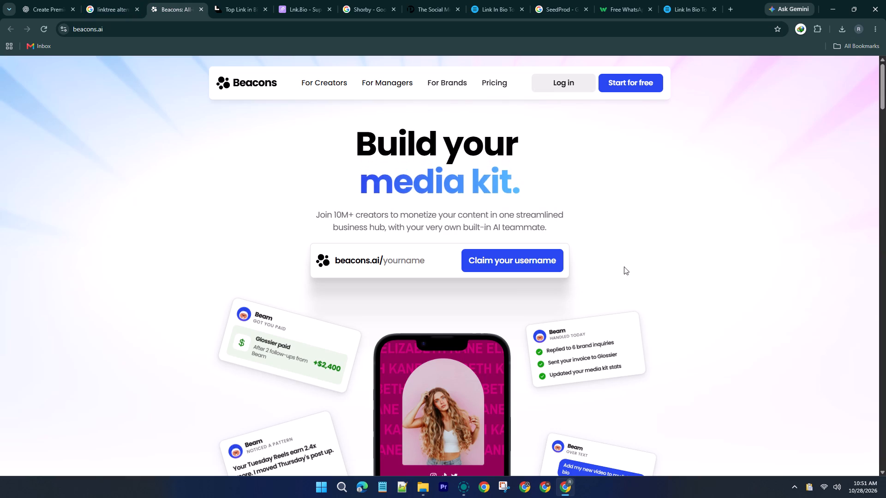
Open the official SeedProd website from the SeedProd search results, passing over the sponsored listings.
click(557, 0)
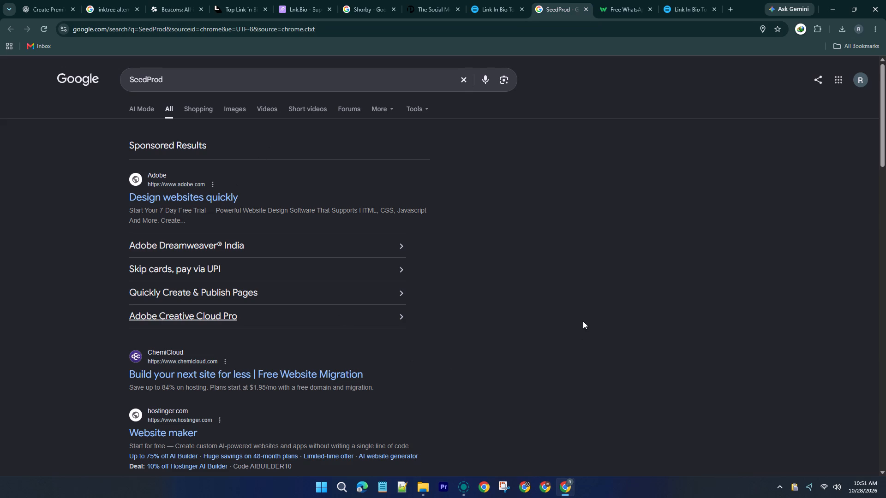
scroll(583, 321, down, 4)
click(373, 361)
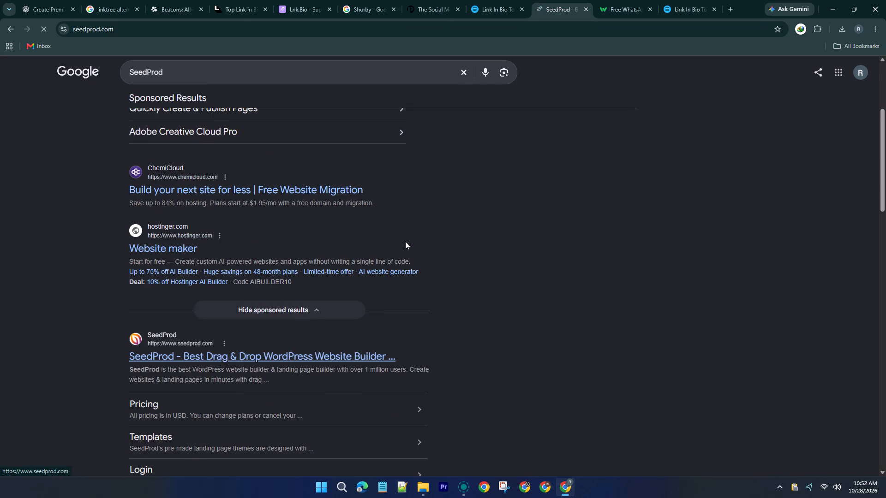
Open the Shorby website, dash.shorby.com, from the Shorby search results.
click(380, 0)
click(137, 153)
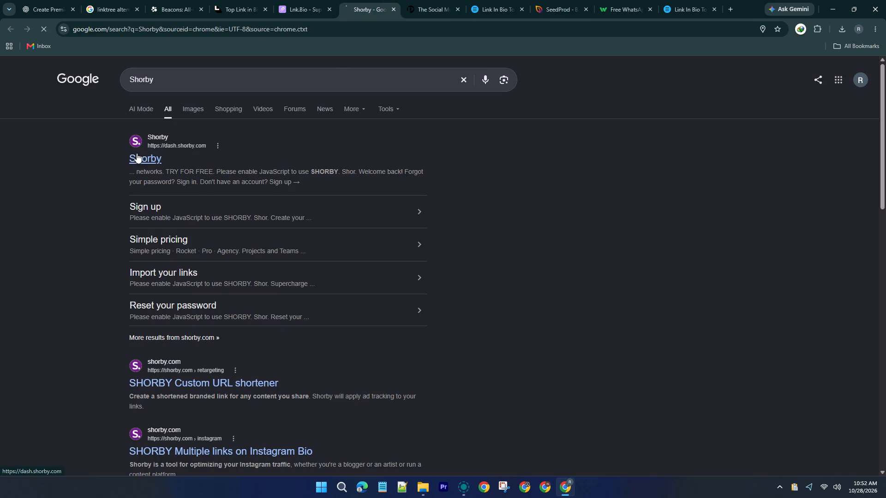
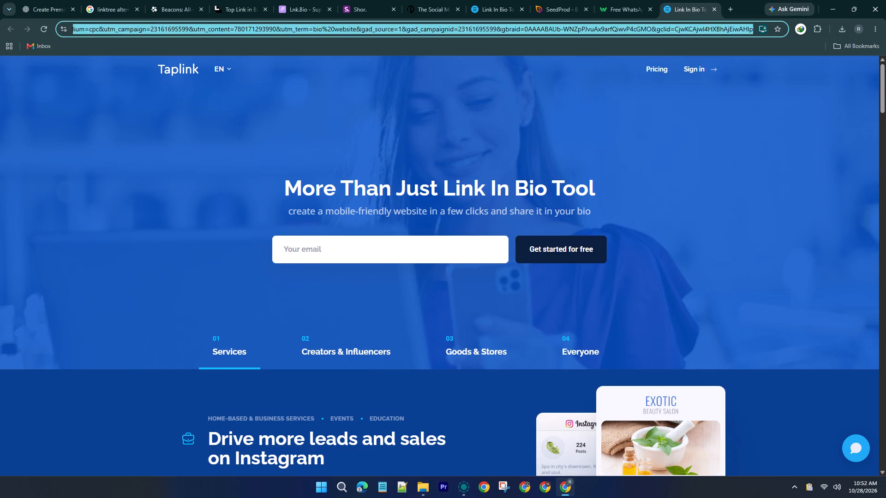
Strip the tracking parameters from the Taplink address and reload the page at taplink.at/en/.
drag(885, 0, 879, 12)
key(BackSpace)
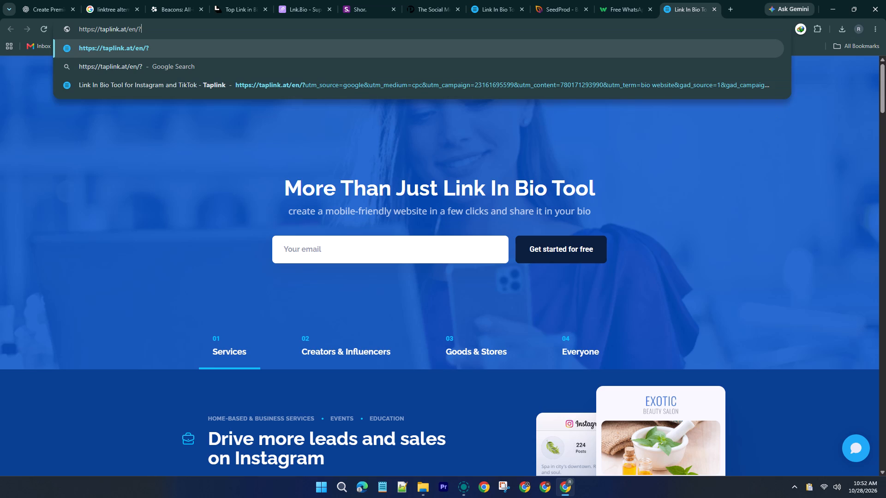
key(BackSpace)
key(Return)
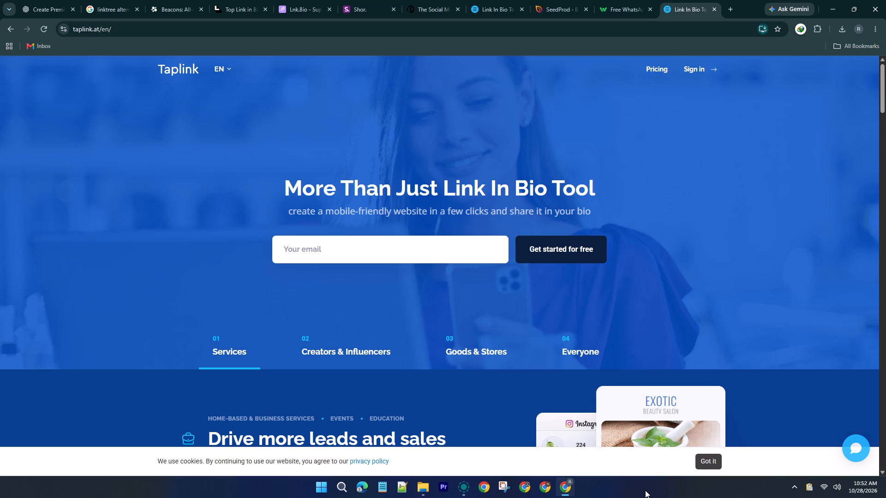
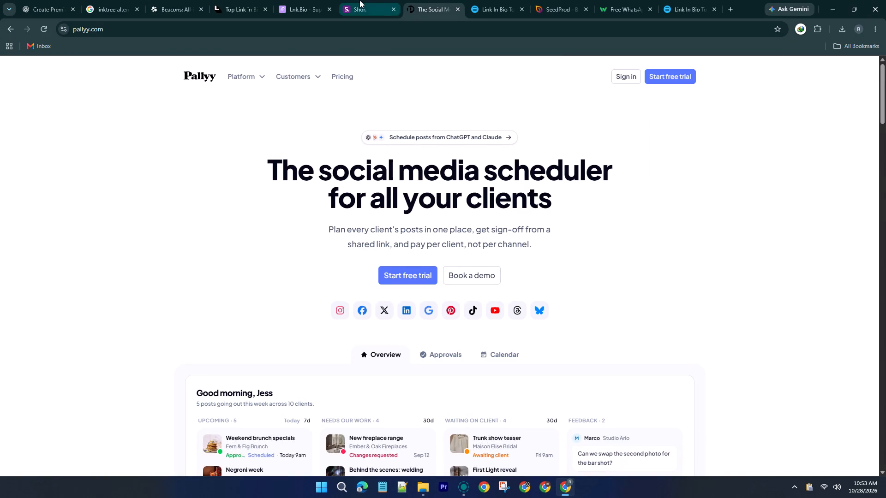
Look through the open competitor websites in turn: Shorby, Lnk.Bio, Later, Beacons and finally Taplink.
click(359, 0)
click(308, 0)
click(250, 0)
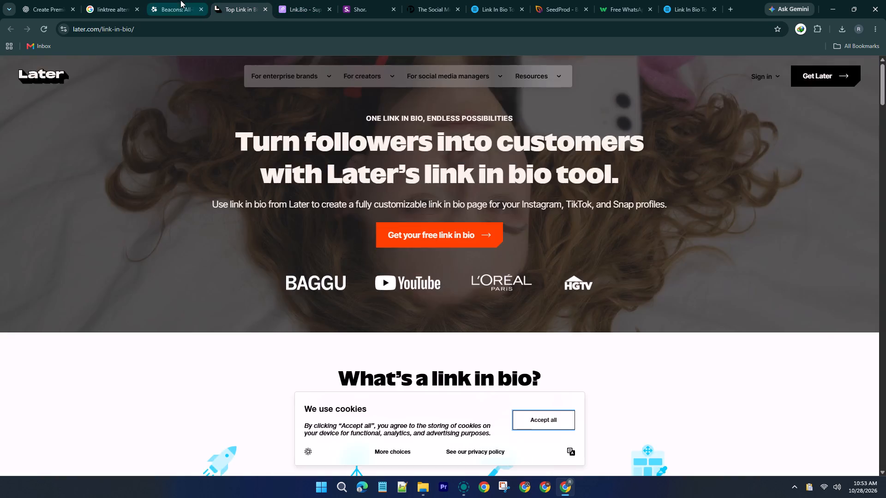
click(180, 0)
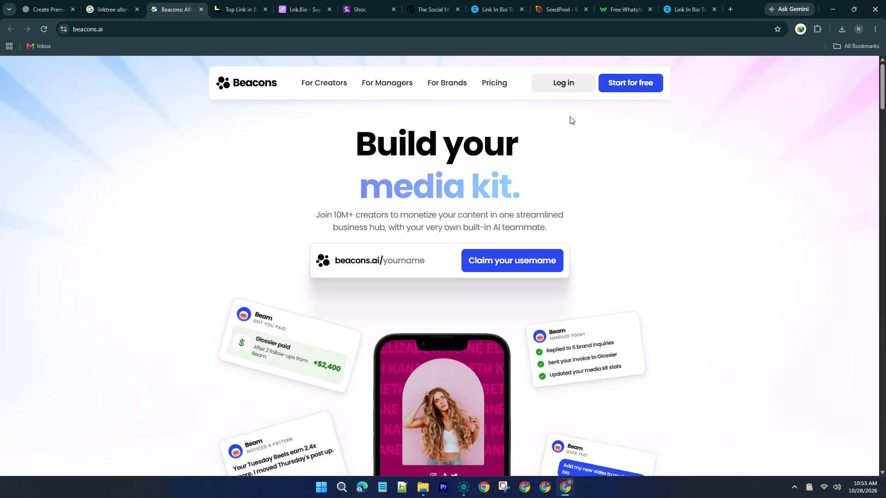
click(670, 0)
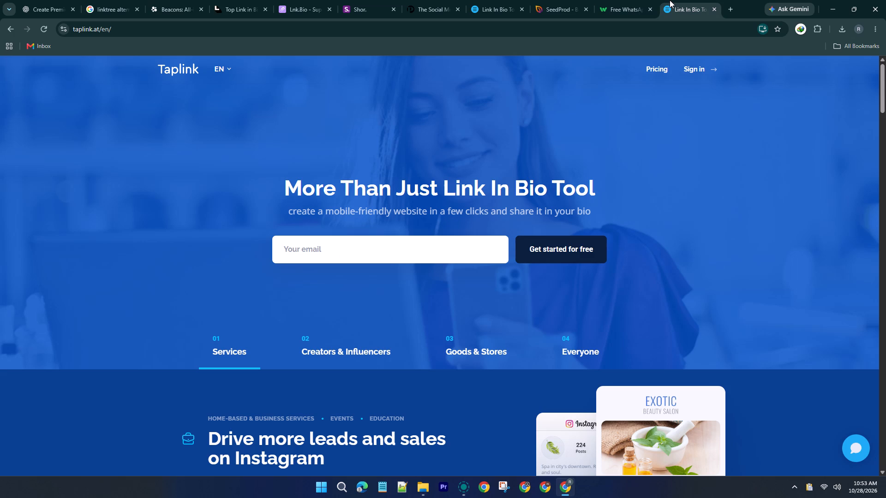
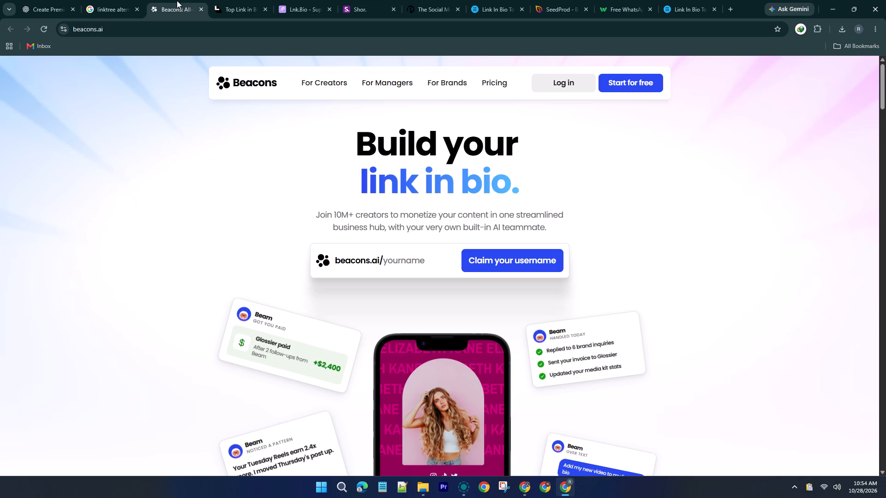
Look through the already open competitor websites one after another, including Lnk.Bio, Shorby, Pallyy and SeedProd, ending on Taplink.
click(218, 0)
click(297, 0)
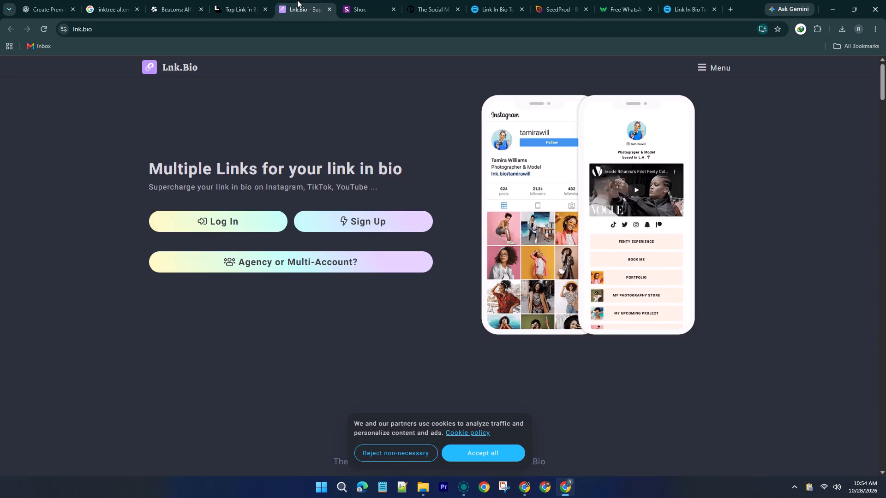
click(358, 0)
click(432, 0)
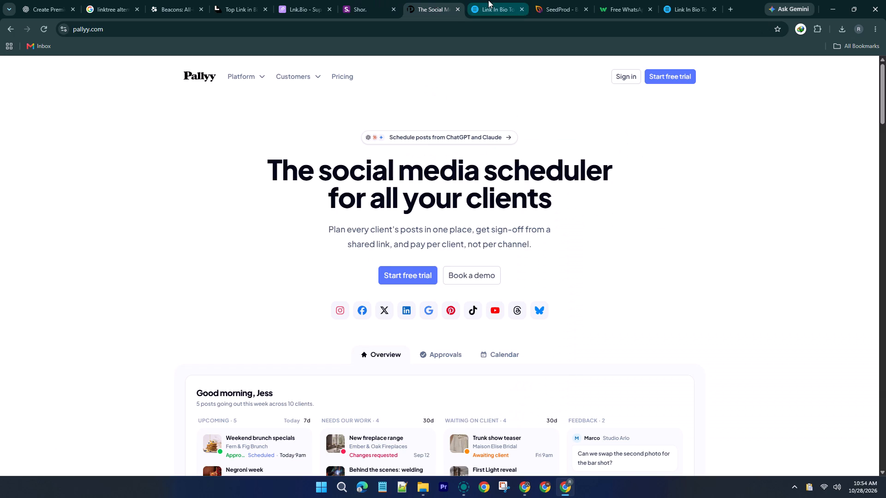
click(488, 0)
click(567, 0)
click(625, 0)
click(690, 0)
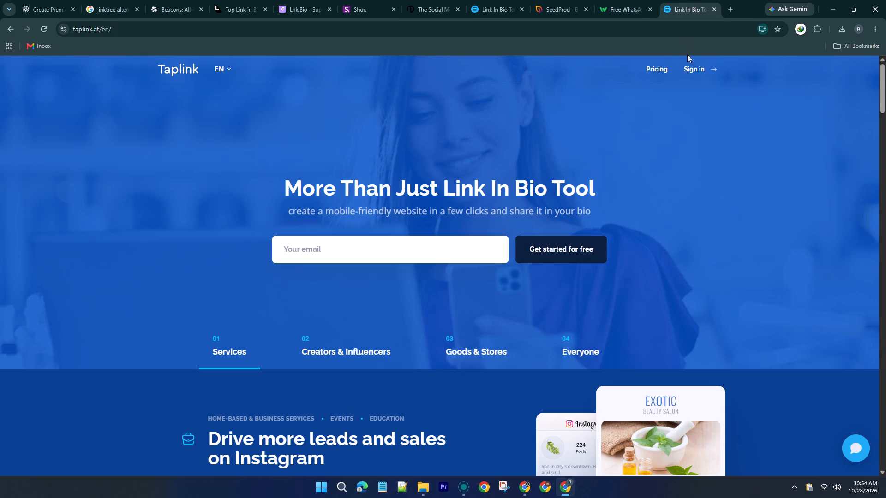
Examine Taplink's pricing plans, comparing the 3-month and 12-month billing options, and look over the page examples below them.
click(660, 64)
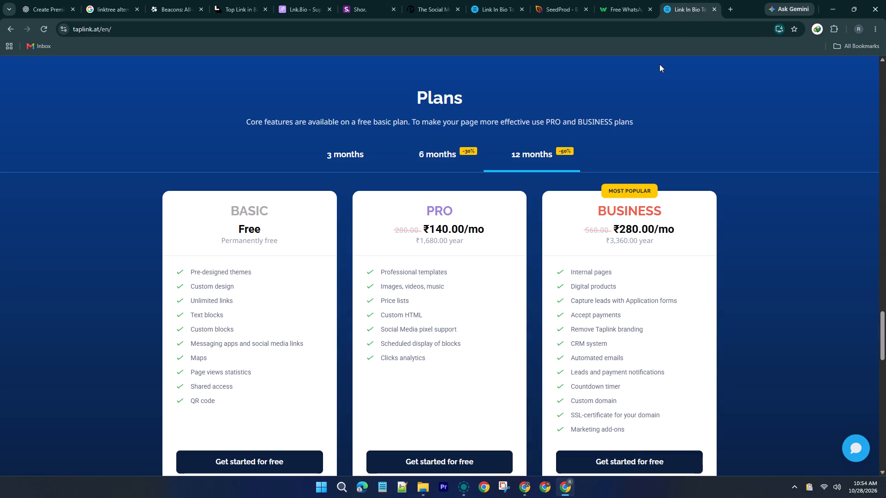
click(340, 159)
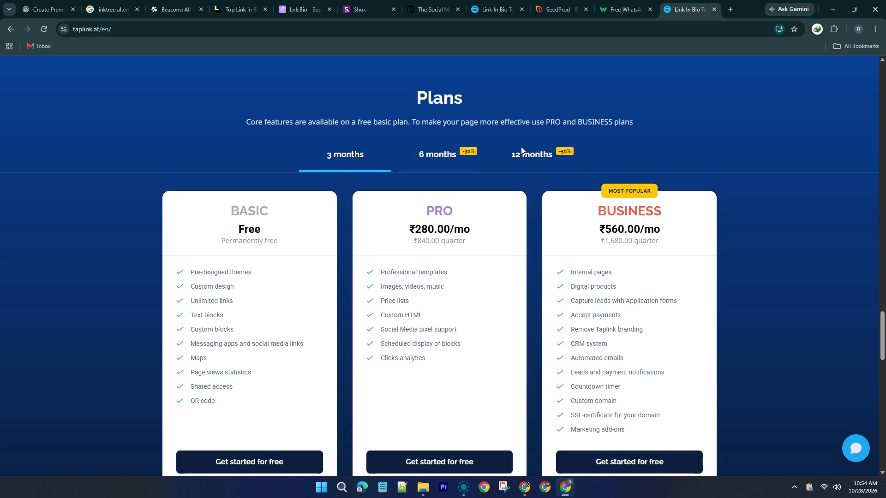
click(521, 147)
click(526, 159)
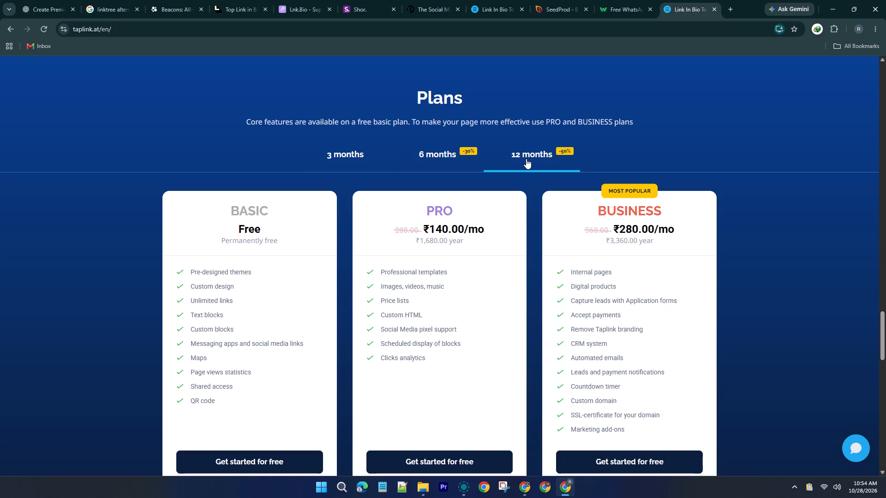
scroll(526, 159, down, 2)
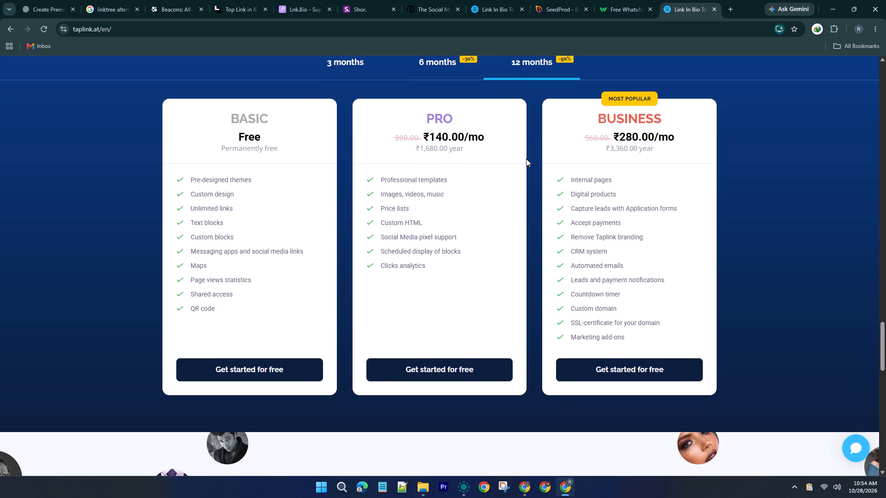
scroll(526, 159, down, 12)
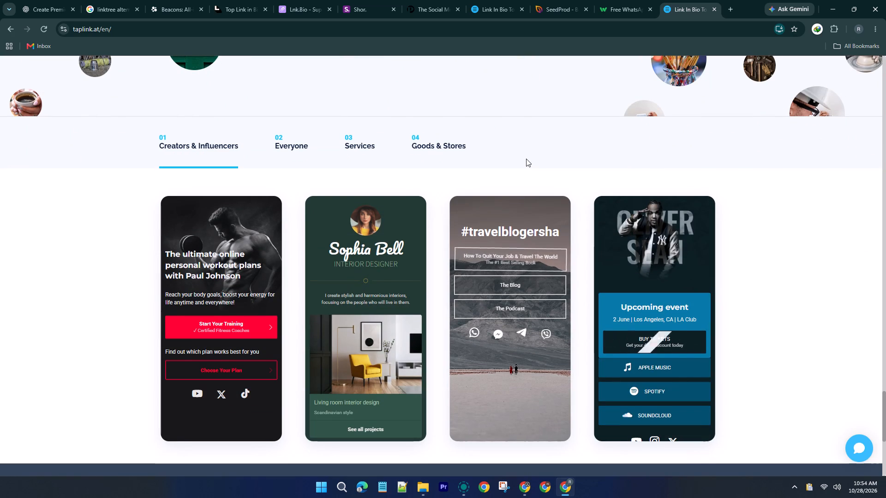
Return to the "linktree alternatives" Google results, browse them, and run the related search "Linktree alternatives free".
click(115, 0)
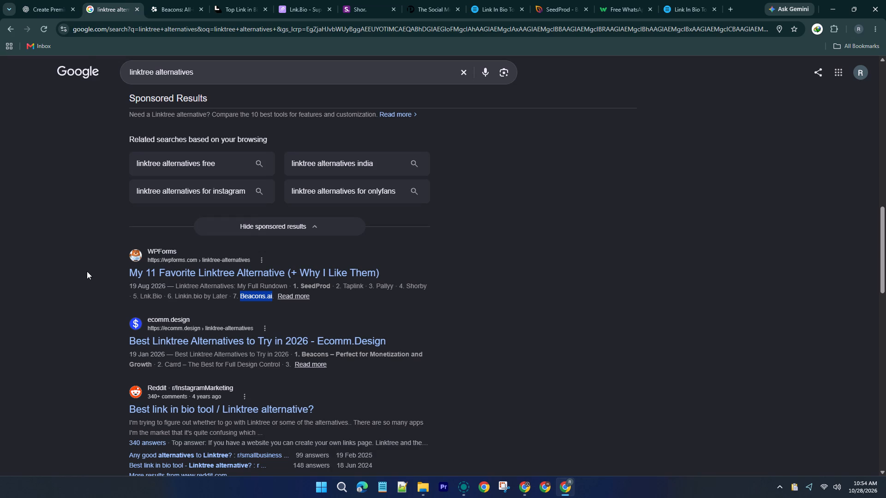
scroll(87, 271, down, 2)
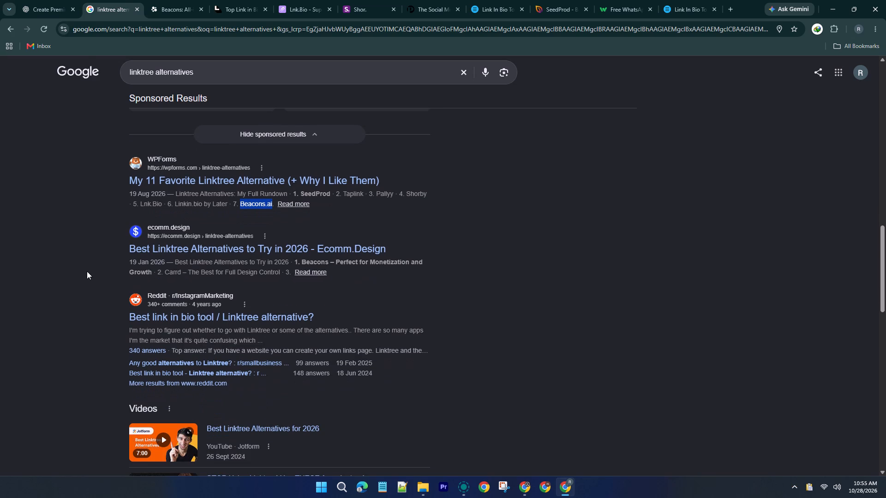
scroll(87, 271, down, 4)
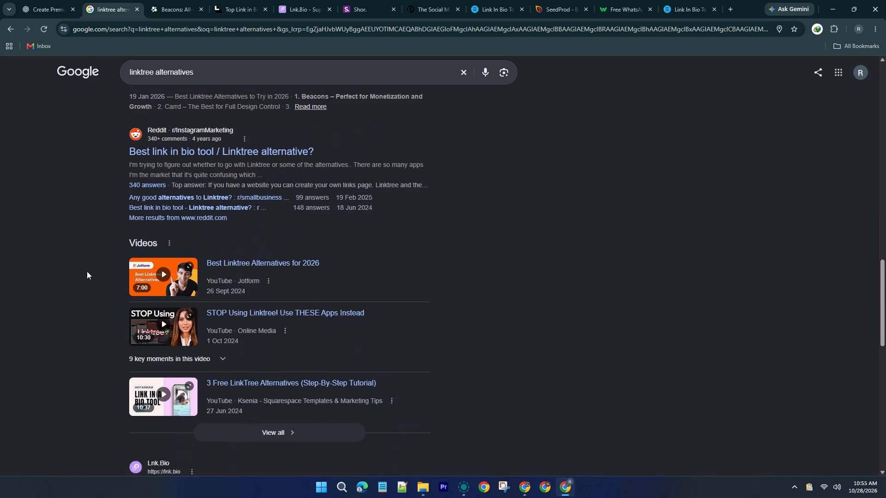
scroll(87, 271, down, 6)
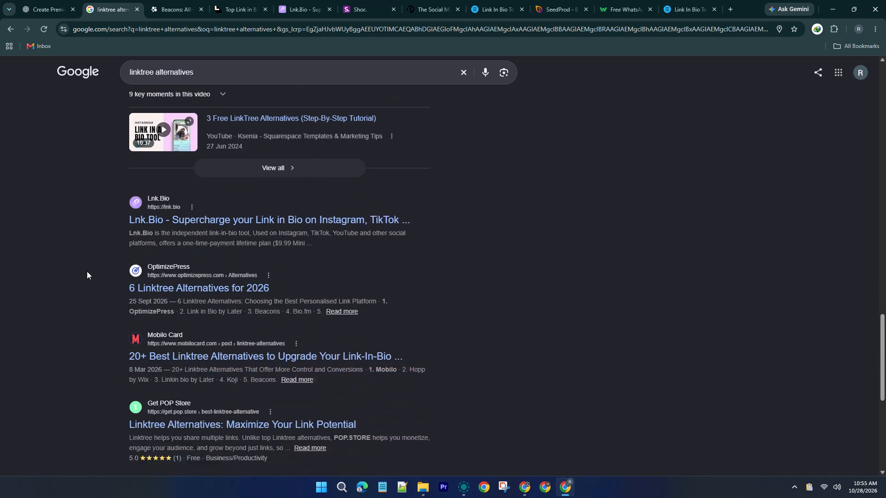
scroll(87, 271, down, 3)
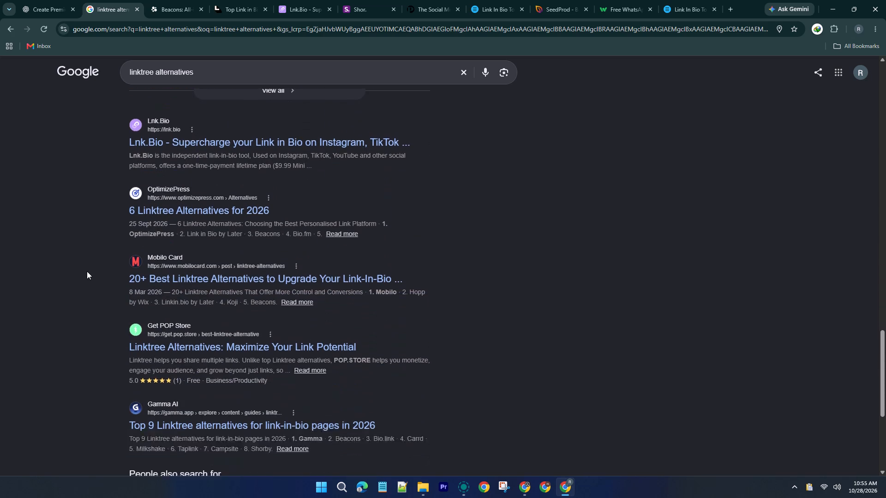
scroll(87, 271, down, 3)
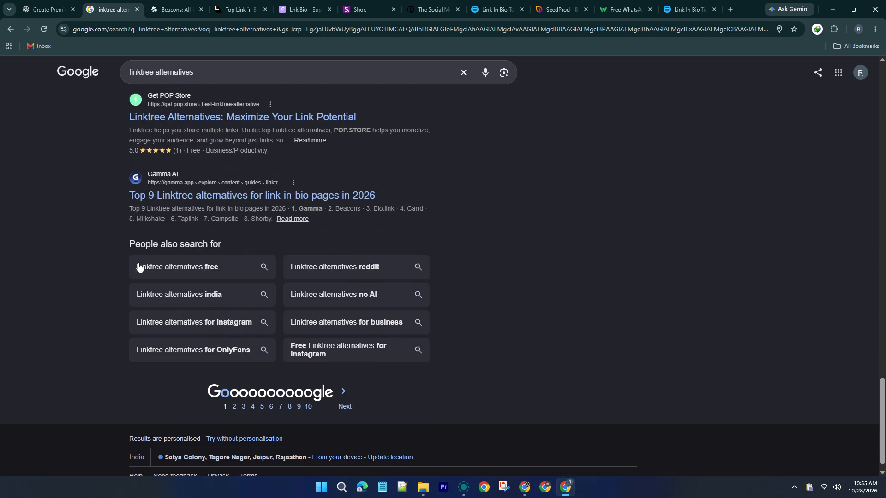
click(144, 261)
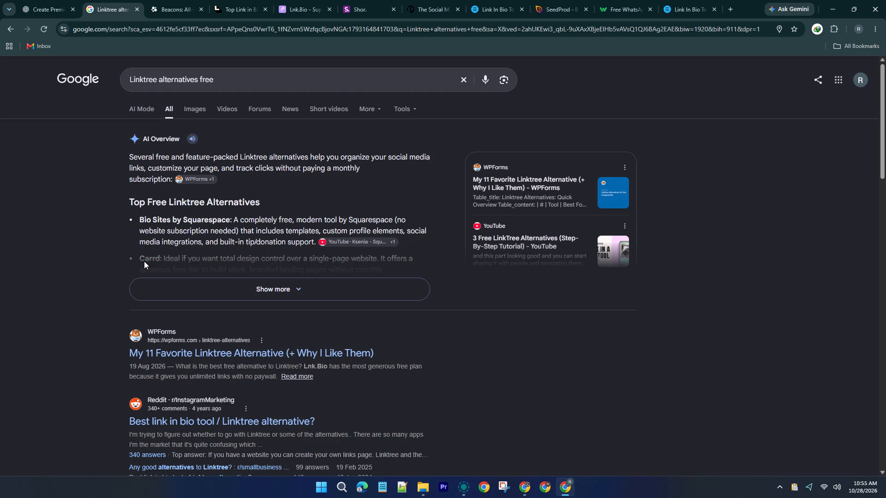
Expand the AI overview, search Google for its Bio Sites by Squarespace entry, and open Squarespace's official Bio Site page, passing over the sponsored result.
click(186, 279)
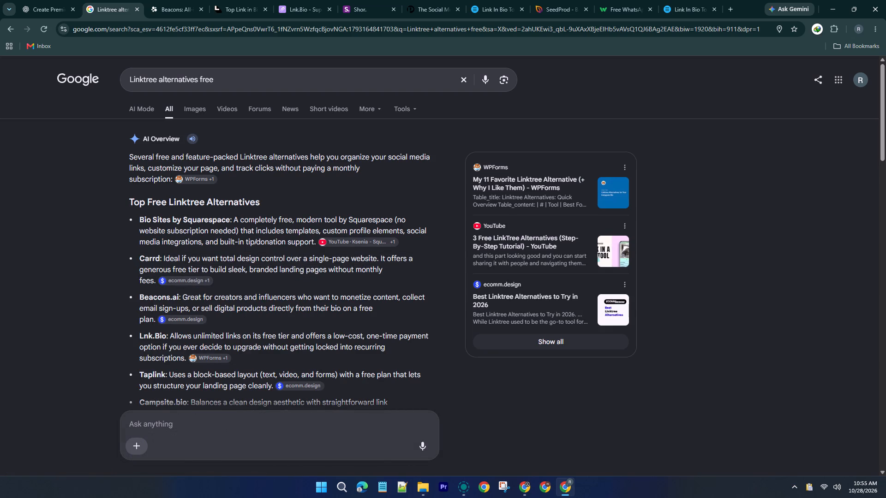
drag(138, 216, 227, 220)
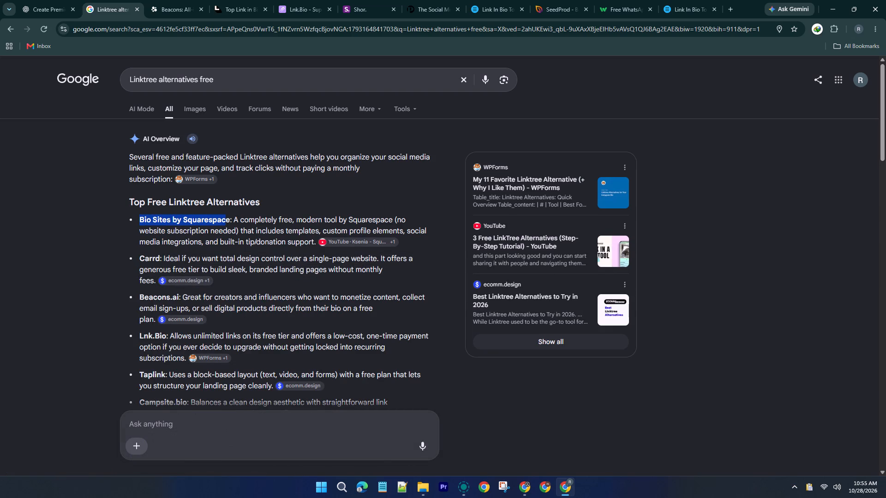
drag(227, 220, 227, 220)
right_click(217, 219)
click(269, 255)
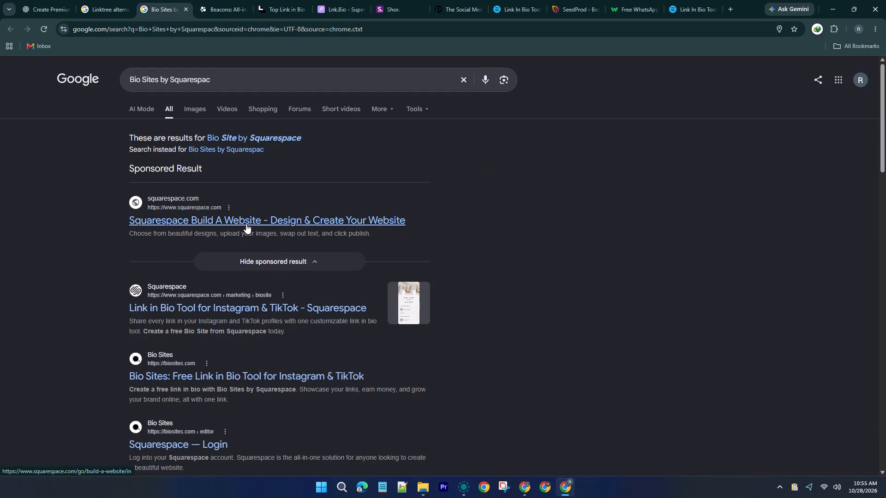
click(240, 311)
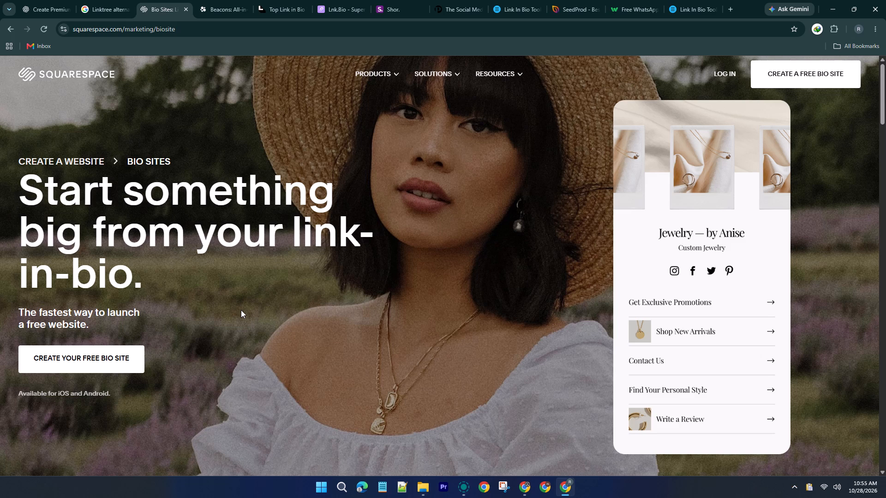
Start creating a free Bio Site from the Squarespace page.
click(132, 362)
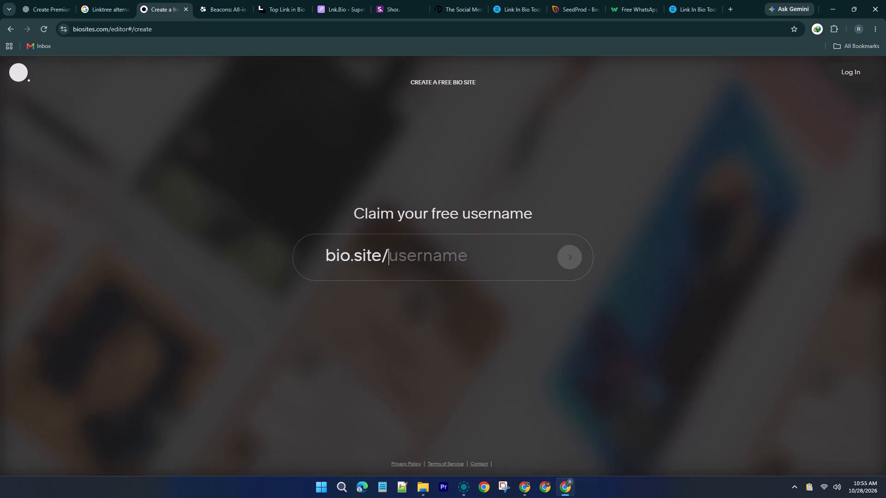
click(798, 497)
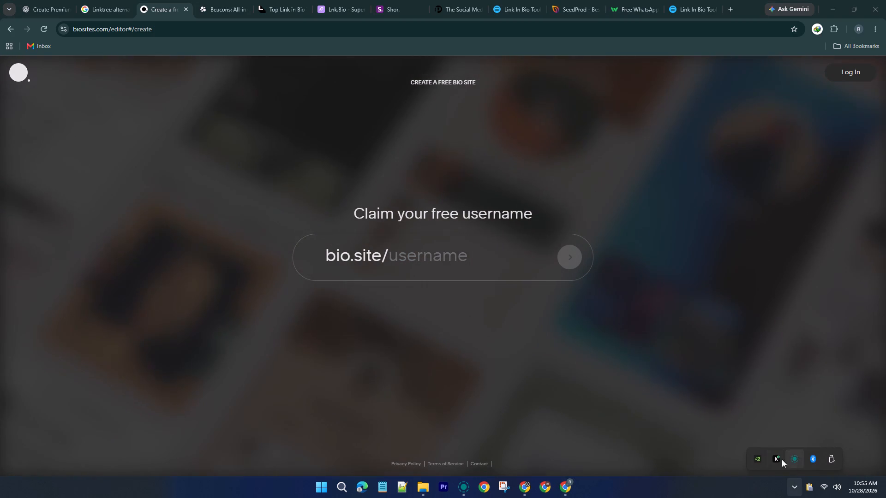
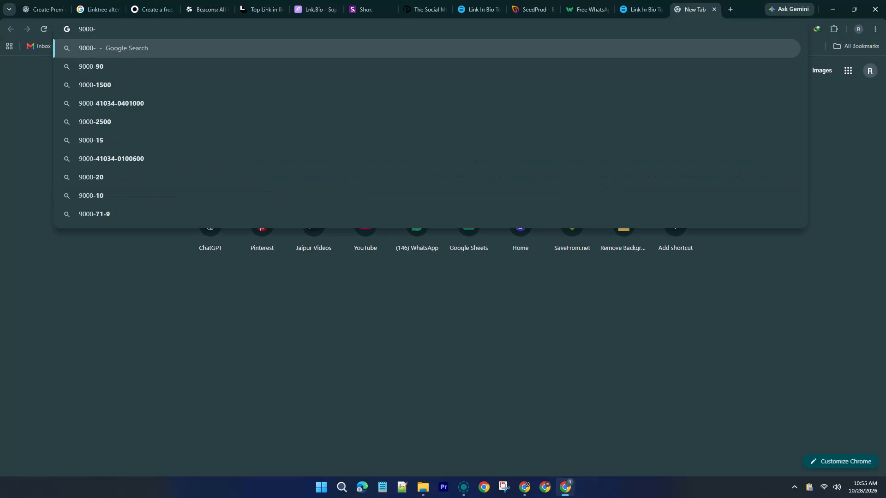
Calculate 9000-7687 in the new browser tab and add 187 to the result.
text(7687)
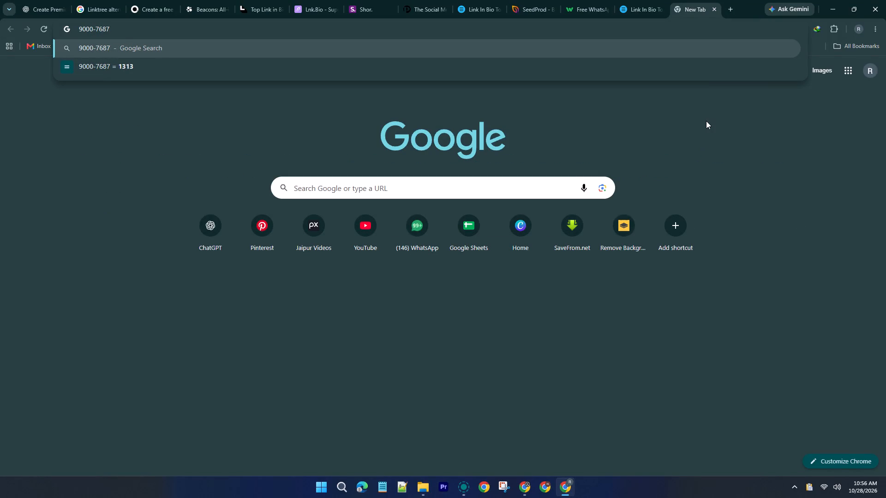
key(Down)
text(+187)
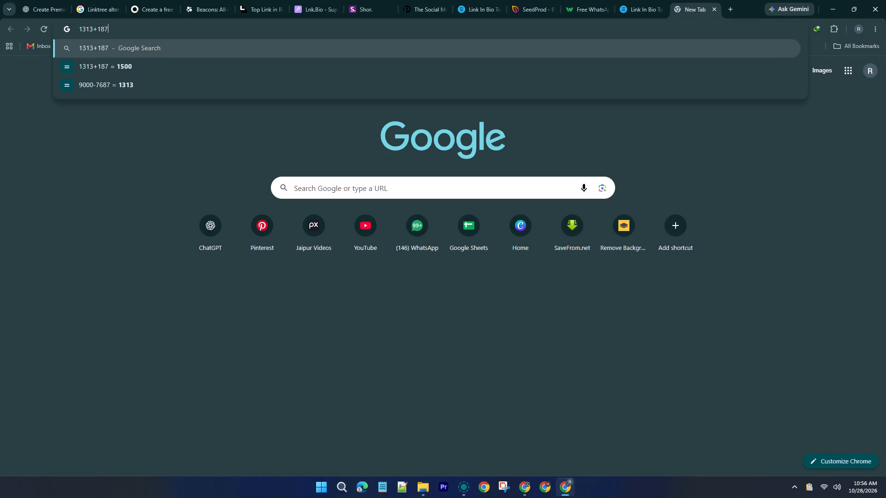
Close the calculation tab and return to the free username field on the Bio Sites creation page.
click(714, 9)
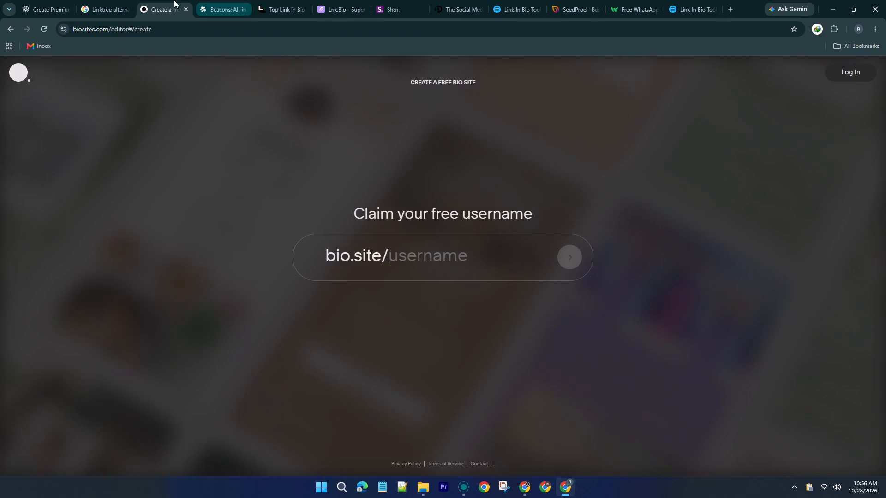
click(104, 0)
click(172, 0)
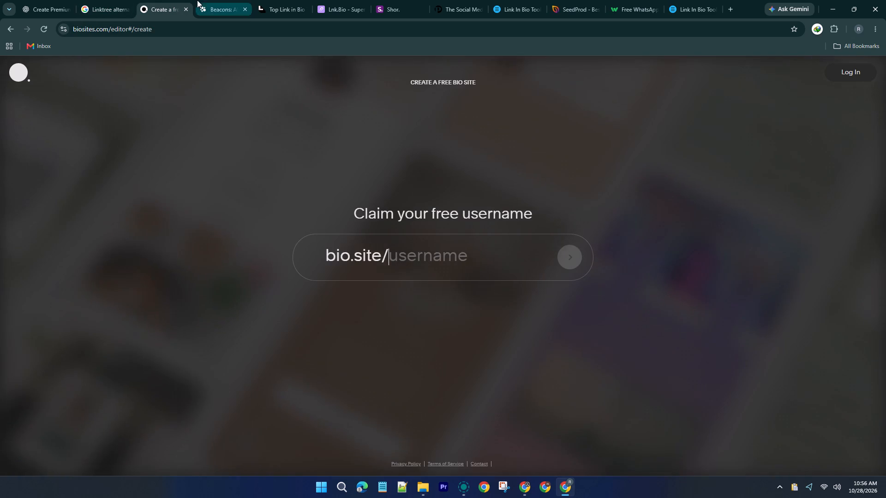
click(431, 258)
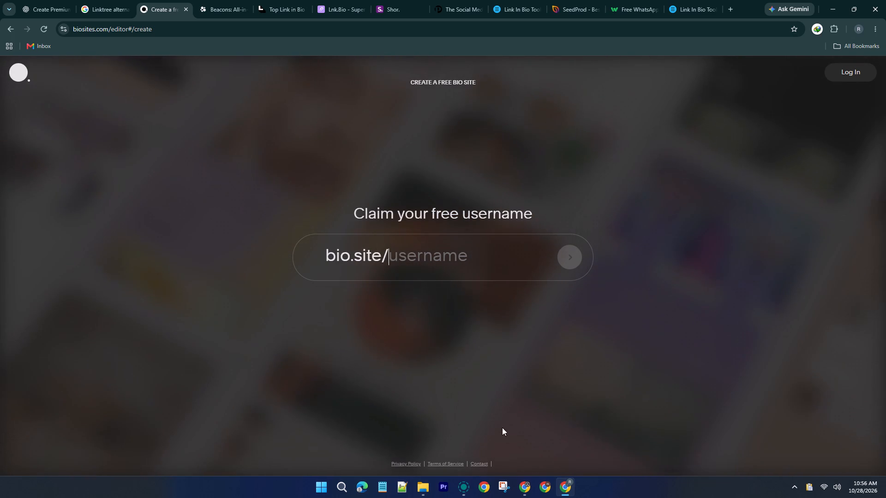
Switch to the other Chrome profile's window containing the Gmail inbox and try to close that window.
click(533, 482)
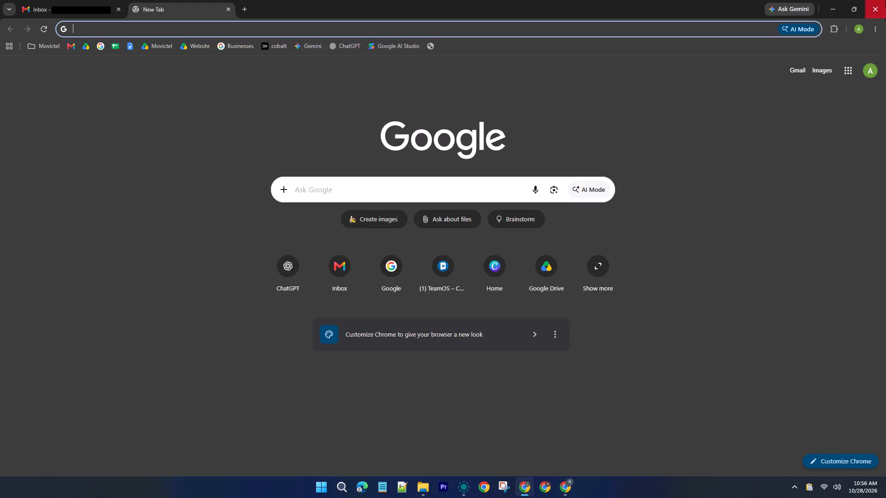
click(885, 0)
click(544, 495)
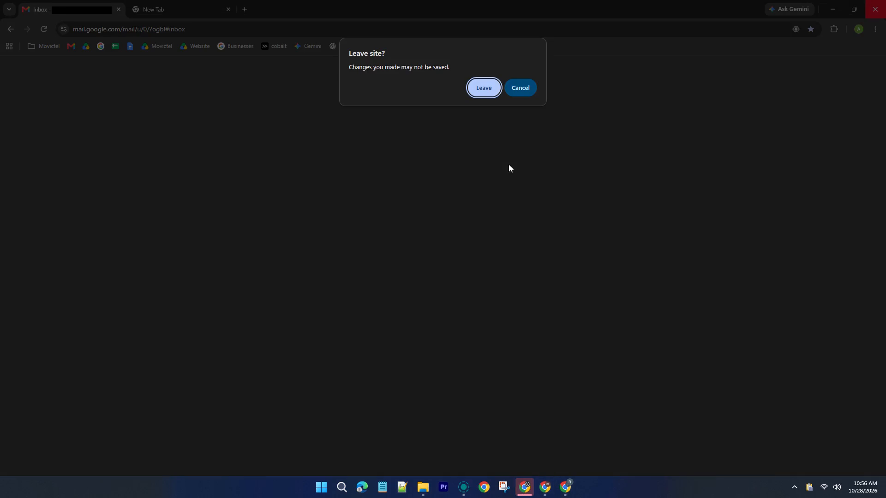
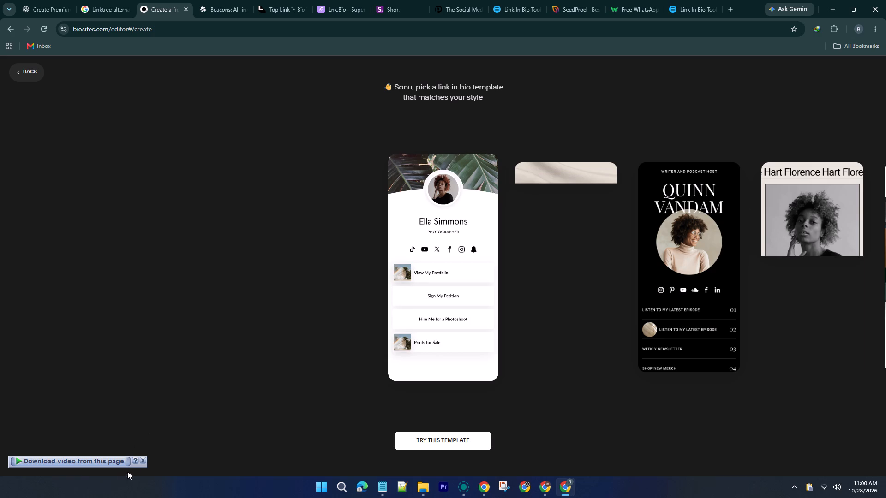
Close the video download overlay on the Bio Sites template page.
click(142, 460)
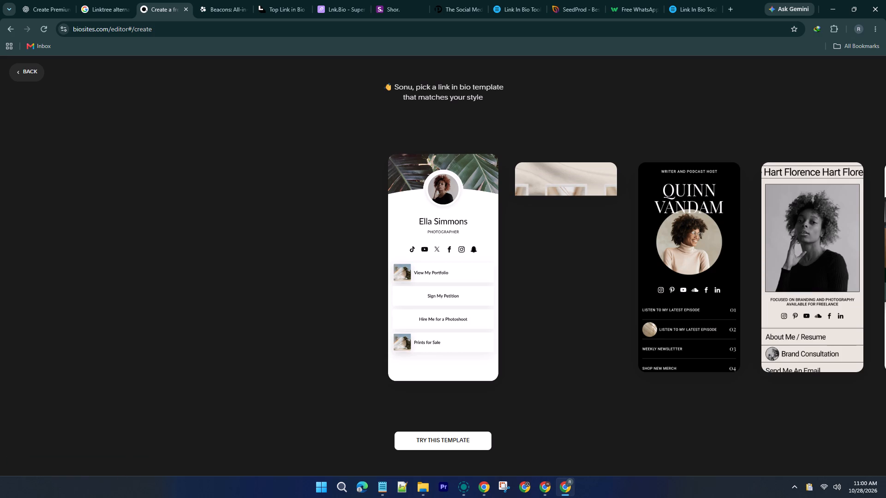
Browse the first link-in-bio templates, from Ella Simmons to Wren Sants, and compare their layouts.
drag(704, 207, 511, 211)
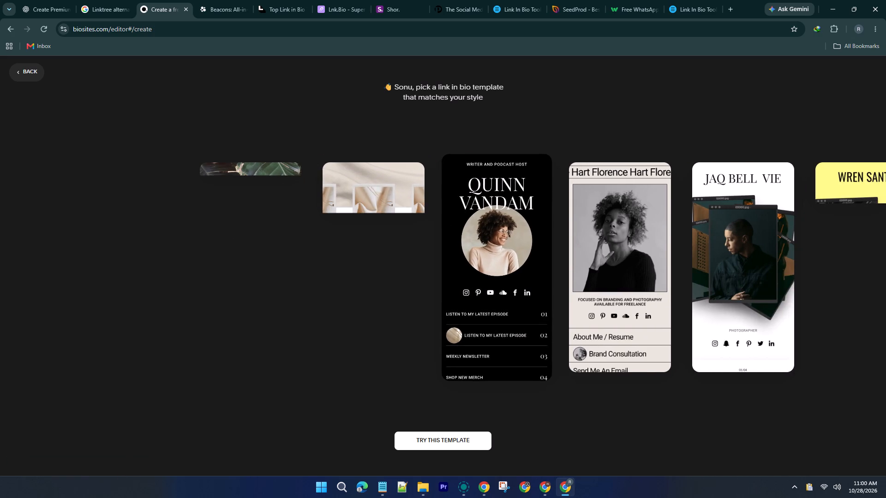
drag(511, 211, 342, 236)
drag(701, 183, 844, 212)
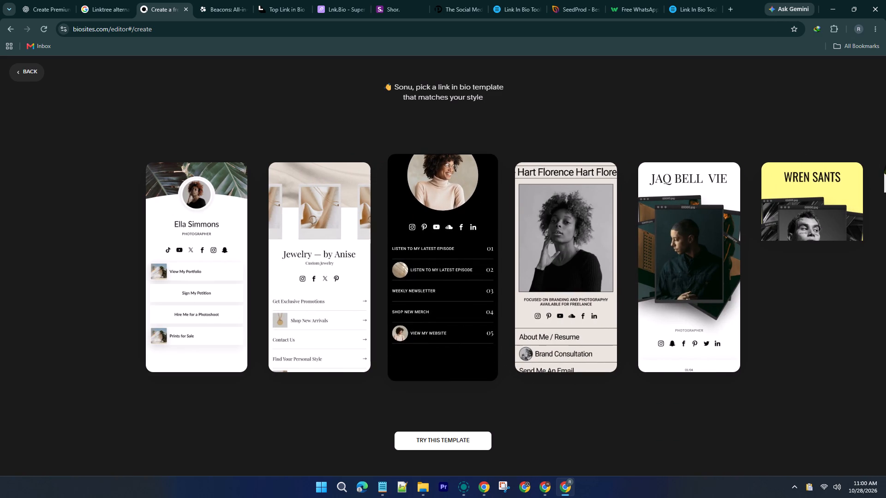
drag(844, 212, 700, 213)
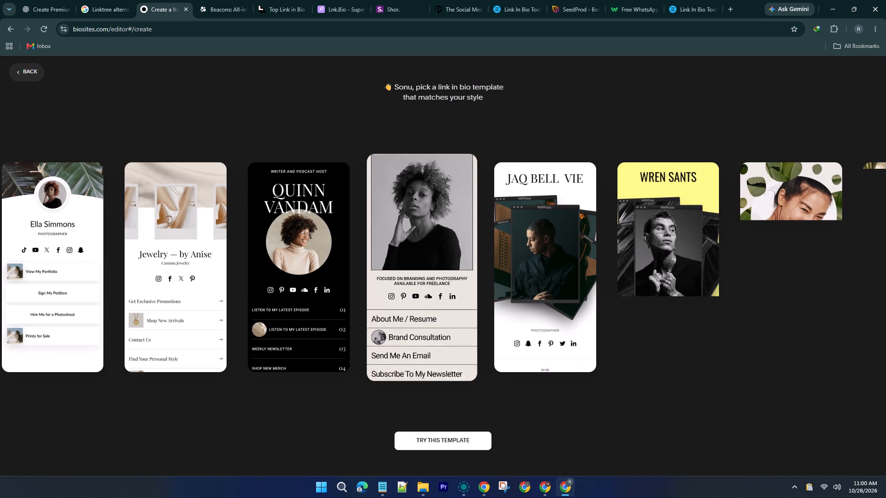
drag(700, 213, 509, 218)
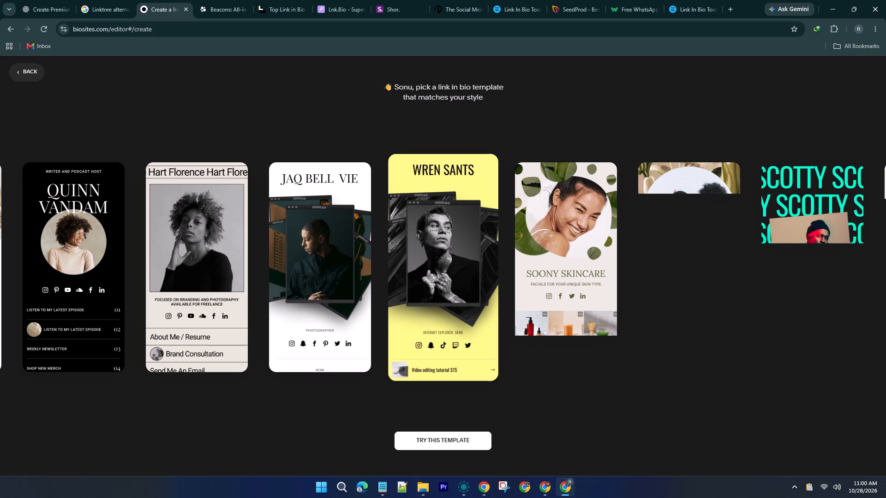
drag(446, 309, 617, 248)
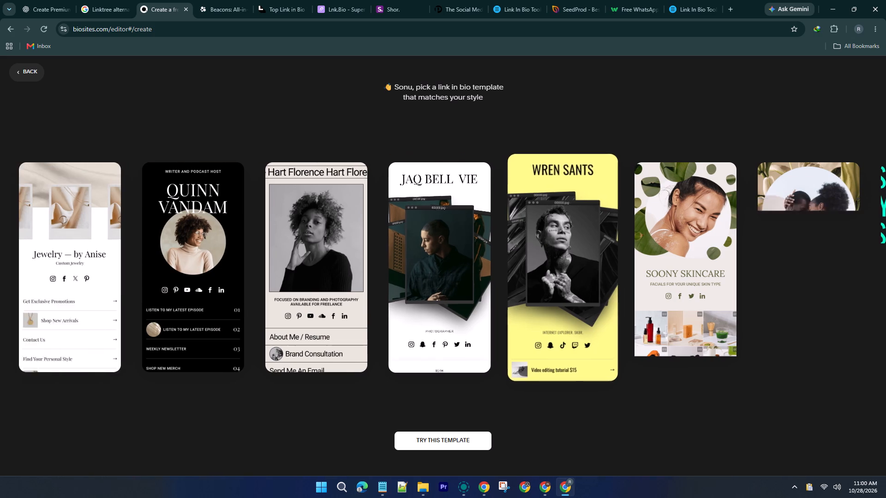
drag(617, 248, 726, 249)
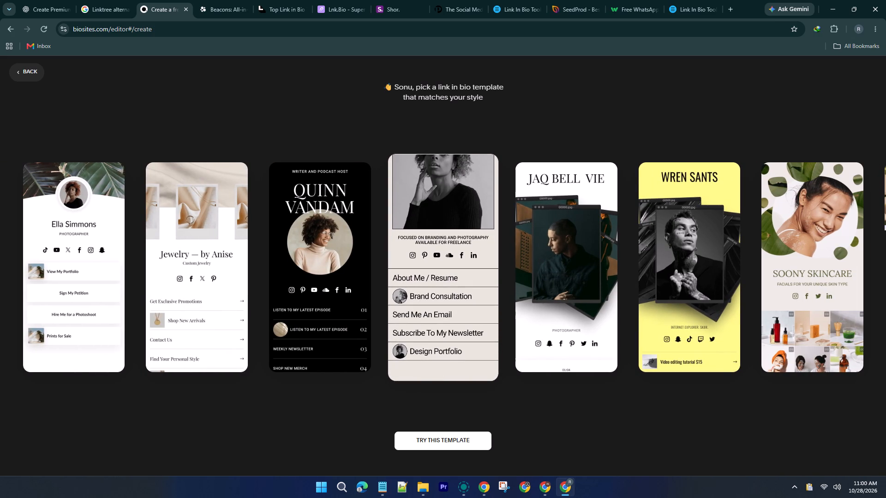
drag(593, 278, 462, 279)
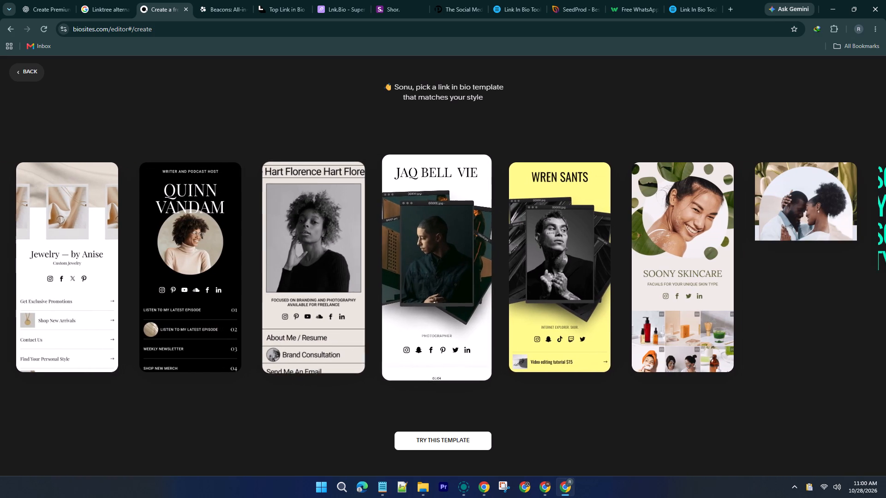
drag(462, 279, 461, 280)
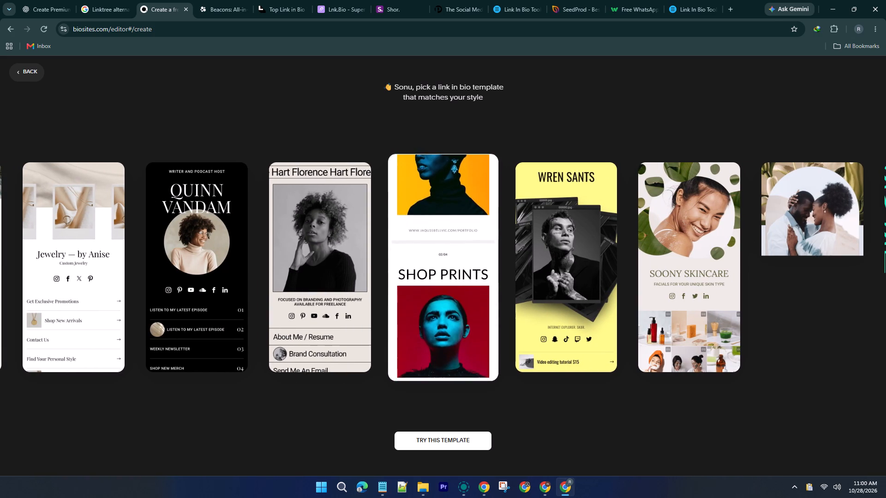
drag(597, 279, 464, 291)
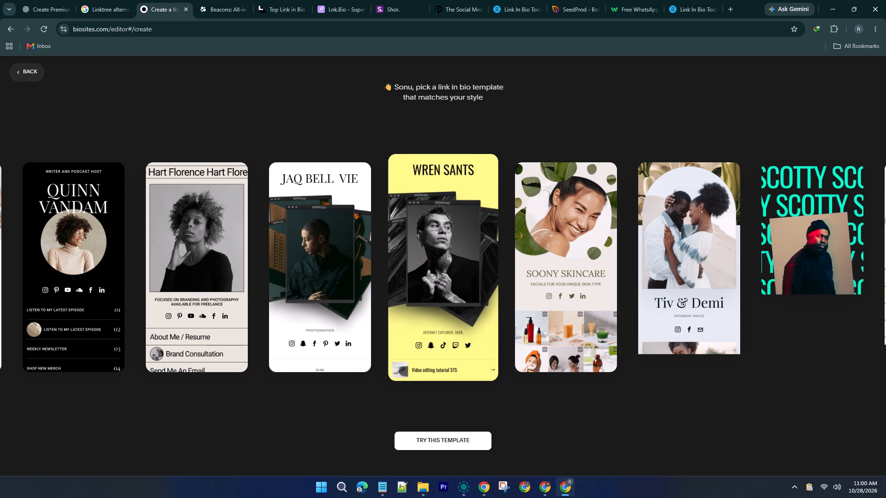
drag(455, 291, 885, 279)
drag(470, 282, 673, 279)
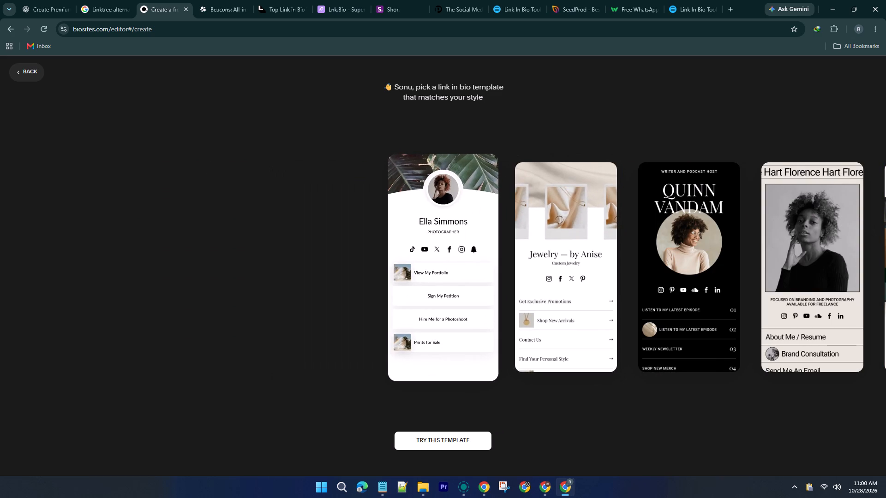
Look through the complete template carousel up to the Jenika Talo life coach template.
drag(604, 279, 431, 286)
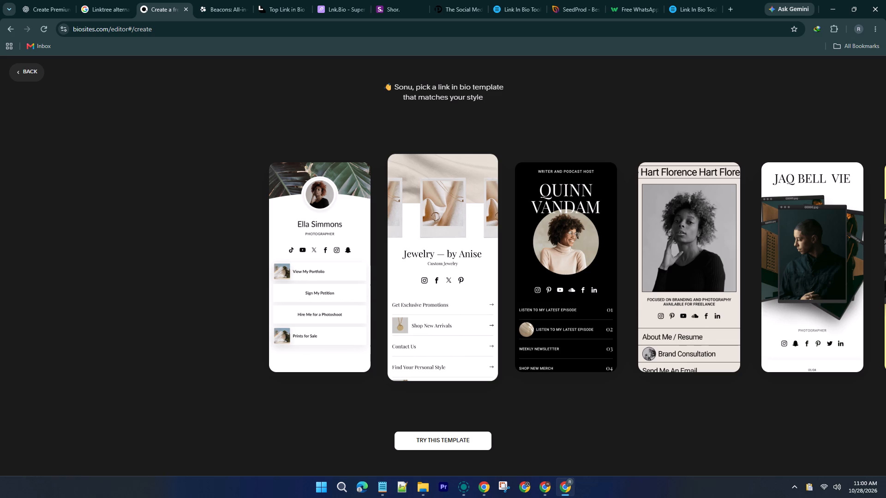
drag(593, 227, 471, 237)
drag(597, 222, 511, 231)
drag(593, 224, 514, 236)
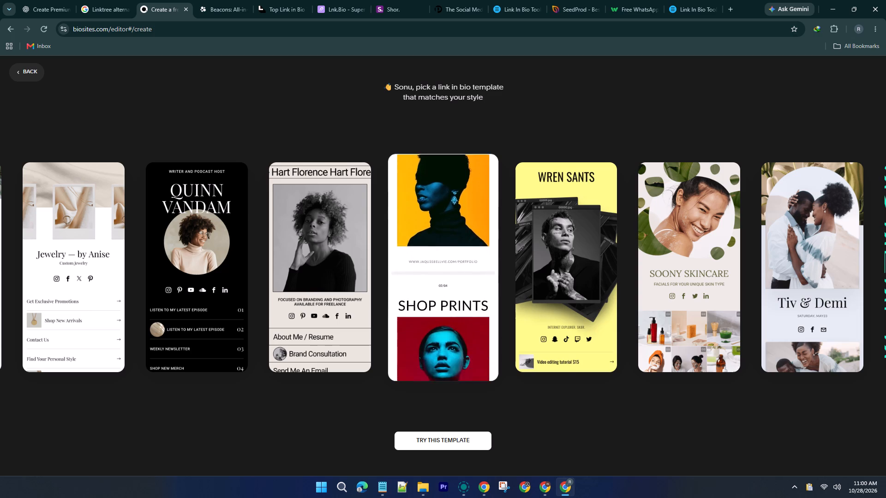
drag(576, 234, 465, 245)
drag(694, 240, 387, 260)
drag(694, 237, 397, 272)
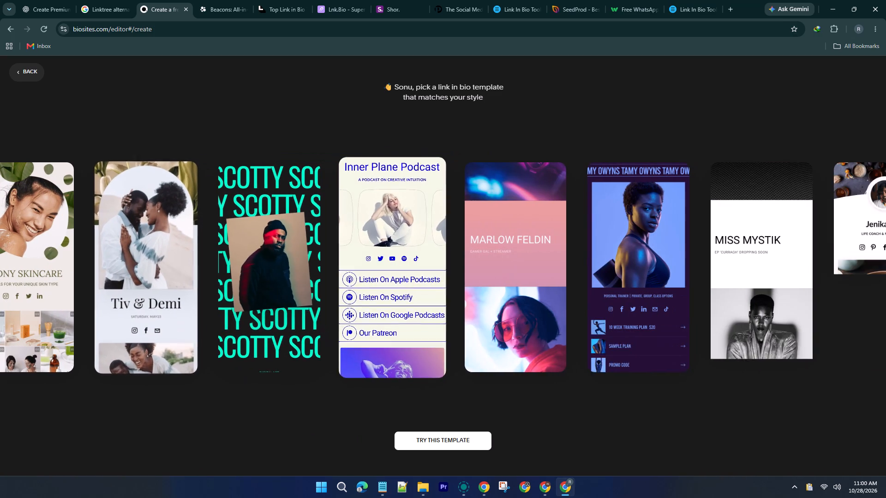
drag(397, 272, 461, 279)
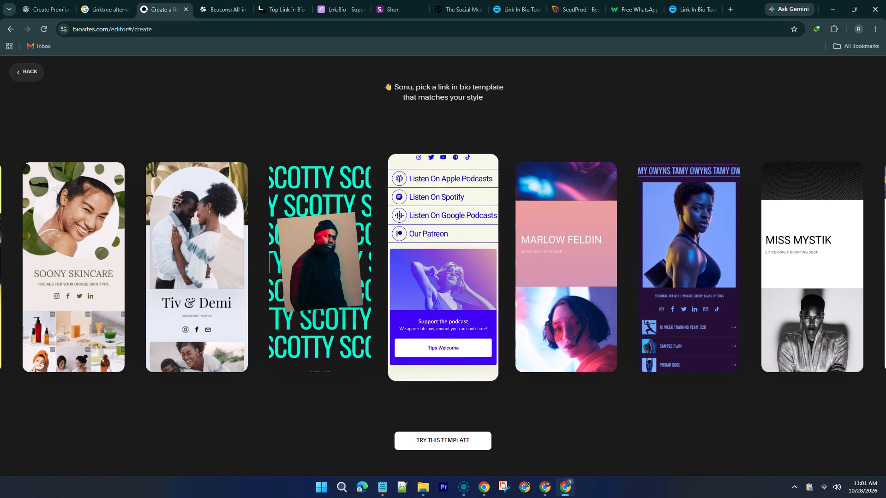
drag(608, 291, 333, 301)
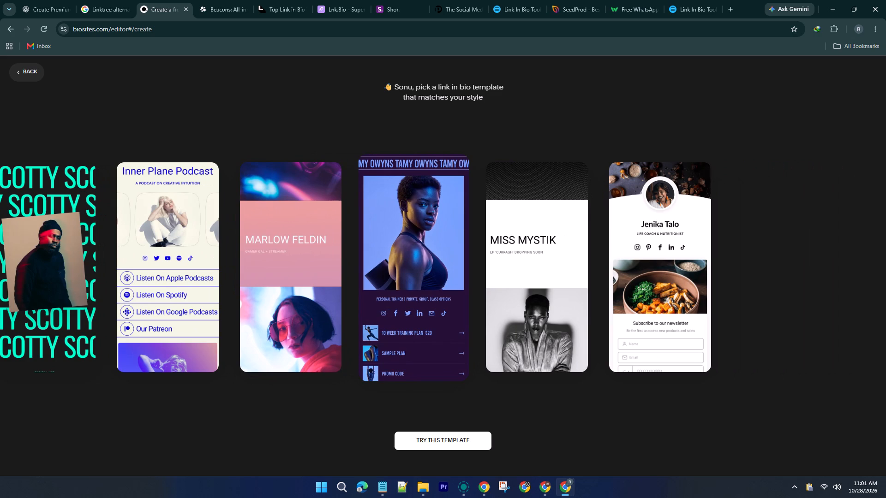
drag(333, 301, 339, 302)
drag(582, 272, 394, 286)
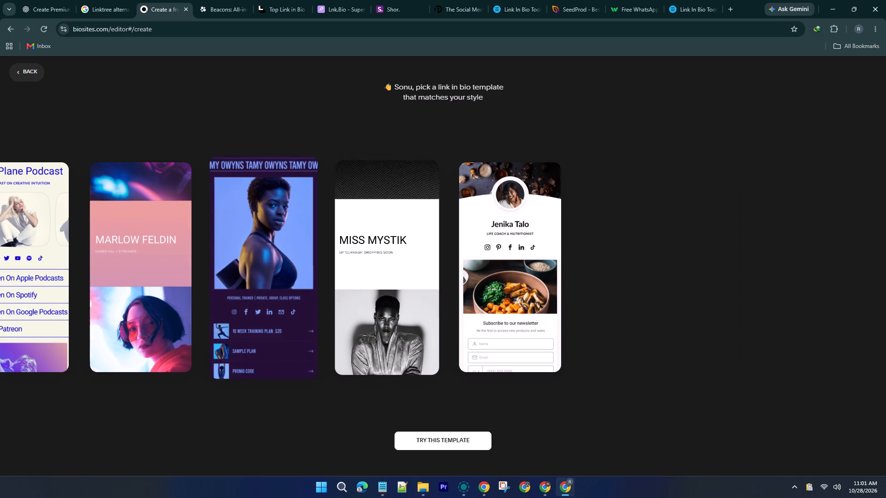
Return to the first template, the Ella Simmons photographer design, and try it for the new bio site.
drag(394, 286, 885, 299)
drag(373, 277, 729, 276)
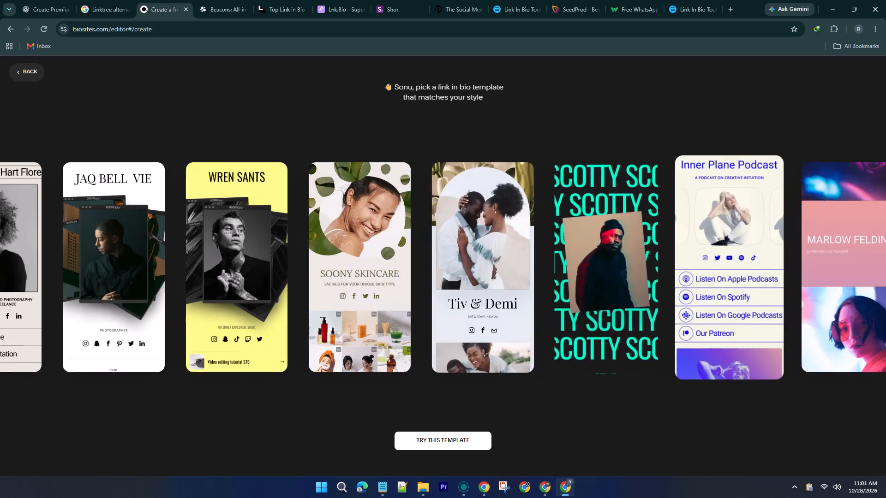
drag(729, 276, 733, 276)
drag(412, 274, 700, 272)
drag(389, 271, 751, 270)
drag(421, 273, 717, 264)
drag(700, 266, 598, 271)
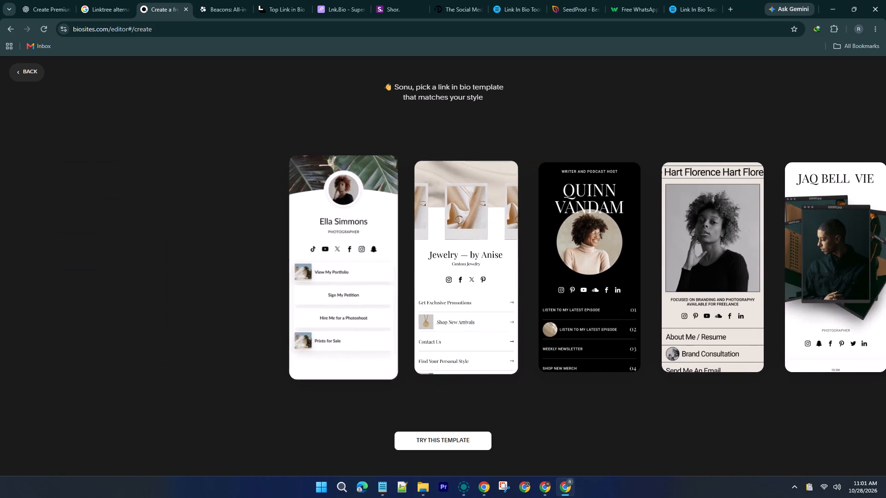
drag(598, 271, 732, 288)
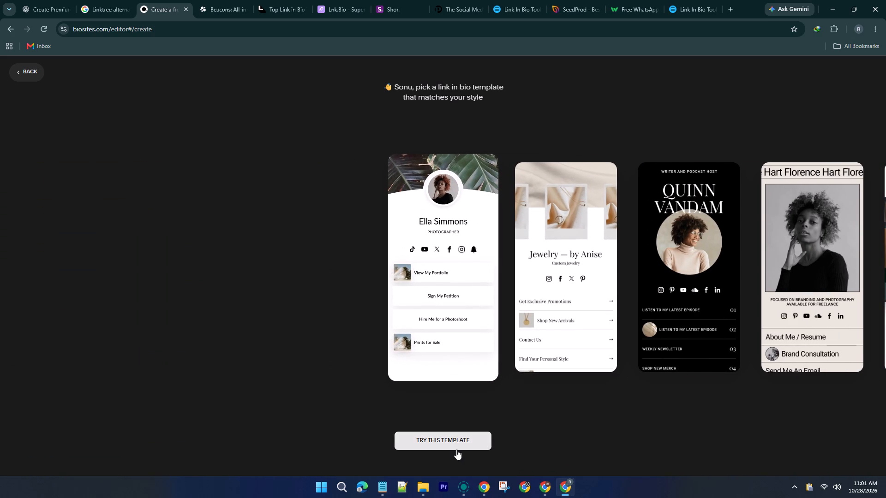
click(456, 450)
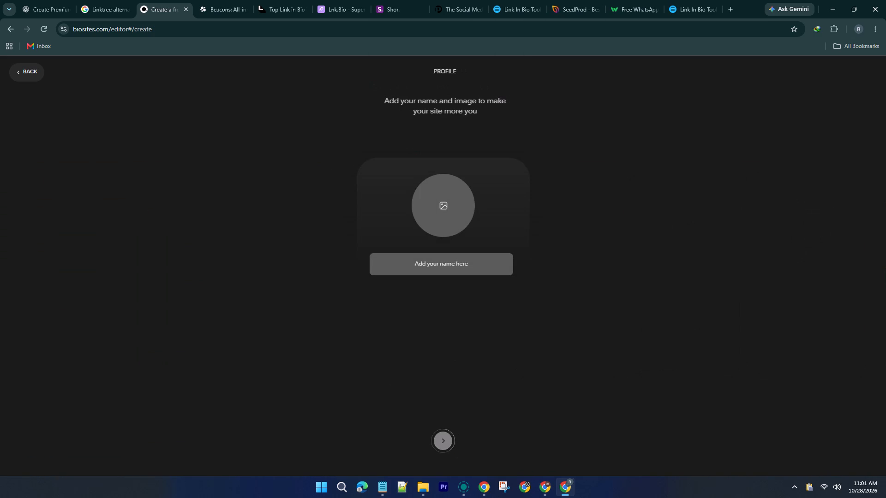
Open the profile name for editing in the new bio site's setup.
click(450, 269)
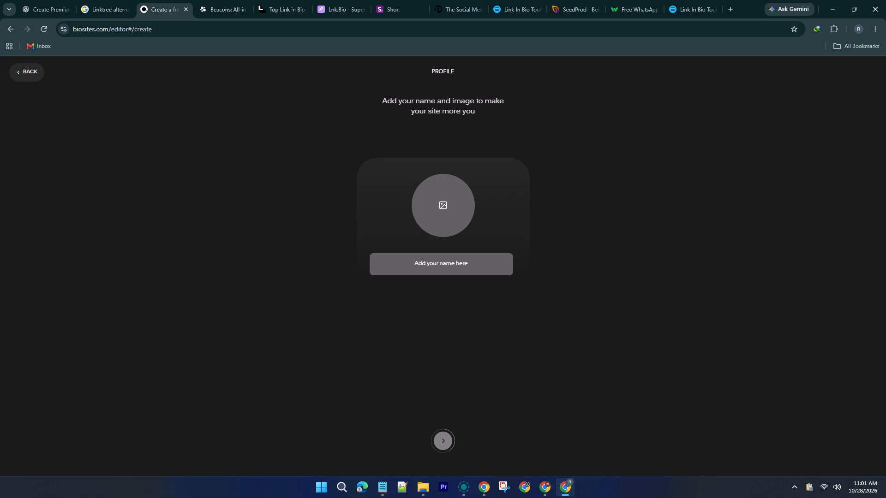
Enter "Trade With Sonu Official" as the profile name of the new bio site.
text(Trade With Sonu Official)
Switch to File Explorer and look through the recent Downloads files and the coral photos folder for a profile image.
click(420, 484)
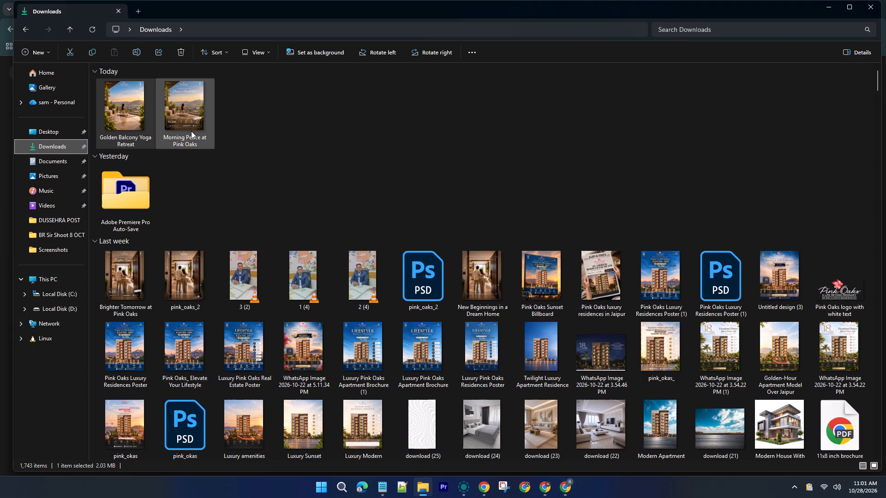
scroll(281, 138, down, 1)
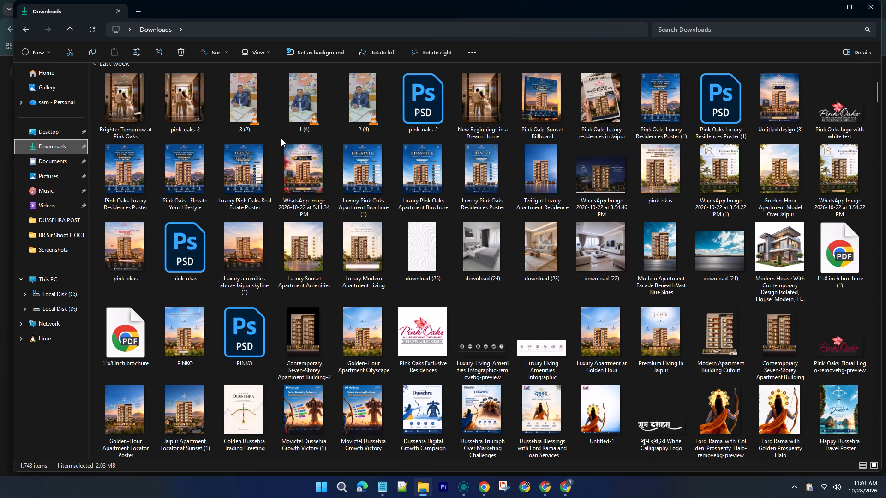
scroll(281, 138, down, 1)
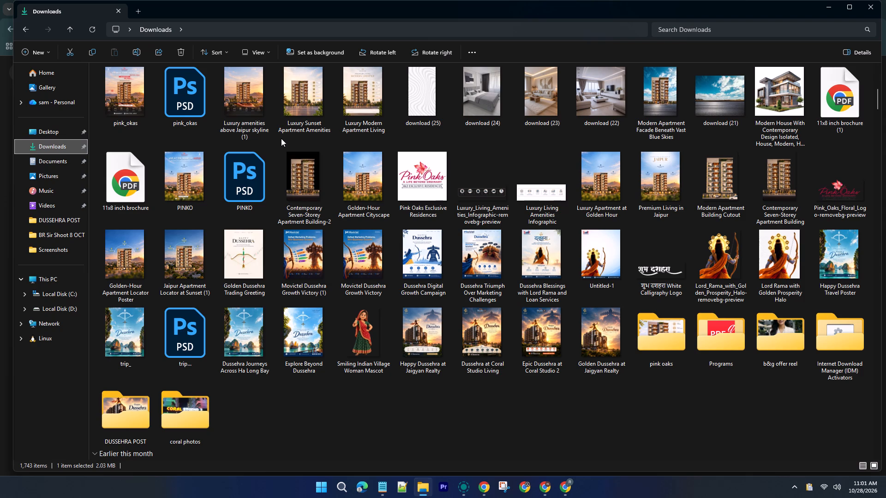
scroll(281, 138, down, 1)
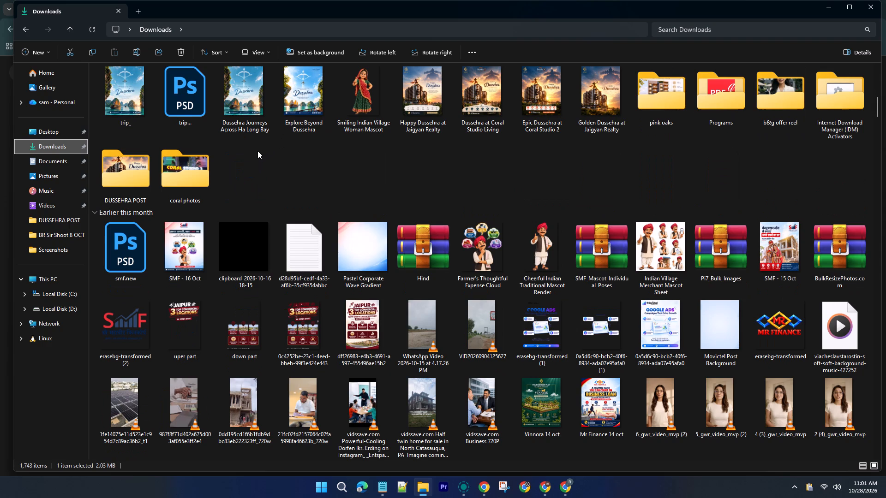
double_click(193, 182)
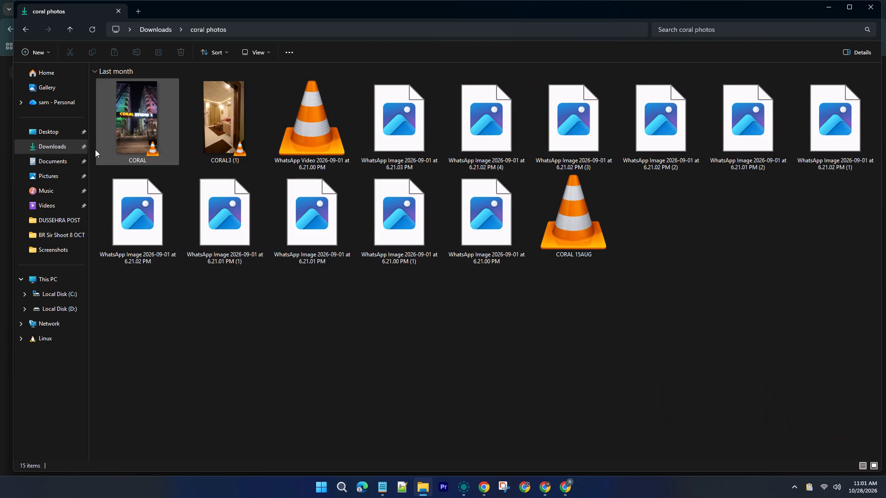
click(19, 31)
Maximize the Downloads window and look through the files and folders from earlier this month for a profile image.
click(285, 0)
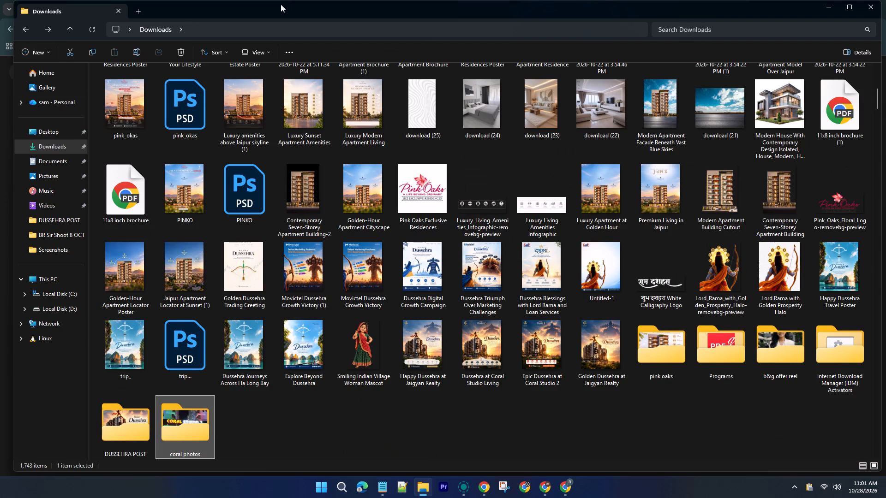
double_click(281, 4)
scroll(301, 269, down, 2)
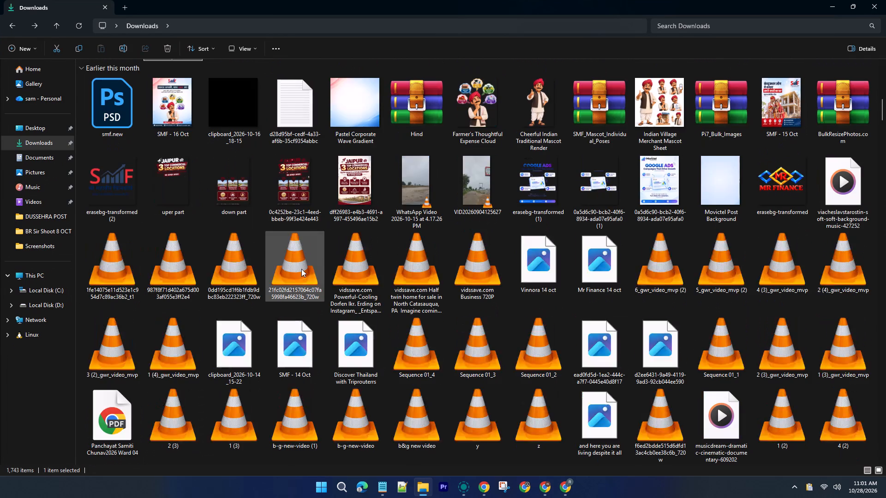
scroll(301, 269, down, 1)
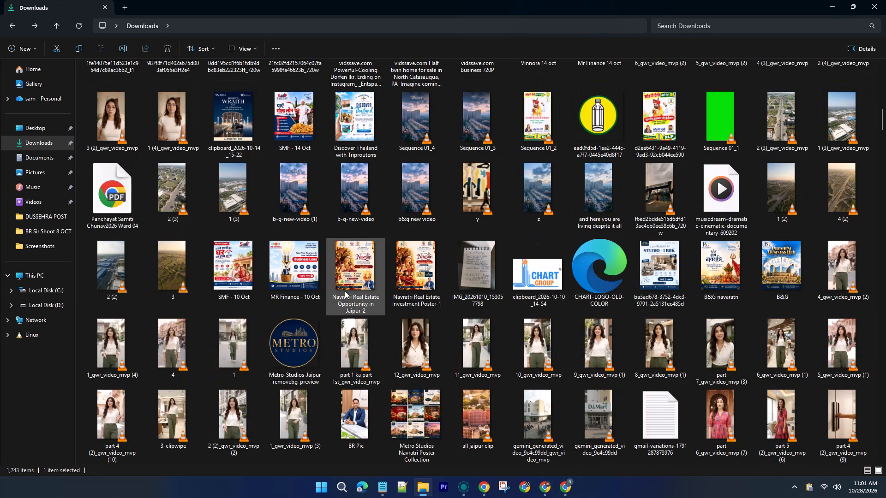
scroll(345, 291, down, 1)
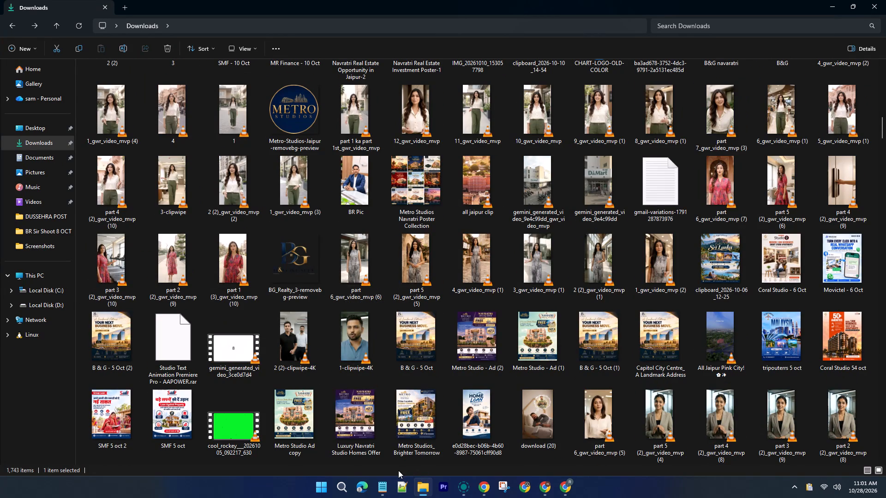
scroll(411, 385, down, 1)
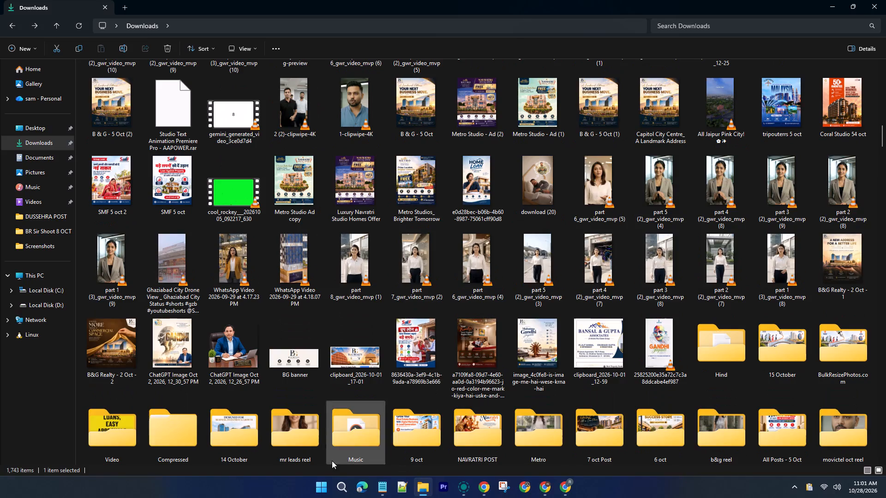
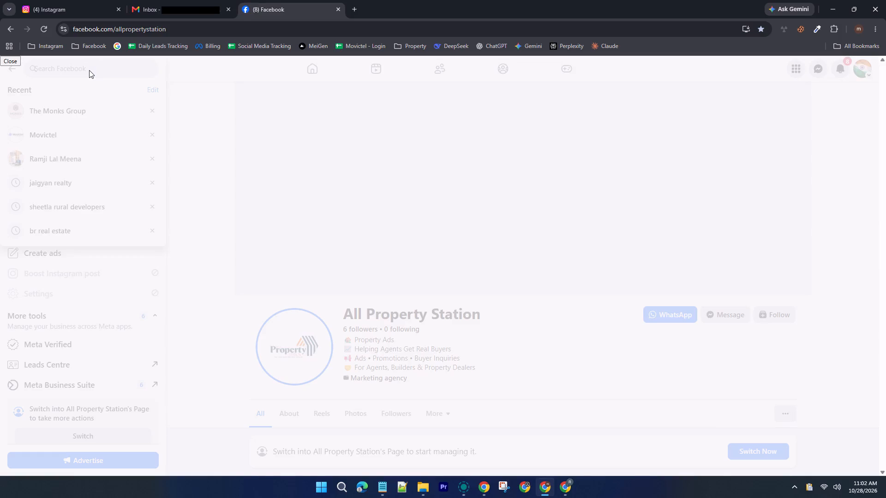
Look through the account's full list of Facebook profiles and Pages for the Trade With Sonu page.
click(16, 64)
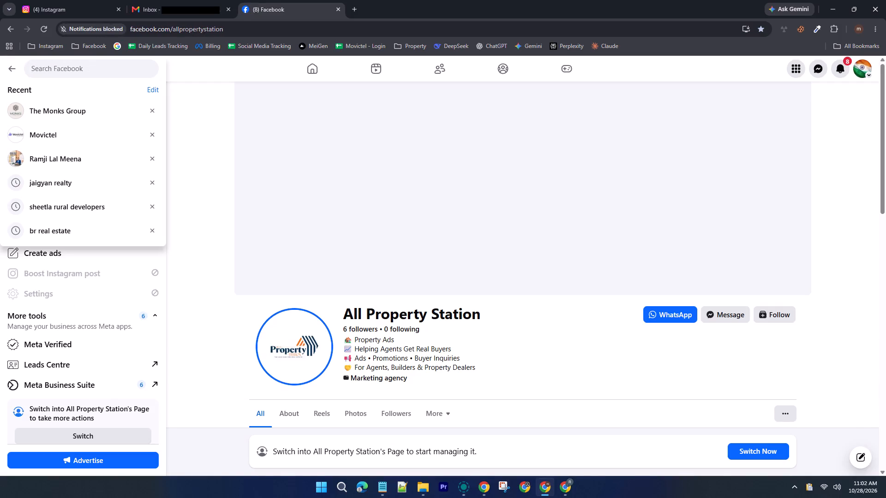
click(83, 70)
click(12, 74)
click(872, 78)
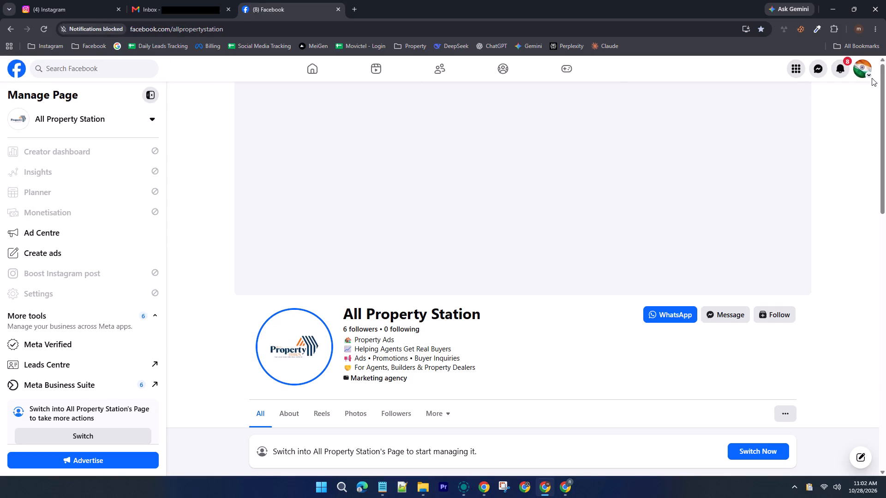
click(864, 71)
click(791, 182)
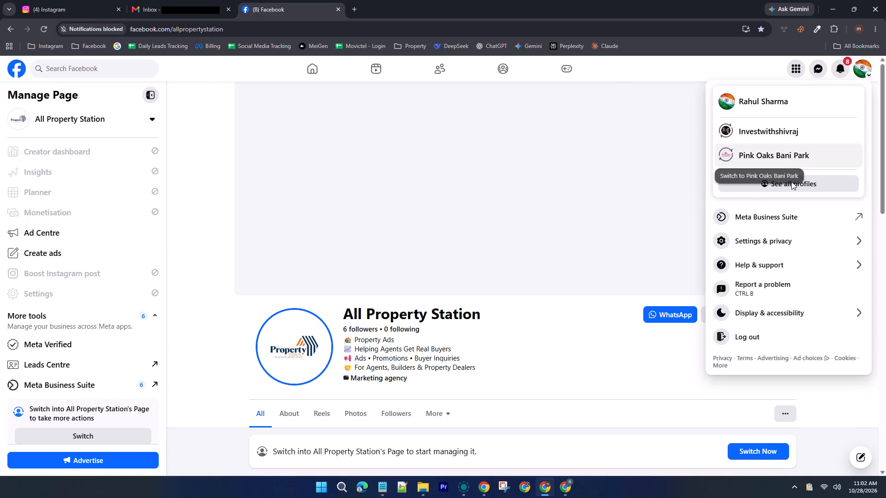
click(796, 190)
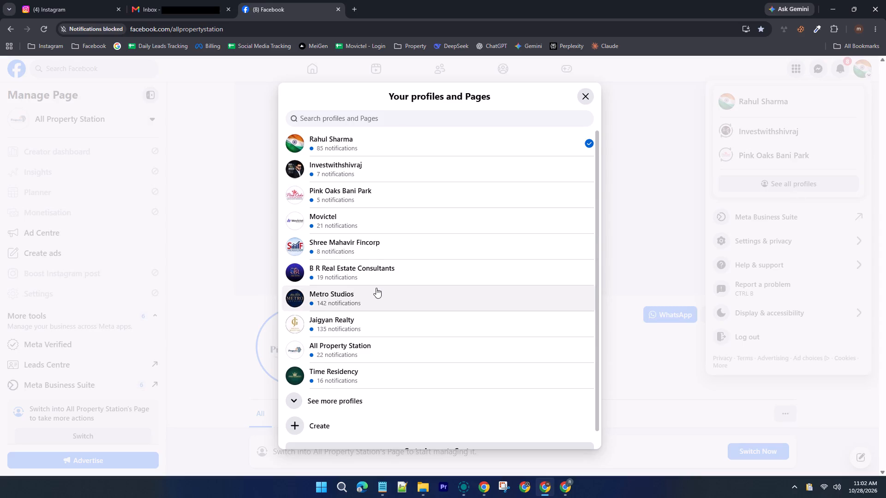
scroll(376, 288, down, 2)
click(362, 391)
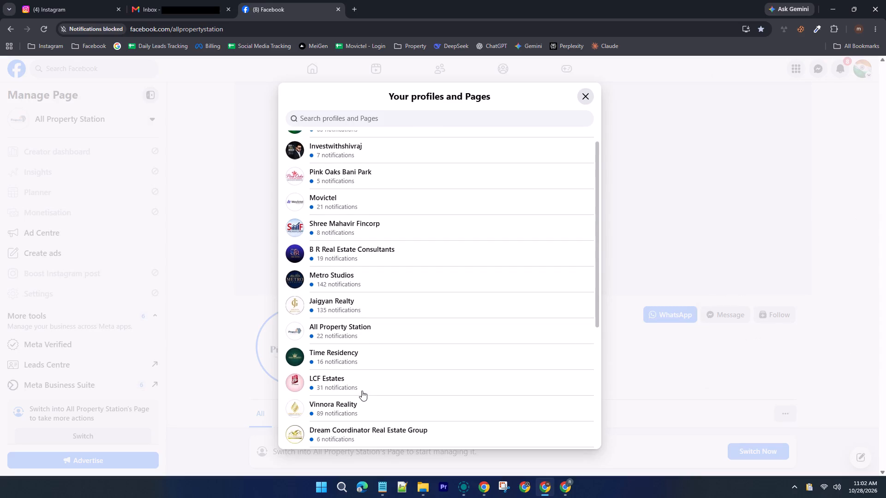
scroll(362, 391, down, 5)
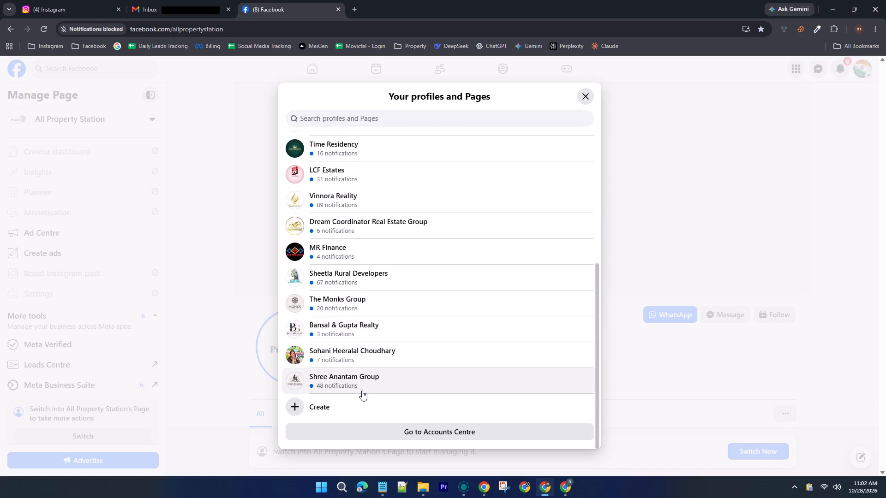
scroll(362, 391, up, 3)
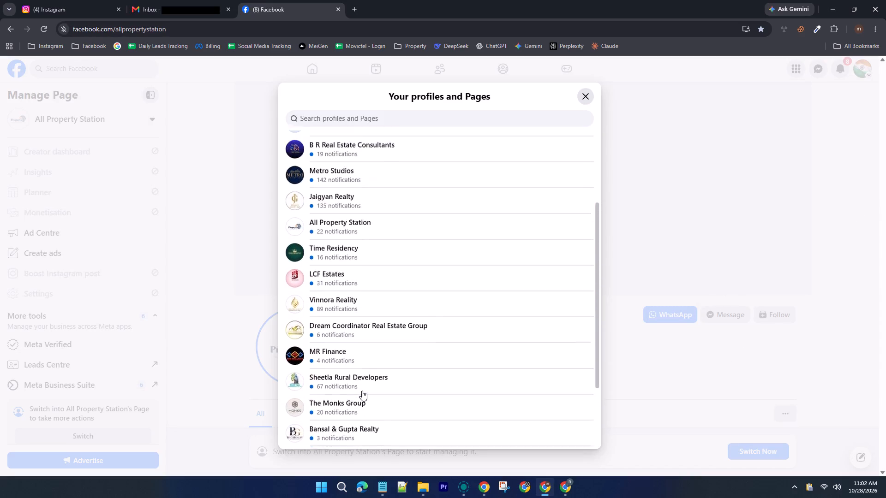
scroll(362, 391, up, 5)
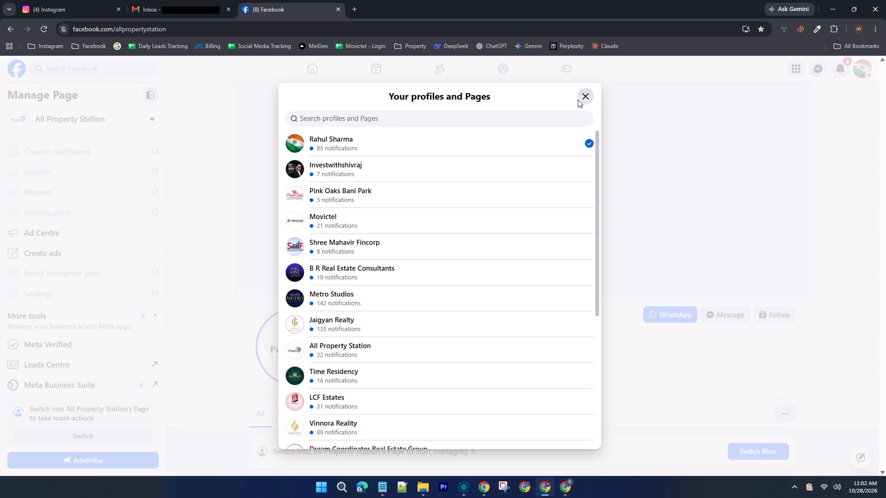
click(586, 96)
Search Facebook for "tradewithsonuofficial".
drag(79, 76, 82, 71)
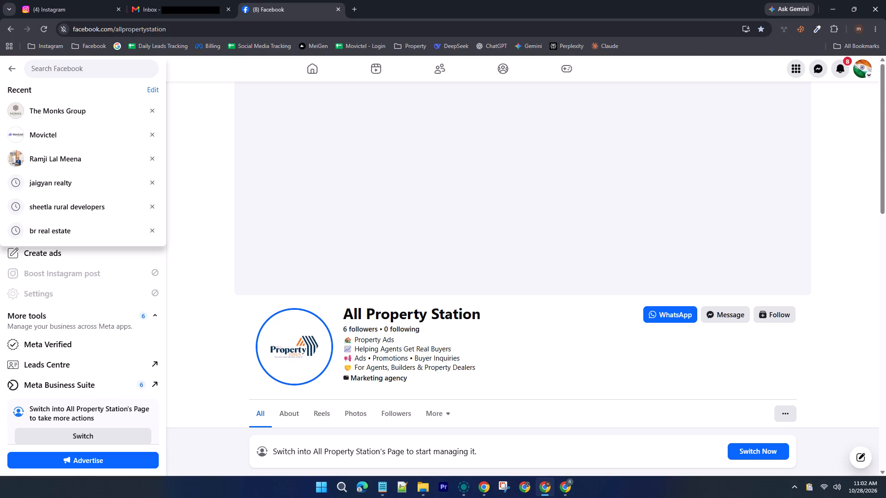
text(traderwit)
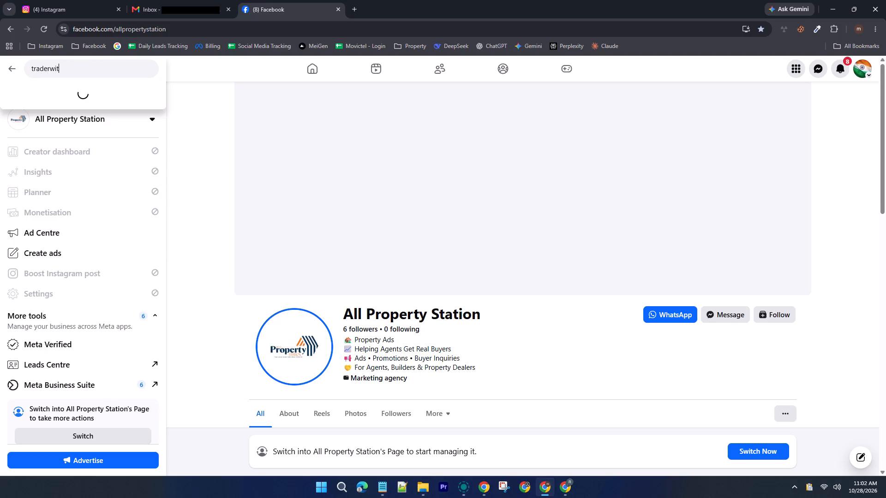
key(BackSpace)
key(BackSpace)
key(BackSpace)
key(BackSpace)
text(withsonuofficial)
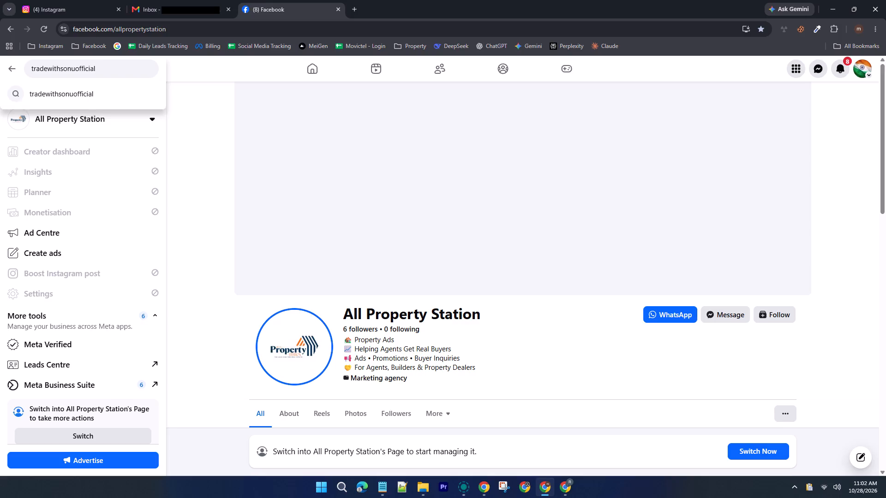
click(92, 114)
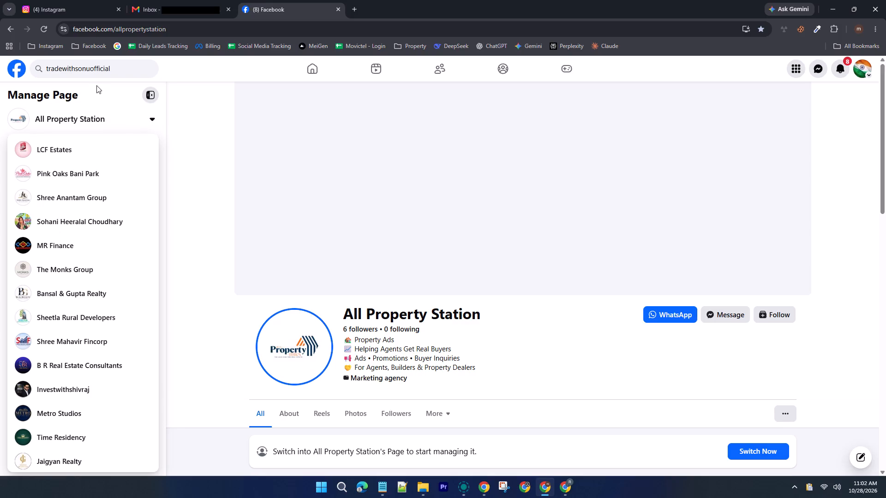
click(103, 72)
key(ctrl+a)
key(ctrl+x)
key(ctrl+v)
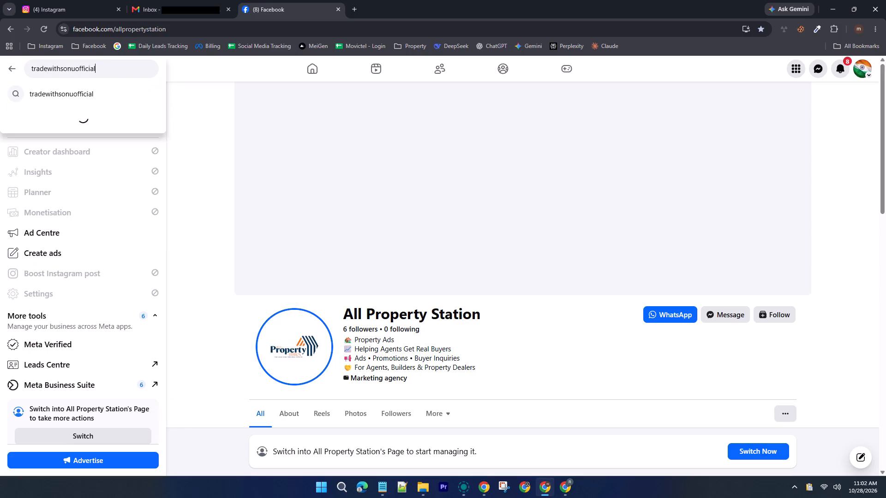
click(105, 88)
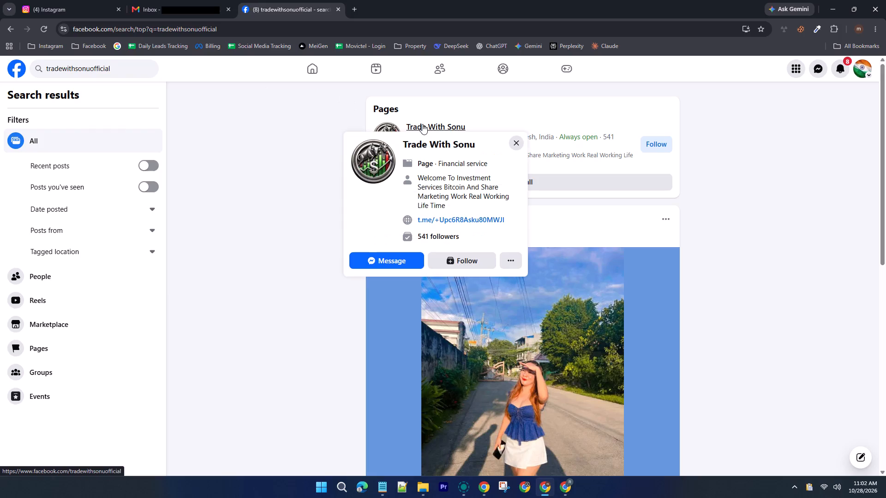
Open the Trade With Sonu page in a separate tab, and check the search's People and Pages results.
middle_click(426, 126)
click(93, 282)
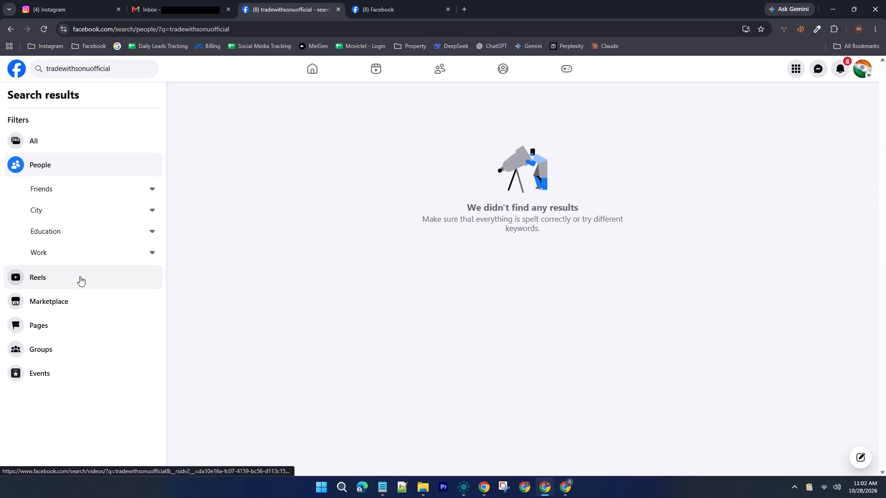
click(66, 330)
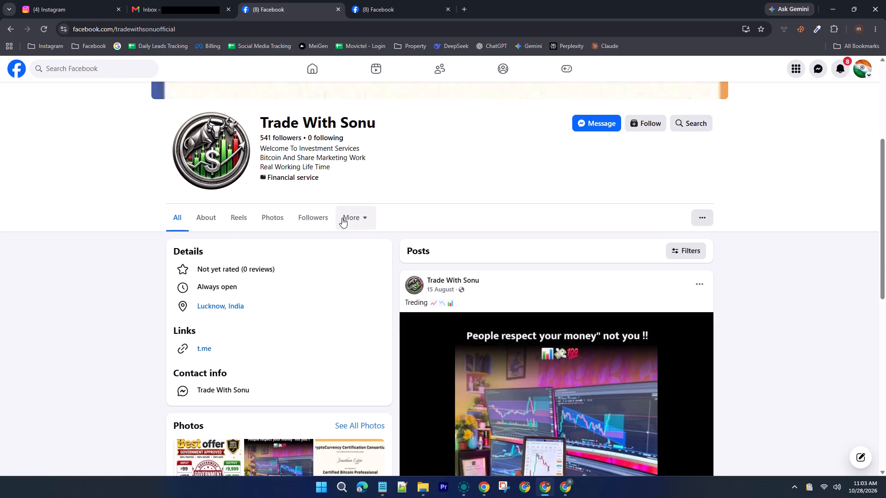
Open the t.me link listed in the Trade With Sonu page's details.
scroll(342, 218, down, 1)
click(202, 304)
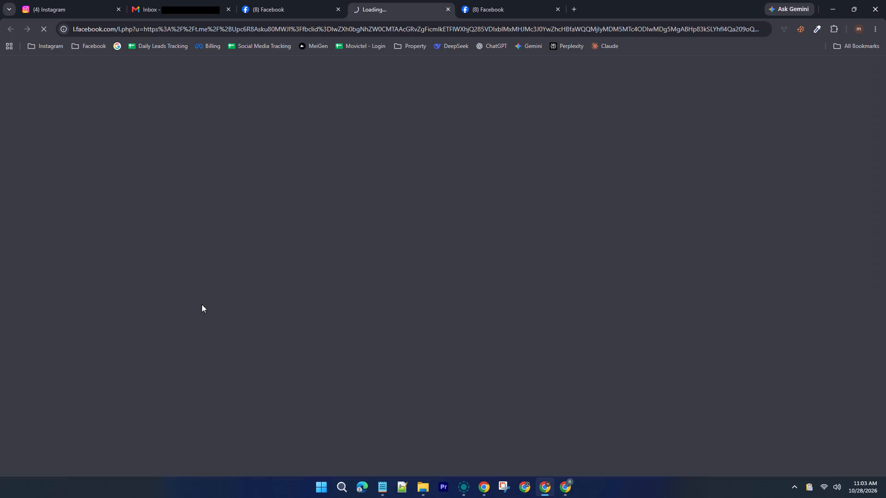
Return to the separately opened Trade With Sonu page and view its profile picture at full size.
click(490, 0)
scroll(364, 323, down, 4)
scroll(366, 324, up, 8)
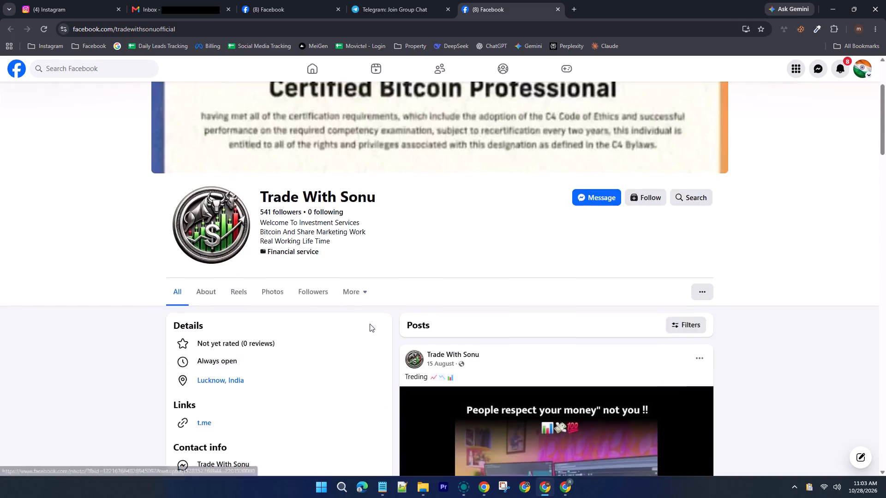
scroll(370, 324, up, 2)
click(230, 341)
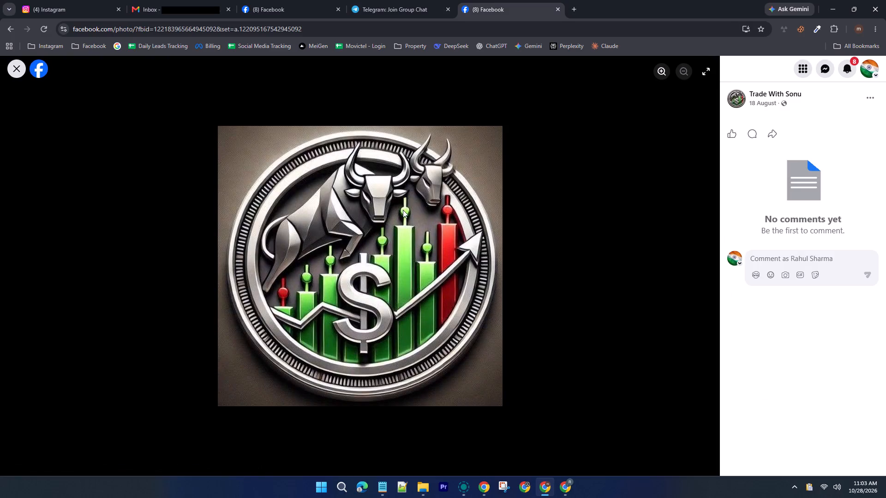
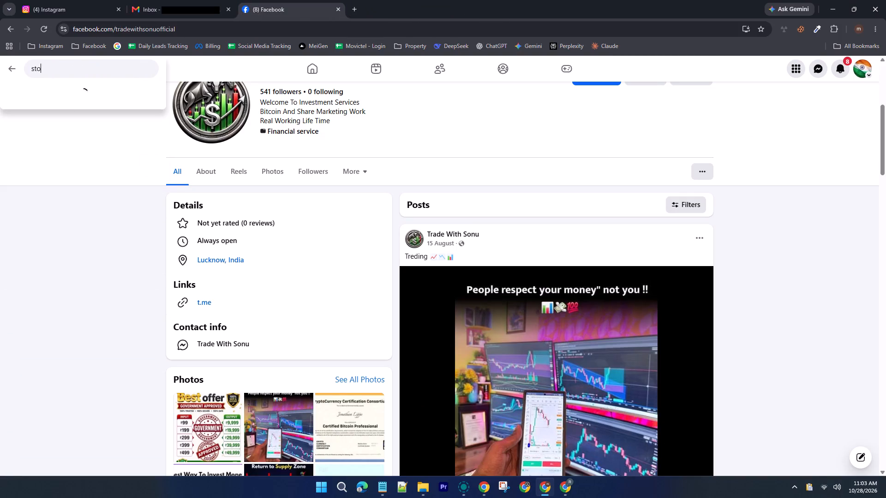
Search Facebook for stockwithsonuofficial and check the Pages and People results before returning to all results.
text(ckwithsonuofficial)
click(71, 95)
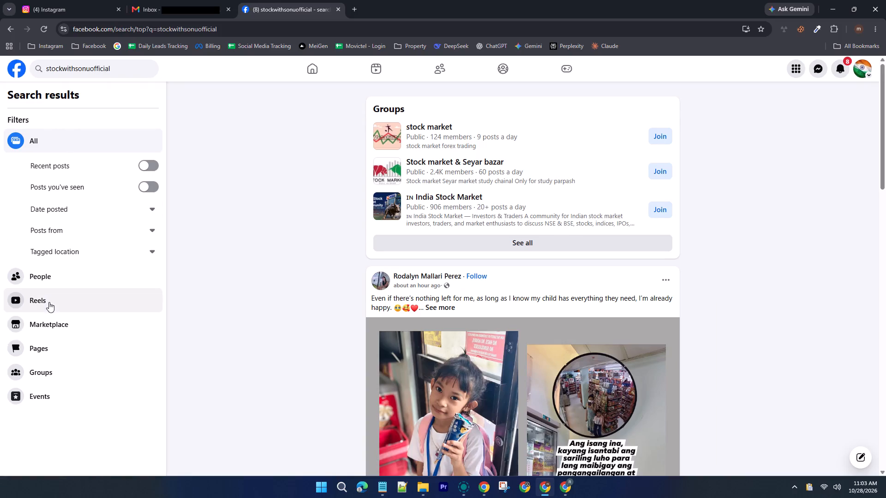
click(48, 344)
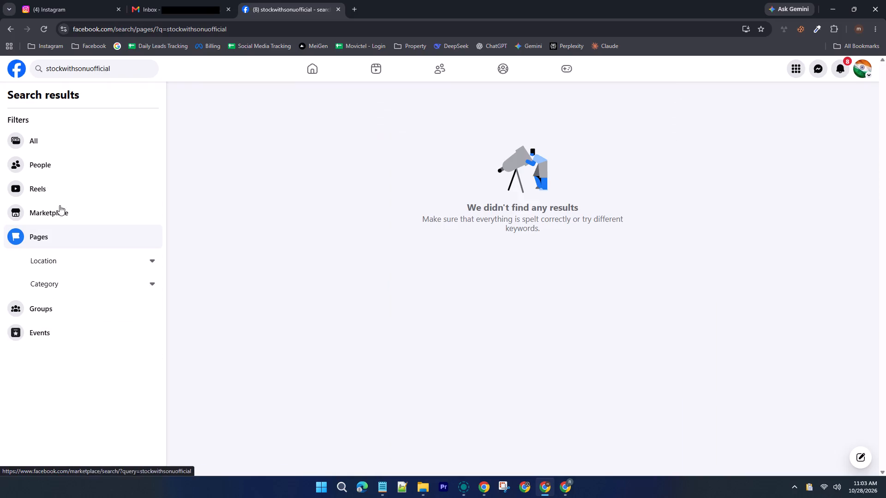
click(62, 164)
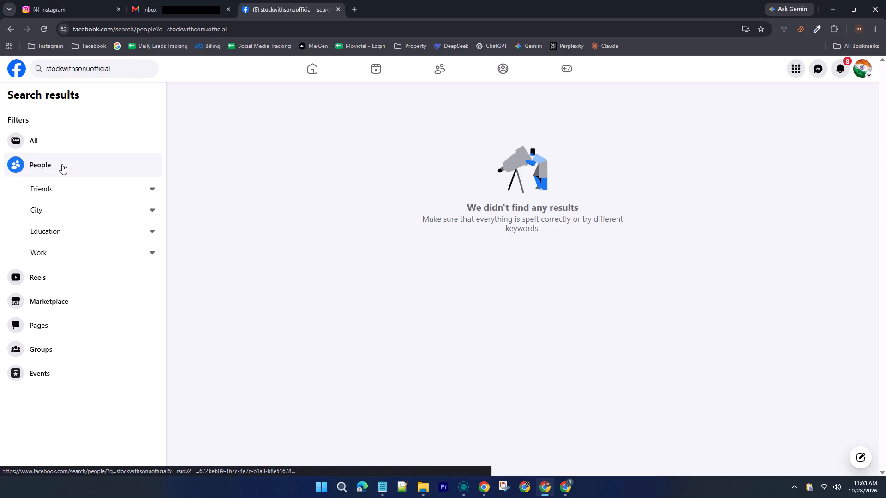
click(63, 323)
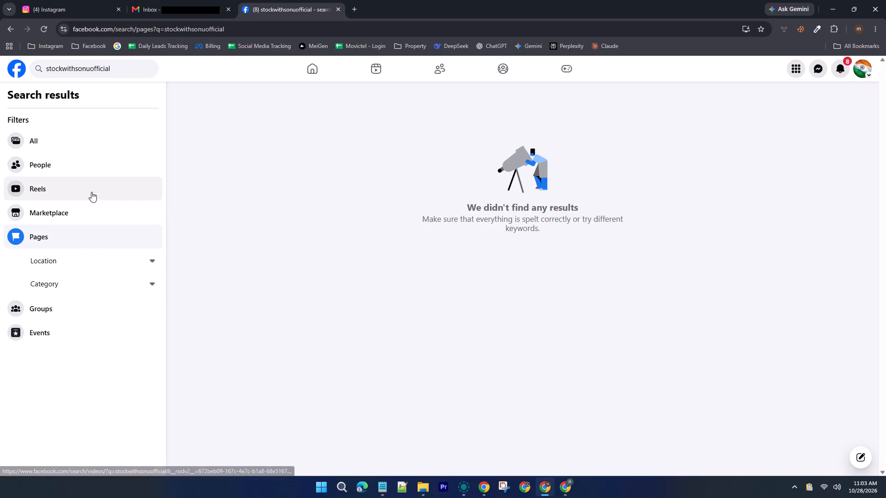
click(96, 172)
click(96, 151)
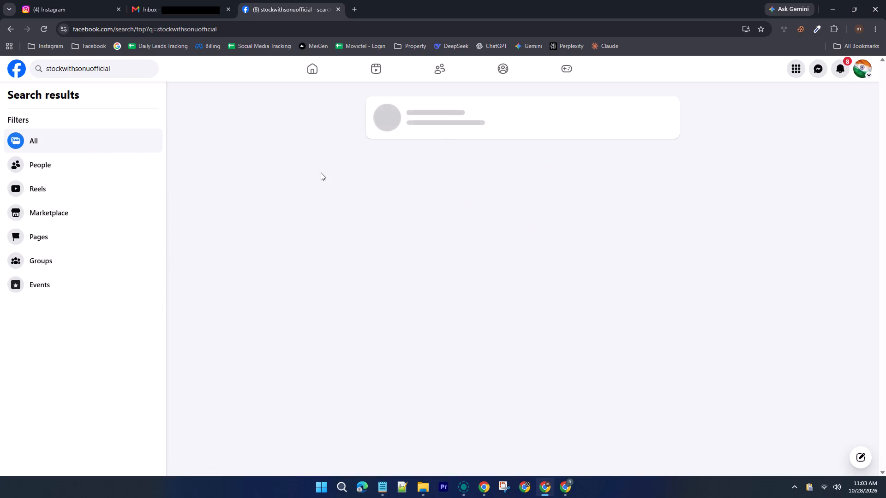
Look through the complete Facebook search results for the stockwithsonuofficial page.
scroll(341, 253, down, 19)
scroll(342, 253, down, 5)
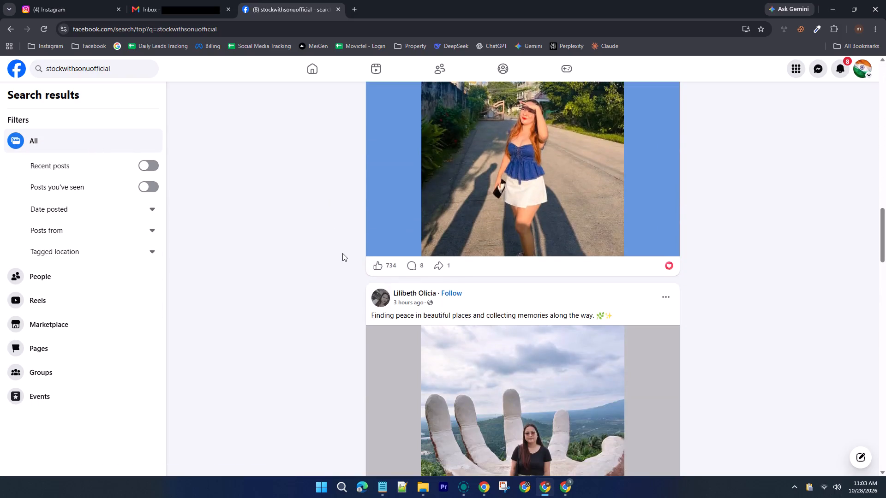
scroll(342, 253, down, 20)
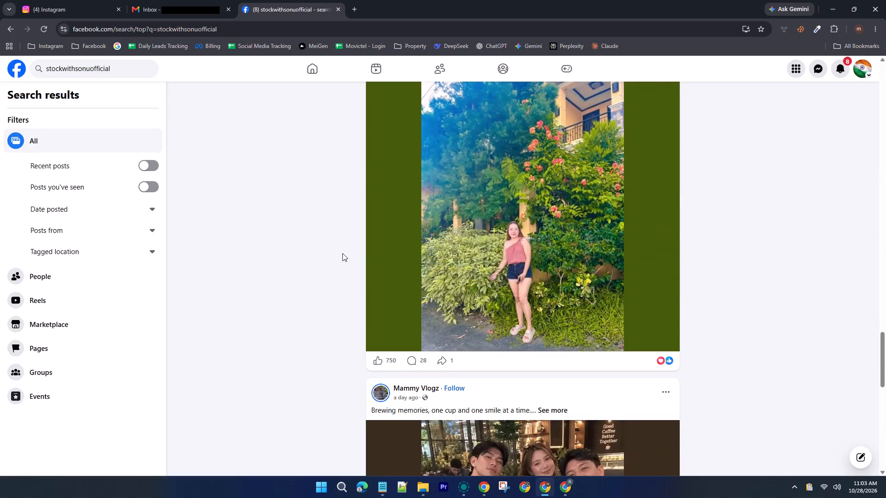
scroll(342, 253, down, 18)
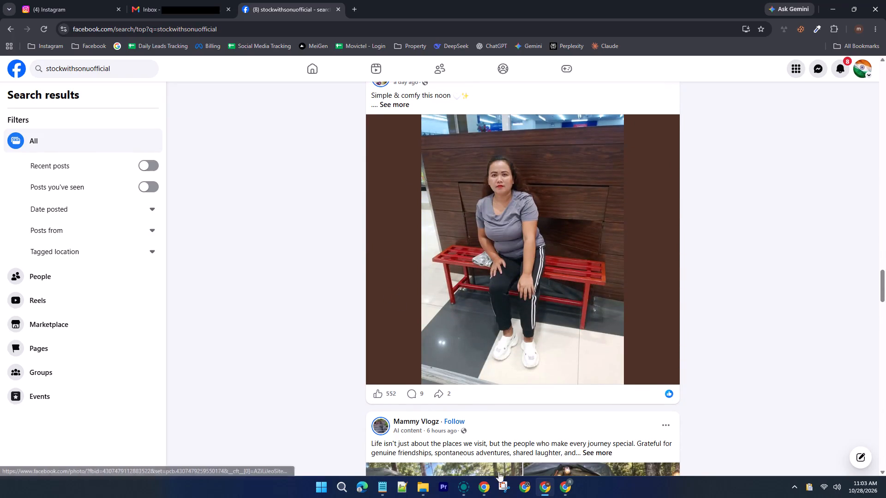
Copy the Facebook profile link received in LocalSend and load it in Chrome's Facebook tab.
click(465, 492)
click(681, 446)
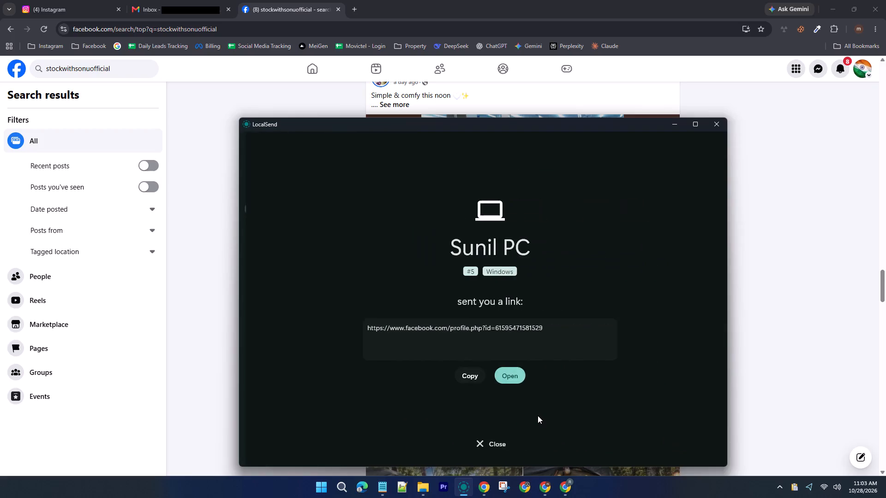
click(457, 377)
click(306, 29)
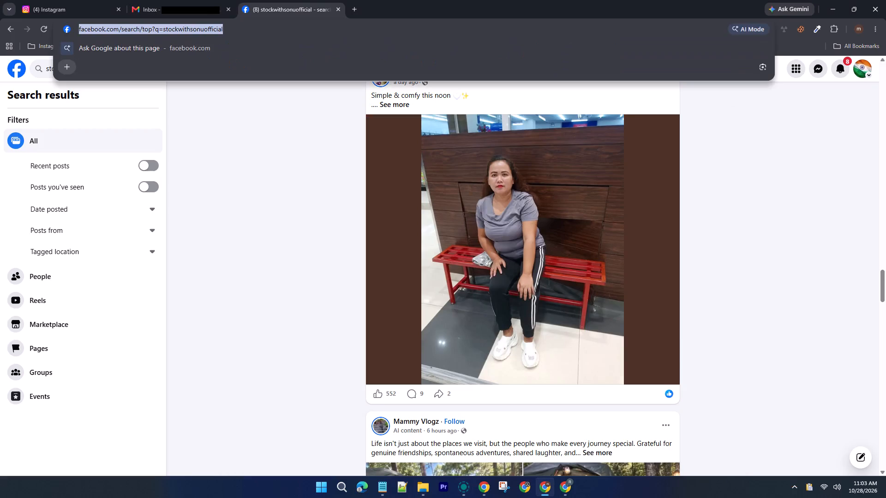
key(ctrl+v)
key(Return)
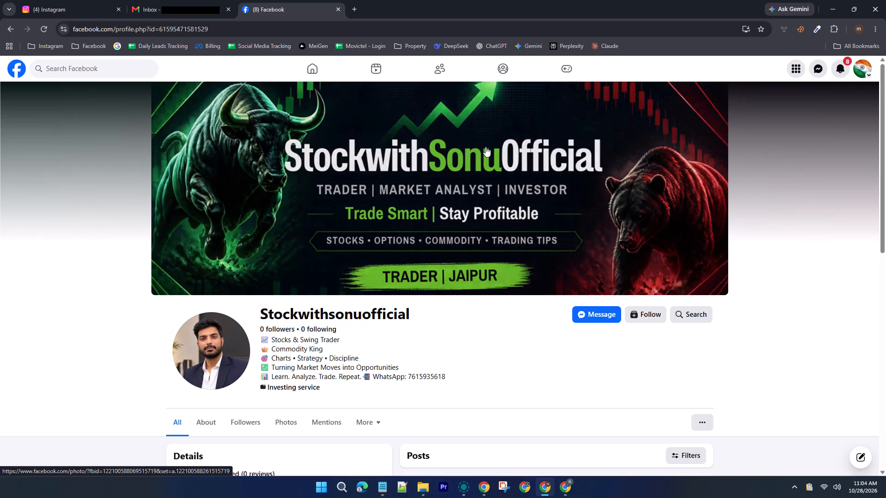
Open the Stockwithsonuofficial cover photo as a standalone image in a new tab and save it as a PNG in Downloads.
click(485, 147)
right_click(336, 177)
click(362, 185)
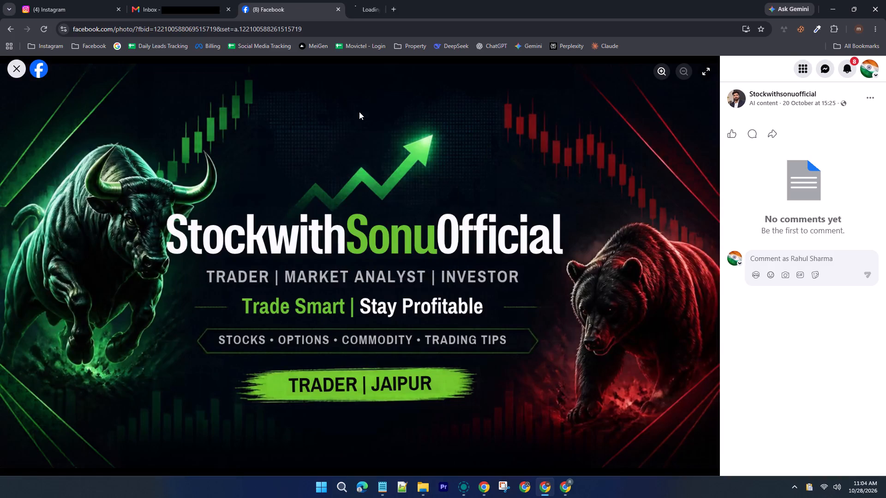
click(370, 0)
right_click(406, 234)
click(461, 259)
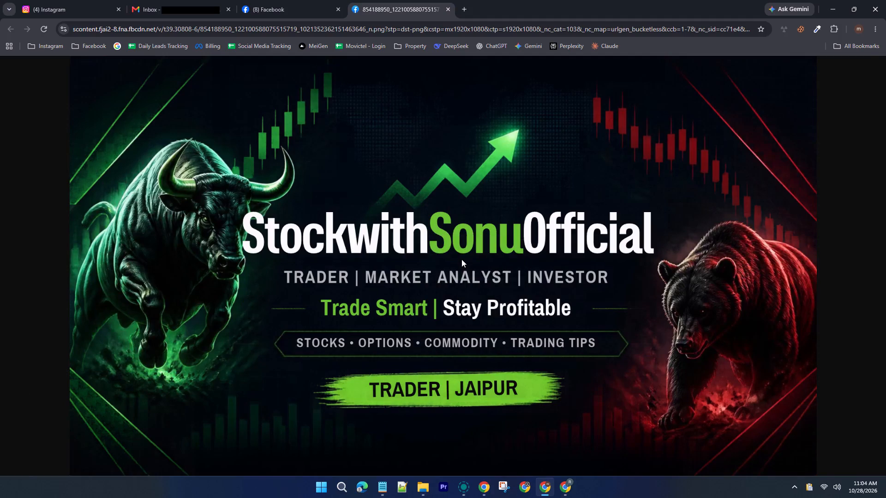
click(831, 460)
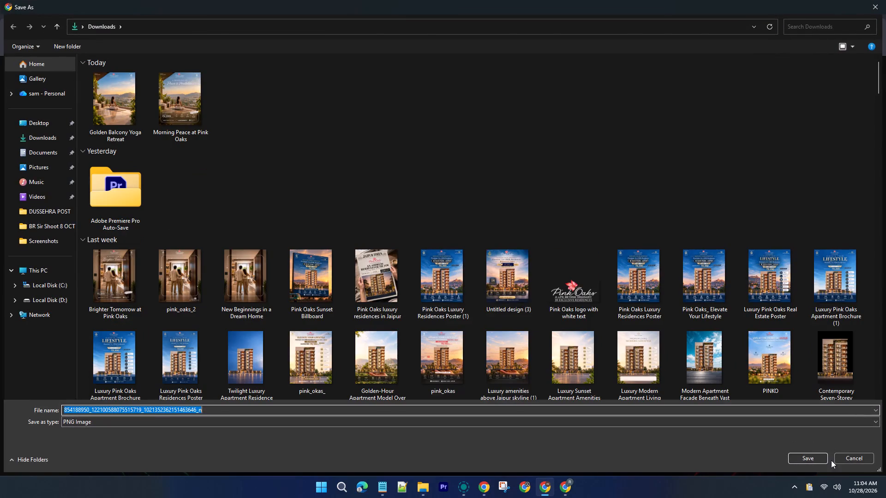
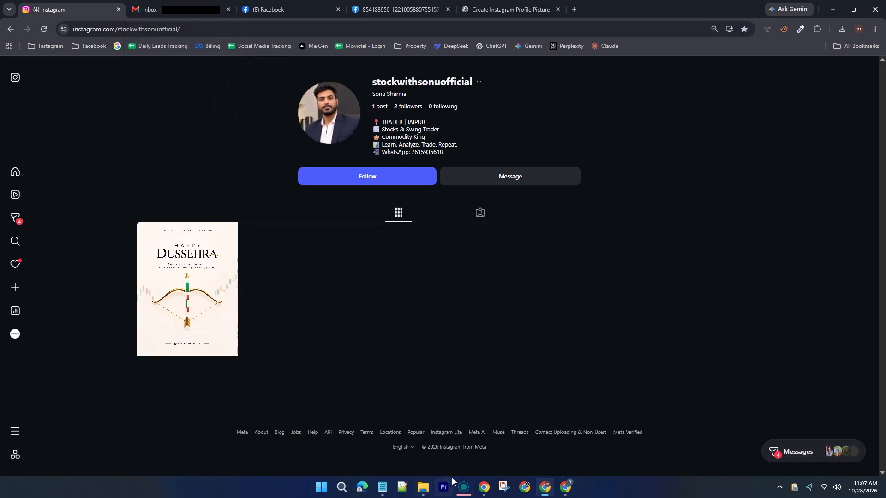
Copy the stock market risk disclaimer received from the GeeK phone in LocalSend and switch to the Notepad notes.
click(467, 493)
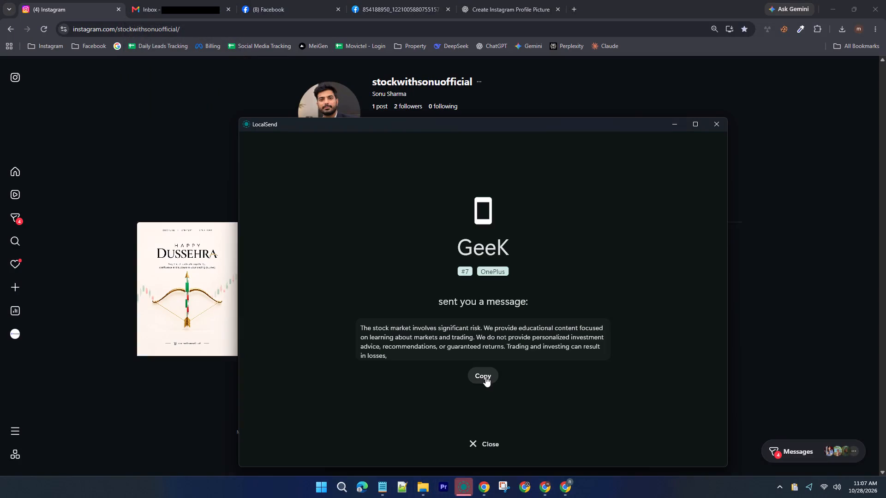
click(485, 377)
click(385, 491)
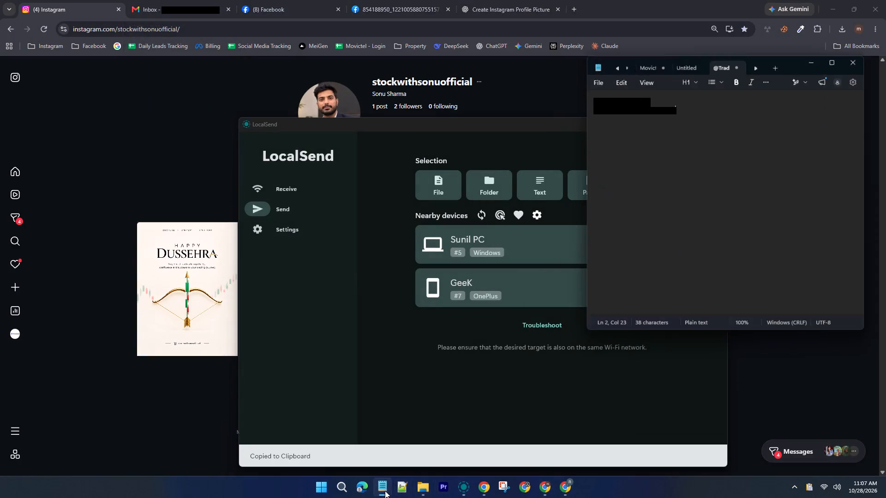
In the Notepad note, paste the copied stock market risk disclaimer and Telegram link below the existing lines, and select the link line.
key(period)
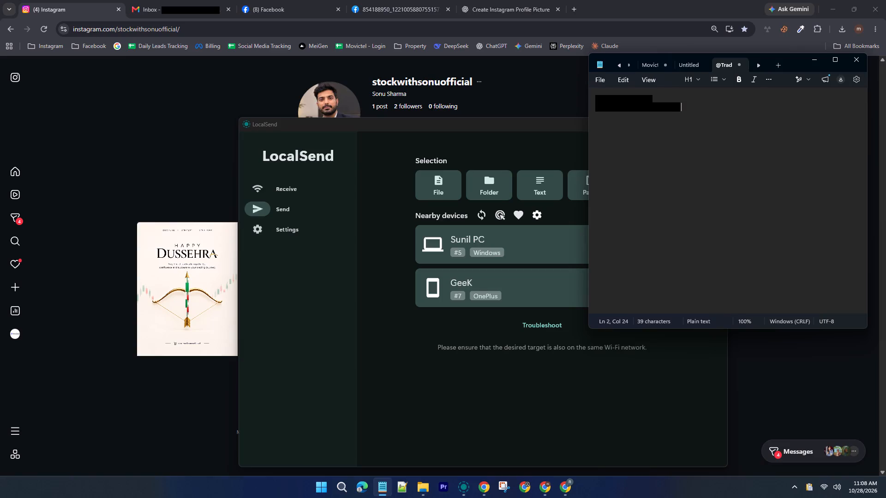
key(BackSpace)
key(Return)
key(Return)
key(ctrl+v)
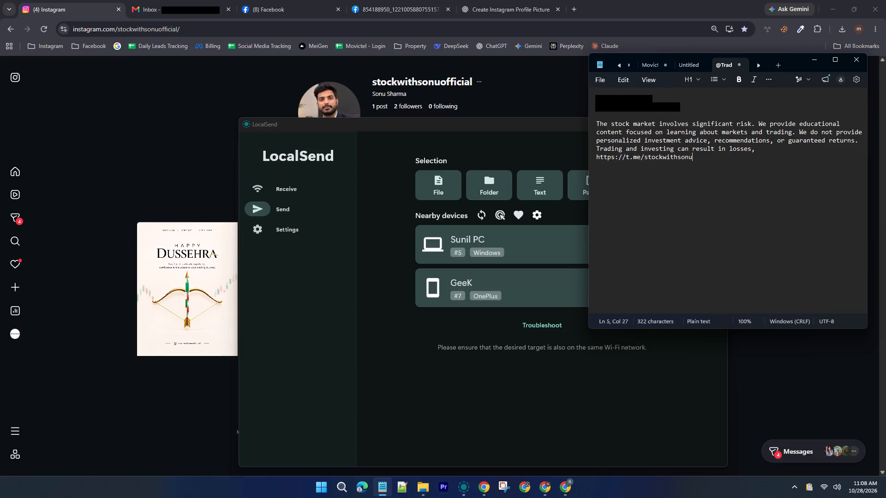
drag(704, 162, 592, 166)
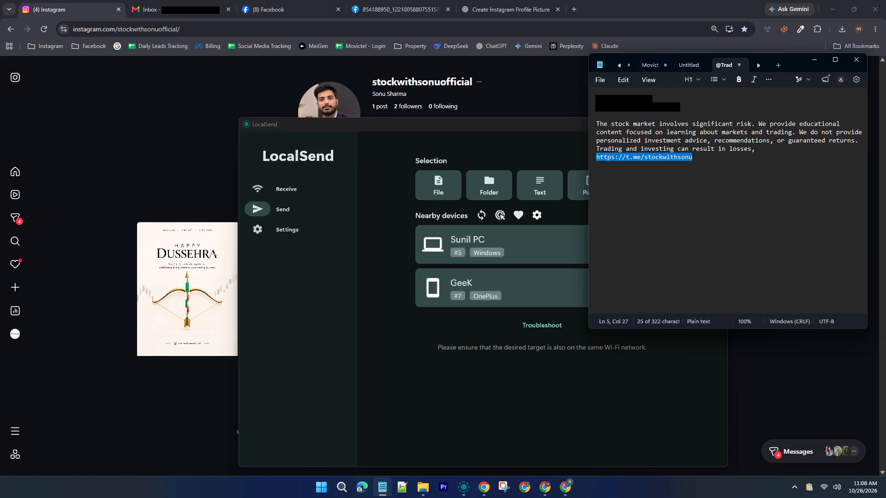
Cut the Telegram link from the Notepad note and delete the stock market risk disclaimer above it.
drag(592, 166, 590, 166)
key(ctrl+x)
drag(766, 155, 594, 121)
key(BackSpace)
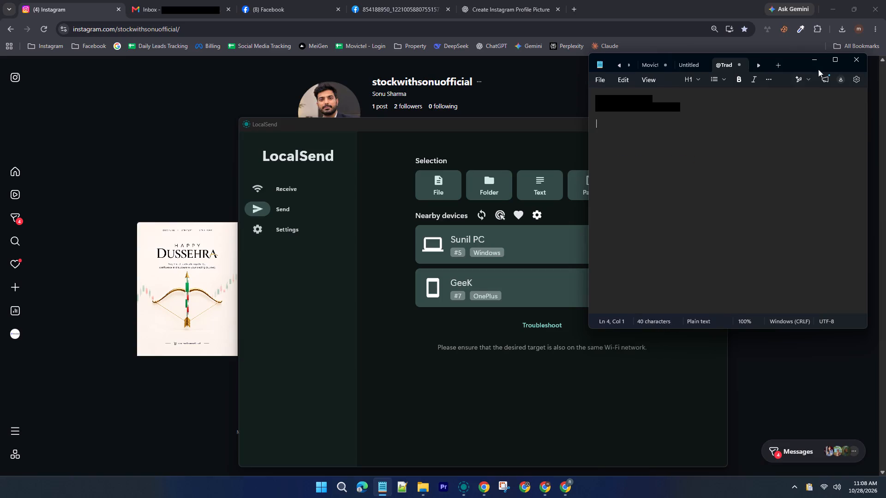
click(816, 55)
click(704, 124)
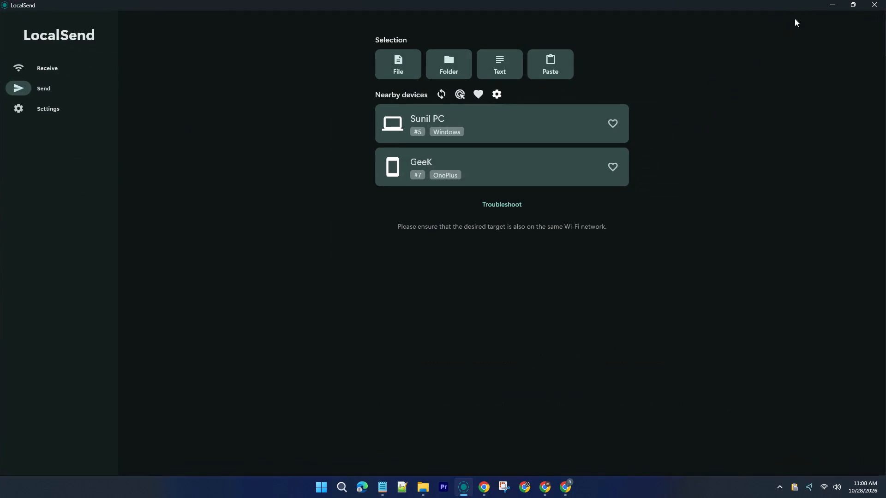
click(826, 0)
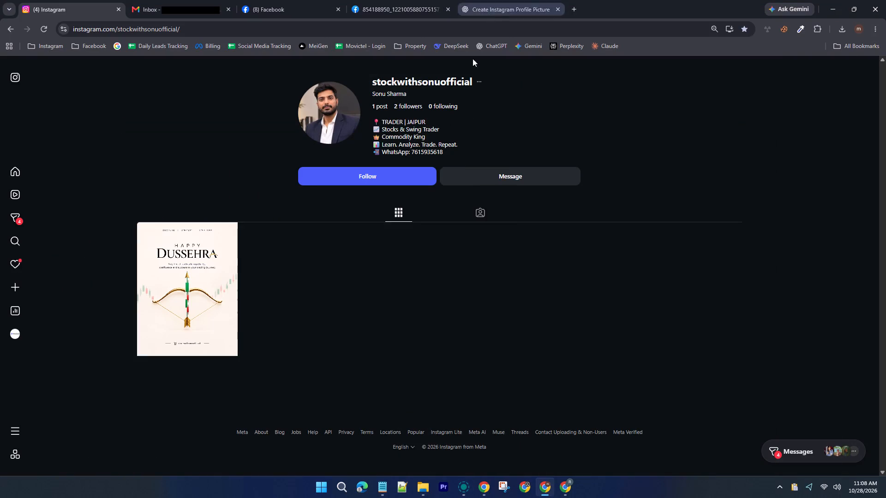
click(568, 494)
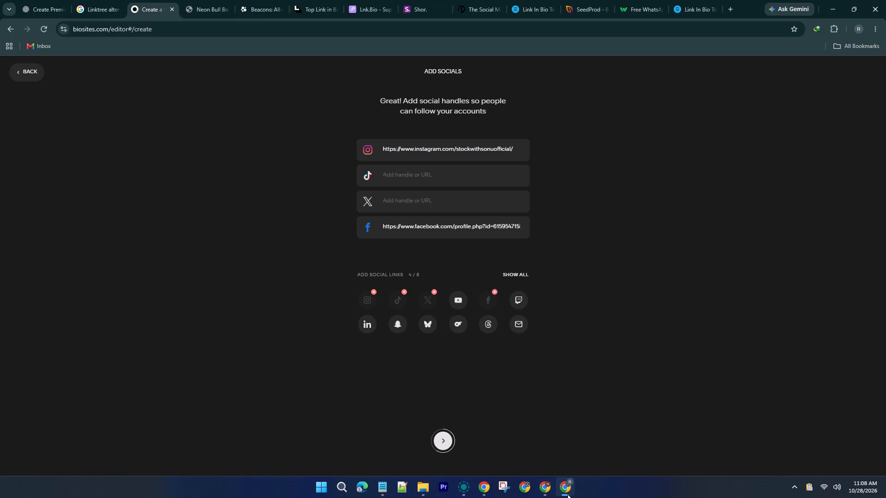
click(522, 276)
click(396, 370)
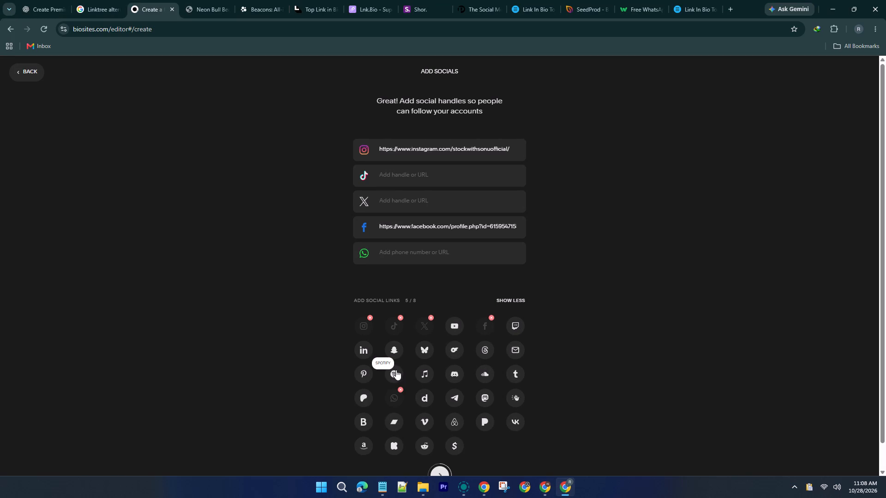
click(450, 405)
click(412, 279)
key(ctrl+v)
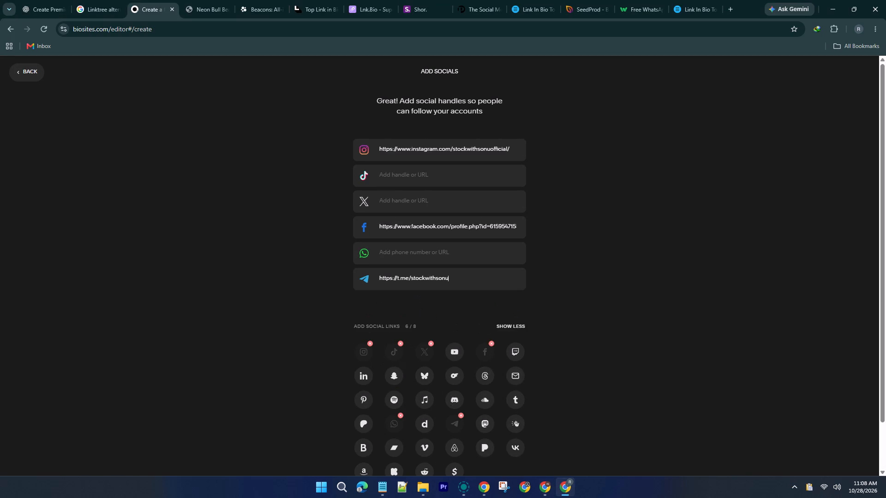
click(423, 247)
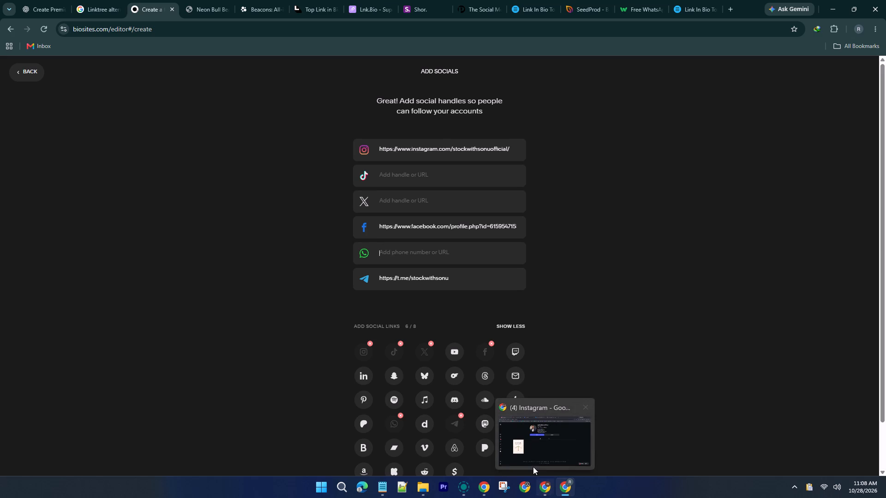
click(726, 8)
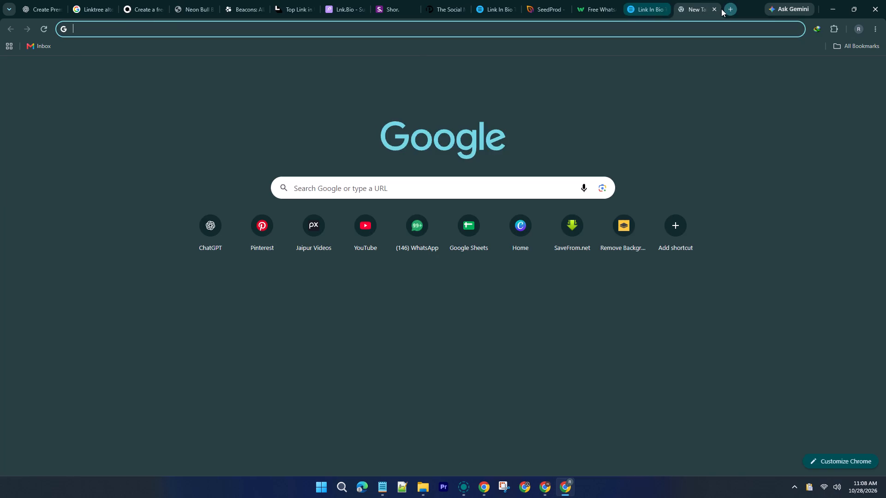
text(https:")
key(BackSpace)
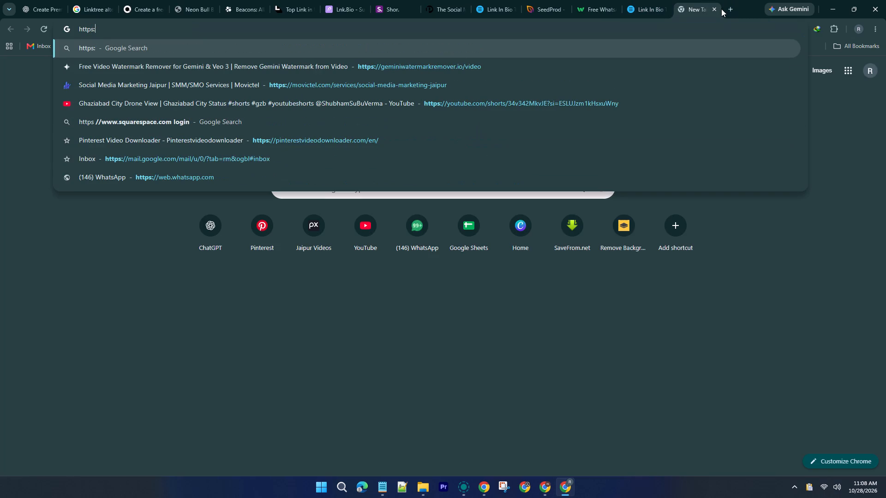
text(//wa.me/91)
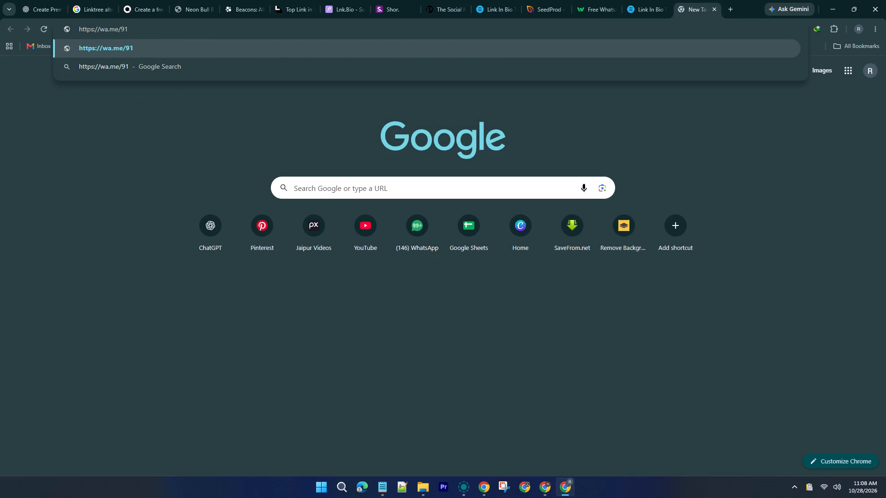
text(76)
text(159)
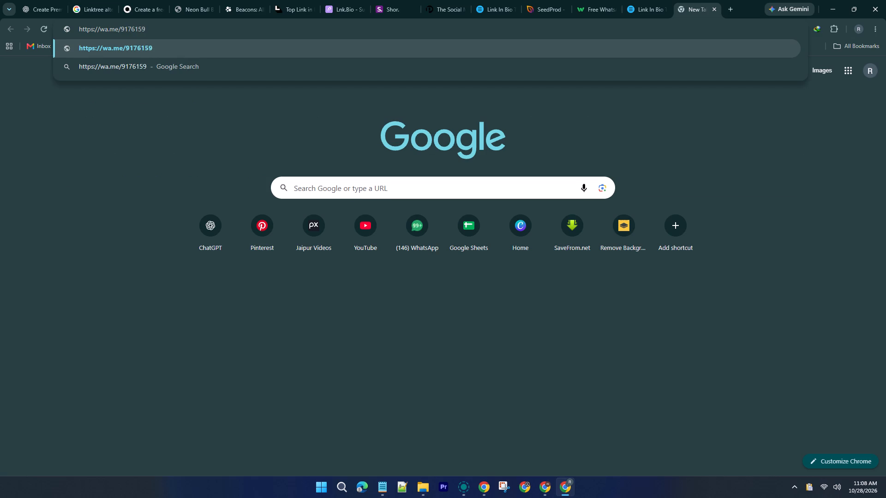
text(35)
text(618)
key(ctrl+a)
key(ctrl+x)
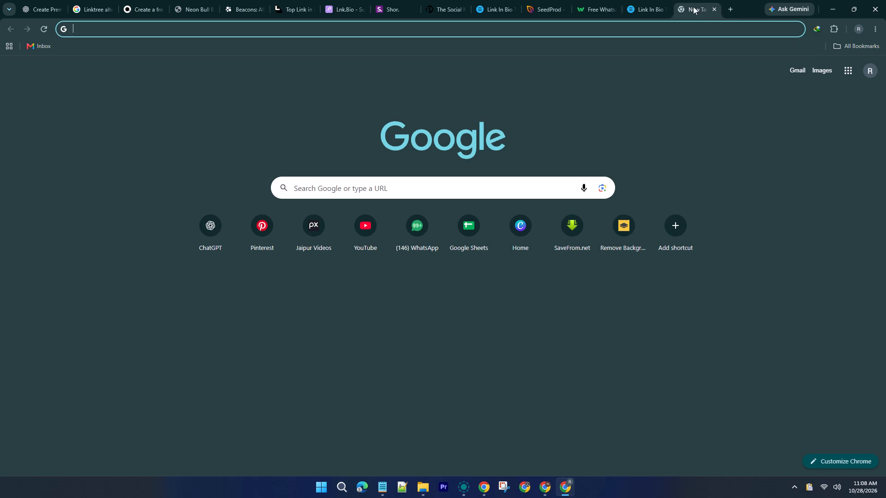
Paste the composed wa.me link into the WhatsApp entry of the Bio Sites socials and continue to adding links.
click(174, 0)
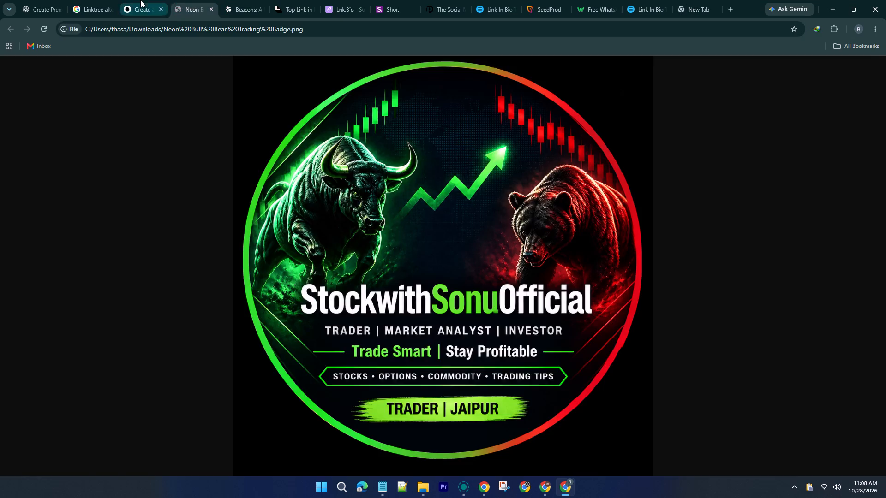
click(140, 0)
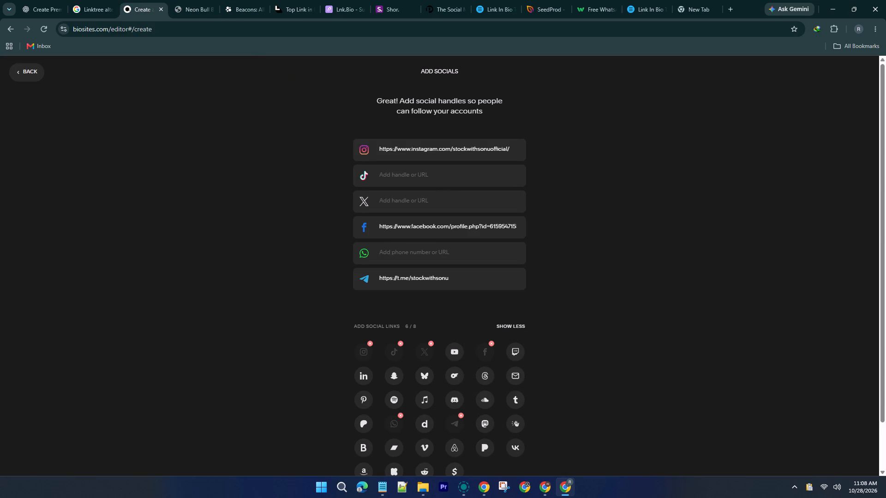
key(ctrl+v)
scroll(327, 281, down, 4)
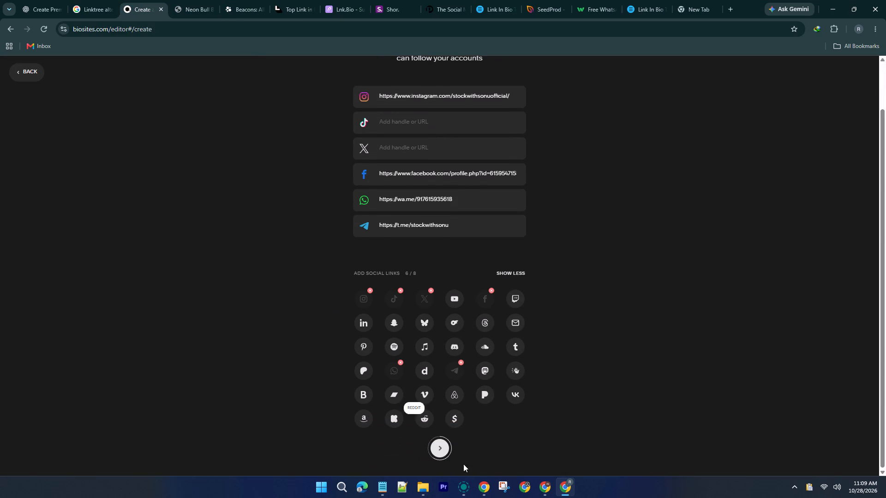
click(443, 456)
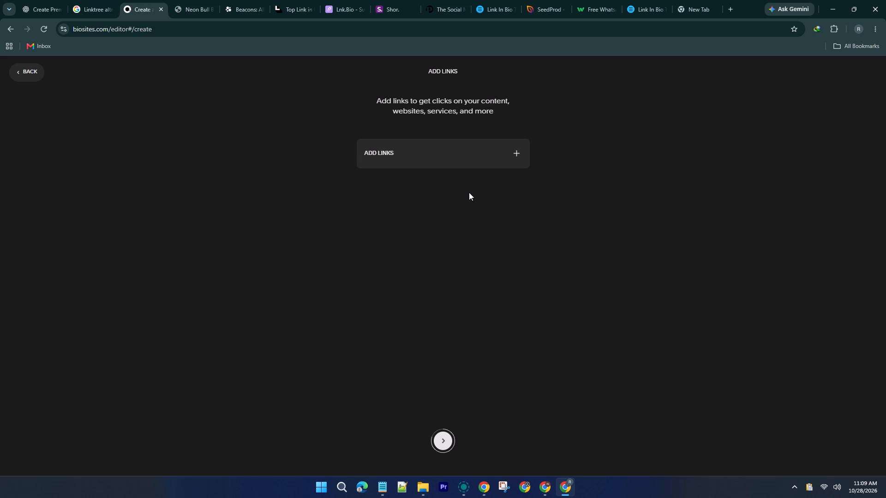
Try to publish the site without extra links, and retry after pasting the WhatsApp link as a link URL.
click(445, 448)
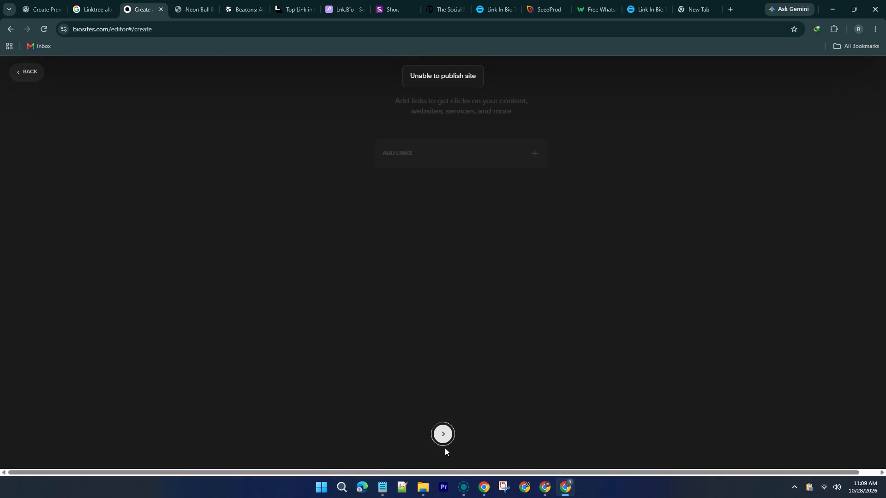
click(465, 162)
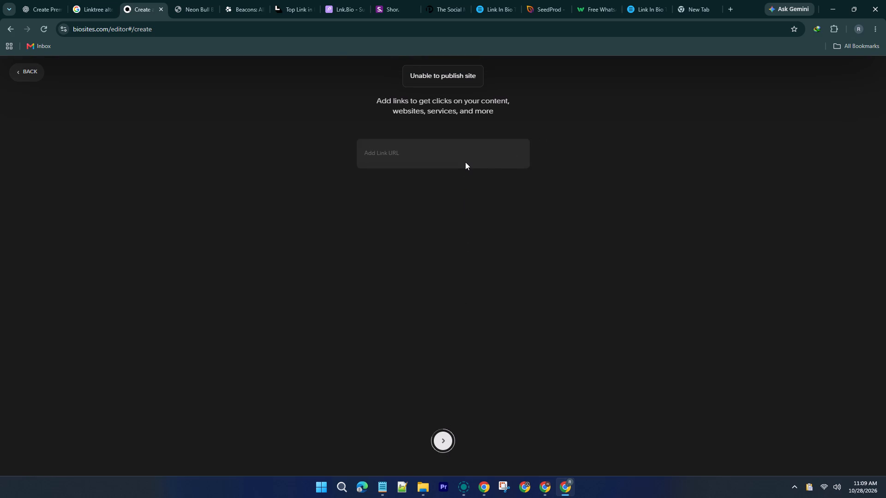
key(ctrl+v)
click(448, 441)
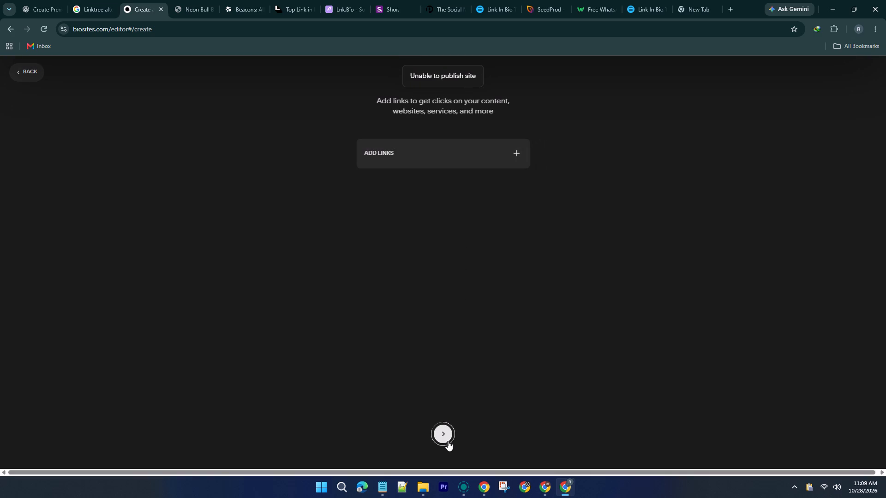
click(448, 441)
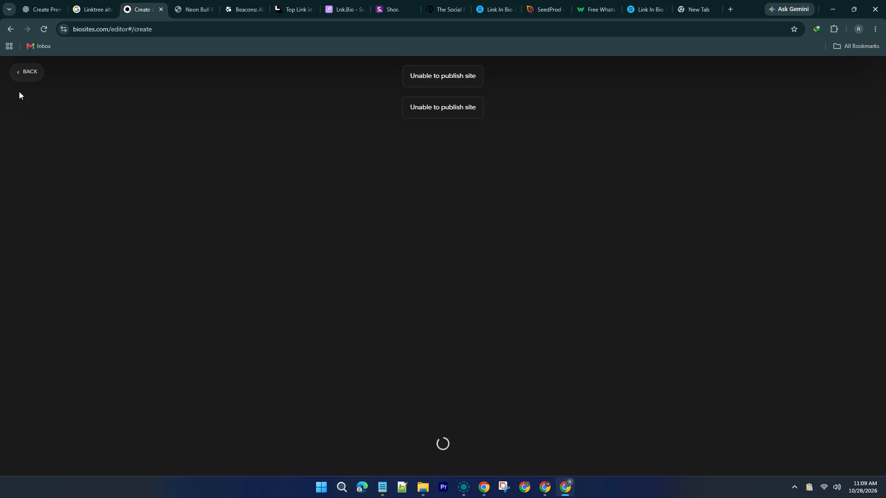
Go back, reload the Bio Sites setup, and start again with the first template, the photographer design with the leaf header.
click(28, 74)
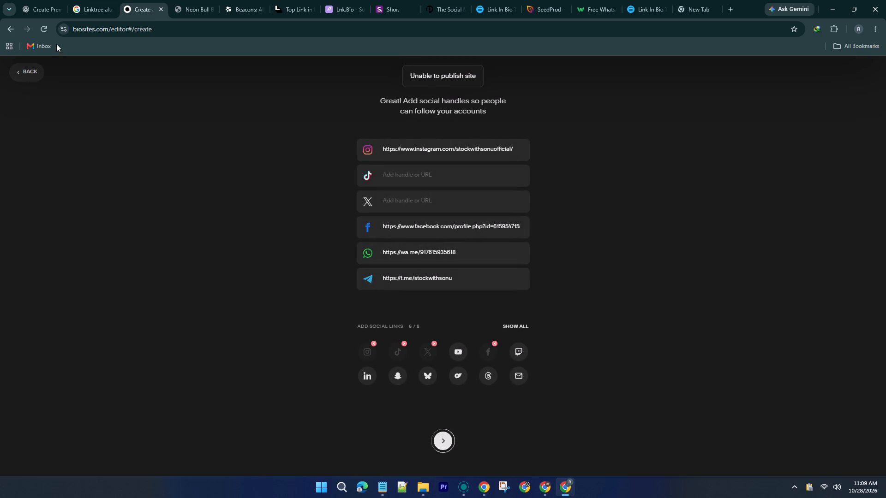
click(49, 30)
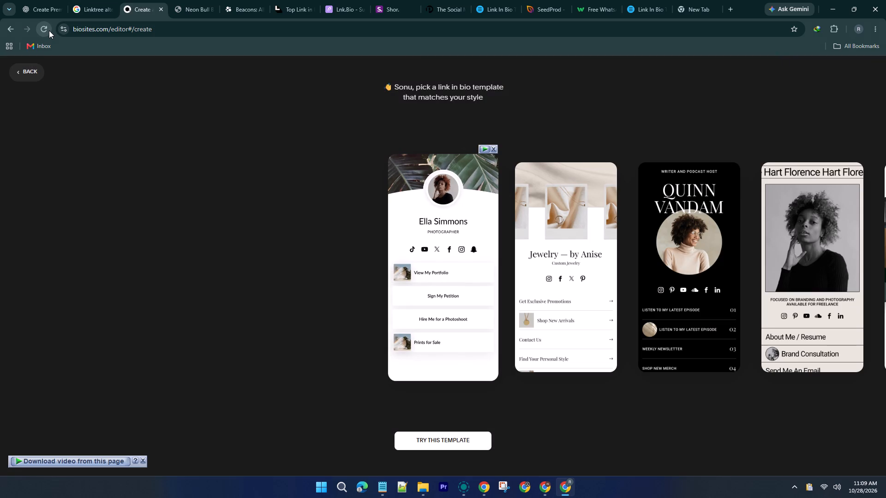
click(454, 262)
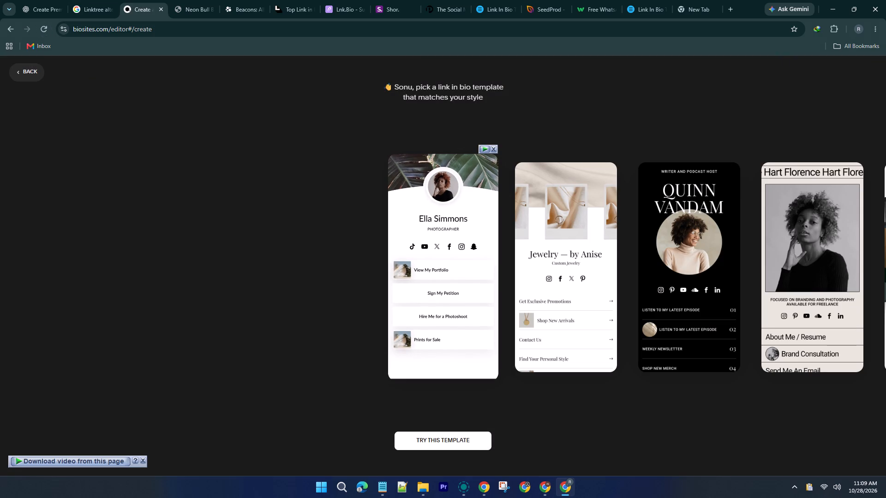
click(449, 441)
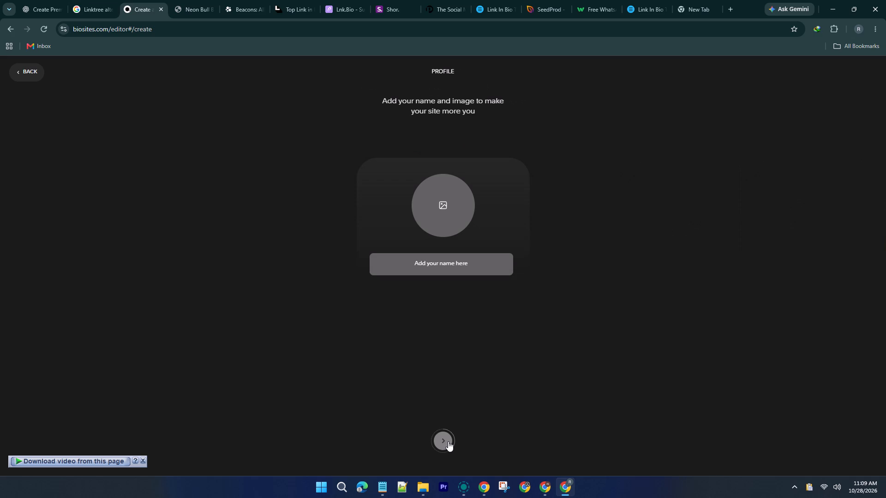
Upload the Neon Bull Bear Trading Badge image from Downloads as the profile picture and save it uncropped.
click(440, 192)
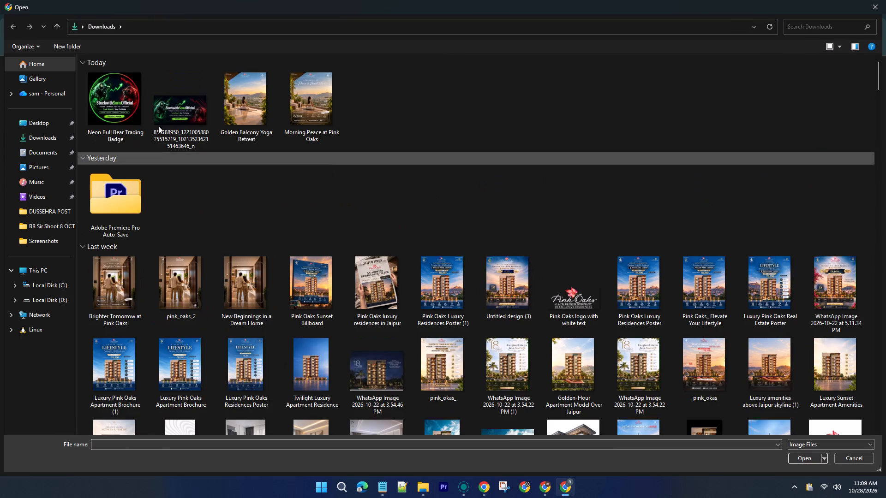
click(139, 108)
click(803, 462)
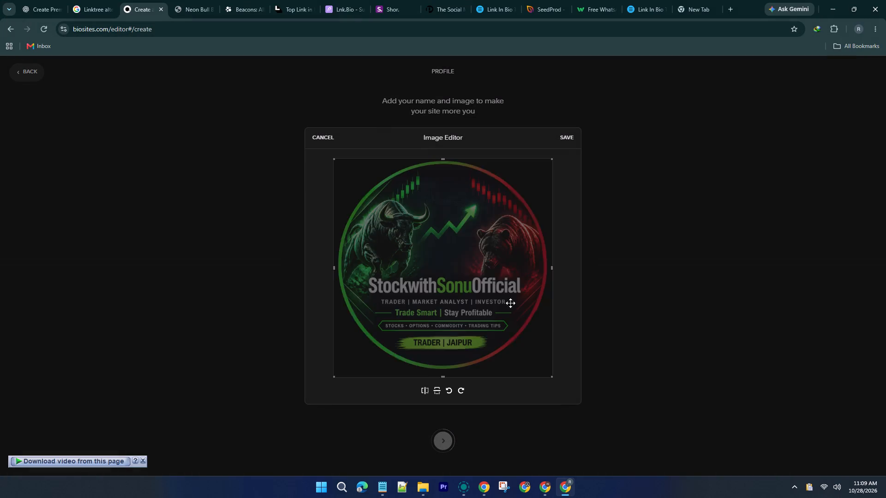
click(561, 137)
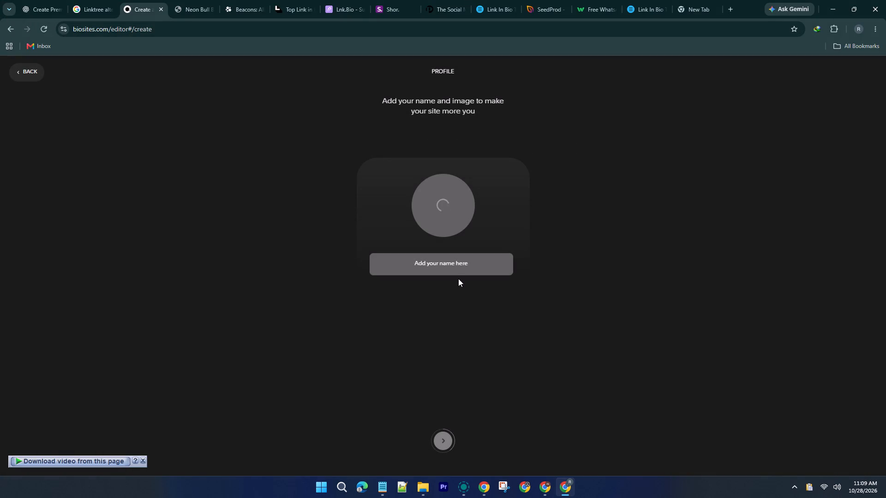
Enter "Stock with Sonu Official" as the profile name and continue to the socials setup.
click(457, 263)
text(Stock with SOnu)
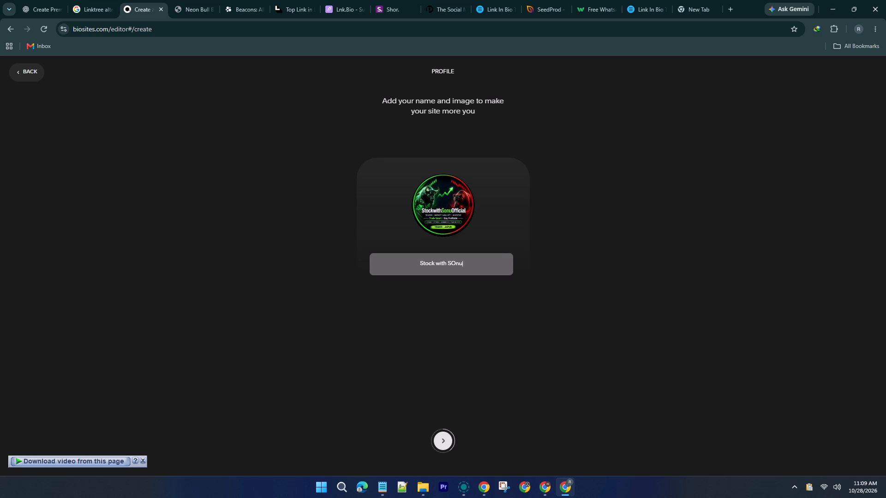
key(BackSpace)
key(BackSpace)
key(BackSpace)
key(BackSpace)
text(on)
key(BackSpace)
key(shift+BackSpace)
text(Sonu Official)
click(445, 450)
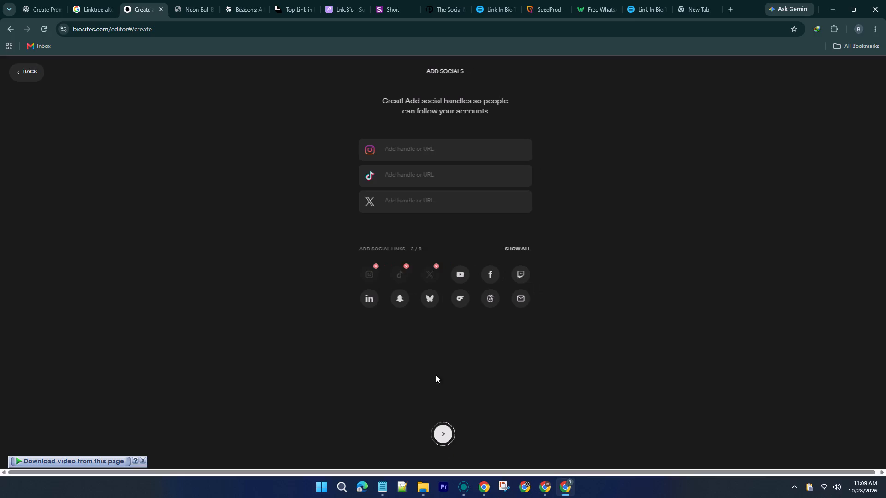
Copy the wa.me link from the Clipdiary history, add WhatsApp and Telegram entries to the socials, and paste it as the WhatsApp link.
click(806, 485)
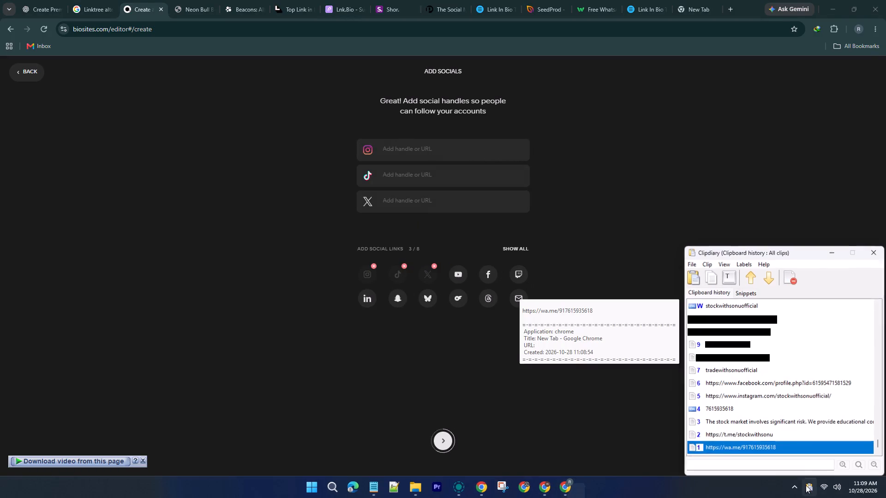
key(ctrl+c)
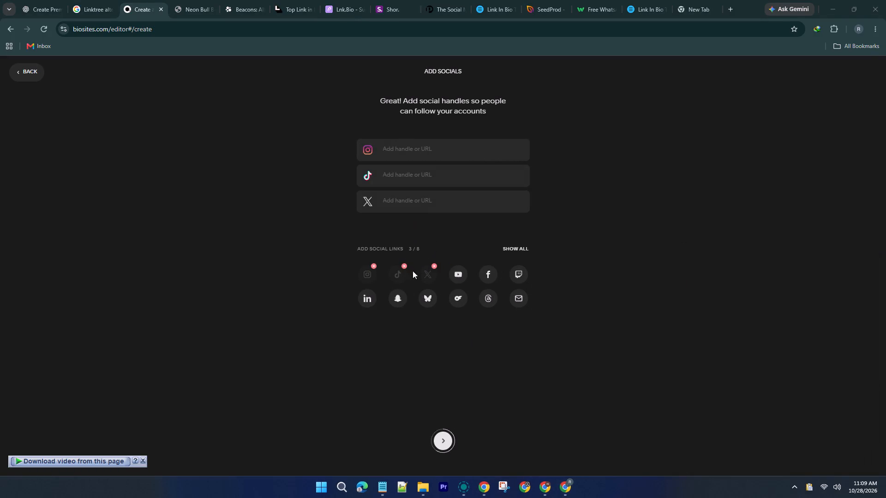
click(520, 253)
click(399, 345)
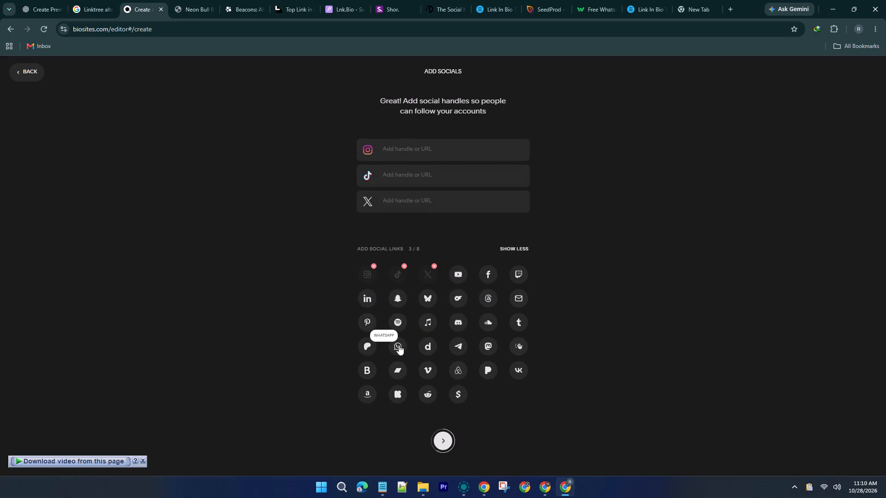
click(460, 371)
click(398, 203)
click(401, 231)
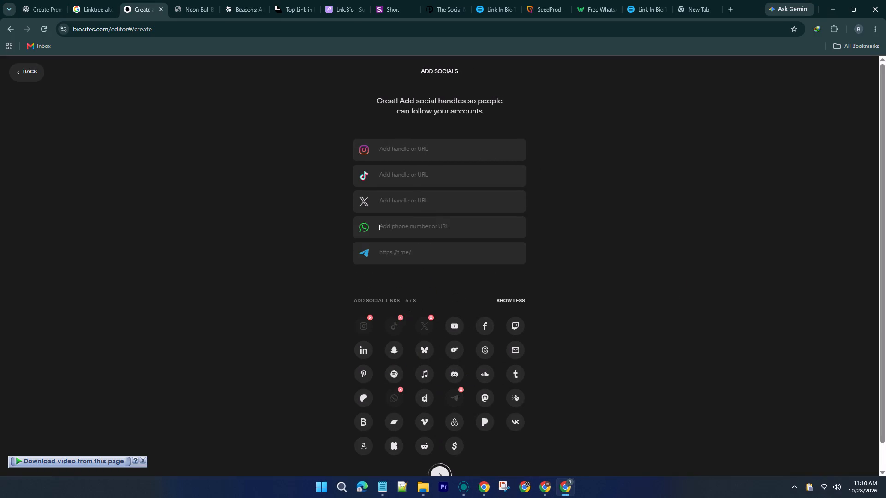
key(ctrl+v)
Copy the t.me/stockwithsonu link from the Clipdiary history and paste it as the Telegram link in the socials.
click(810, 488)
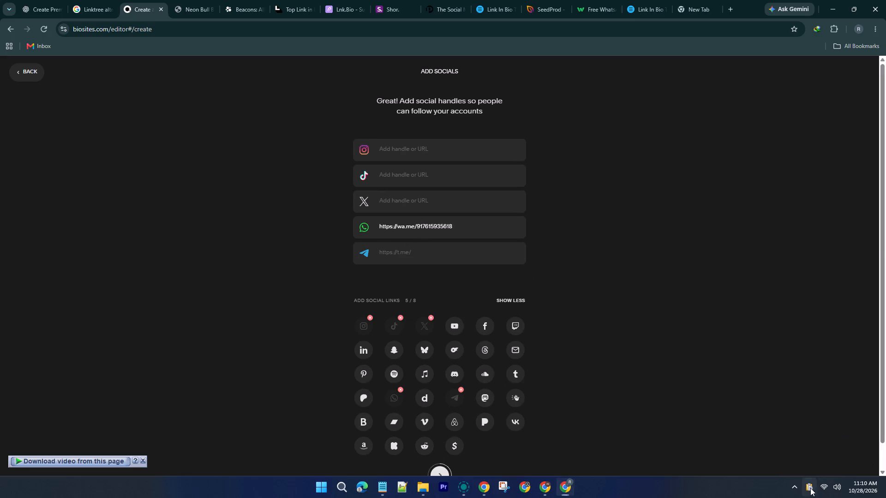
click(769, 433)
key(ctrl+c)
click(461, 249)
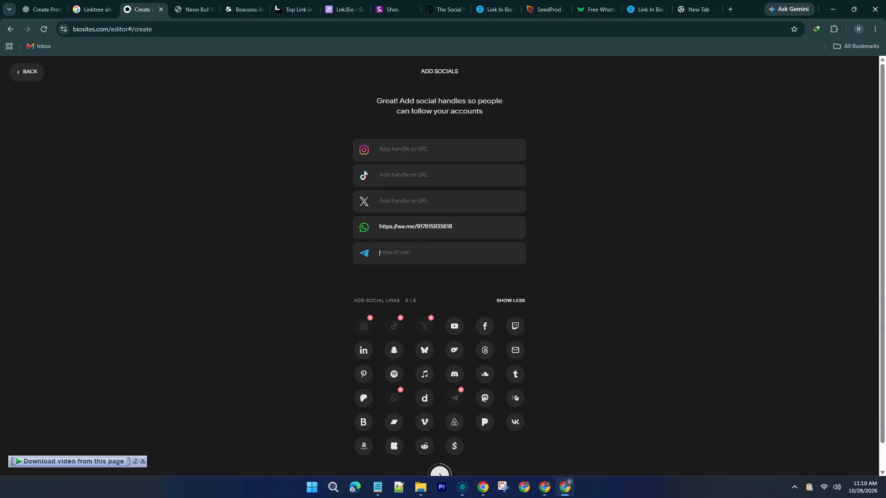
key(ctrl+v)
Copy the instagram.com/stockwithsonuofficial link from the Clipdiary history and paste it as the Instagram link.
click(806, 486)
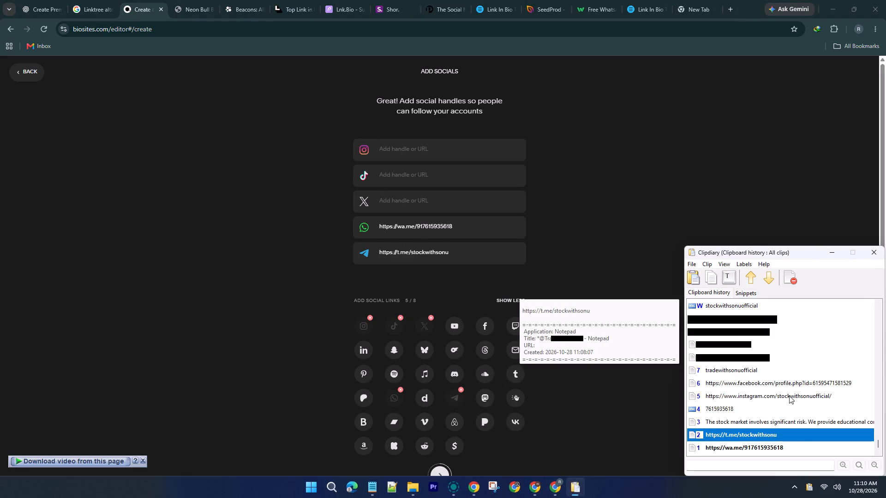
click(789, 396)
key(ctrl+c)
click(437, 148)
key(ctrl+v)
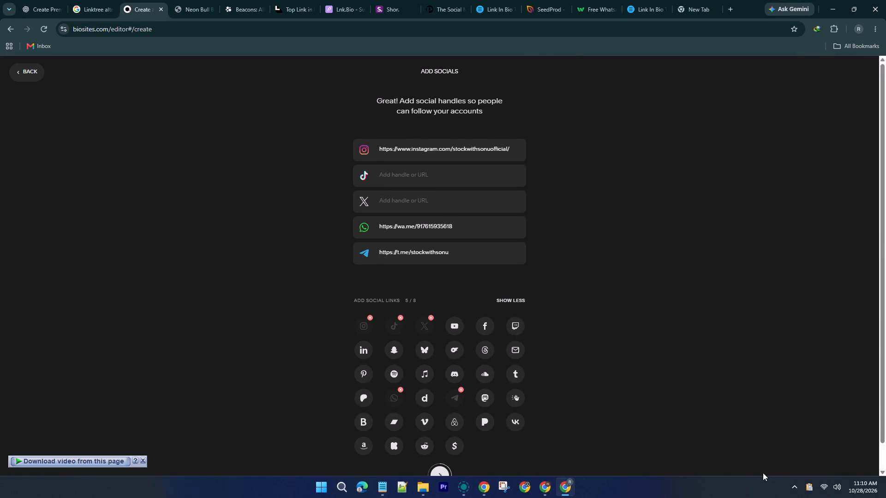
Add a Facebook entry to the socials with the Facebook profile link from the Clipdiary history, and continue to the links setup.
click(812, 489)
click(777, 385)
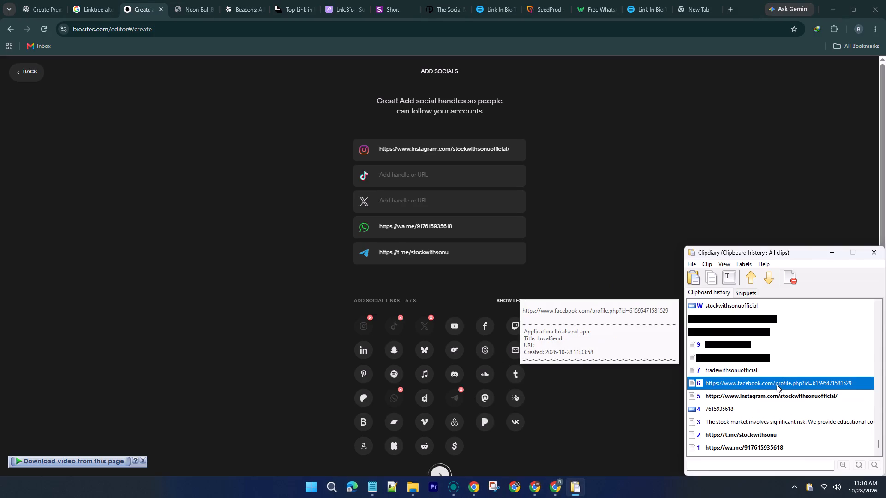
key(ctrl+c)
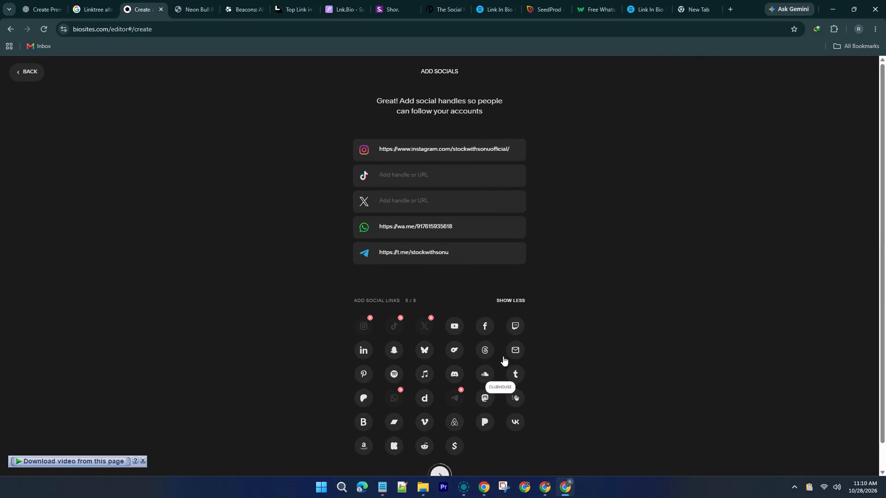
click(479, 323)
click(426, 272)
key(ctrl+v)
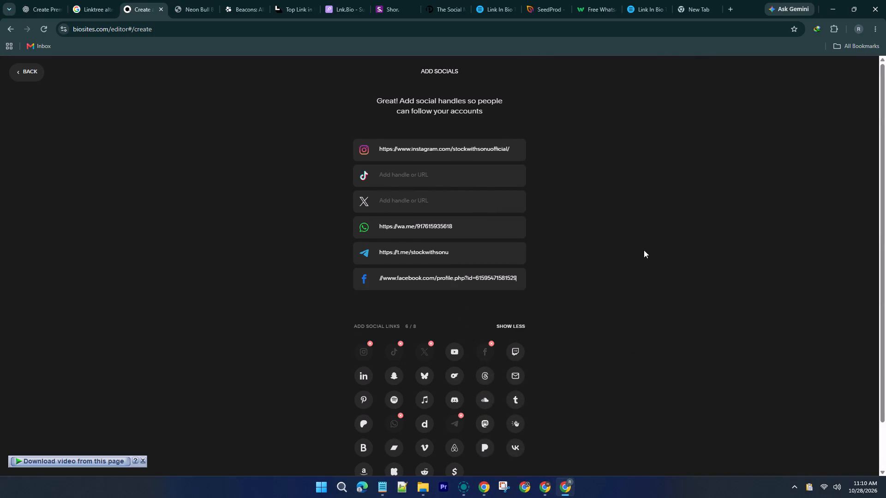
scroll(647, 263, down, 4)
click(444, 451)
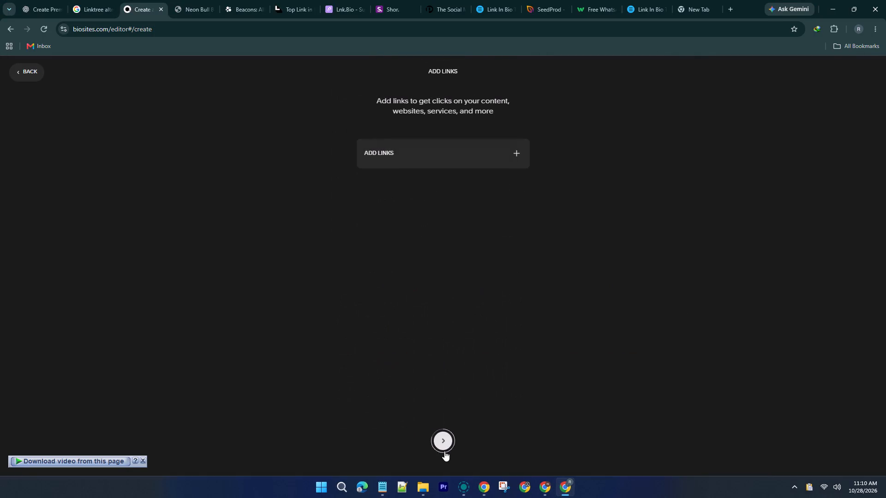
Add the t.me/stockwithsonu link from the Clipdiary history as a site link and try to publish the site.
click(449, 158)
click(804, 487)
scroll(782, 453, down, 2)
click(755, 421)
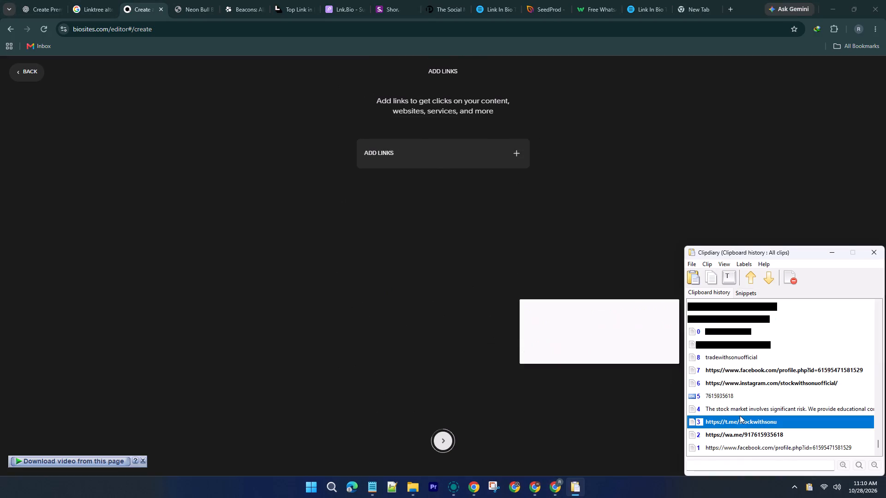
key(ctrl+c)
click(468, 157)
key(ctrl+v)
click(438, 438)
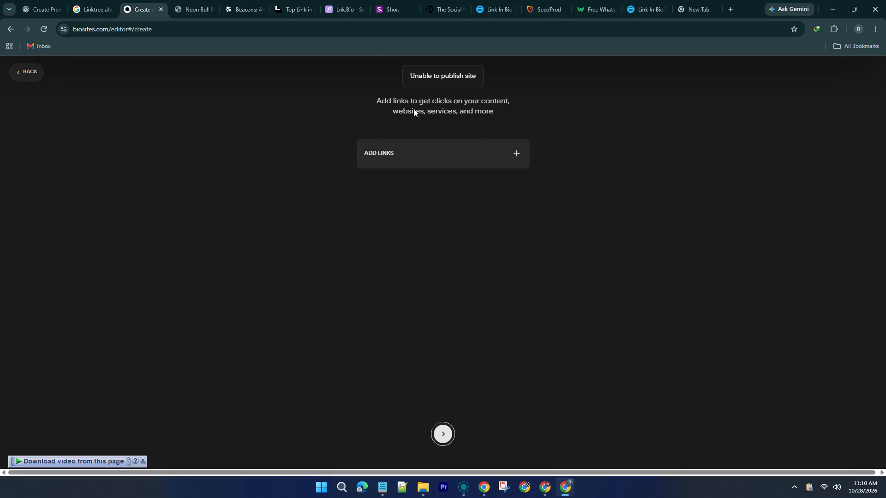
Back out of the setup, load the biosites.com homepage, reopen the editor and start again with the photographer template with the leaf header.
click(42, 68)
click(36, 70)
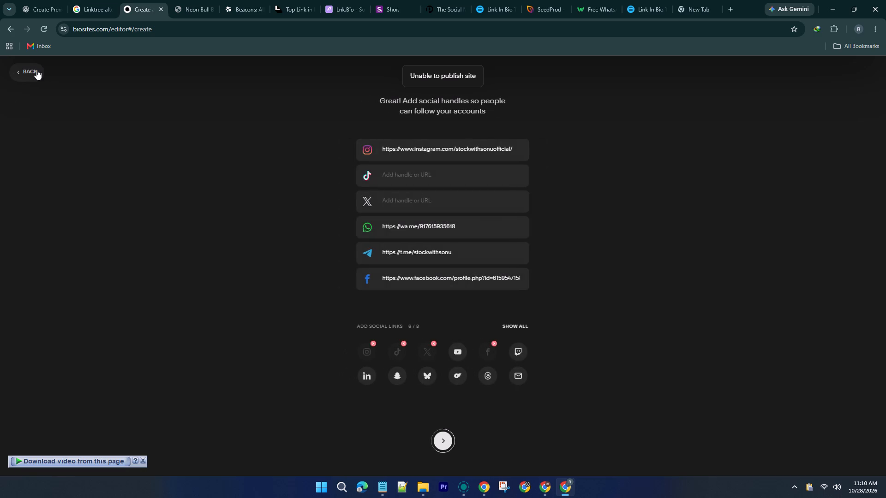
click(36, 70)
drag(110, 29, 342, 25)
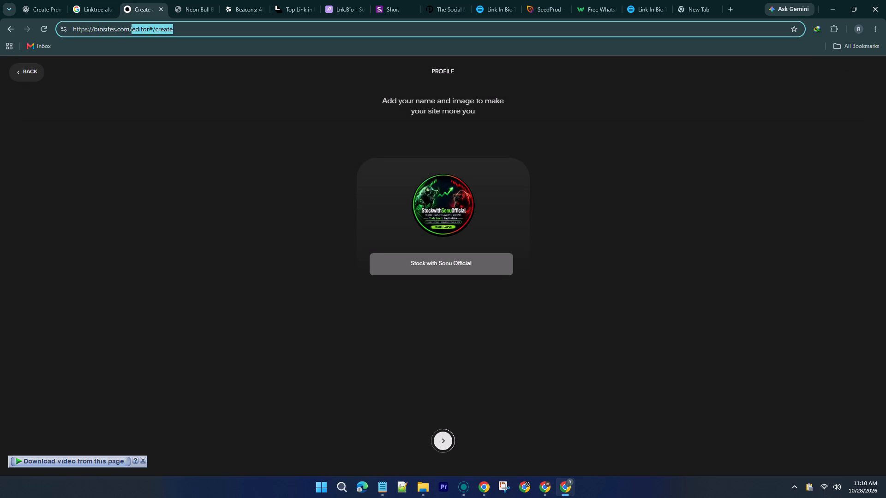
key(BackSpace)
key(Return)
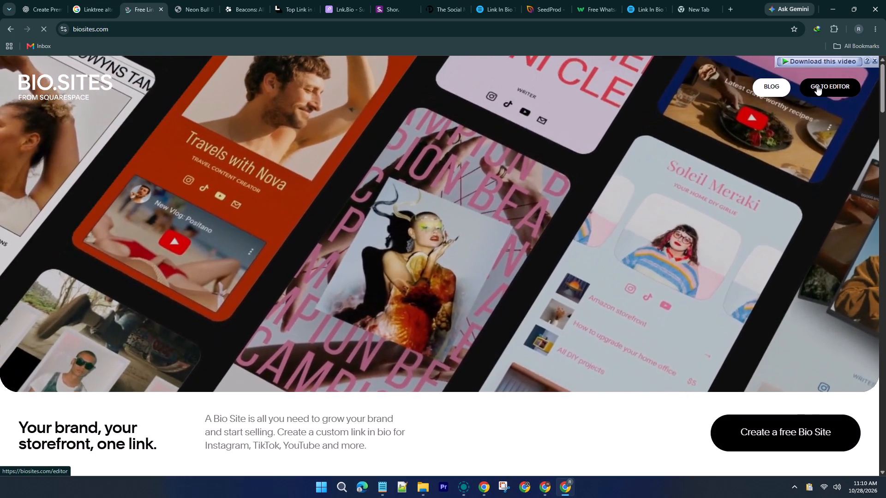
click(817, 85)
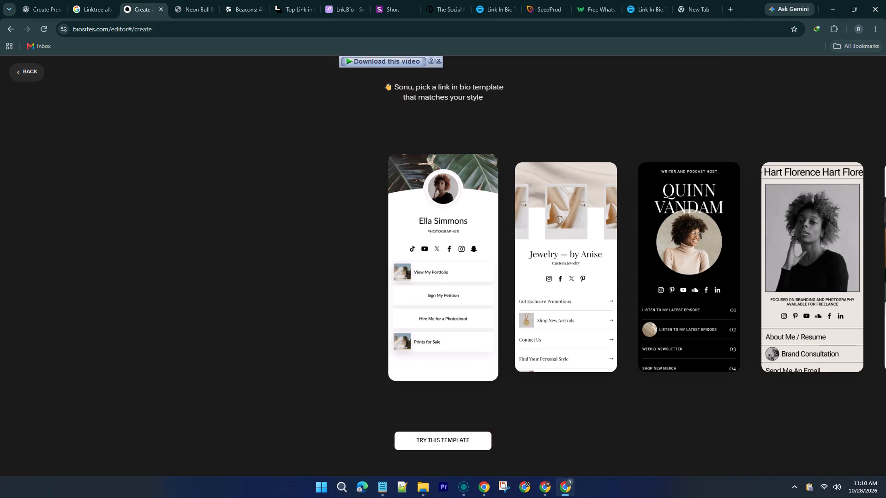
click(443, 344)
click(445, 436)
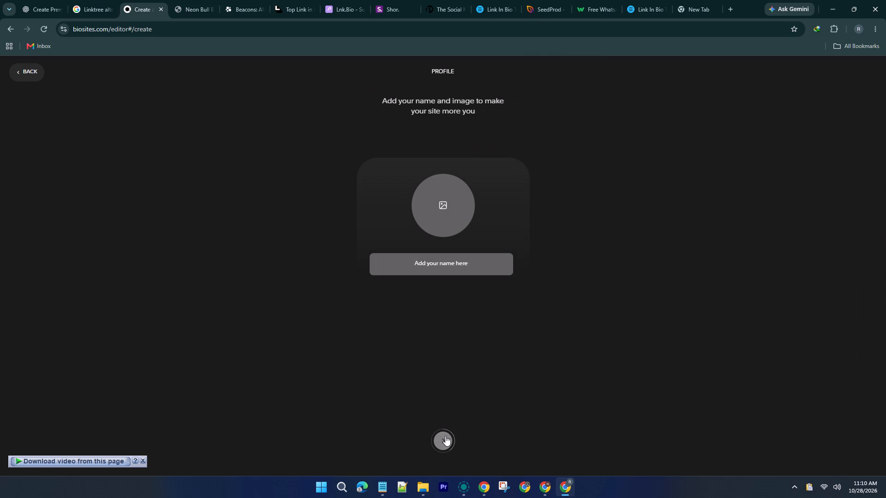
Enter "Stock With Sonu Official" as the profile name, without a profile picture, and continue to the socials setup.
click(446, 263)
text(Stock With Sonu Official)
click(438, 443)
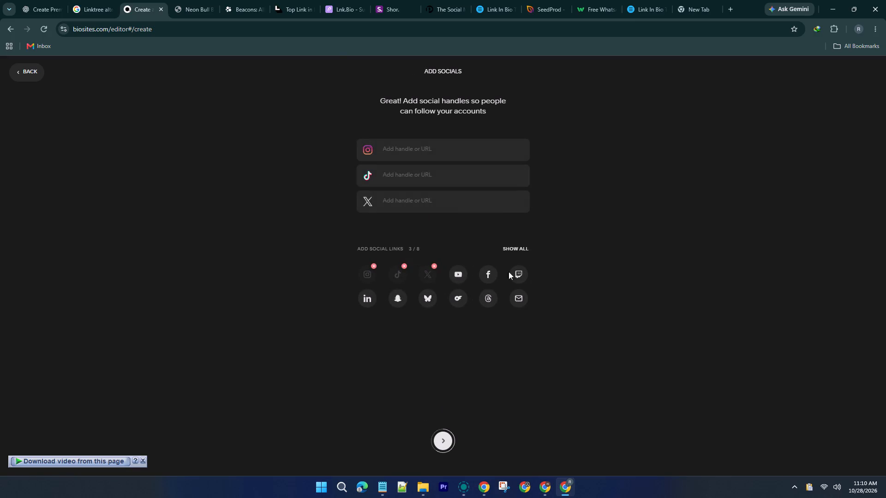
Add only a Telegram entry to the socials with the t.me/stockwithsonu link from Clipdiary, and continue to the links setup.
click(814, 493)
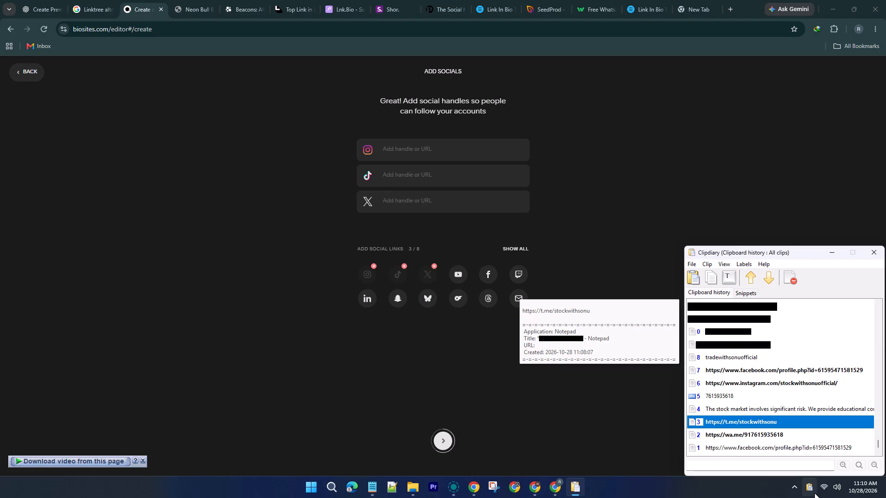
key(ctrl+c)
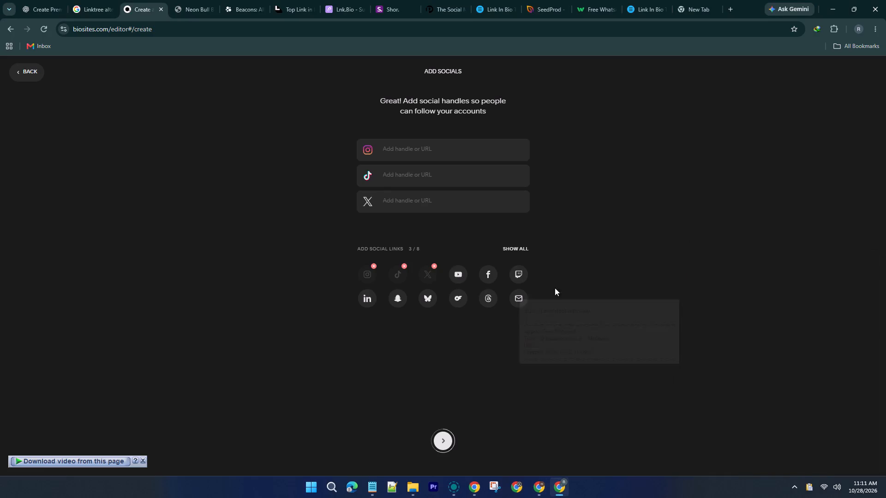
click(523, 245)
click(452, 346)
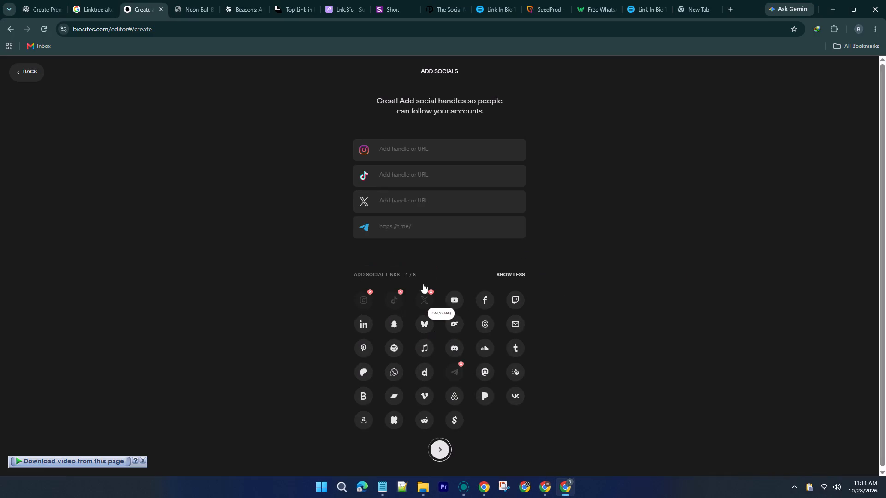
click(412, 230)
key(ctrl+v)
click(440, 455)
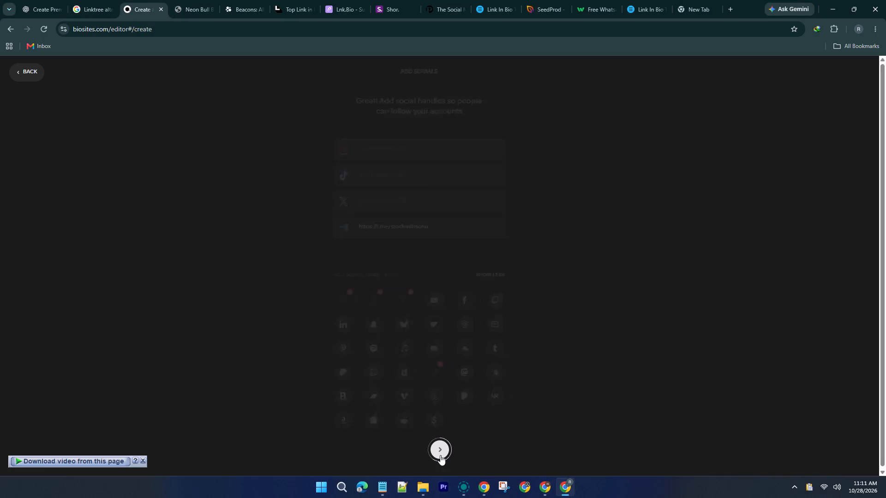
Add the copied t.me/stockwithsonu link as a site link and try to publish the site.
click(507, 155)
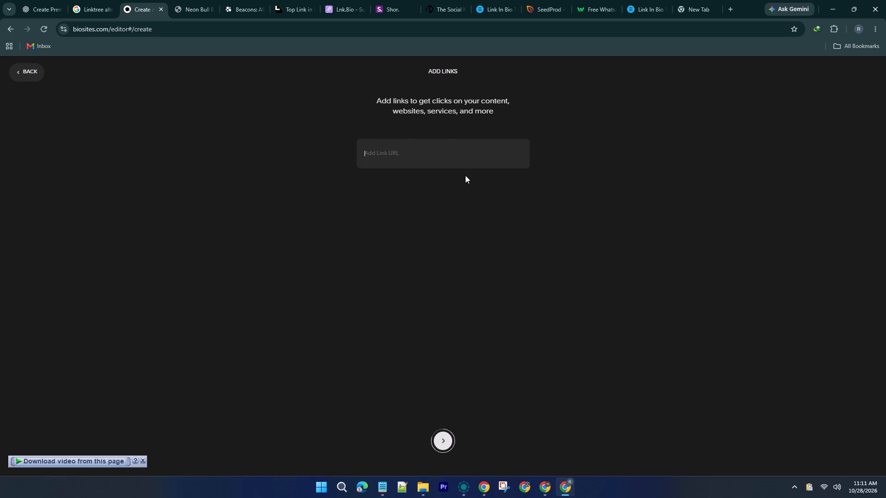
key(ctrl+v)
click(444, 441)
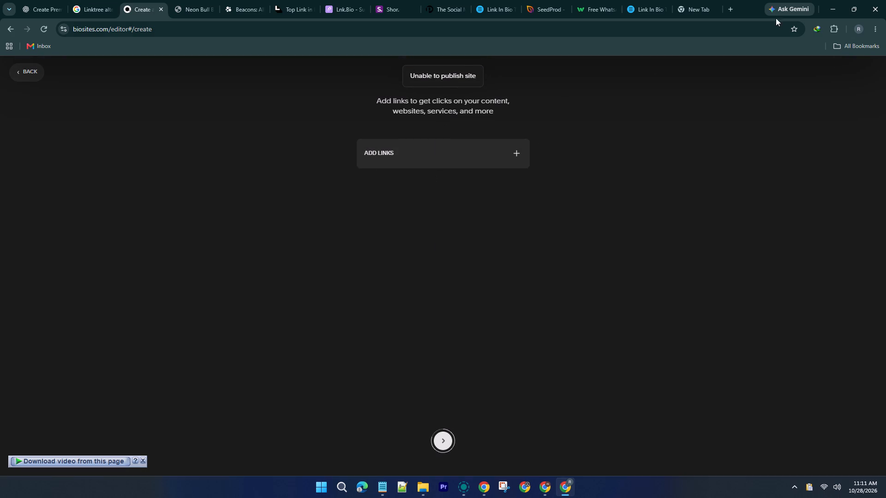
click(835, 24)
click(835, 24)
In the Bio Sites setup in Chrome, go back from adding links to the username page and resubmit the username stockwithsonu.
click(31, 73)
click(31, 73)
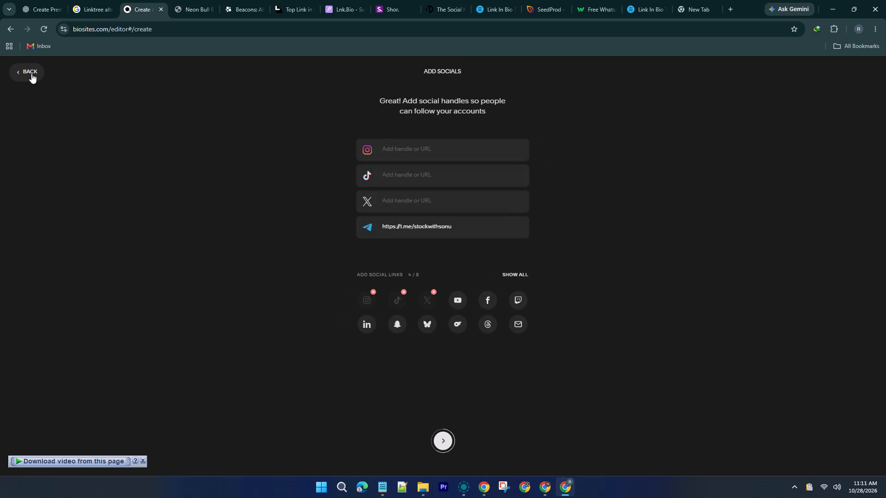
click(31, 73)
click(31, 73)
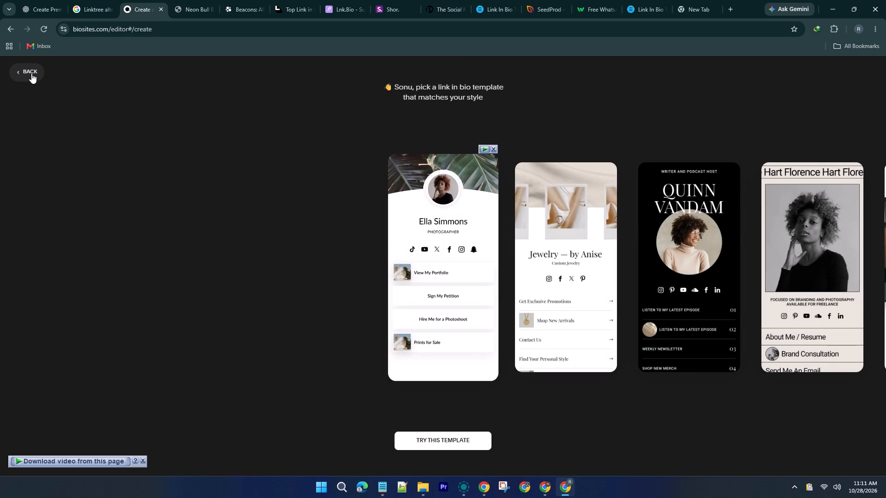
click(19, 70)
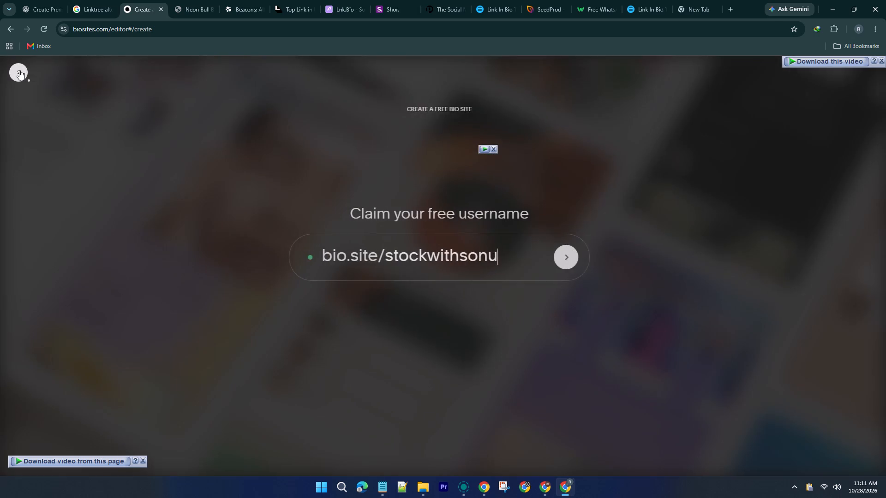
click(571, 263)
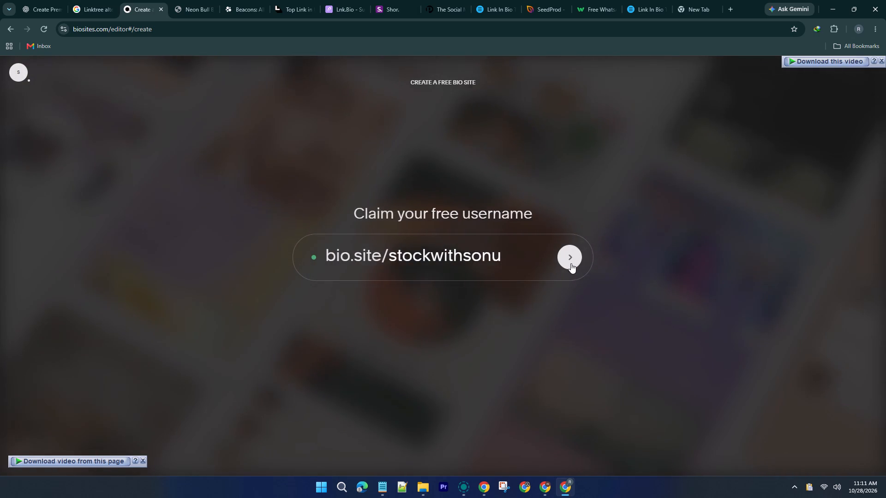
Leave the Bio Sites template selection and username setup and go to the site's home page at biosites.com.
click(36, 77)
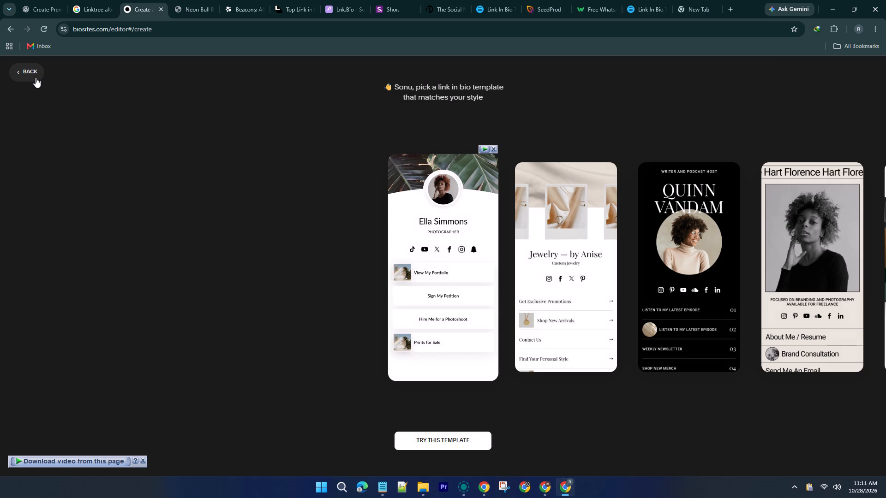
drag(108, 29, 267, 33)
key(BackSpace)
key(Return)
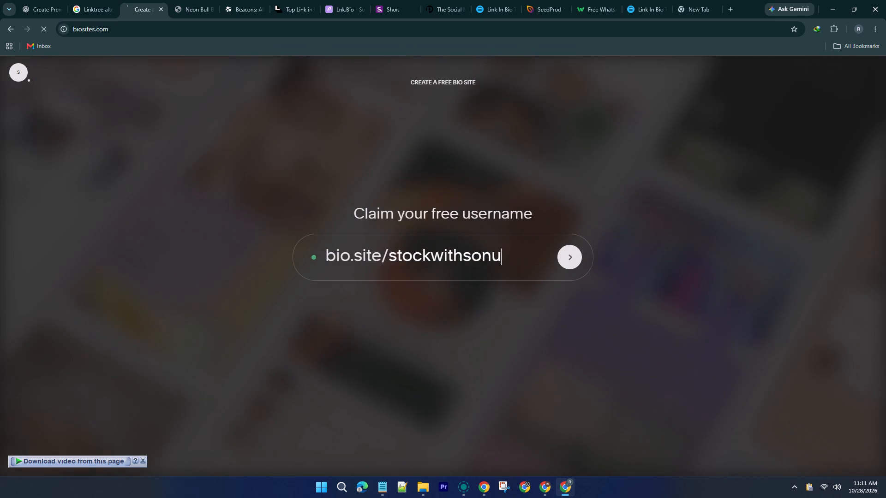
click(776, 83)
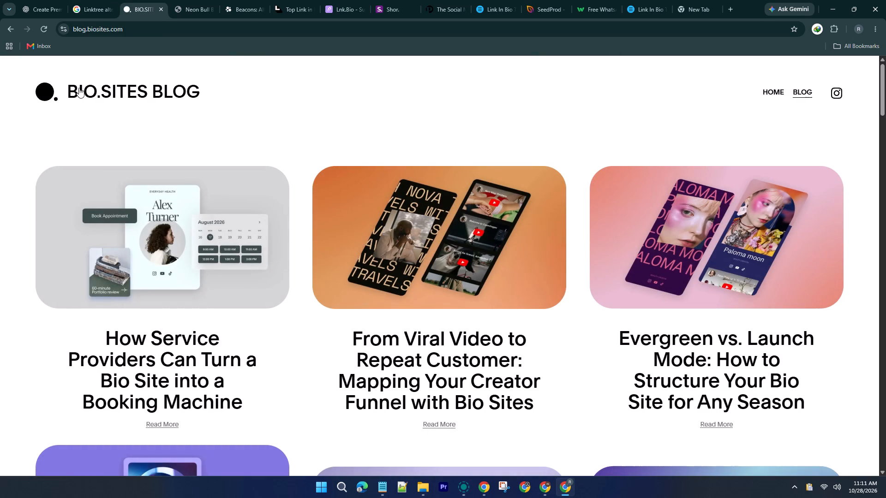
click(78, 88)
click(42, 91)
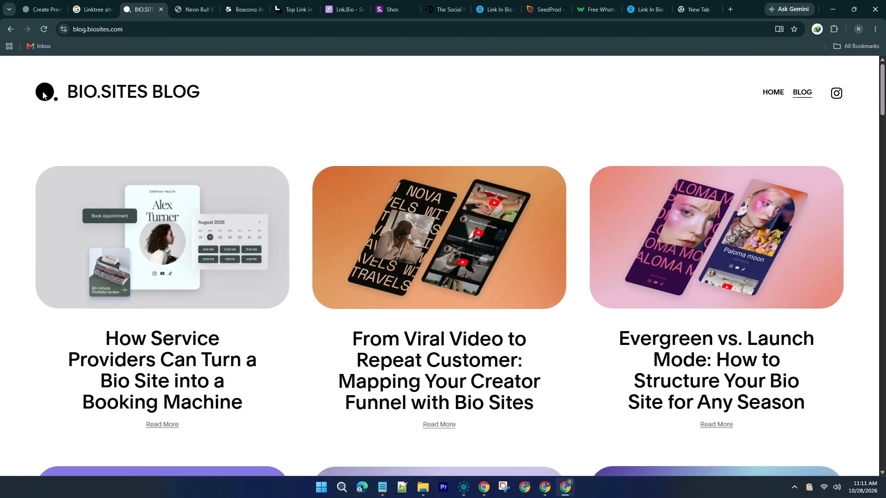
click(783, 86)
click(777, 88)
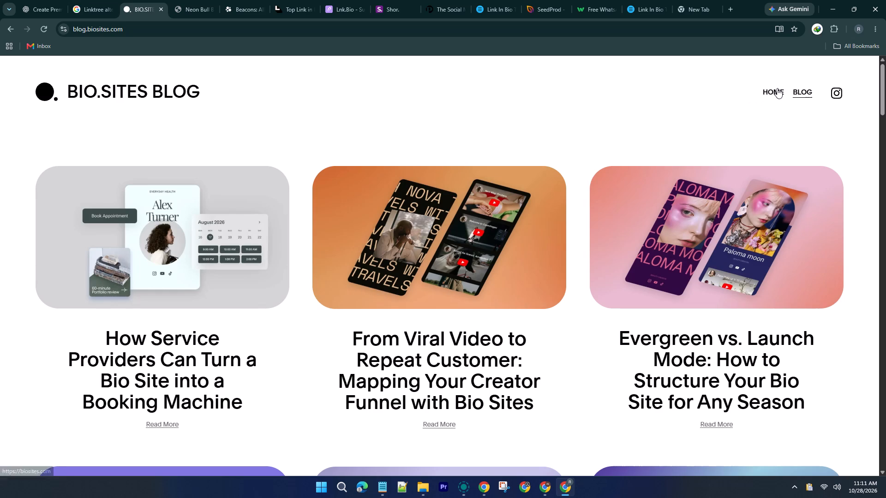
scroll(600, 375, down, 3)
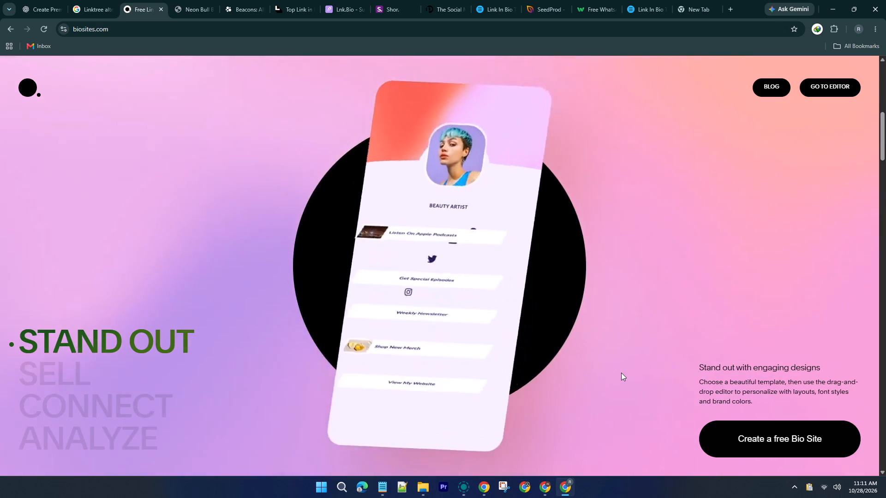
Copy the biosites.com address and open it in a new tab of the other Chrome profile window, the one showing Instagram.
click(149, 21)
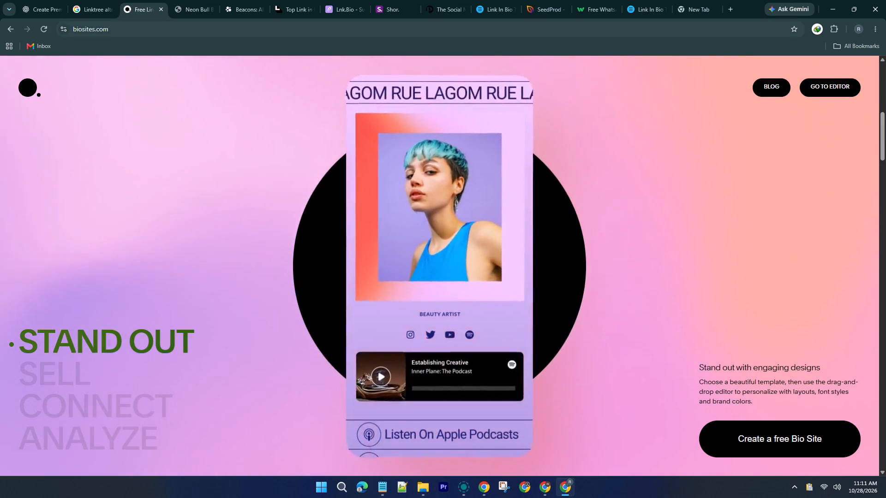
ctrl+click(207, 32)
key(ctrl+c)
click(546, 491)
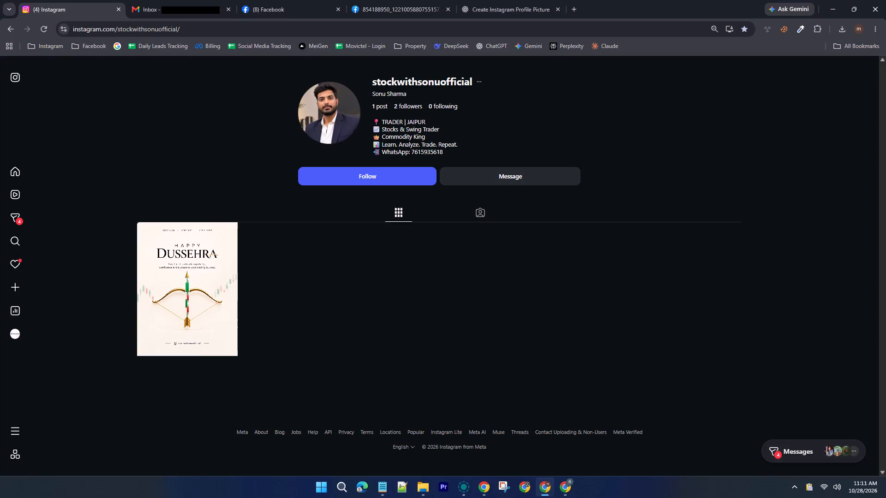
click(571, 6)
key(ctrl+v)
key(Return)
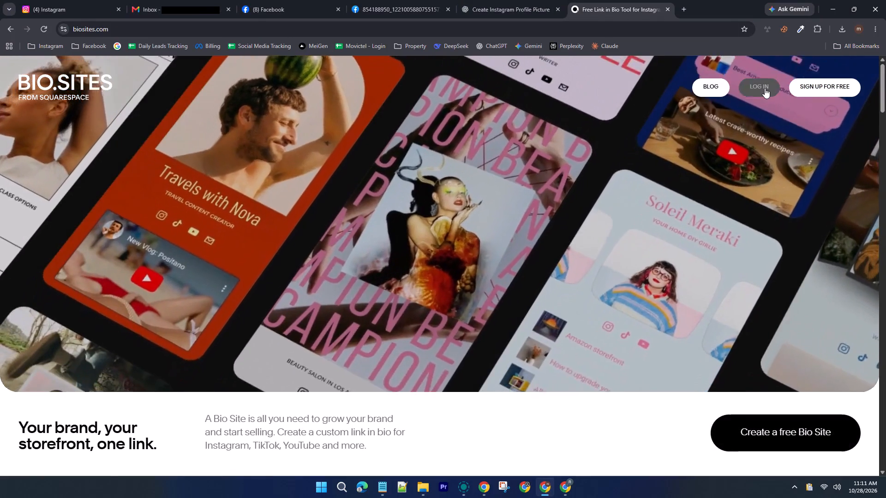
Start the Bio Sites login in this profile and bring up the Notepad note.
click(765, 88)
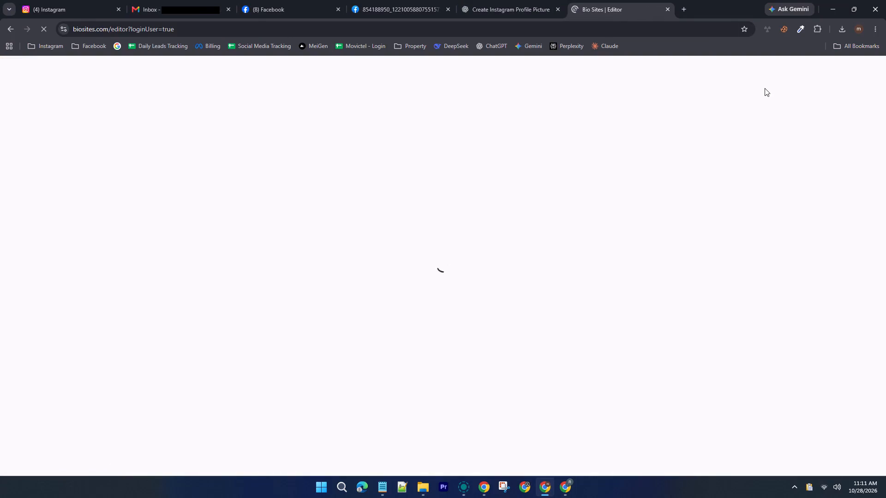
click(390, 486)
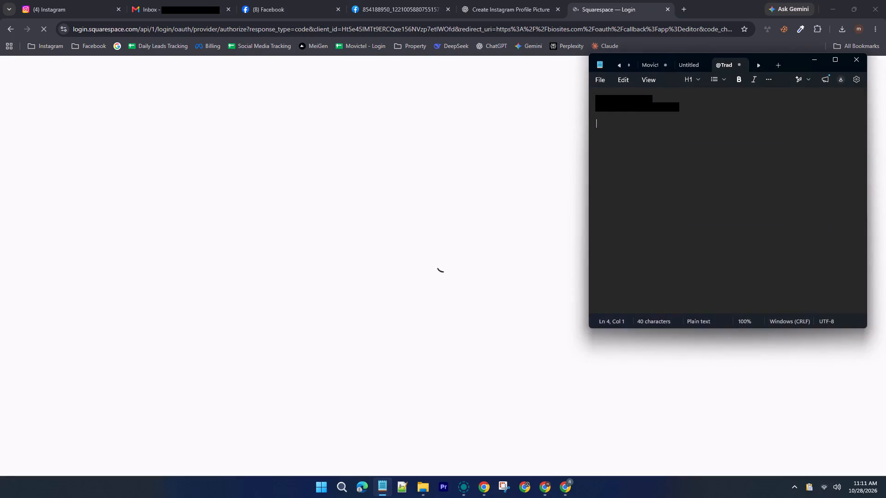
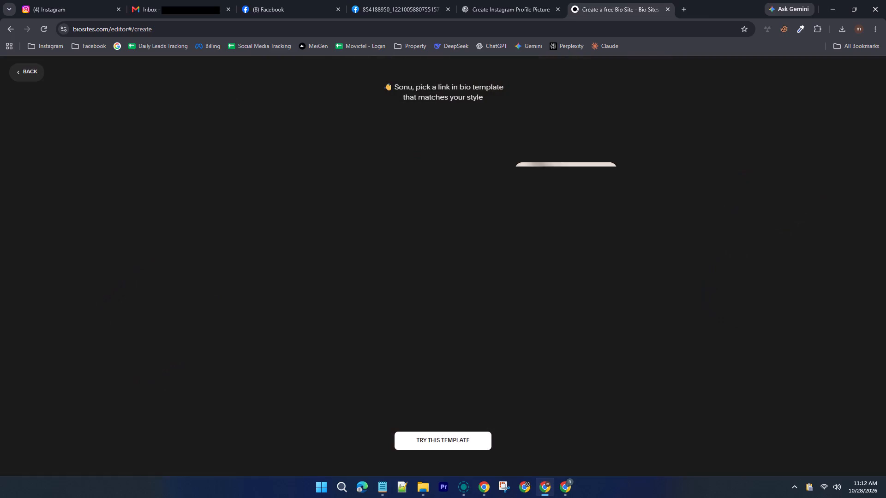
Accept the displayed link in bio template and enter Stock with Sonu Official as the profile name.
click(474, 446)
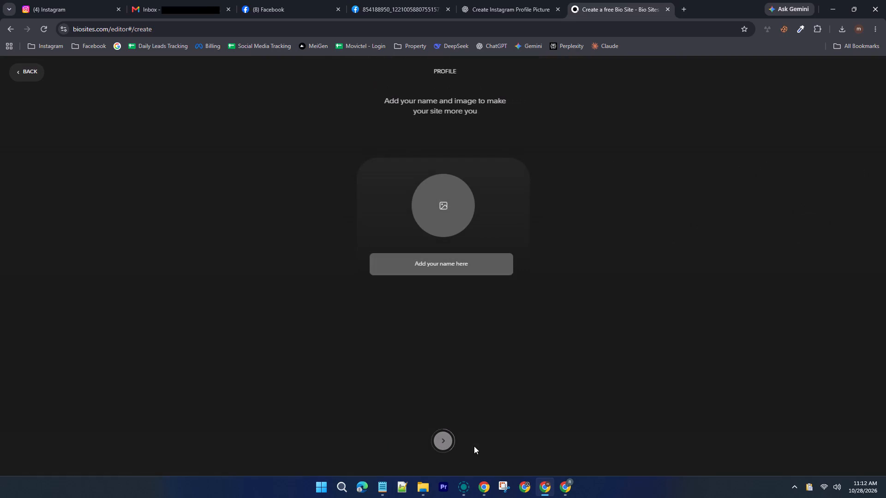
click(465, 263)
text(Stock with Sonu Official)
Start adding the profile image and browse the Downloads folder for the picture file.
click(453, 198)
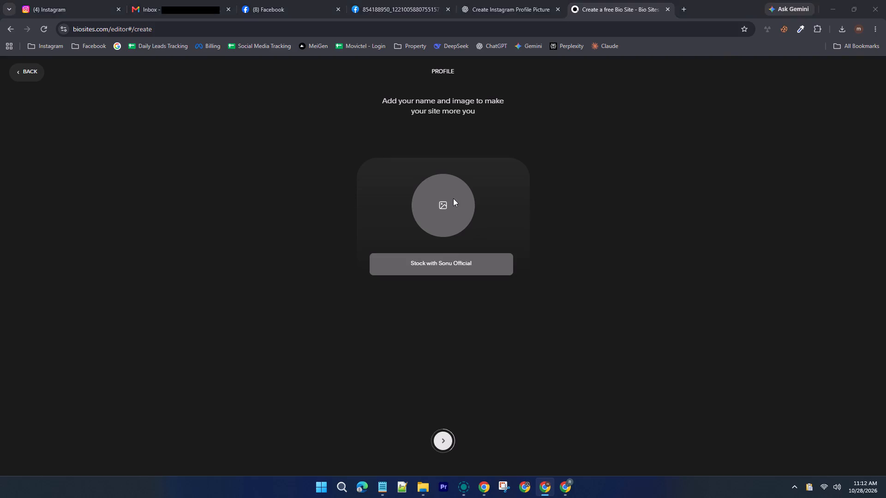
click(38, 138)
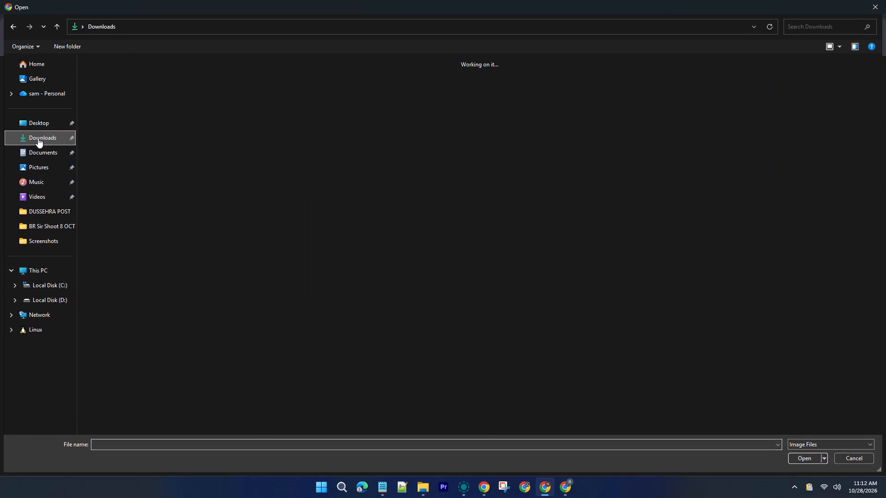
scroll(205, 109, up, 14)
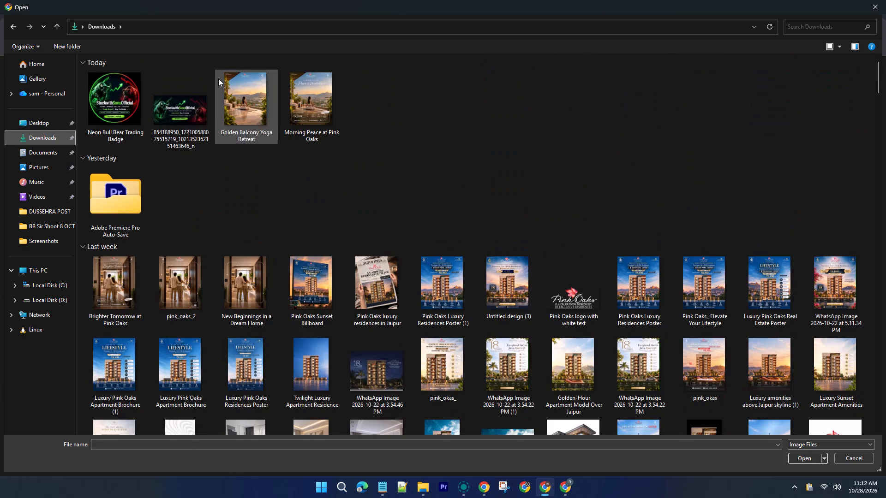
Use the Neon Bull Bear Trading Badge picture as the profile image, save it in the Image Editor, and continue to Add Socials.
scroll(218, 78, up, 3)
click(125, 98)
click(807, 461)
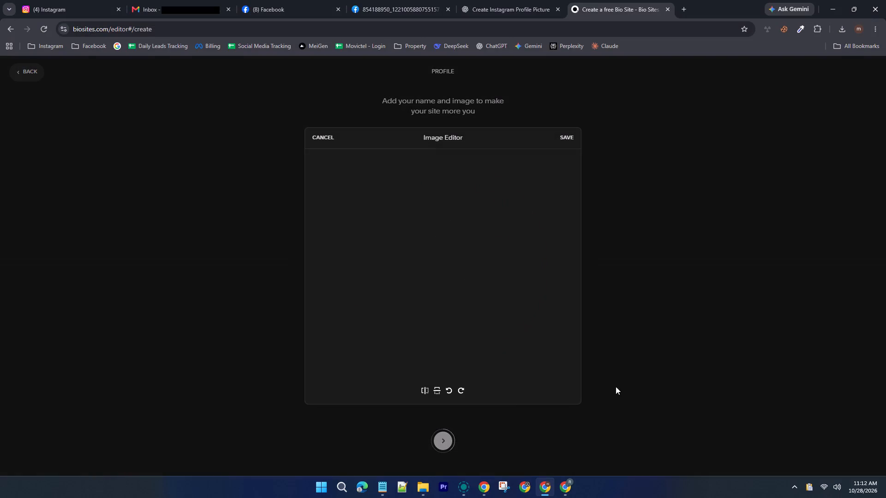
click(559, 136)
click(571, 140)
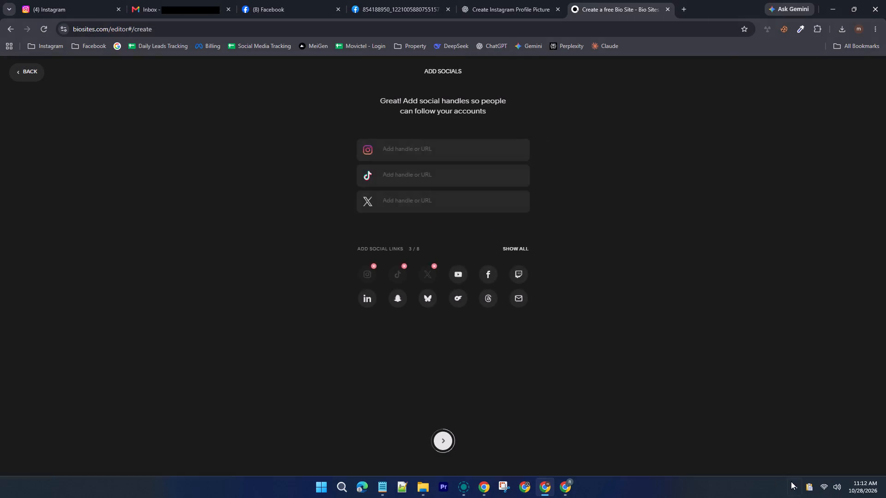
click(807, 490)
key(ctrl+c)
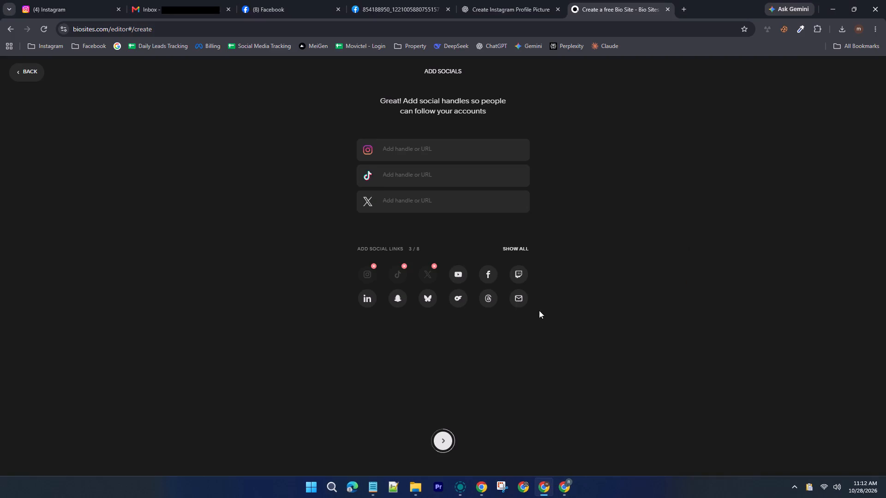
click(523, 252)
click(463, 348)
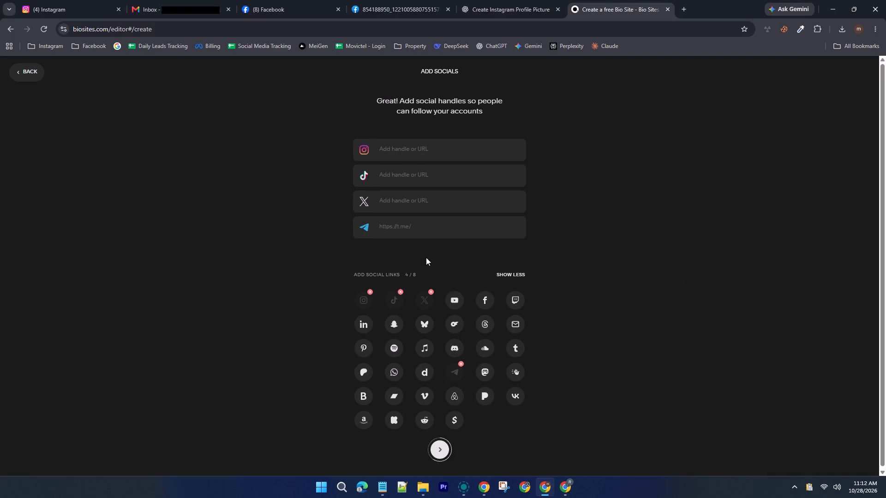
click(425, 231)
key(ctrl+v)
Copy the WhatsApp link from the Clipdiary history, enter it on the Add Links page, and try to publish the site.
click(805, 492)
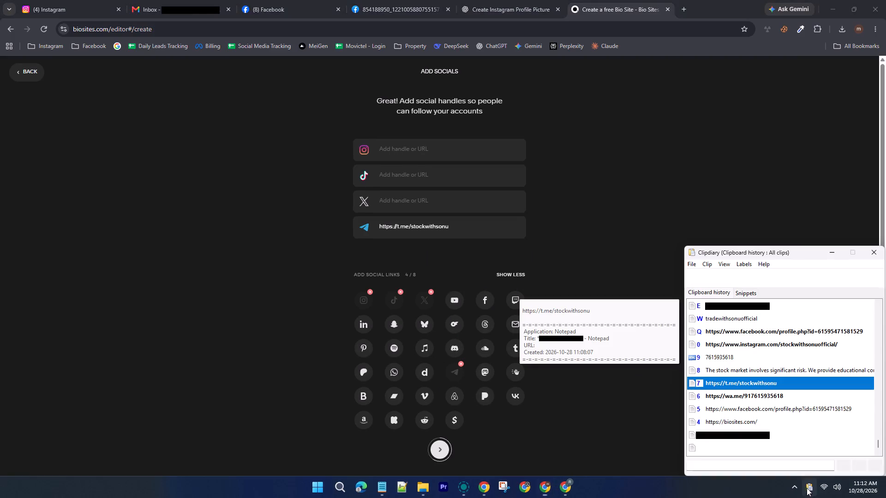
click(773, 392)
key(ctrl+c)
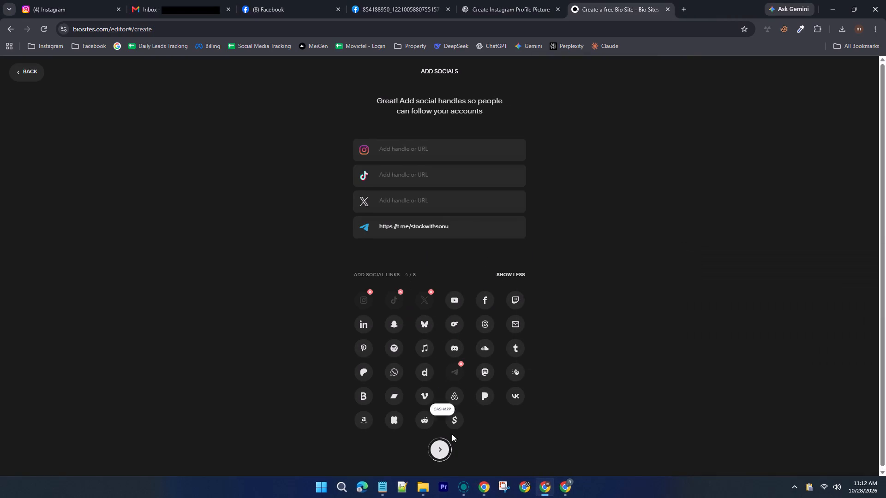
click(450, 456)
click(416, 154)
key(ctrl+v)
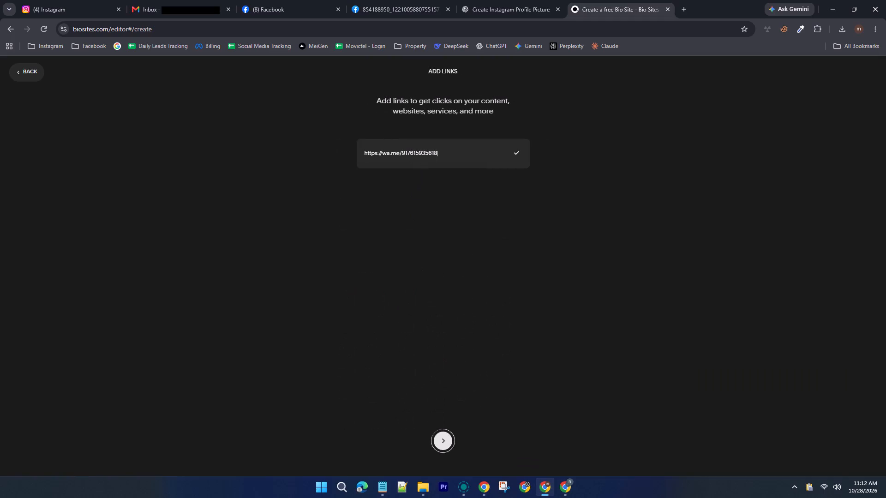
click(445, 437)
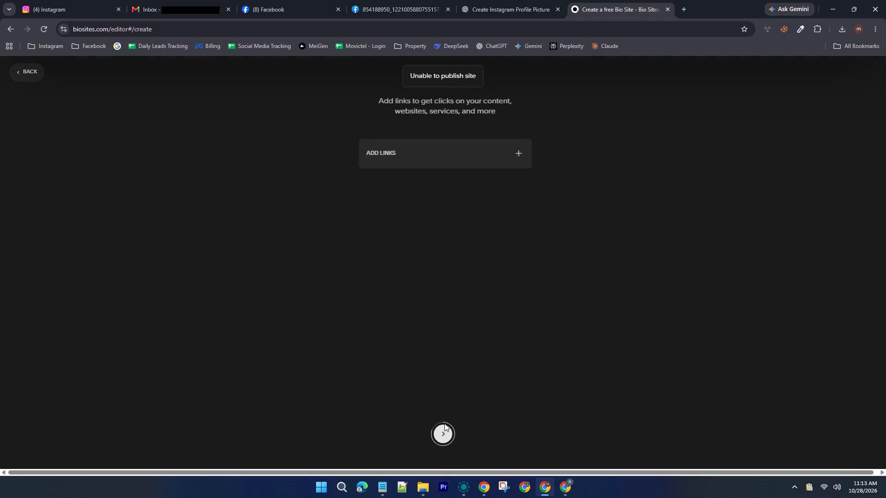
Close the Bio Sites setup, switch to the other Chrome profile's window, and close its Bio Sites and trading badge image pages.
click(668, 12)
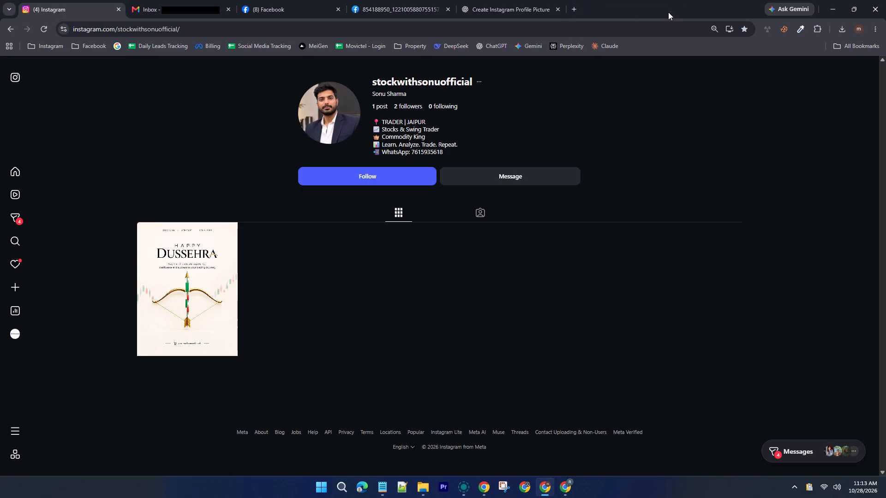
click(559, 486)
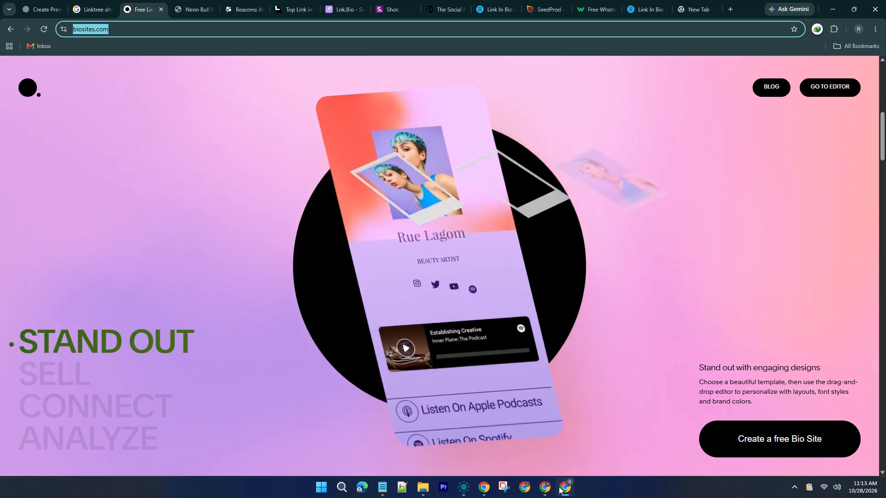
click(162, 7)
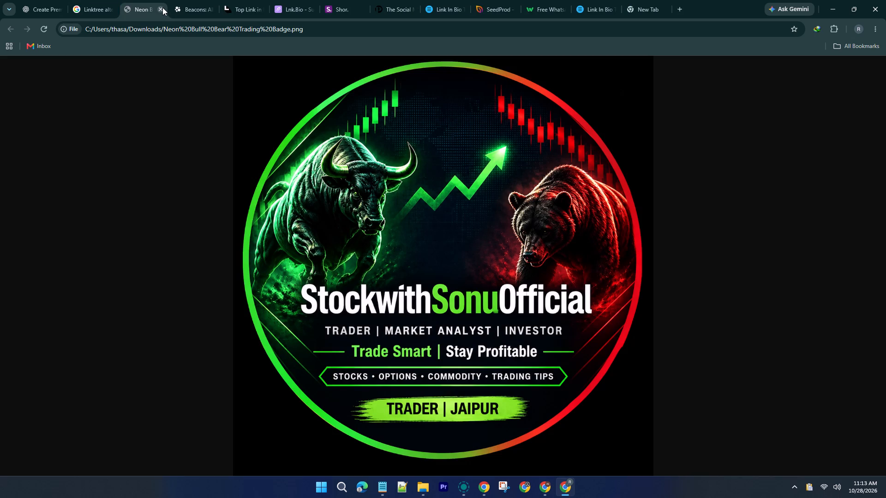
click(162, 7)
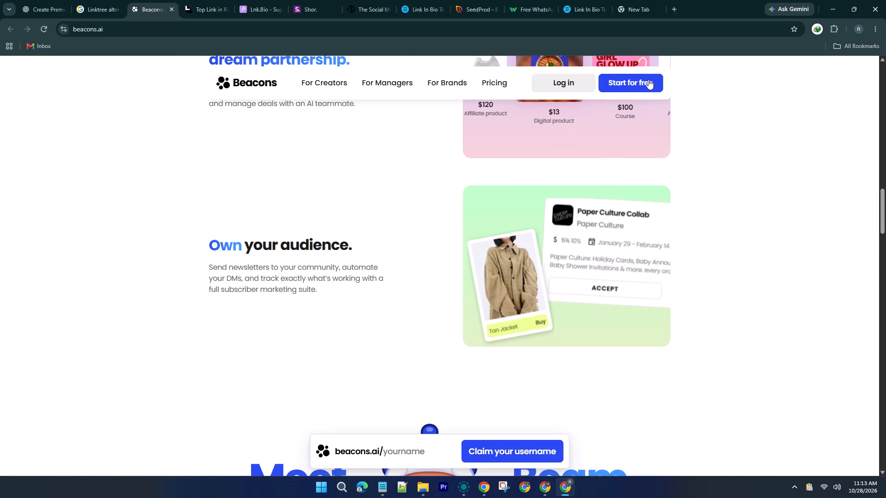
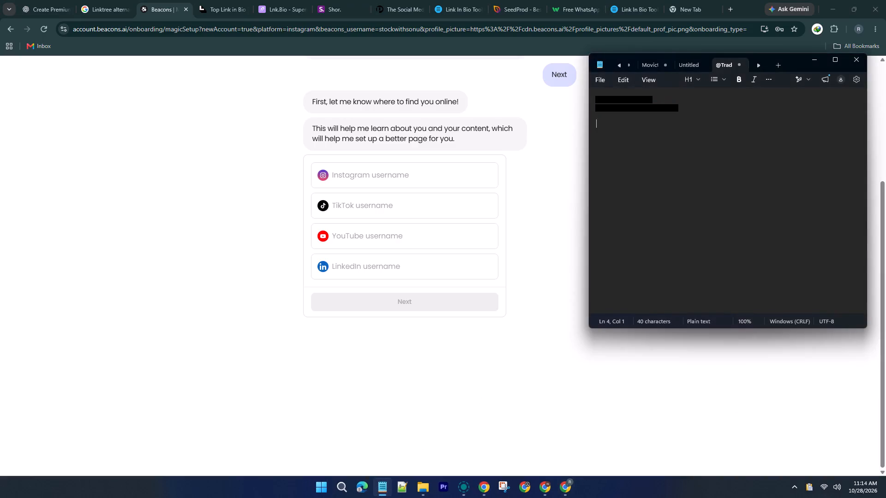
key(ctrl+v)
key(Return)
click(805, 481)
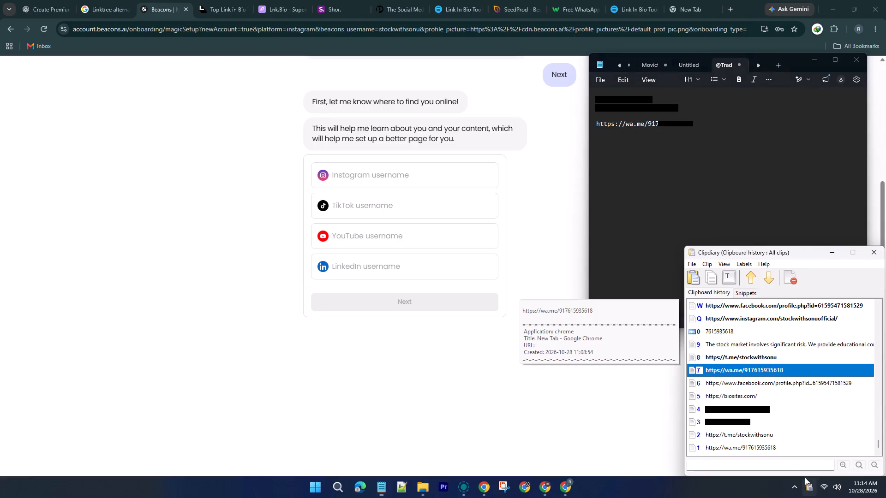
click(766, 397)
click(766, 359)
key(ctrl+c)
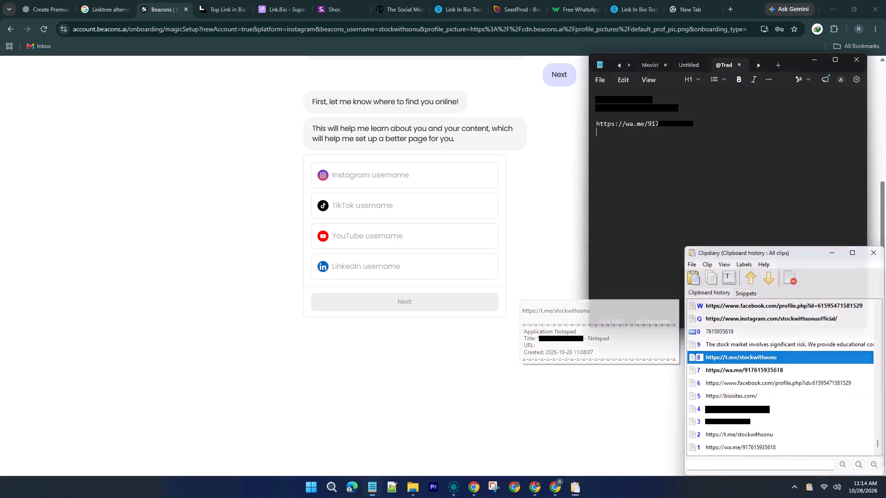
click(757, 185)
key(ctrl+v)
key(Return)
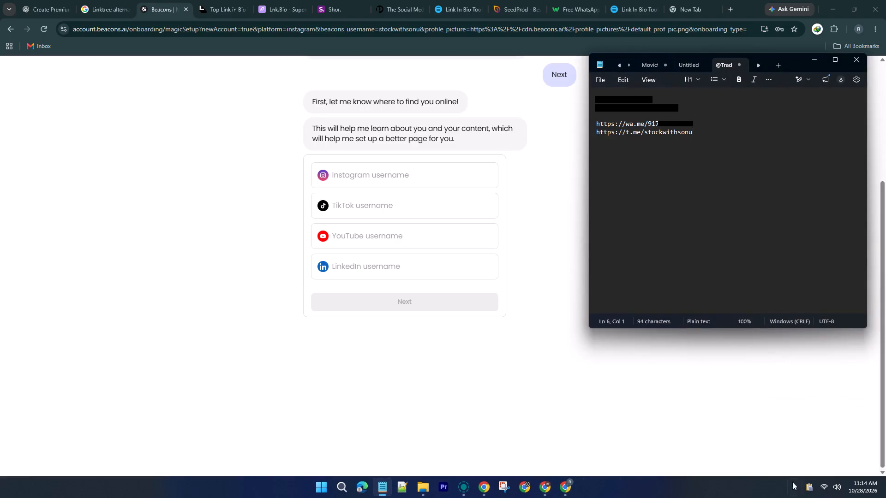
click(807, 490)
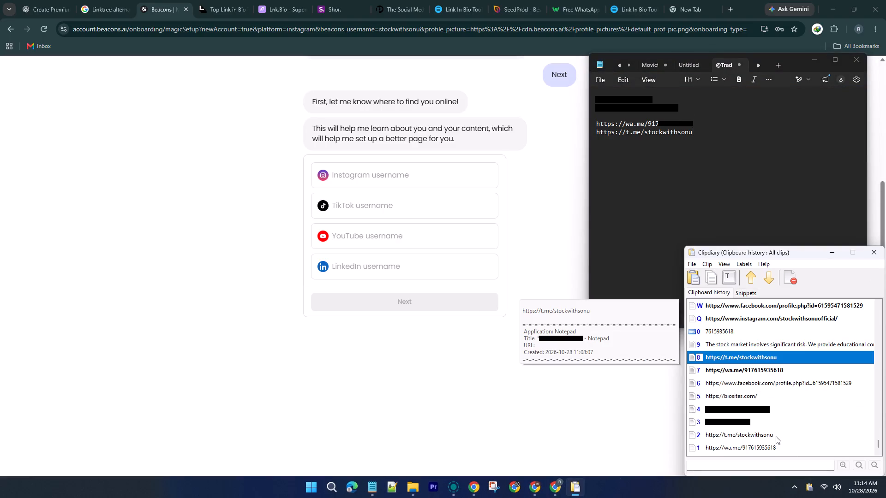
click(755, 383)
key(ctrl+c)
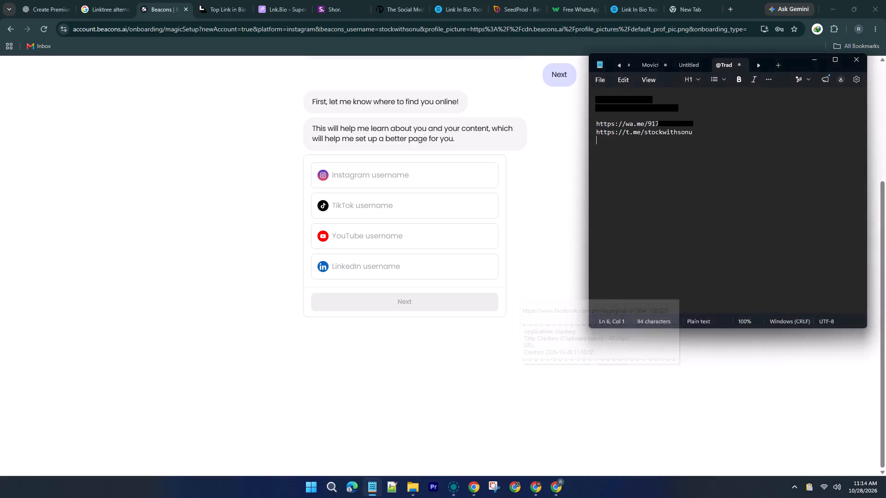
click(748, 207)
key(ctrl+v)
key(Return)
click(810, 493)
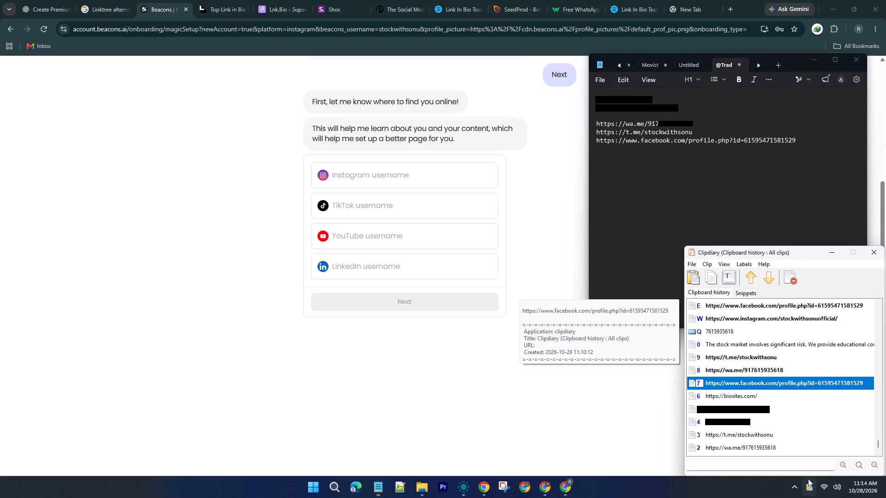
click(767, 313)
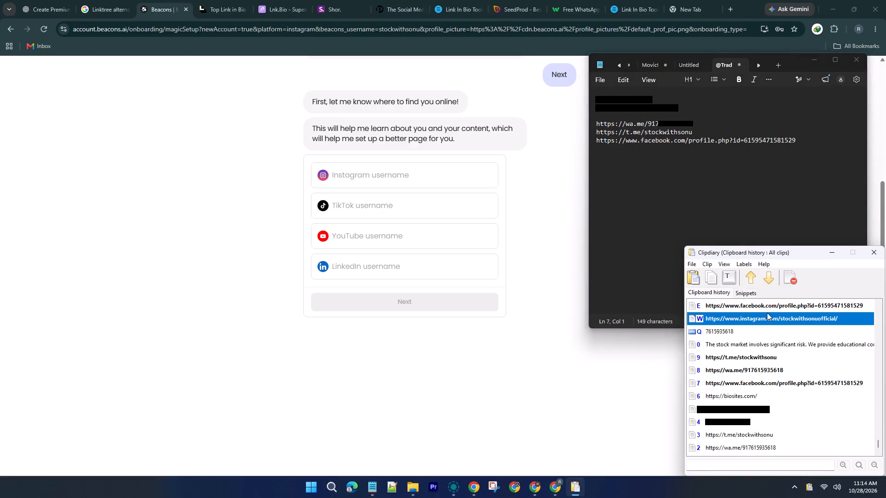
key(ctrl+c)
key(ctrl+v)
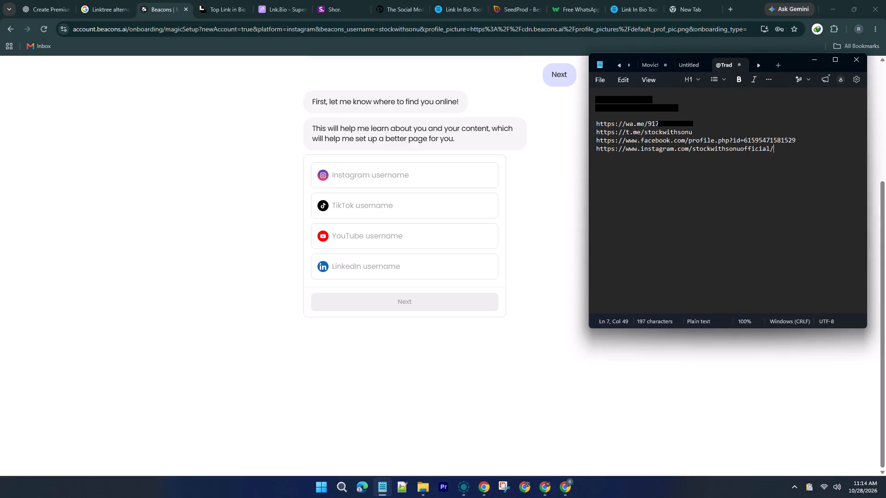
Copy stockwithsonuofficial from the note's Instagram link, enter it as the Instagram username in the Beacons setup in Chrome, and continue.
drag(691, 148, 770, 149)
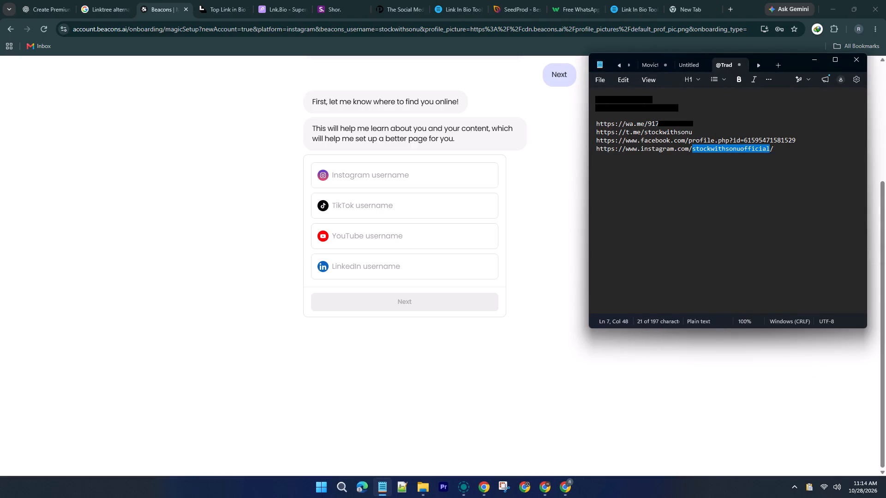
key(ctrl+c)
click(351, 180)
key(ctrl+v)
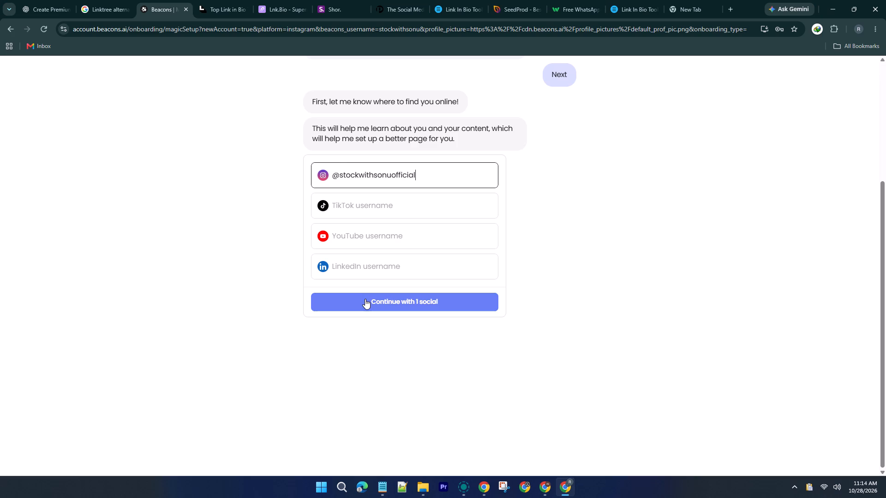
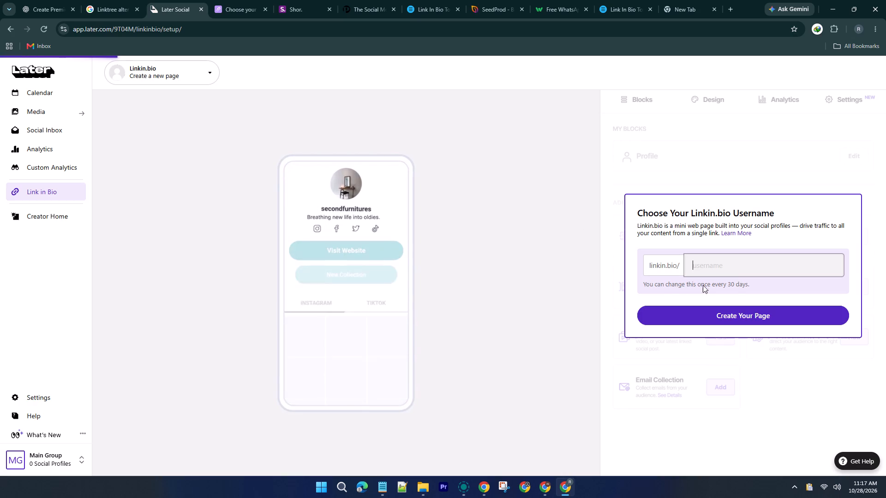
Create the Linkin.bio page with username stockwithsonuofficial, choose use as a creator, and dismiss the affiliate links offer.
text(stockwithsonuofficial)
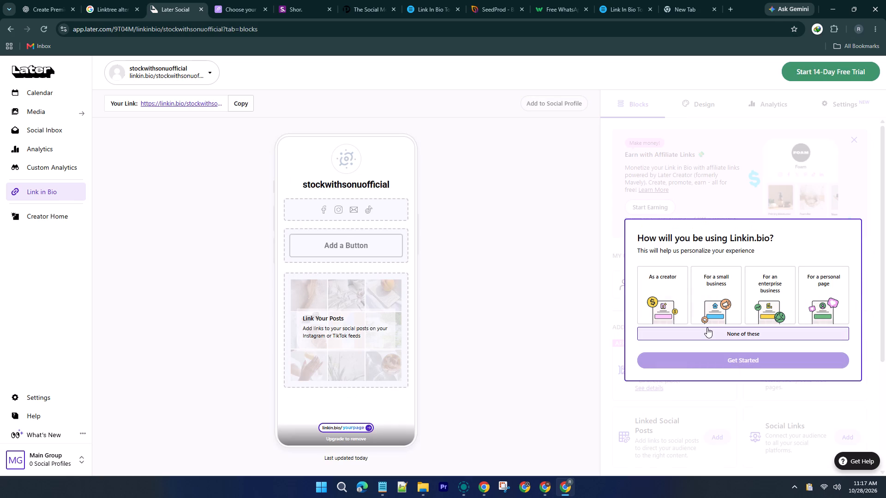
click(675, 298)
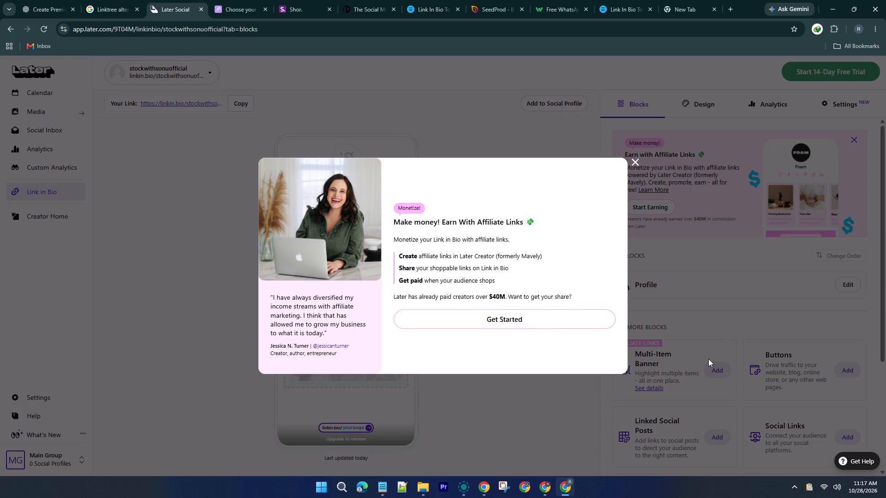
click(635, 161)
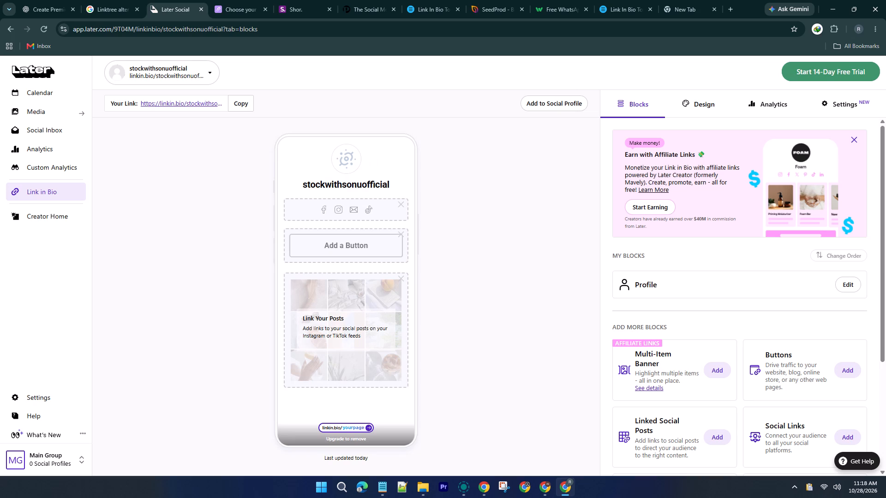
Upload the Neon Bull Bear Trading Badge image from Downloads as the Linkin.bio profile picture.
scroll(641, 222, down, 1)
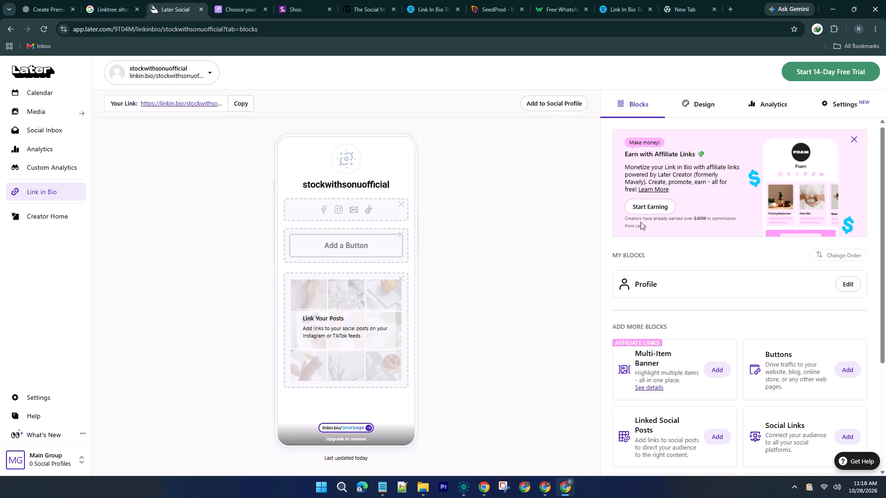
scroll(641, 222, down, 1)
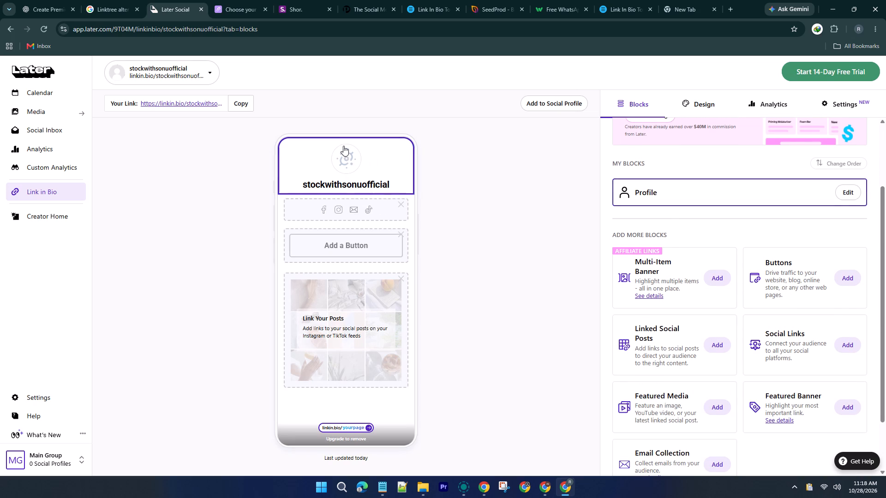
click(346, 154)
click(852, 178)
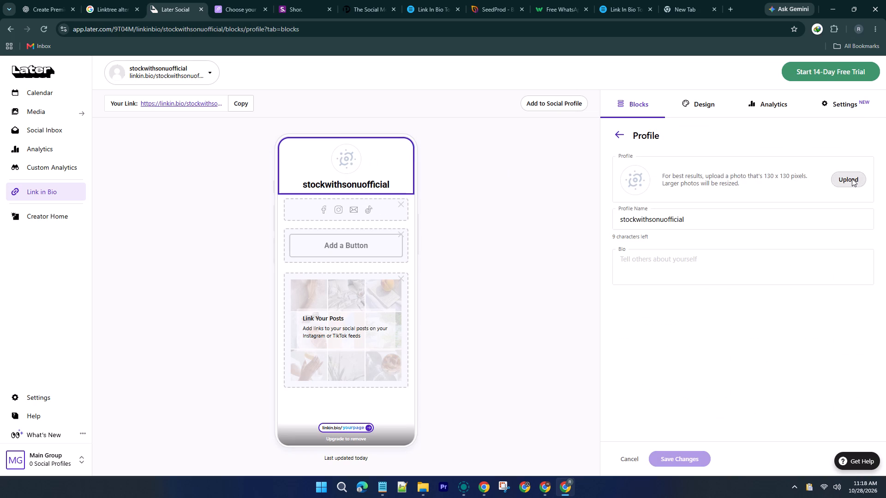
click(128, 114)
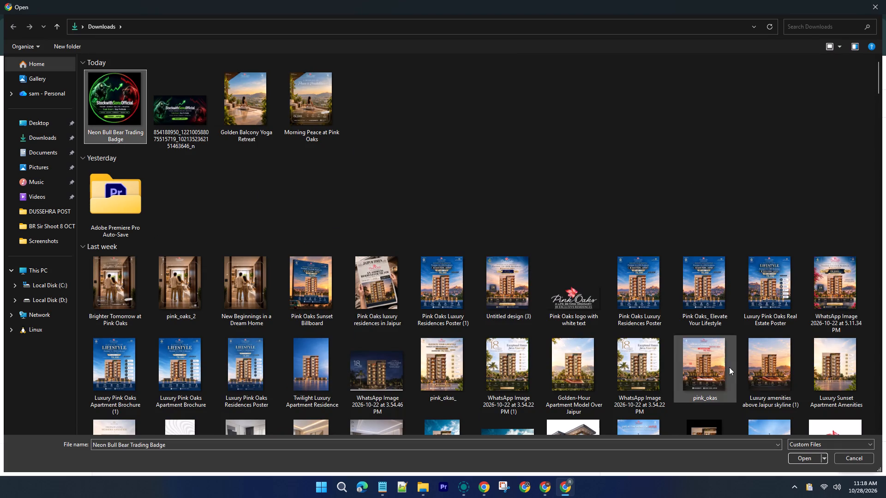
click(815, 458)
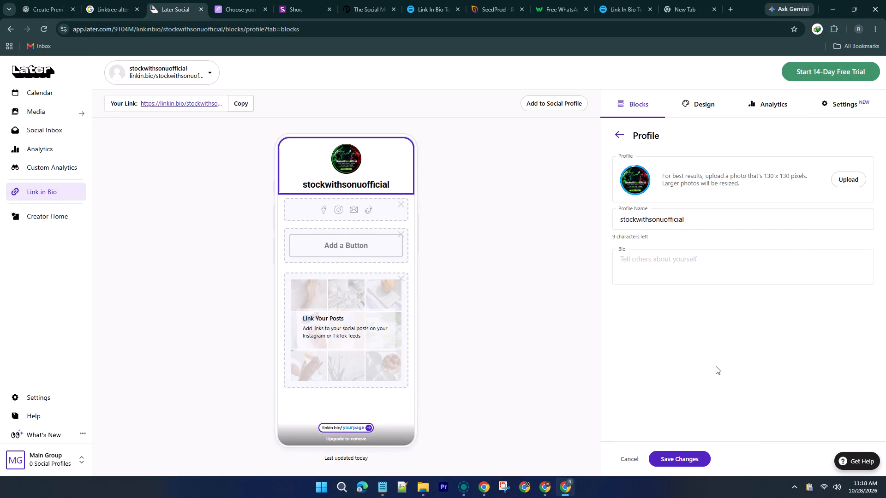
Reformat the profile name as Stock With Sonu Official, with spaces and capitalised words.
click(622, 219)
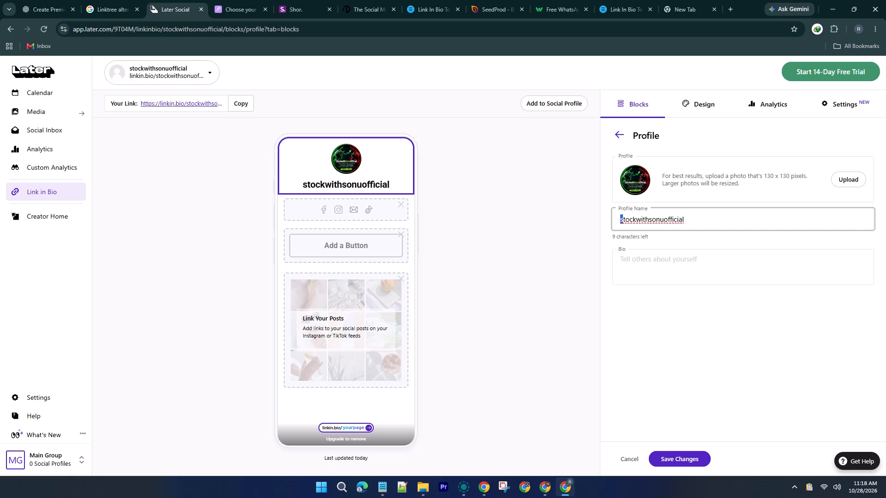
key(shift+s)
drag(635, 219, 640, 219)
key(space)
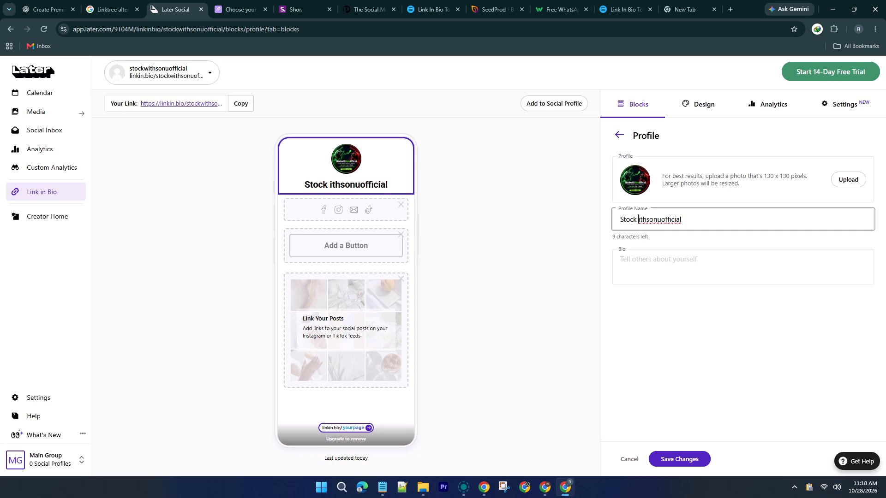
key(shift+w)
click(654, 220)
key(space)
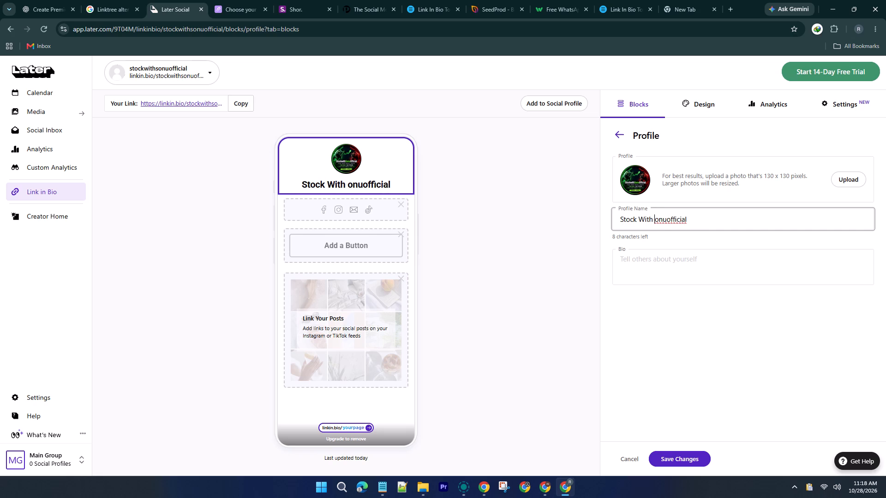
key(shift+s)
click(670, 220)
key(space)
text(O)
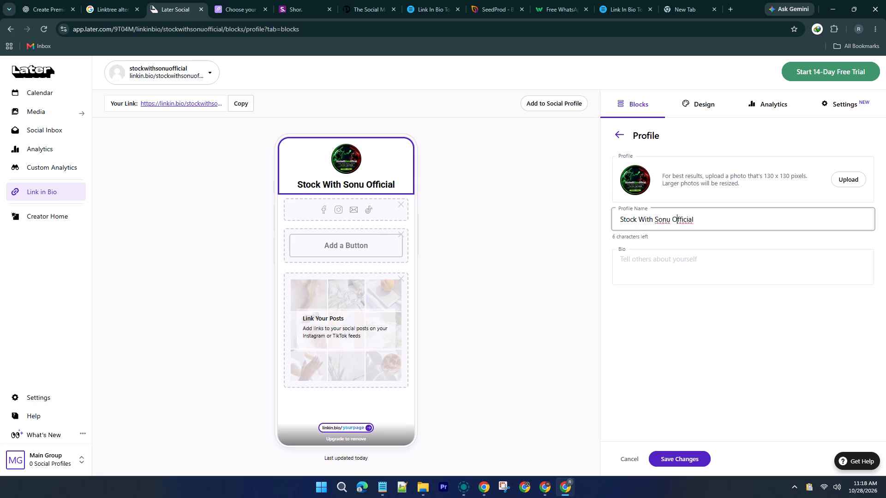
click(672, 256)
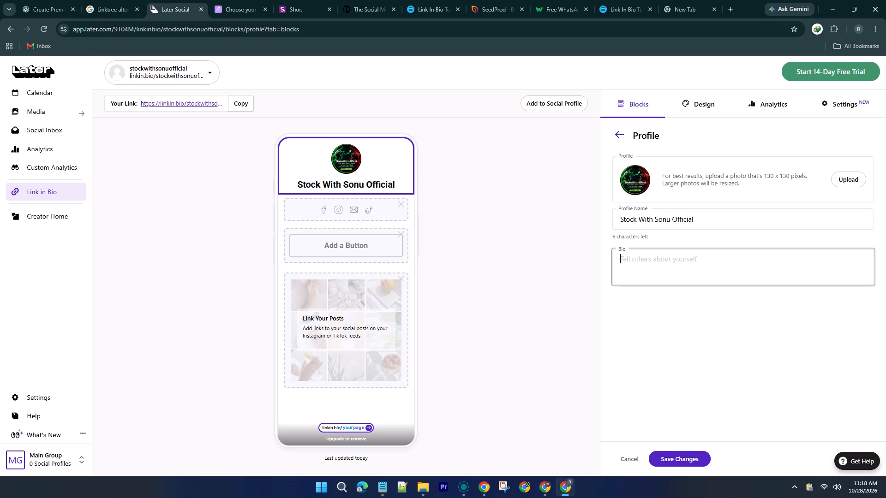
Append a green check mark emoji after the profile name, finding it with the search term tick.
click(728, 219)
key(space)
right_click(728, 219)
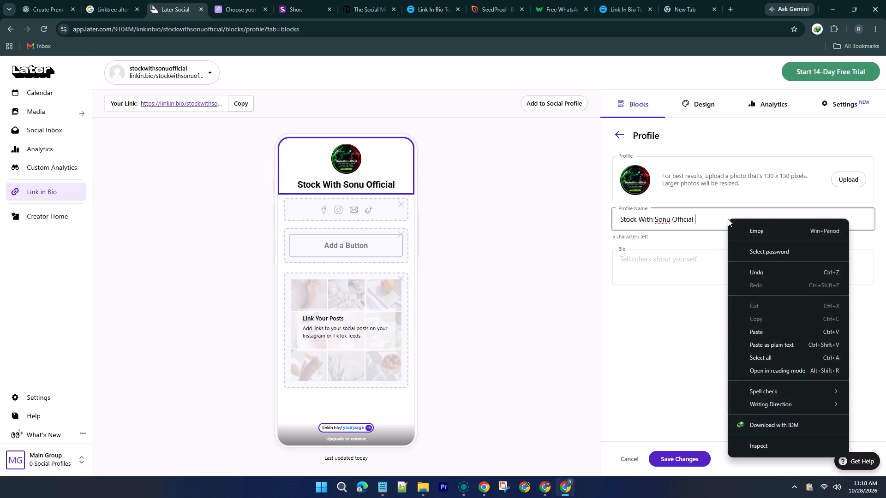
click(742, 231)
key(super+period)
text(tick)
click(710, 357)
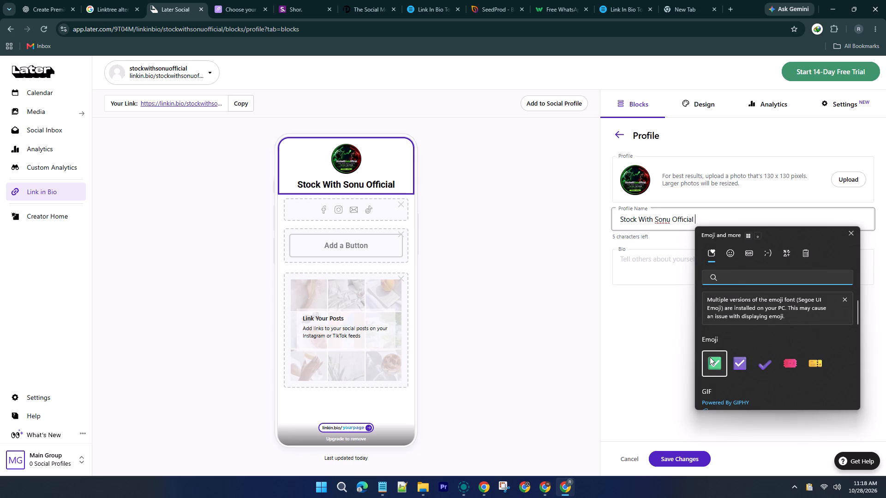
click(672, 273)
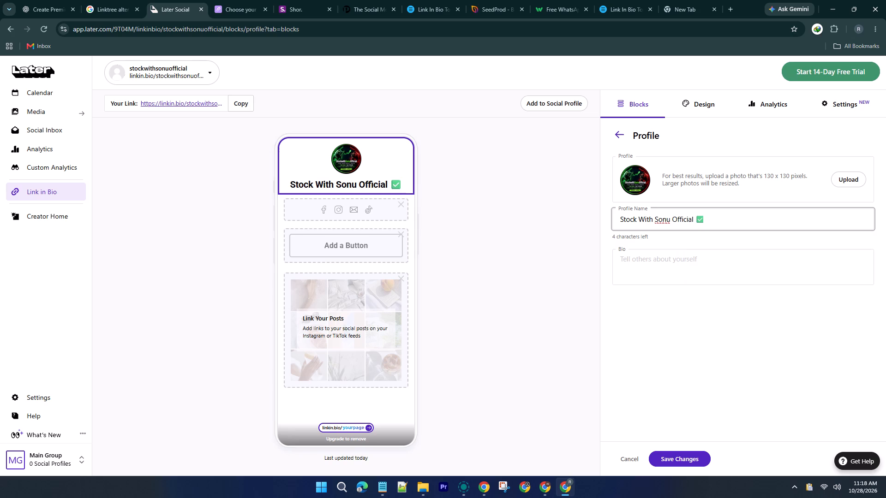
Copy the full bio text from the stockwithsonuofficial Instagram profile into the page's Bio and save the profile changes.
click(688, 256)
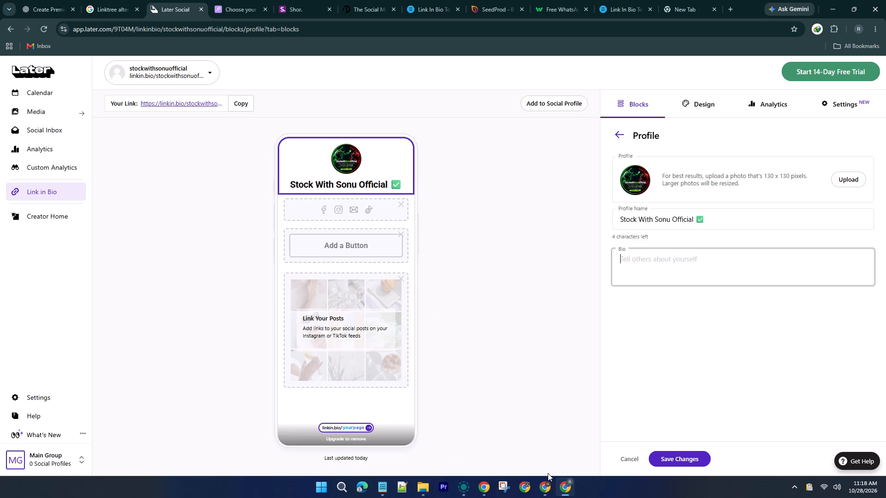
click(549, 486)
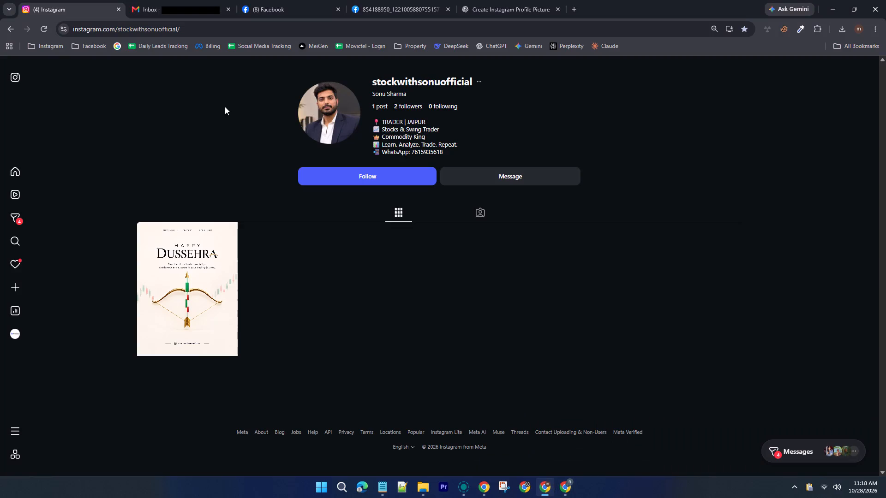
drag(451, 153, 437, 149)
drag(437, 149, 376, 122)
key(ctrl+c)
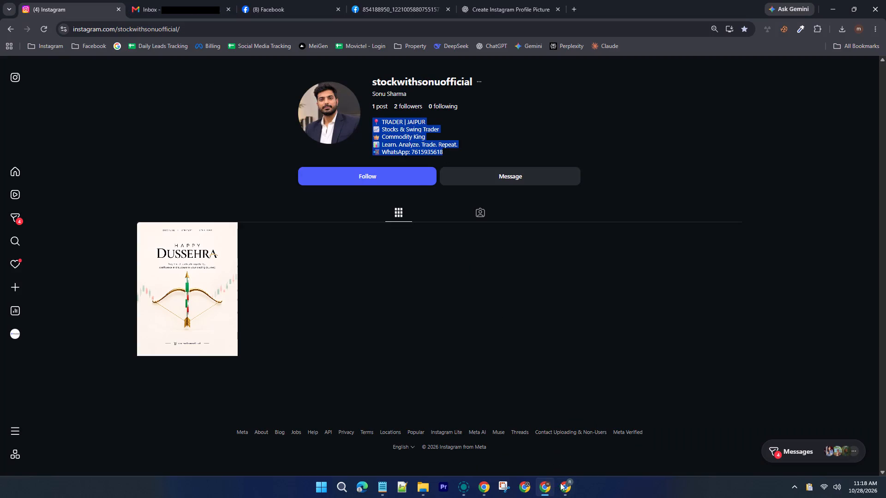
click(566, 491)
key(ctrl+v)
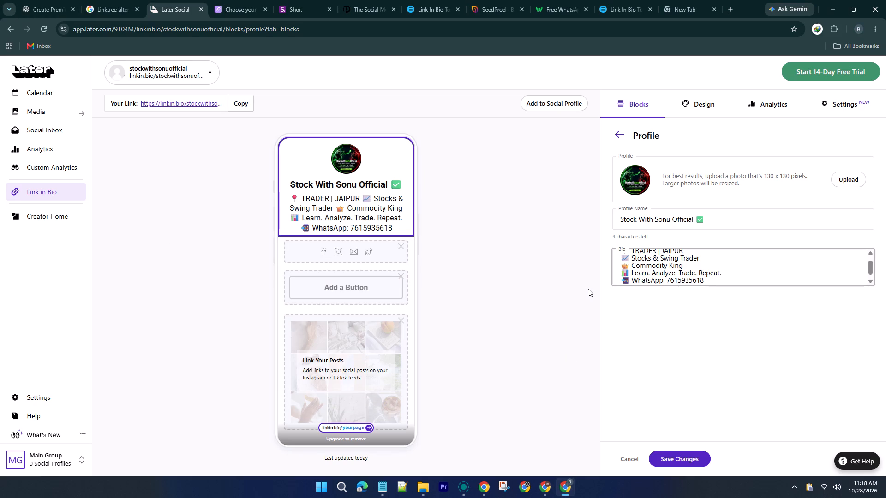
click(665, 463)
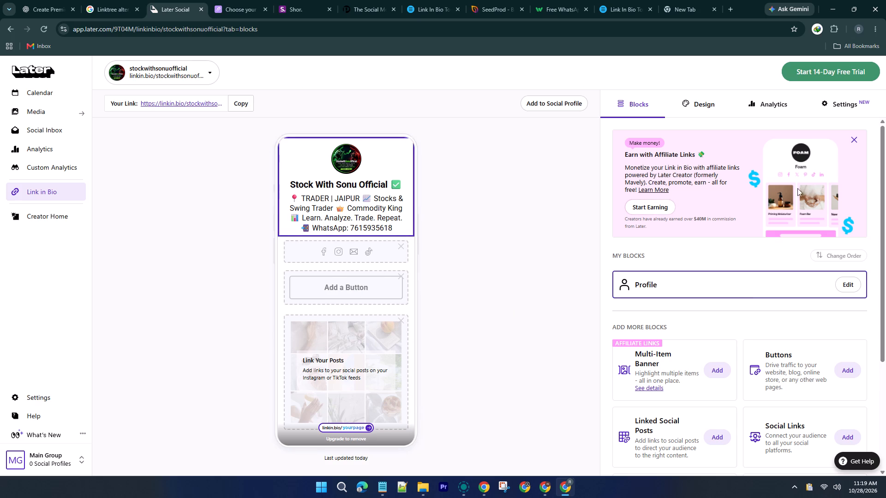
Dismiss the affiliate banner, add a Social Links block for Instagram with username stockwithsonuofficial from the Notepad notes, and save it.
click(851, 142)
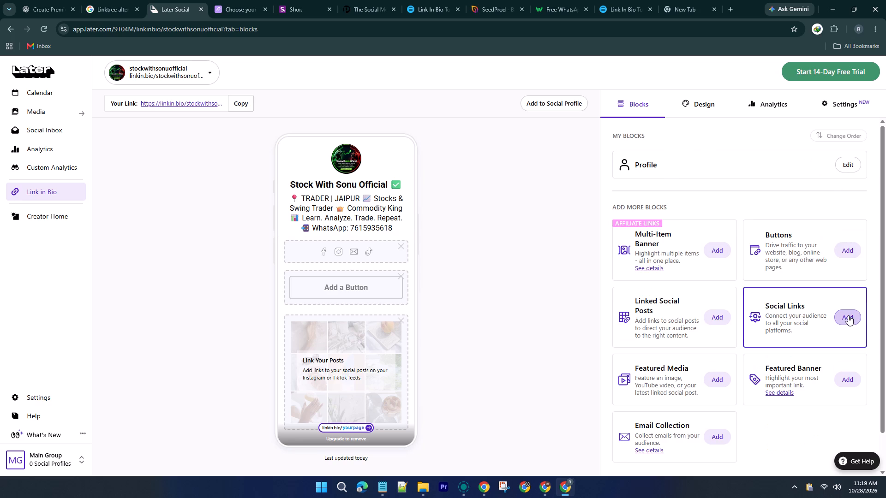
click(848, 315)
click(796, 182)
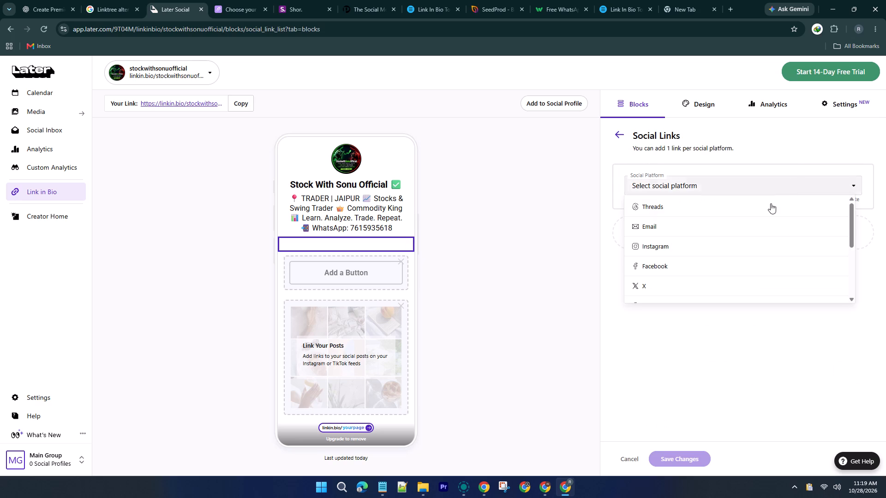
click(710, 253)
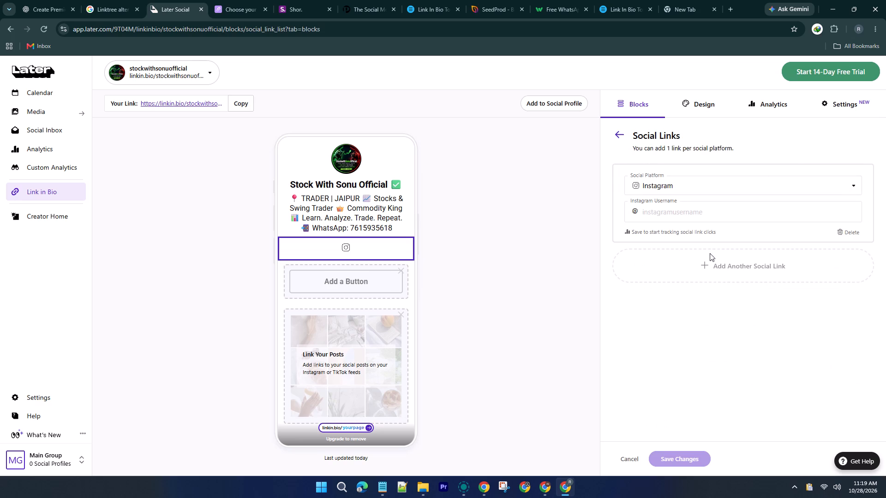
click(749, 265)
double_click(727, 268)
click(382, 487)
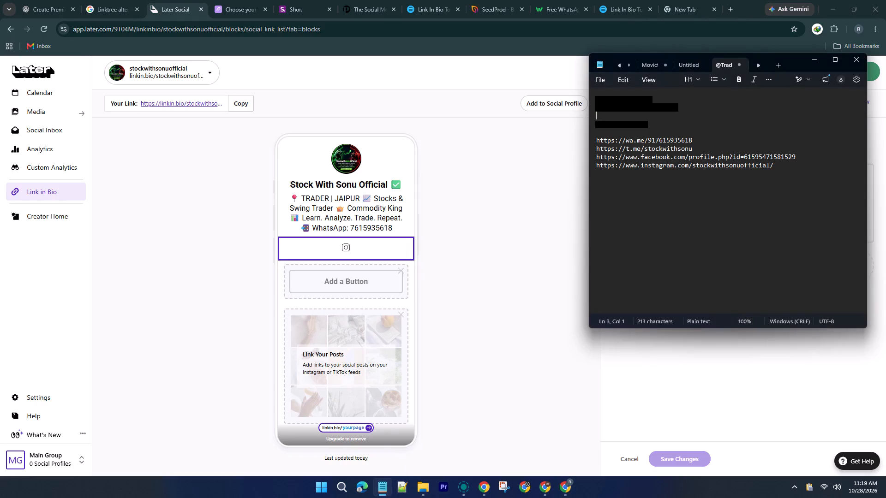
drag(691, 166, 770, 175)
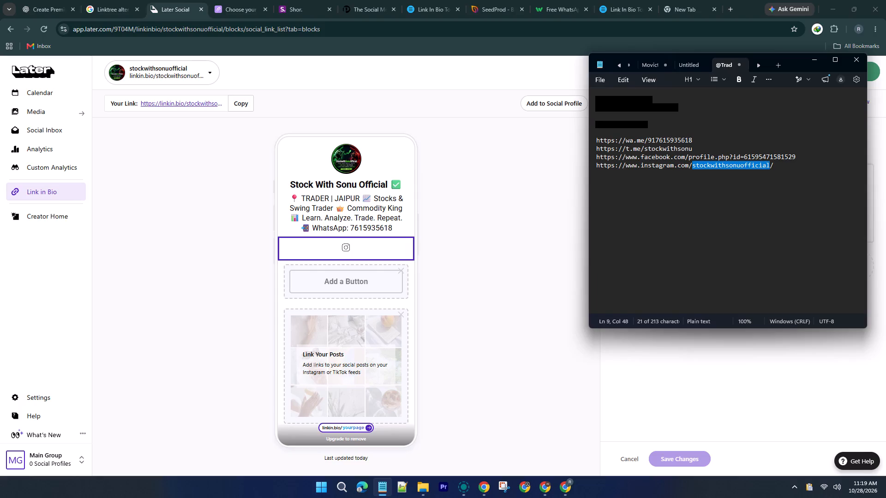
key(ctrl+c)
click(811, 61)
click(672, 235)
click(683, 210)
key(ctrl+v)
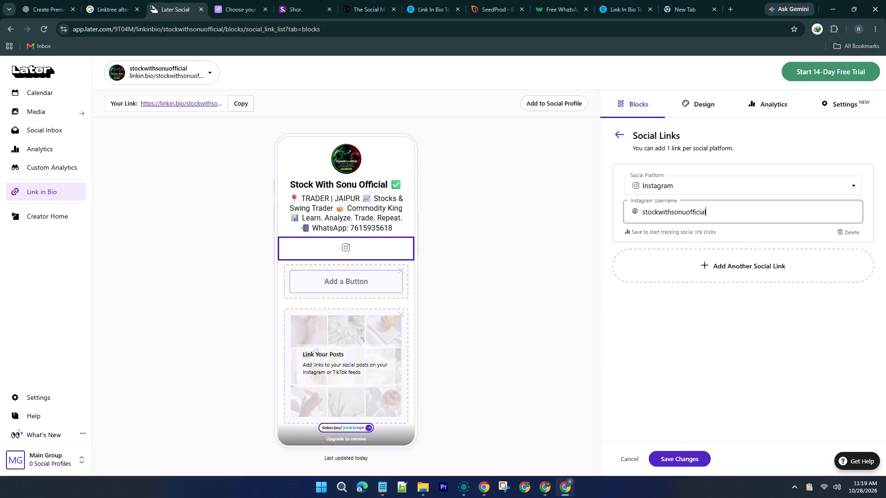
drag(686, 452, 687, 457)
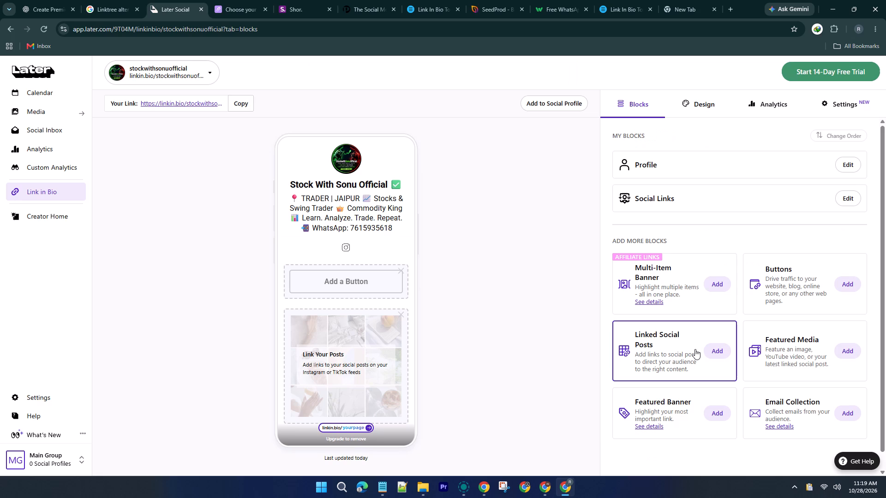
click(349, 279)
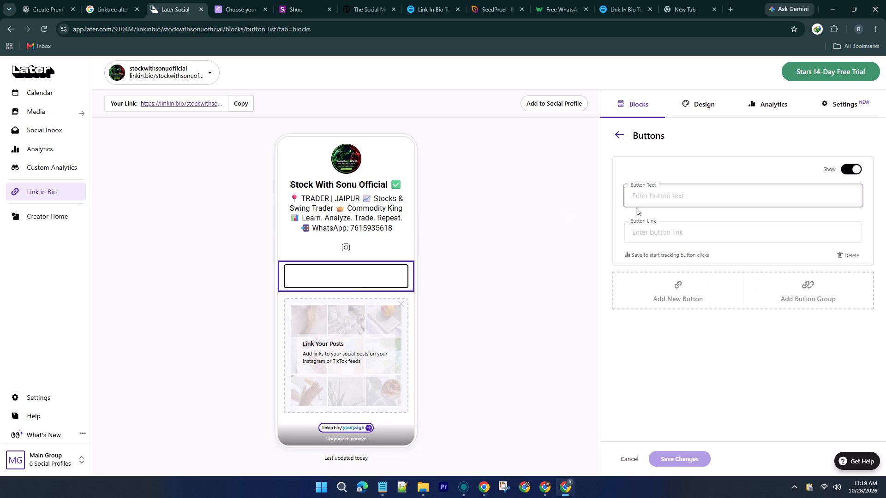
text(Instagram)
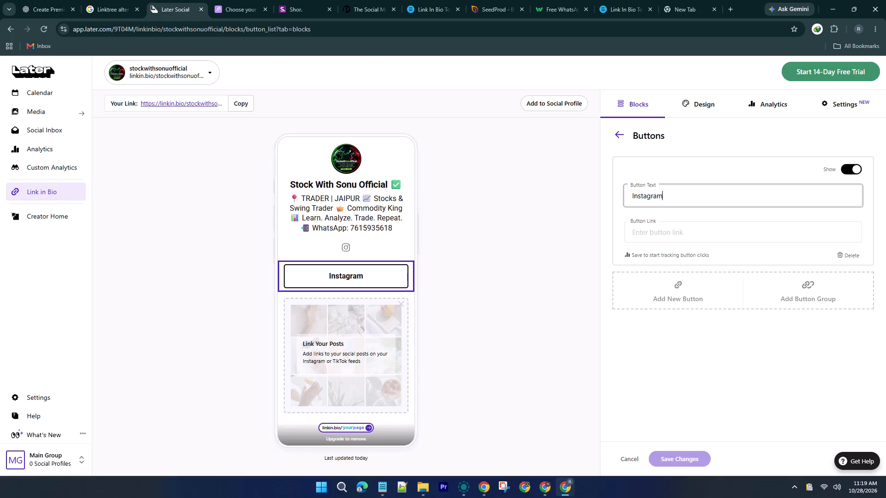
click(643, 233)
key(ctrl+v)
click(385, 491)
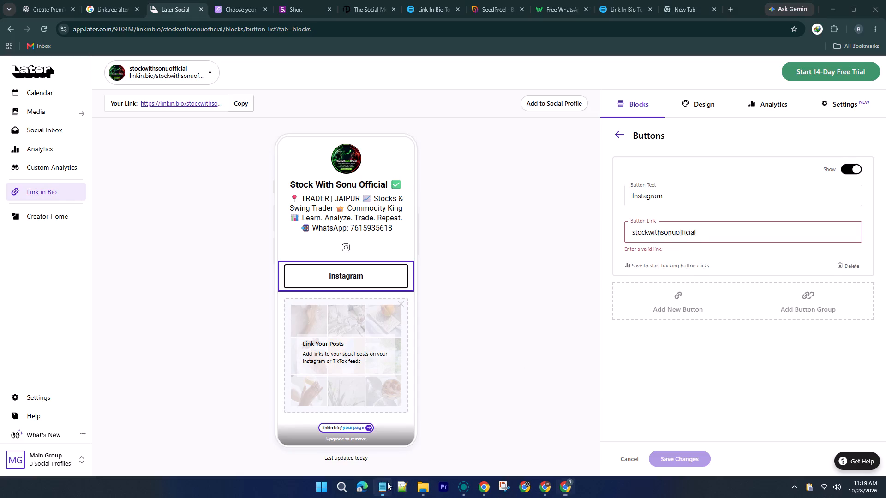
drag(786, 164, 594, 182)
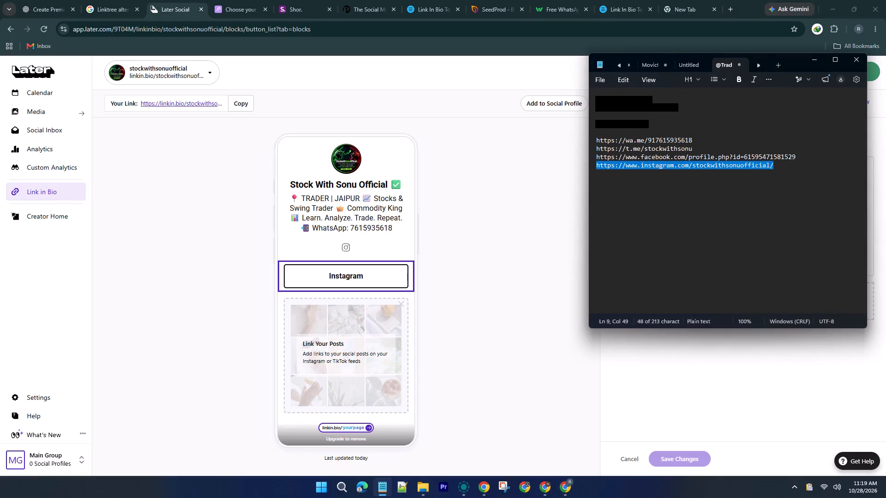
key(ctrl+c)
click(817, 63)
key(ctrl+a)
key(ctrl+v)
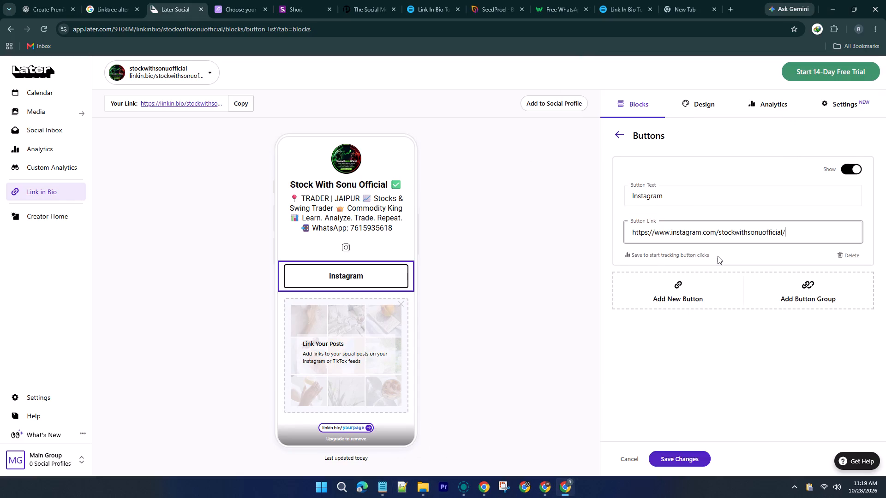
click(688, 293)
drag(626, 338, 612, 192)
click(679, 196)
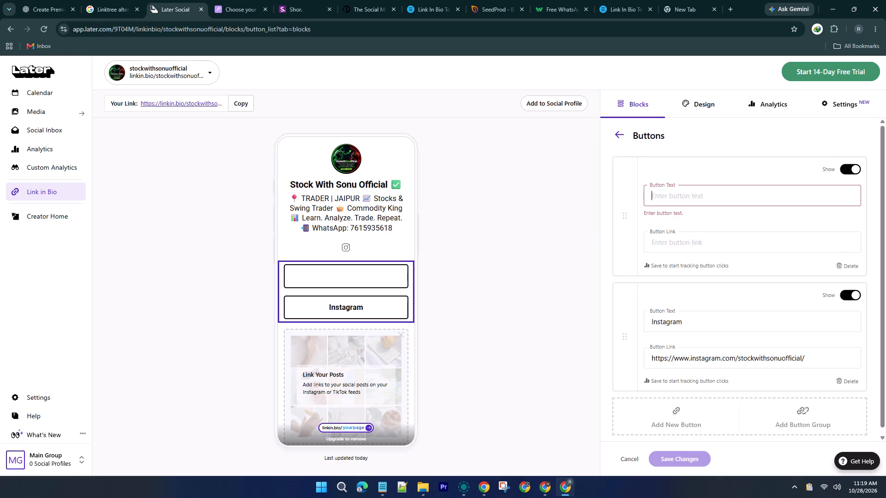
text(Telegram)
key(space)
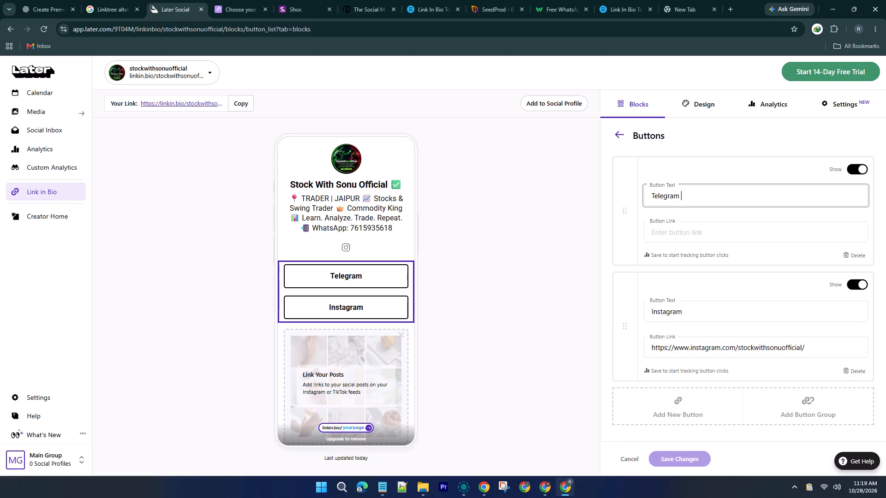
click(391, 486)
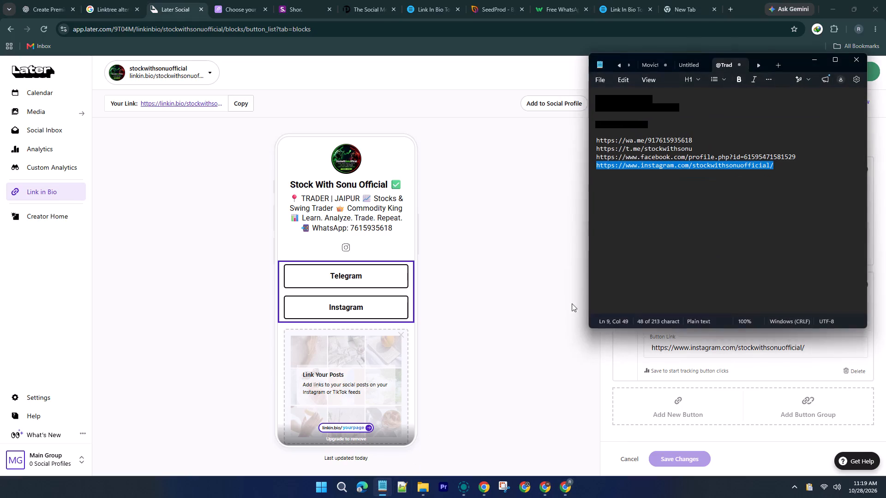
drag(707, 148, 582, 152)
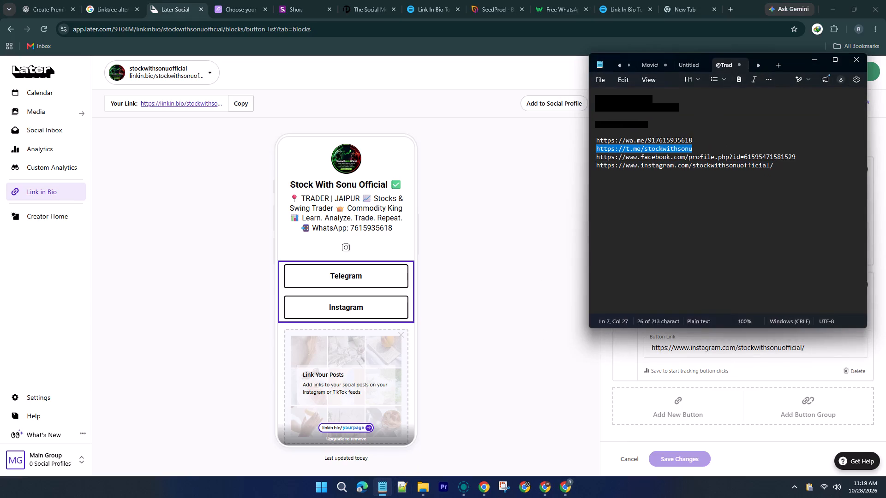
drag(582, 152, 579, 152)
key(ctrl+c)
click(814, 61)
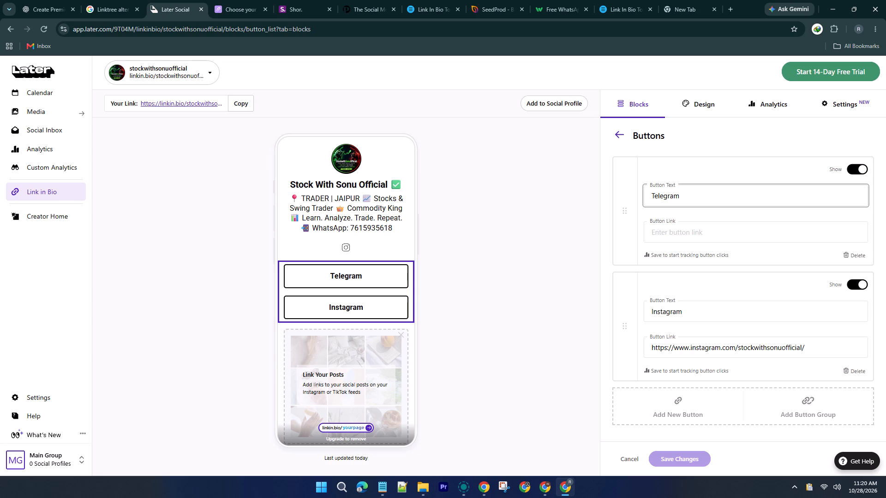
click(689, 232)
key(ctrl+v)
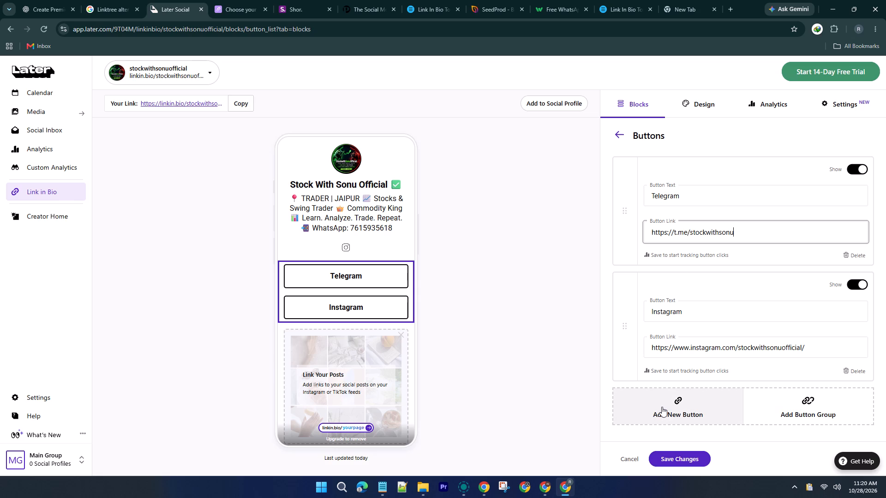
Add a third button below Instagram, labelled WhatsApp, with the wa.me link copied from the Notepad notes.
scroll(662, 407, down, 3)
click(662, 407)
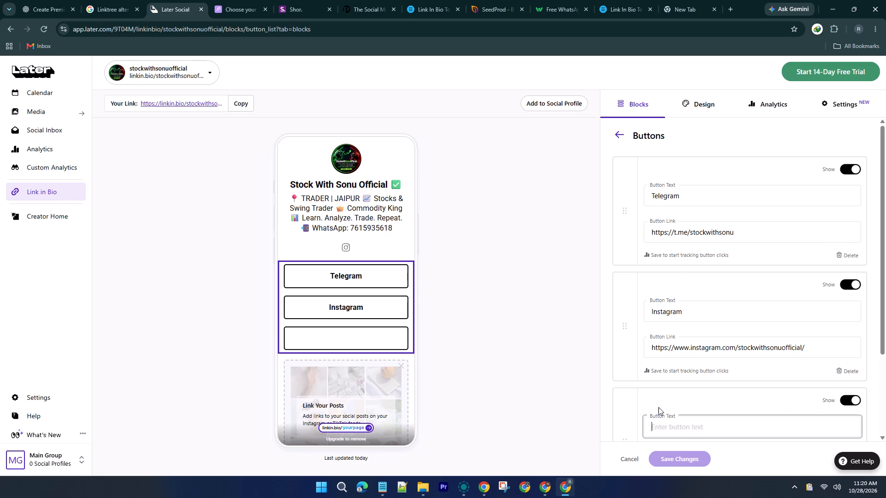
scroll(659, 407, down, 2)
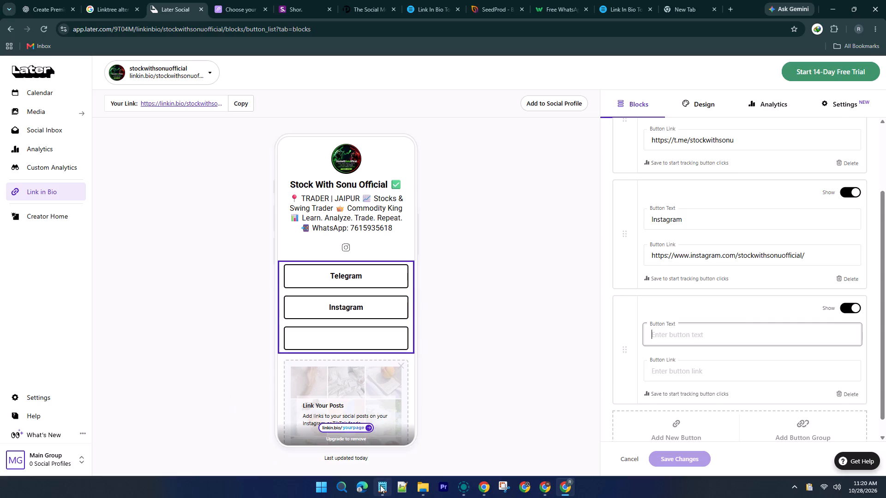
click(380, 485)
drag(712, 138, 590, 139)
key(ctrl+c)
click(808, 60)
scroll(719, 278, down, 3)
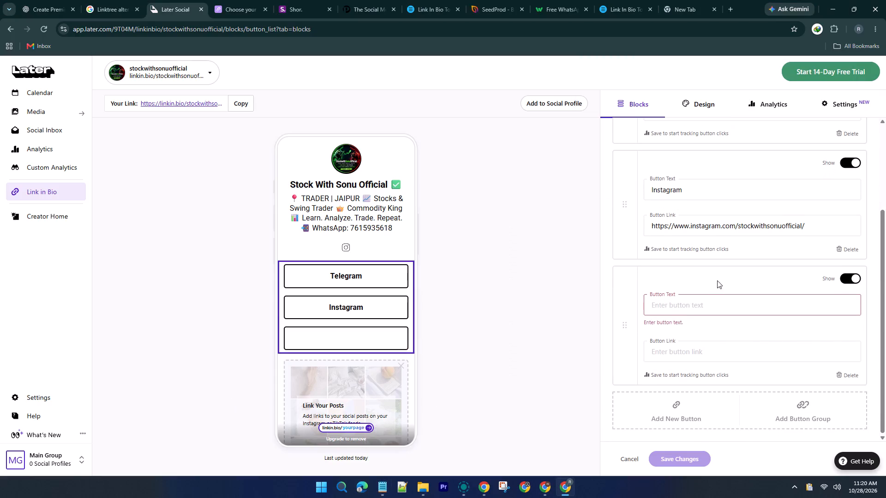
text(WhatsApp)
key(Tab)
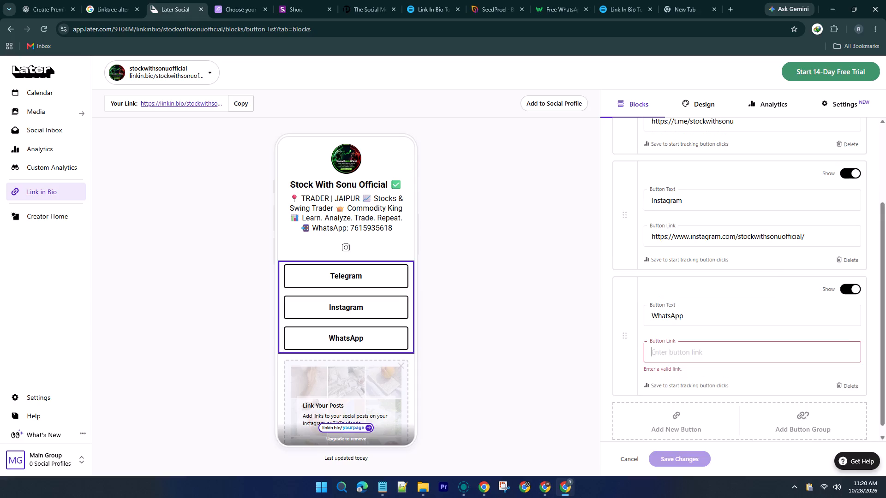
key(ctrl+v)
scroll(670, 384, down, 1)
Add a fourth button below WhatsApp, labelled Facebook, with the Facebook profile link copied from the Notepad notes.
click(668, 405)
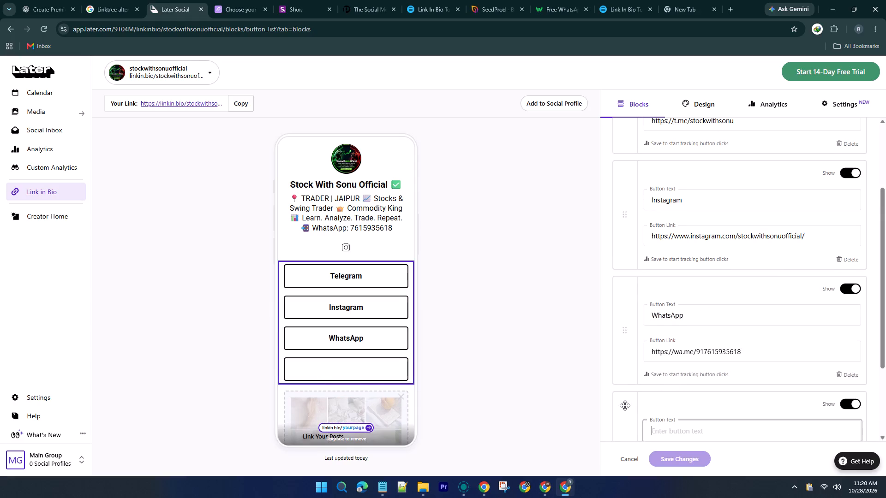
click(383, 497)
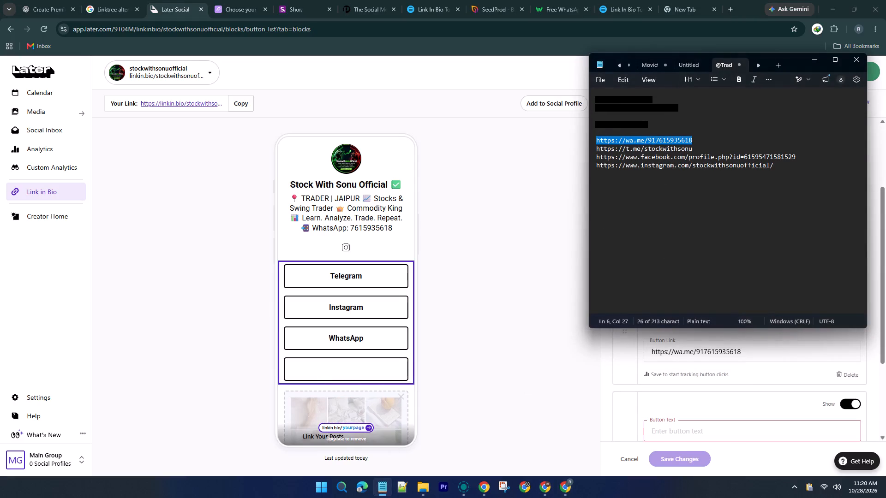
drag(801, 156, 575, 160)
key(ctrl+c)
click(812, 58)
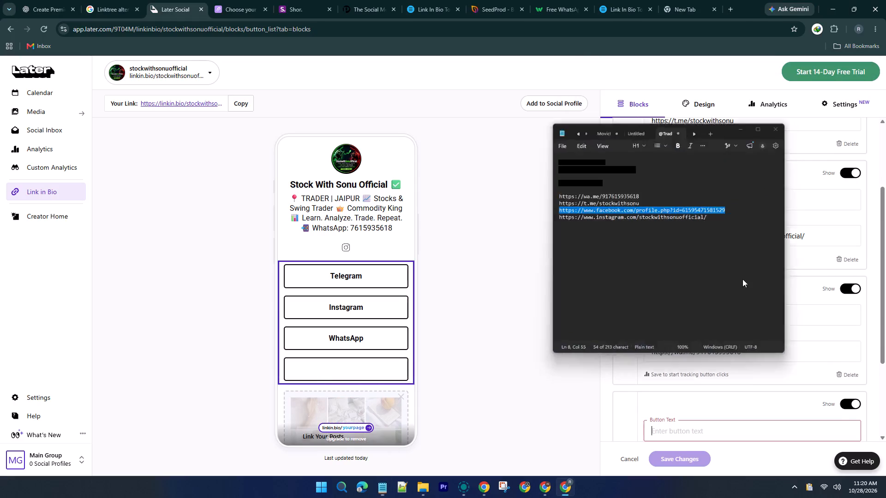
scroll(713, 360, down, 3)
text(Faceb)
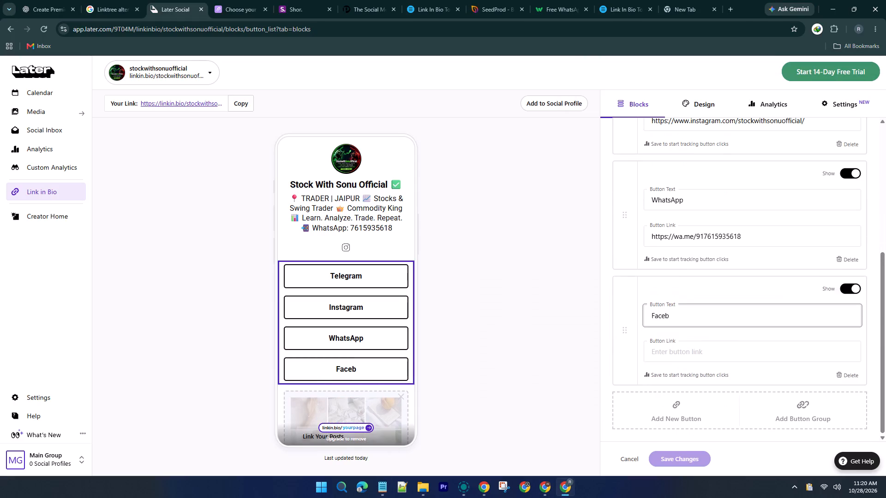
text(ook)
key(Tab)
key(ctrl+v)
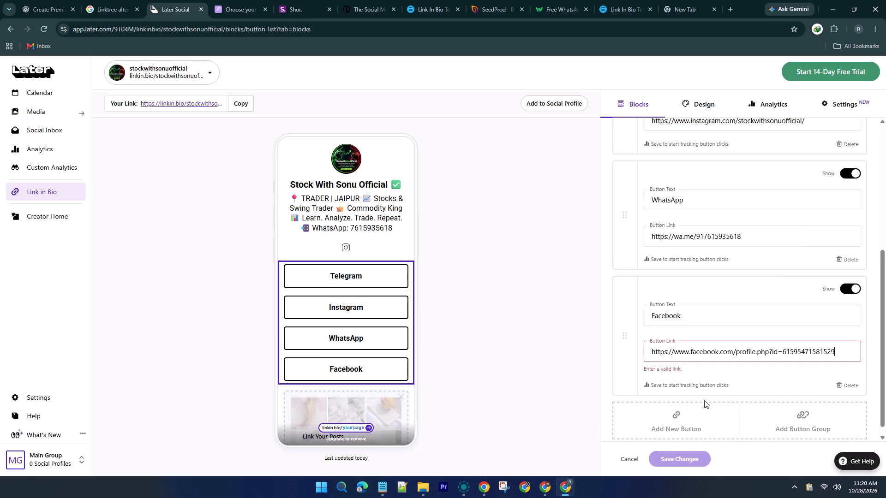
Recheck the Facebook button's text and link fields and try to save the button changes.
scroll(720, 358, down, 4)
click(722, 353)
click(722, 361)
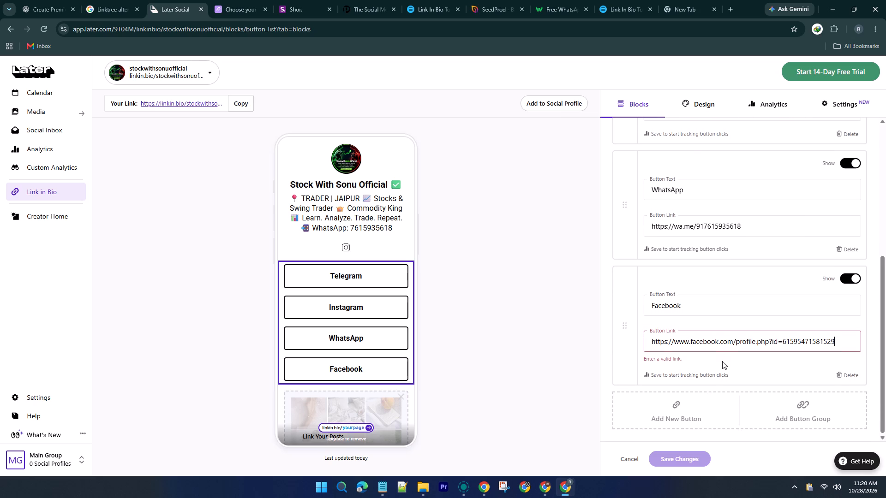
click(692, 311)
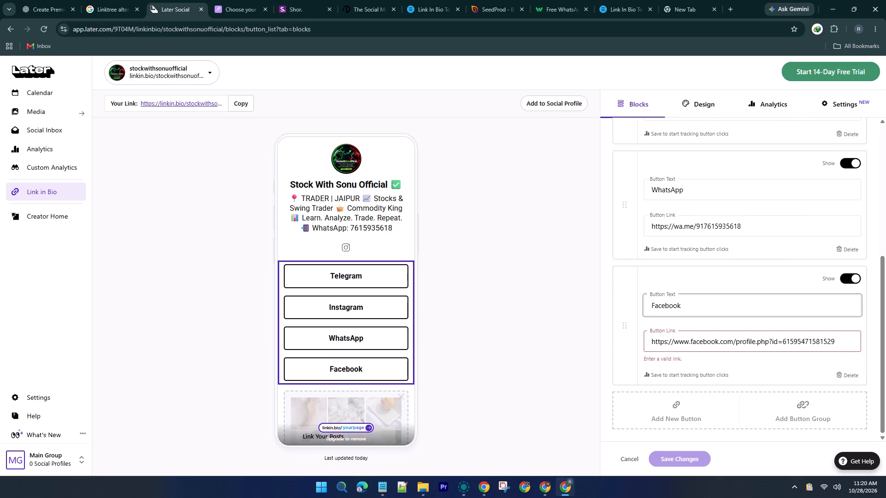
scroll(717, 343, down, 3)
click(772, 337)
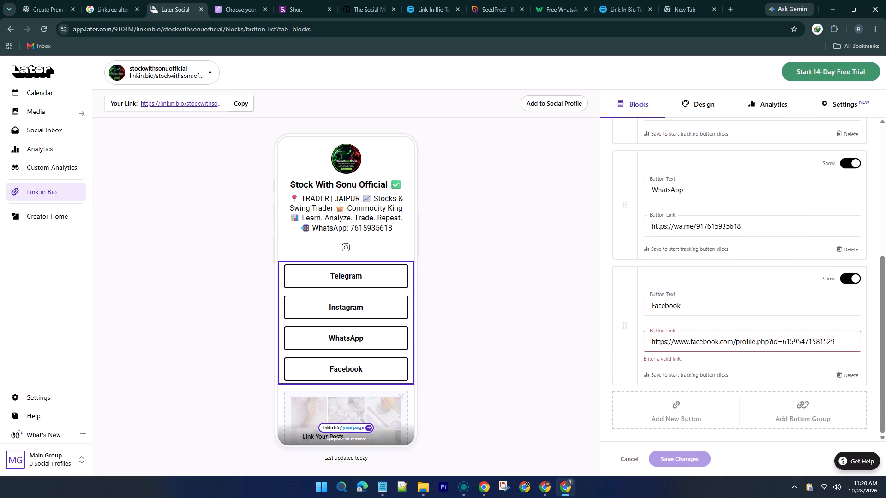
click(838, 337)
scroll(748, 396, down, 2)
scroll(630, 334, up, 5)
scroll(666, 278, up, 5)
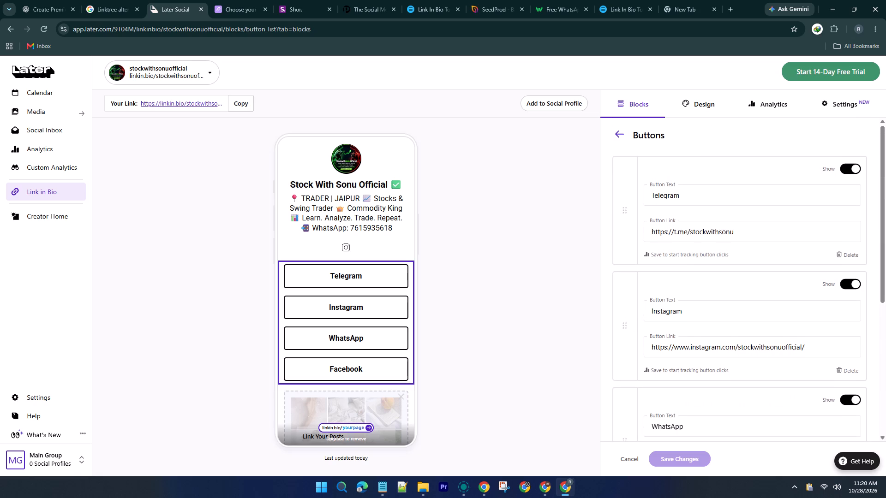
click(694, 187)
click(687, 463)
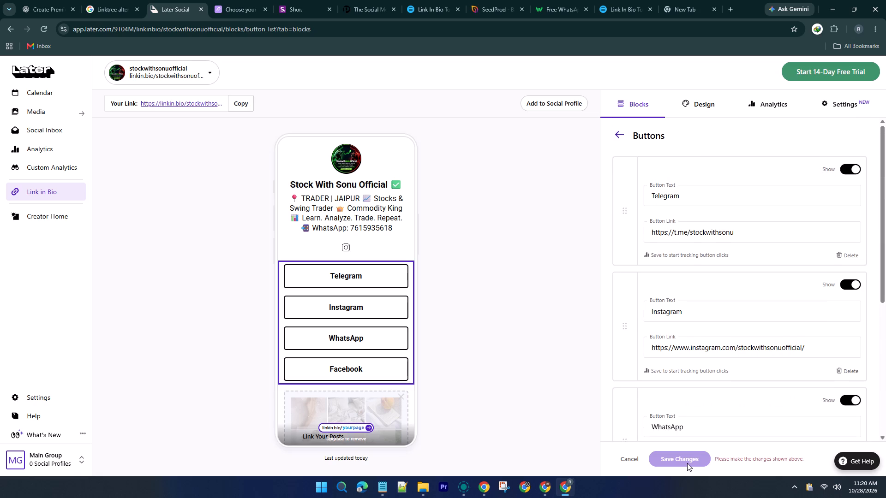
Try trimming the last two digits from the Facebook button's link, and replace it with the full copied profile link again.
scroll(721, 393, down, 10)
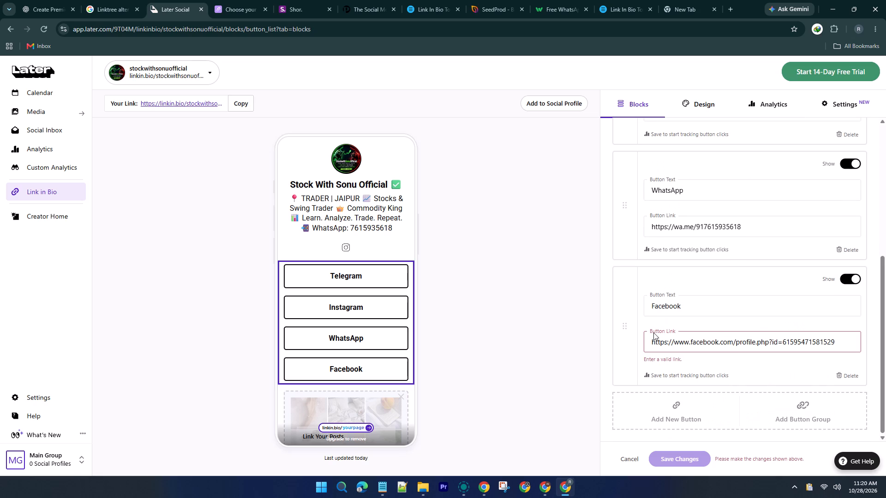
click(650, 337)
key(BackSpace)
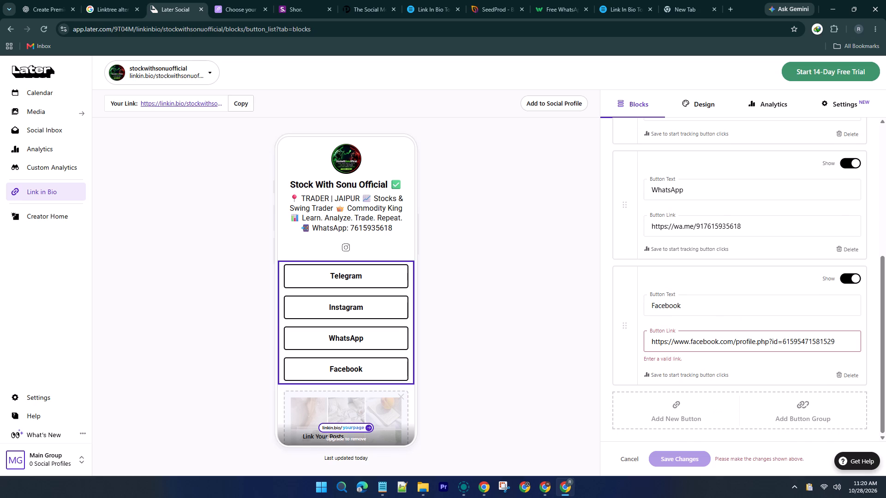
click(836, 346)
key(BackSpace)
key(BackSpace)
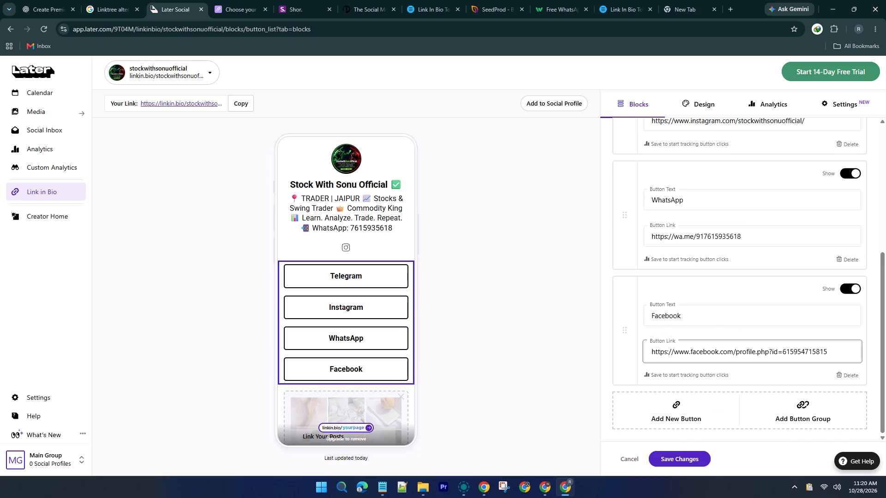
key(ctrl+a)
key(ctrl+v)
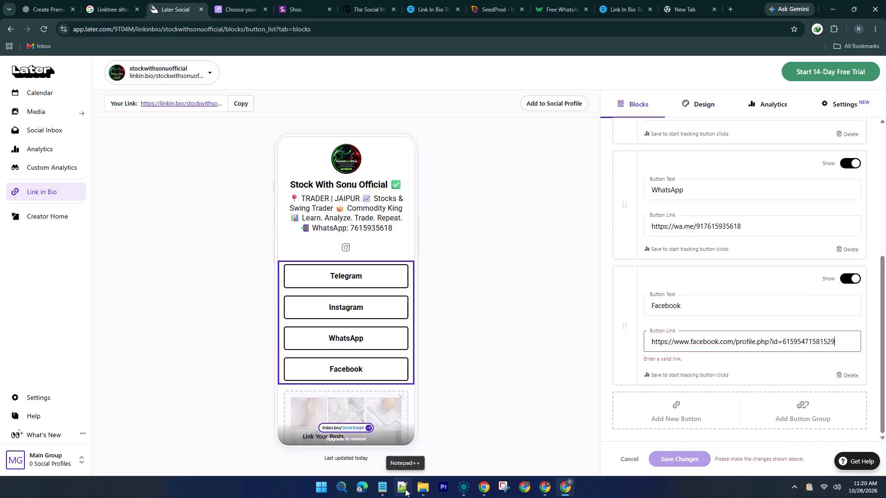
Remove the last two digits of the Facebook button's link and save the button changes.
key(BackSpace)
key(BackSpace)
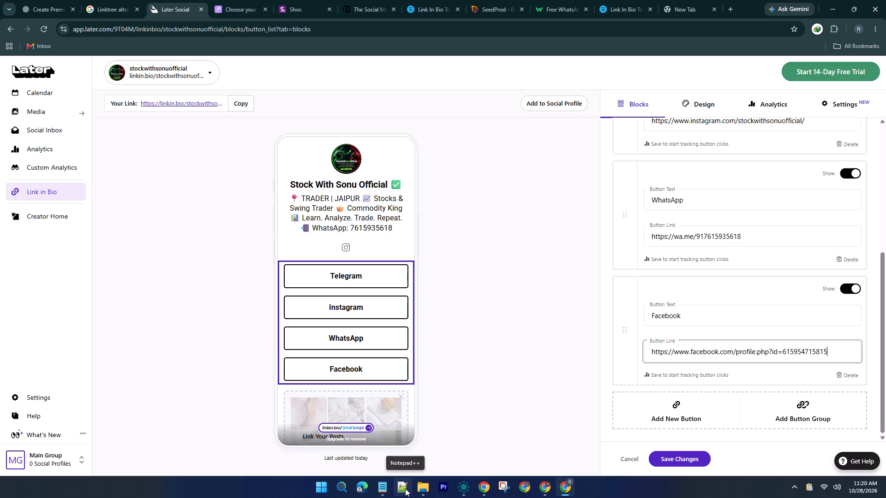
click(669, 460)
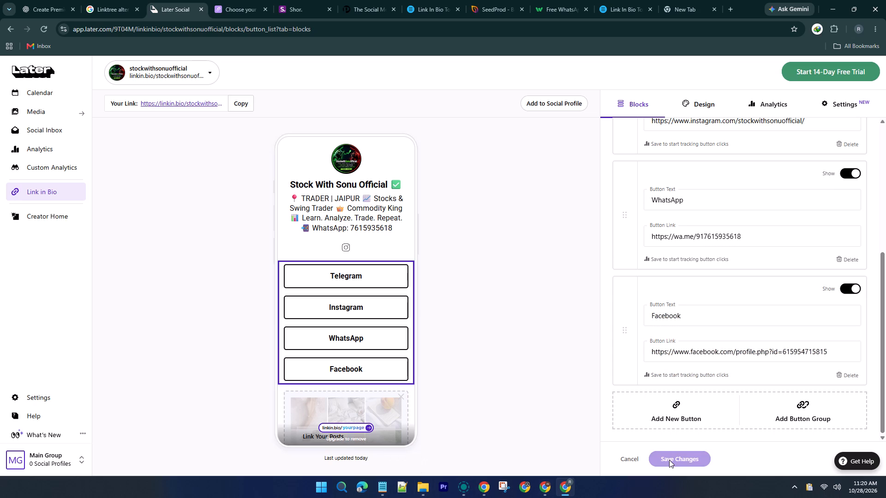
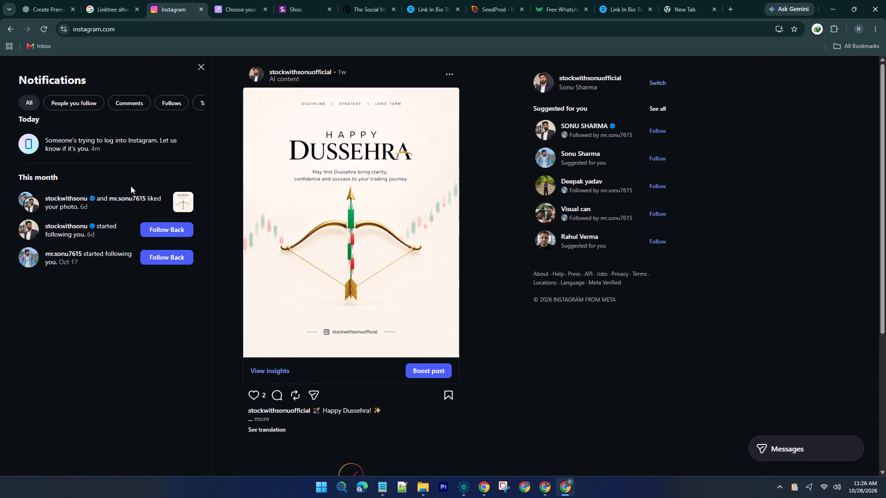
Review the Instagram notification about a login attempt and finish the login approval notice.
click(139, 146)
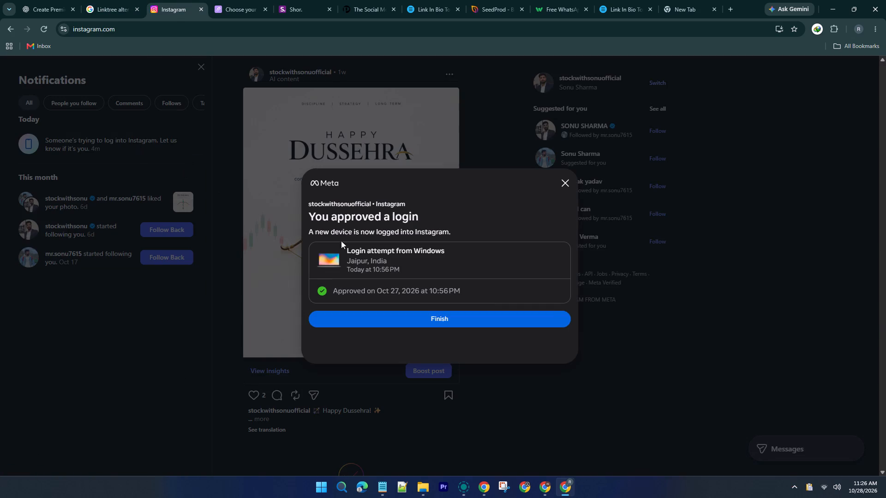
click(434, 314)
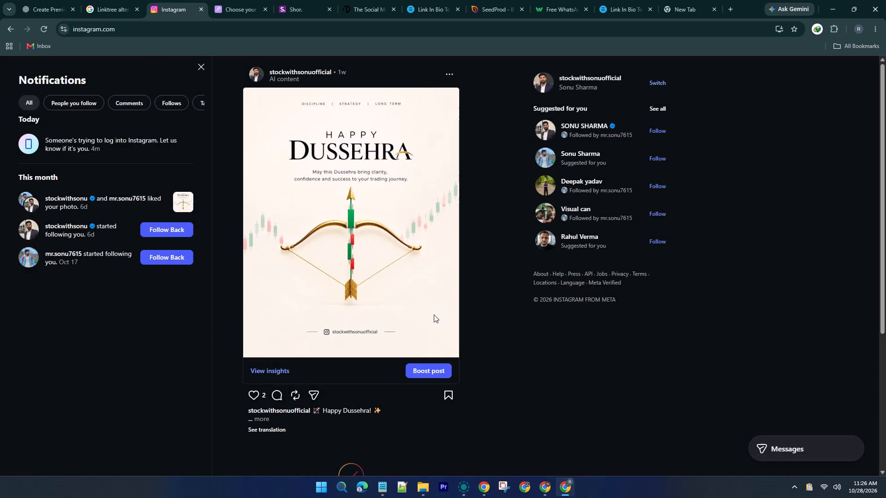
Check the Lnk.Bio username setup page and return to the Instagram page.
click(239, 0)
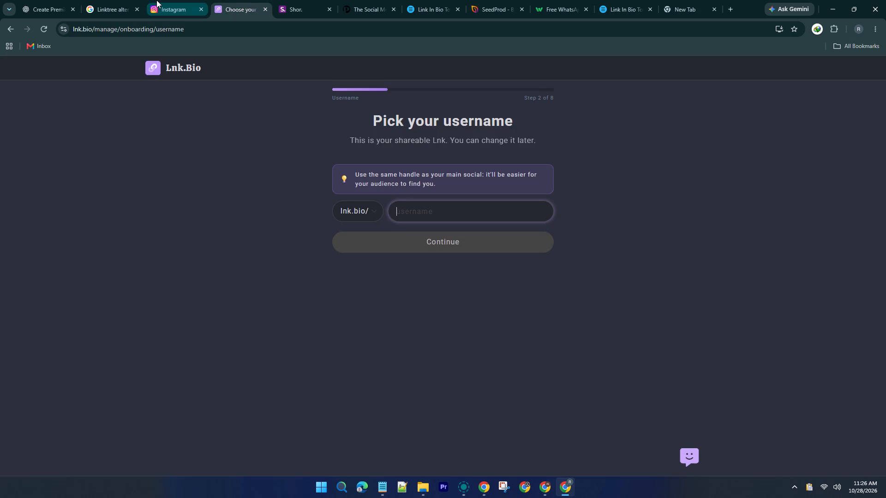
click(156, 0)
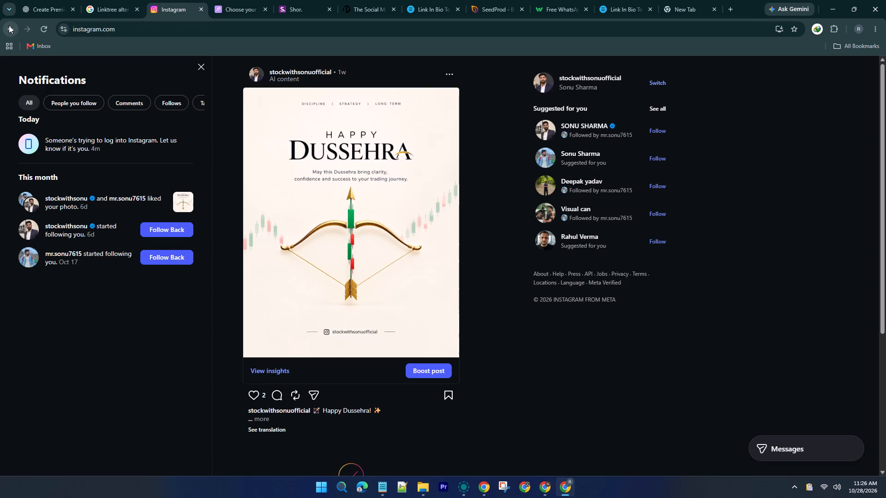
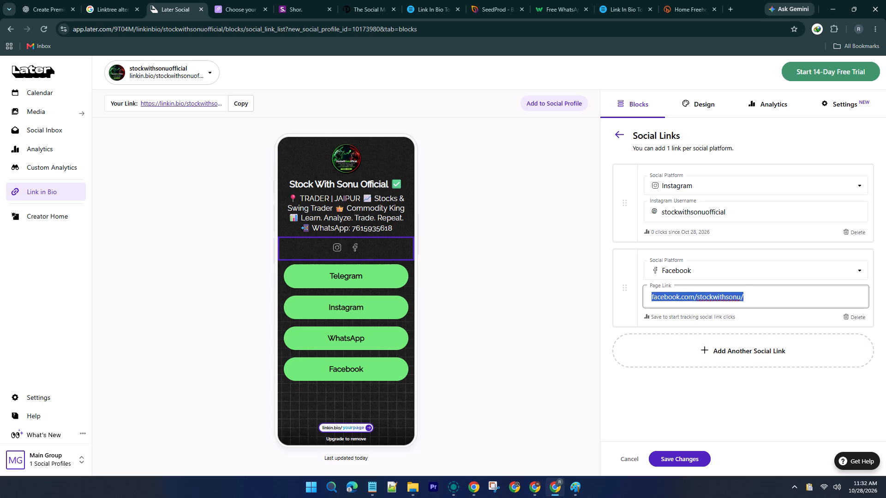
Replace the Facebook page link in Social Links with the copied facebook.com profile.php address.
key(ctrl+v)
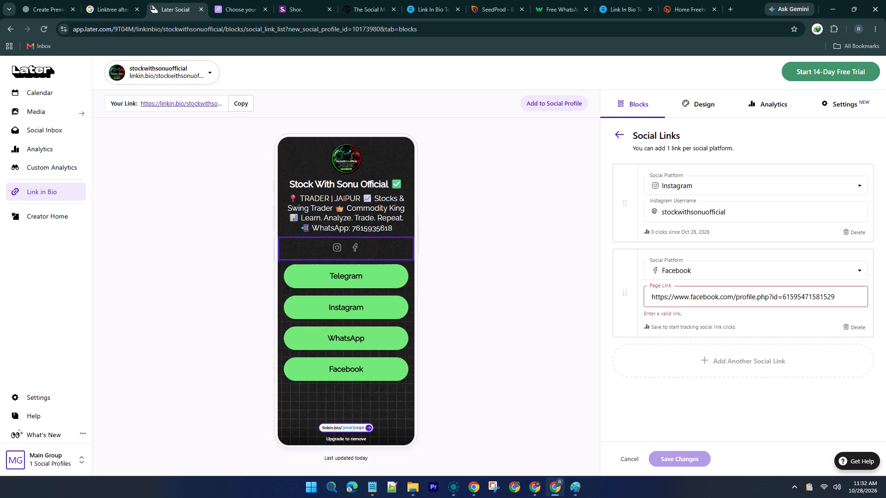
Copy the facebook.com base address, open another blogger's Facebook profile by username in a new tab, and dismiss the login prompt.
drag(737, 296, 568, 283)
key(ctrl+c)
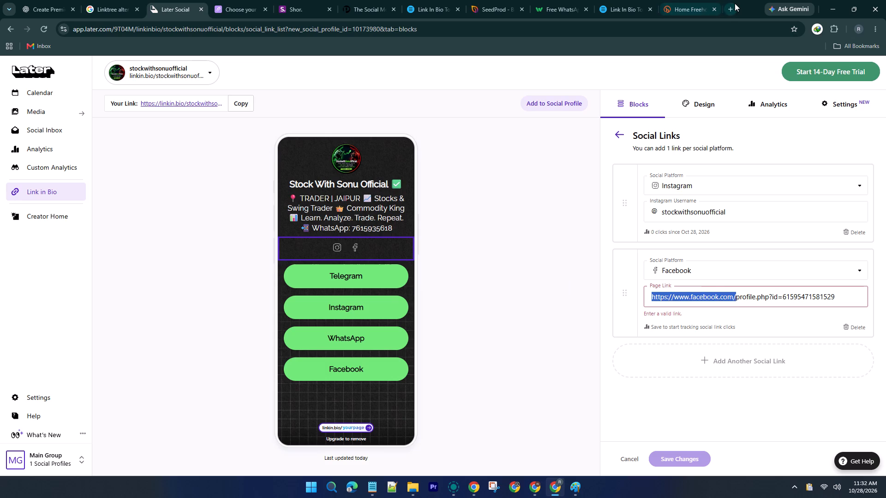
click(735, 3)
key(ctrl+v)
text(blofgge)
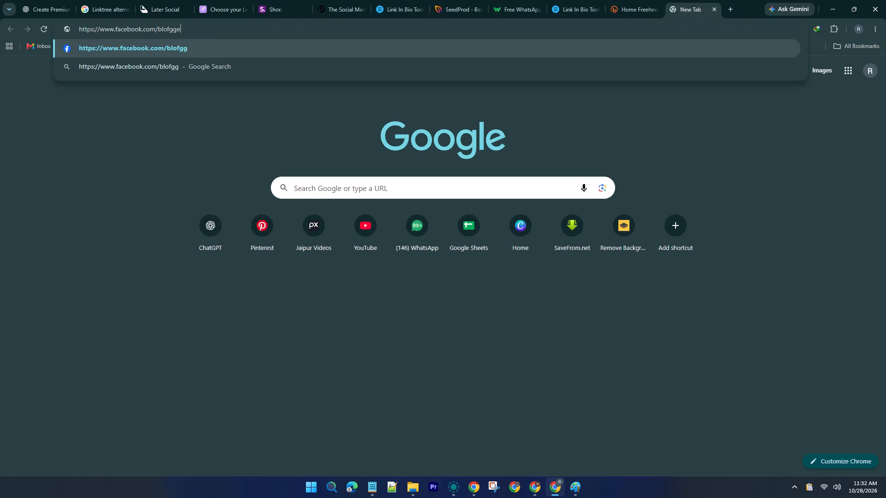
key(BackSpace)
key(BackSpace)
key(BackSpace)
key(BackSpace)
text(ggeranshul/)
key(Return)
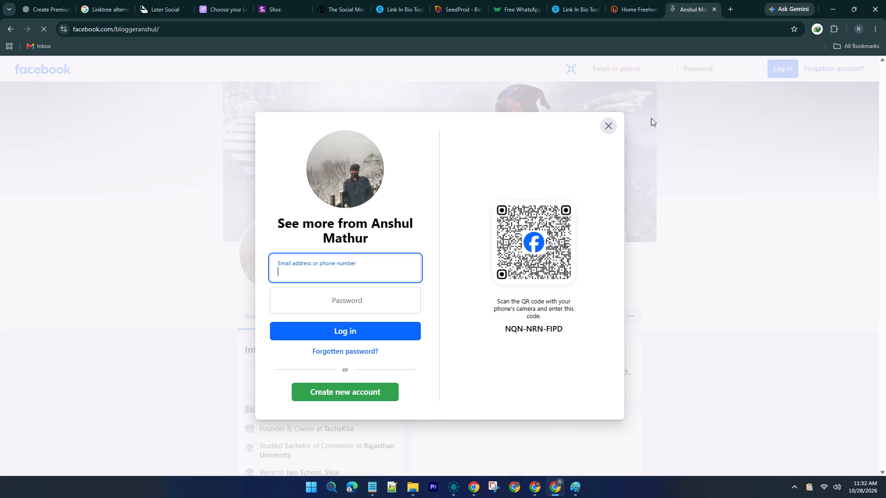
click(610, 123)
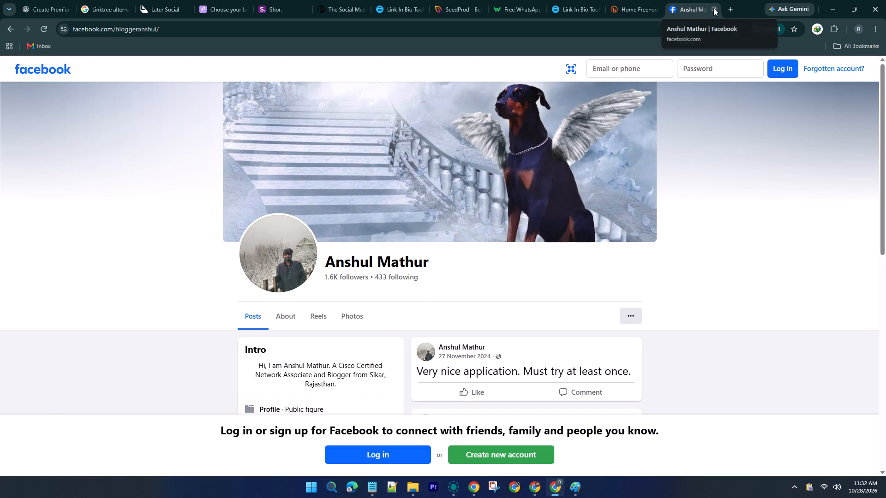
Open the Stockwithsonuofficial Facebook page using the profile link copied from Notepad, and dismiss the login prompt.
click(305, 37)
ctrl+click(309, 28)
key(ctrl+v)
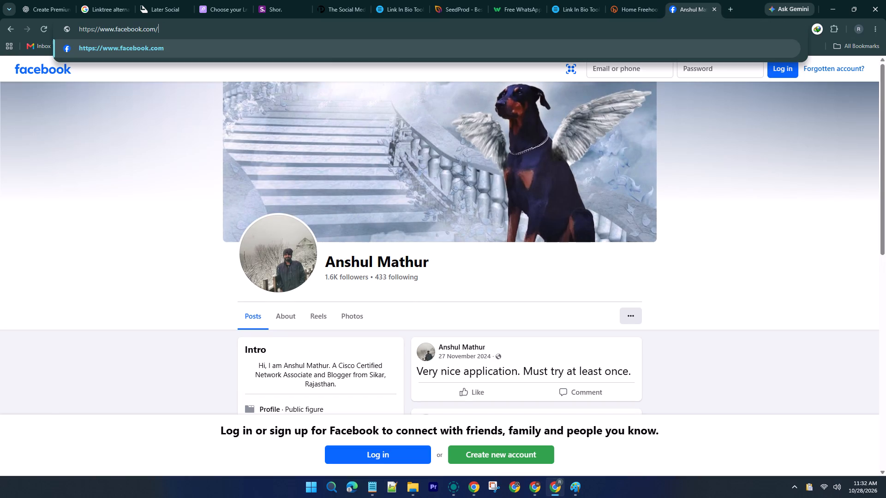
click(374, 487)
key(ctrl+c)
click(429, 27)
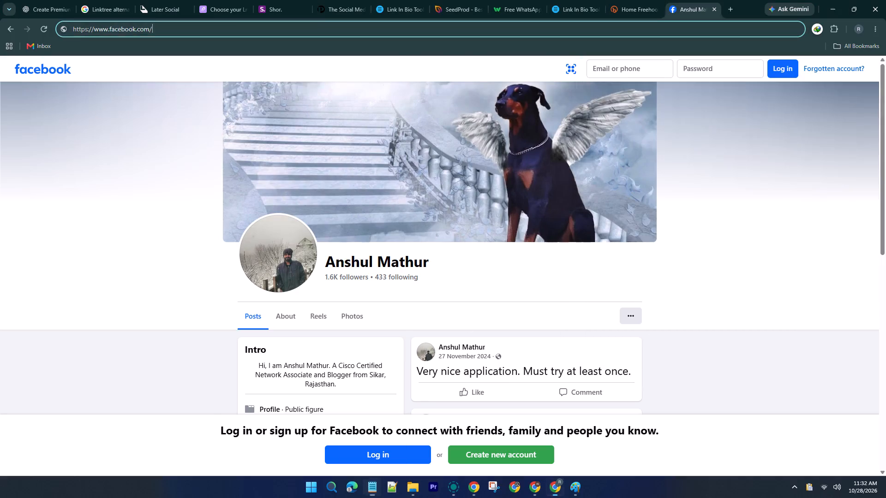
key(ctrl+a)
key(ctrl+v)
key(Return)
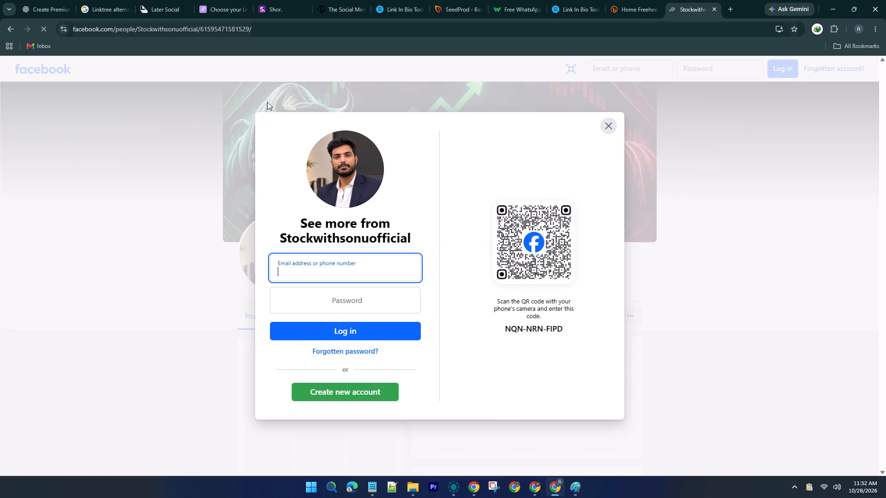
click(612, 125)
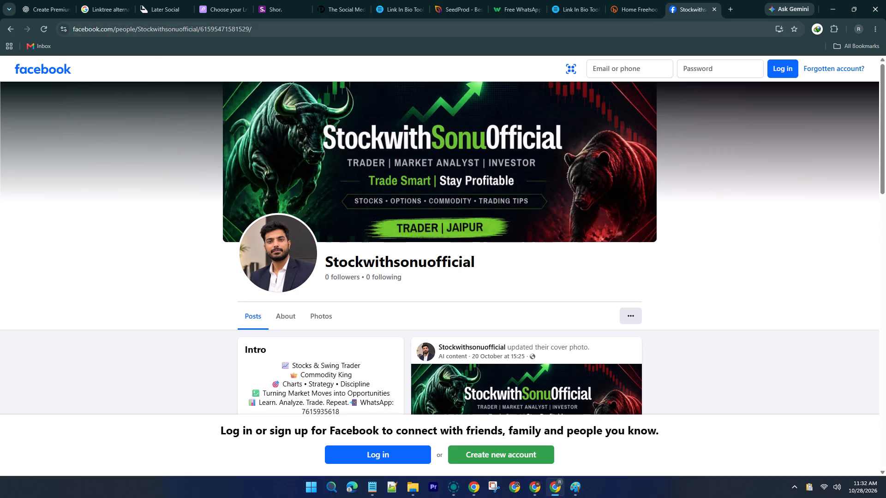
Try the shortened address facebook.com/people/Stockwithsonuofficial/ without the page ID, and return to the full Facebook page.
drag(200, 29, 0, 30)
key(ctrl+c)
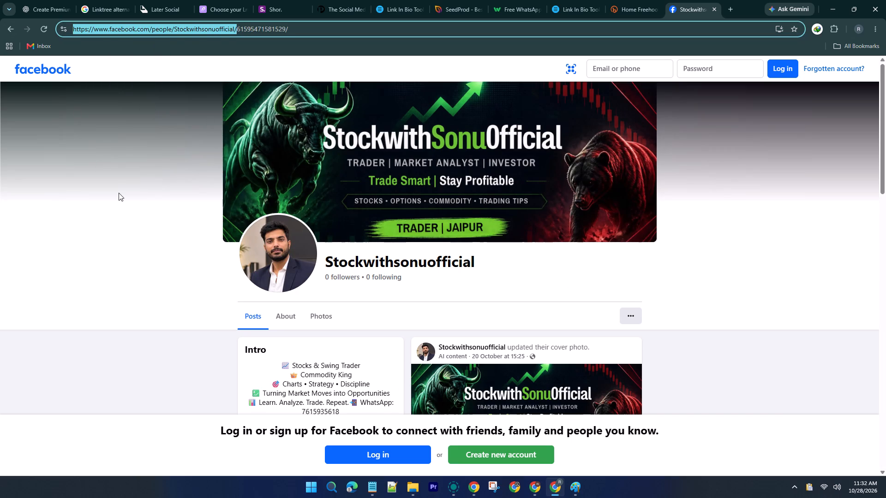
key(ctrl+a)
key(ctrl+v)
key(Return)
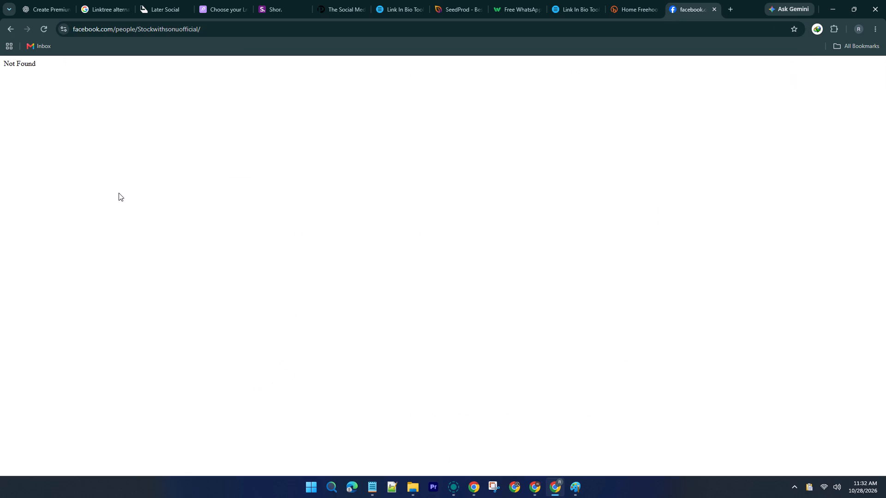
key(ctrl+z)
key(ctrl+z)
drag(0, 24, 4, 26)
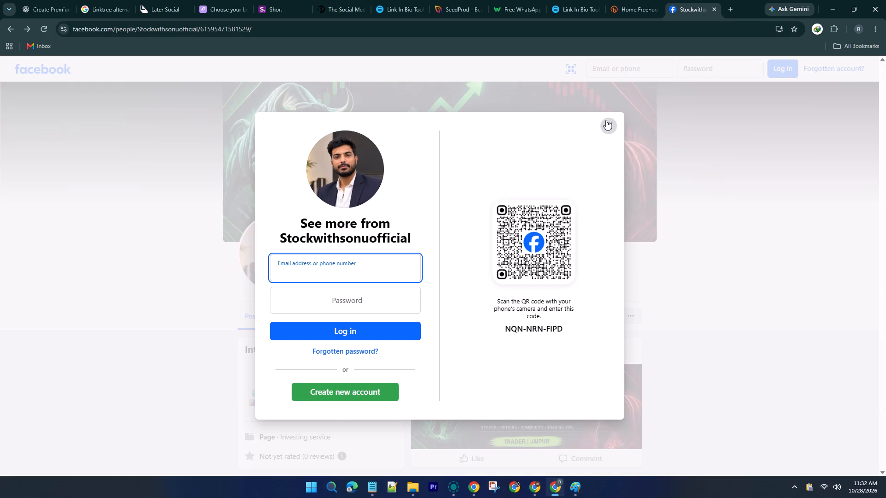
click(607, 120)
Copy the full facebook.com/people/Stockwithsonuofficial address including its page ID and enter it as the Facebook page link in Later's Social Links.
click(327, 27)
key(ctrl+c)
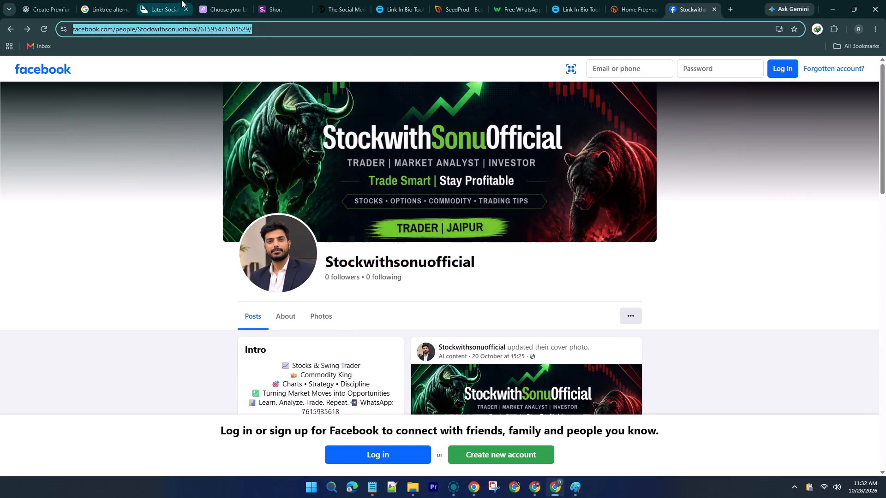
click(181, 0)
key(ctrl+a)
key(ctrl+v)
click(745, 313)
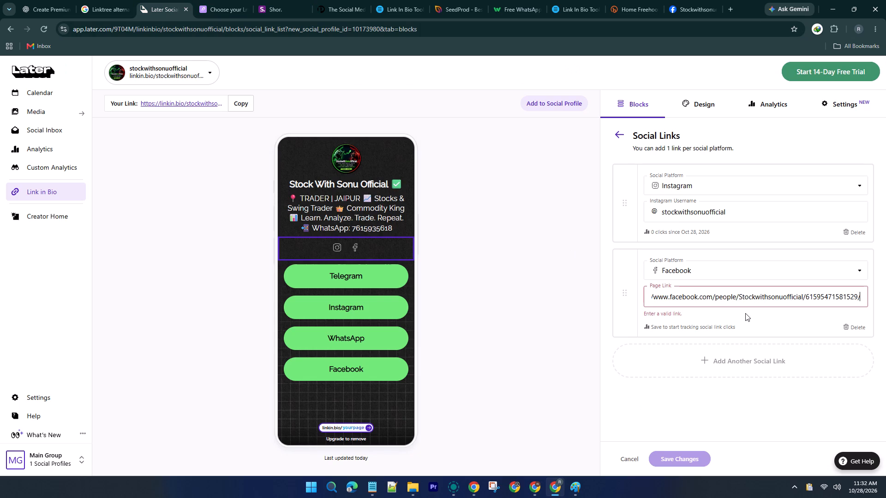
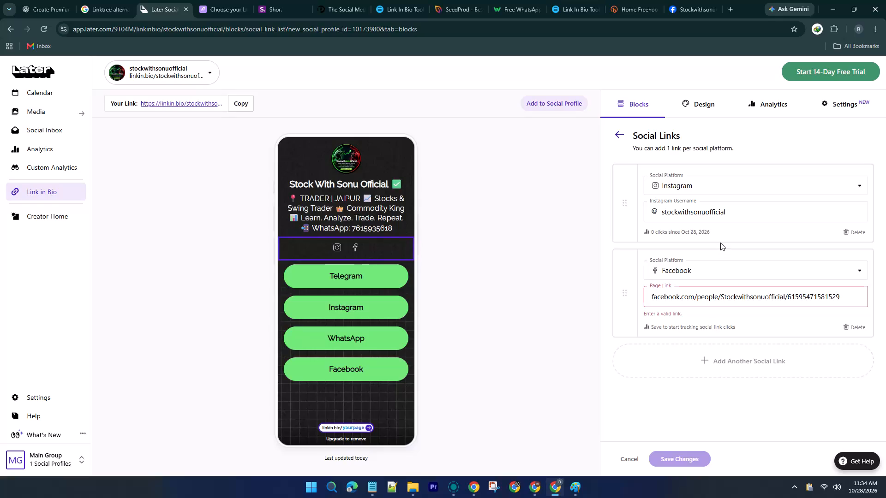
Copy the Instagram username and, in the Facebook page's browser tab, try opening facebook.com/stockwithsonuofficial/ as a shorter profile address.
click(724, 209)
key(ctrl+a)
key(ctrl+c)
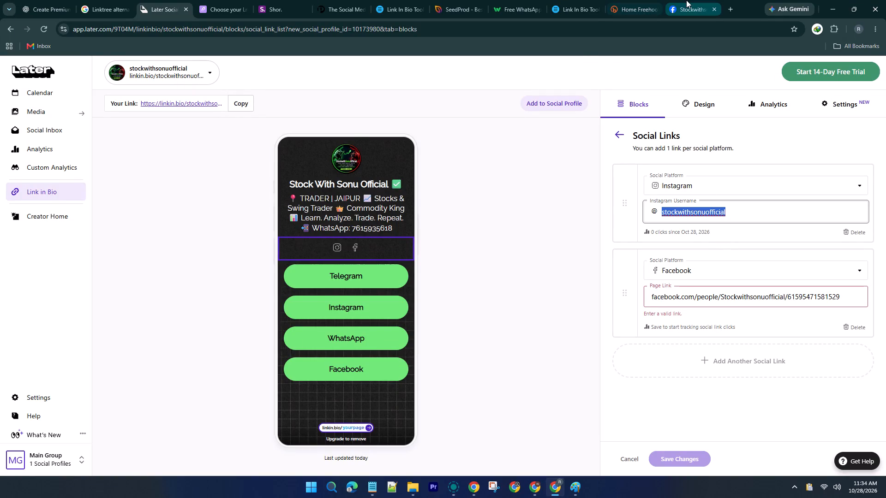
click(687, 0)
click(144, 26)
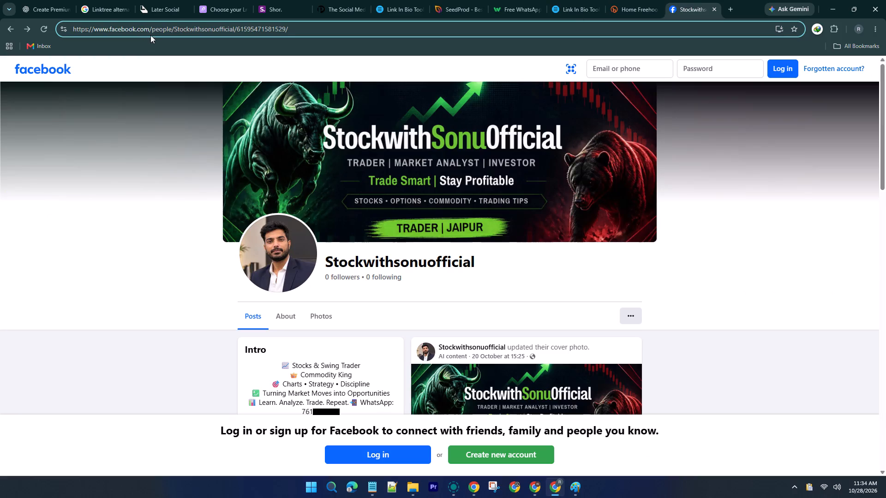
drag(151, 33, 529, 6)
key(ctrl+v)
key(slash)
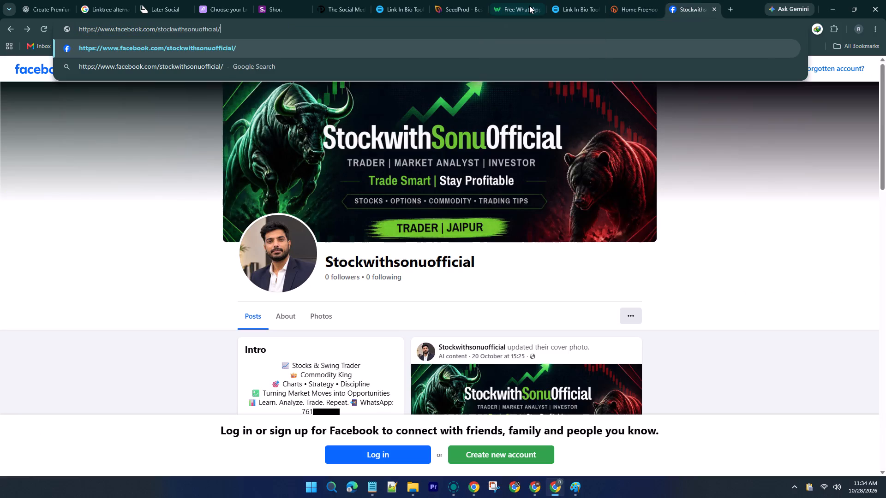
key(Return)
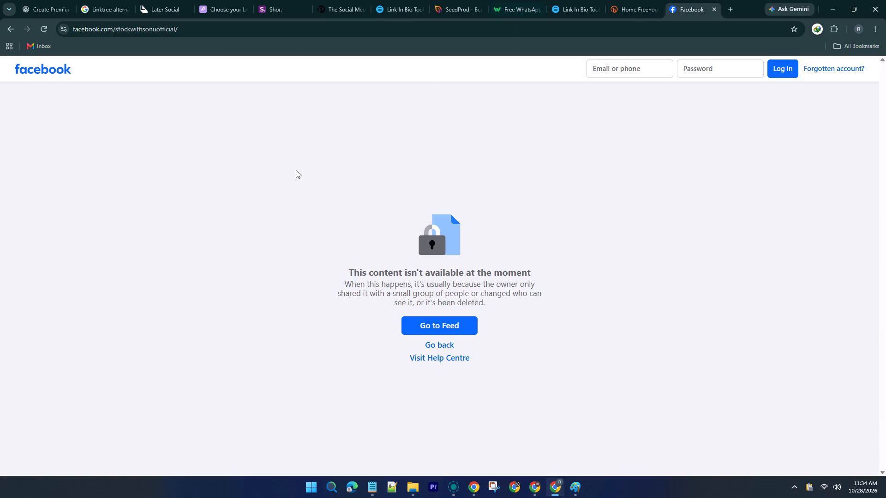
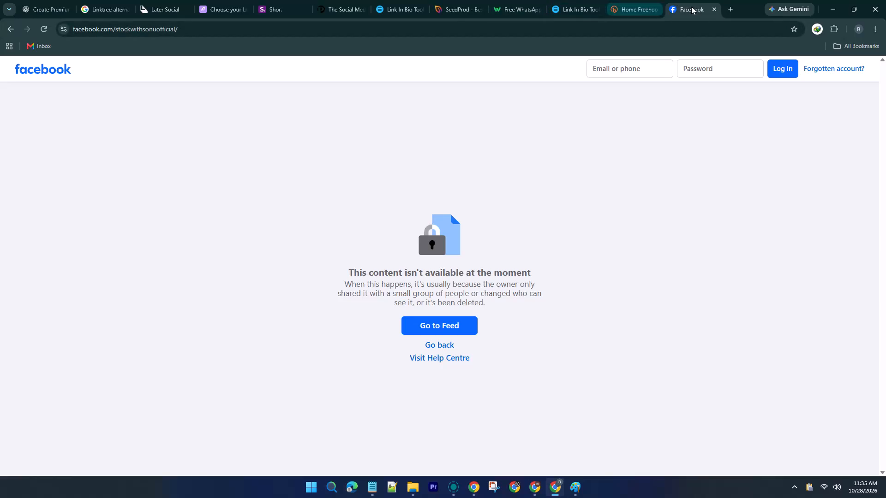
Search the web for Facebook's "you're currently unable to choose a username" message and close the results after reading.
click(731, 7)
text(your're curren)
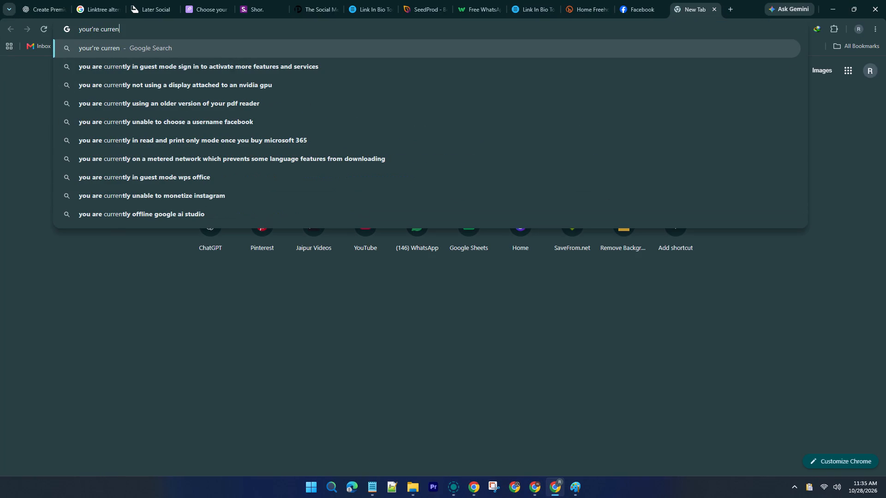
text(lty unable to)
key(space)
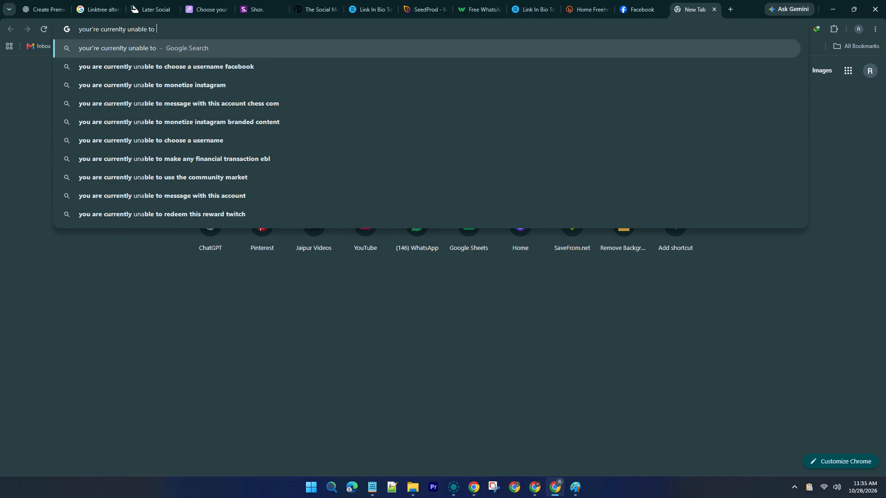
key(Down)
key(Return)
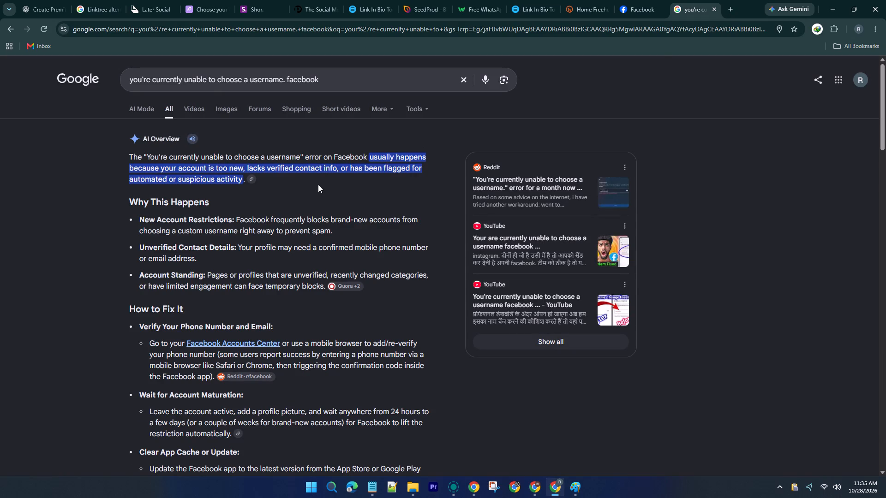
click(712, 8)
Delete the Facebook entry with the invalid page link from the Social Links block in Later.
click(179, 0)
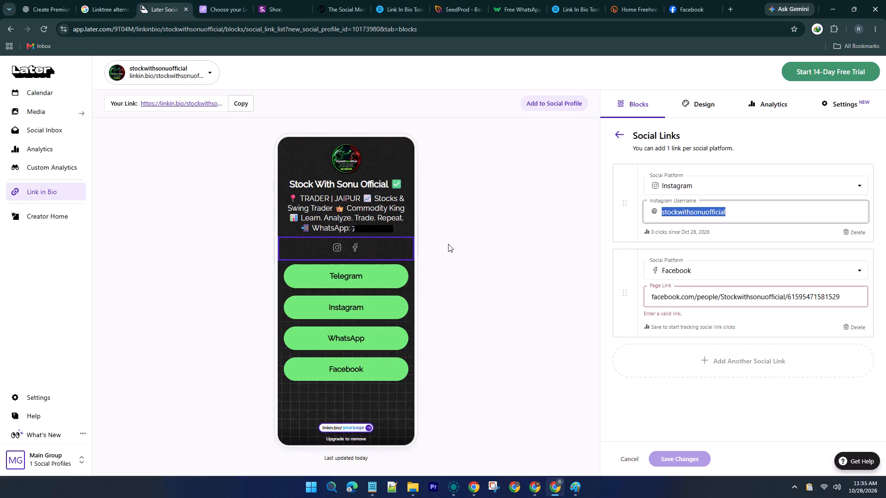
click(848, 330)
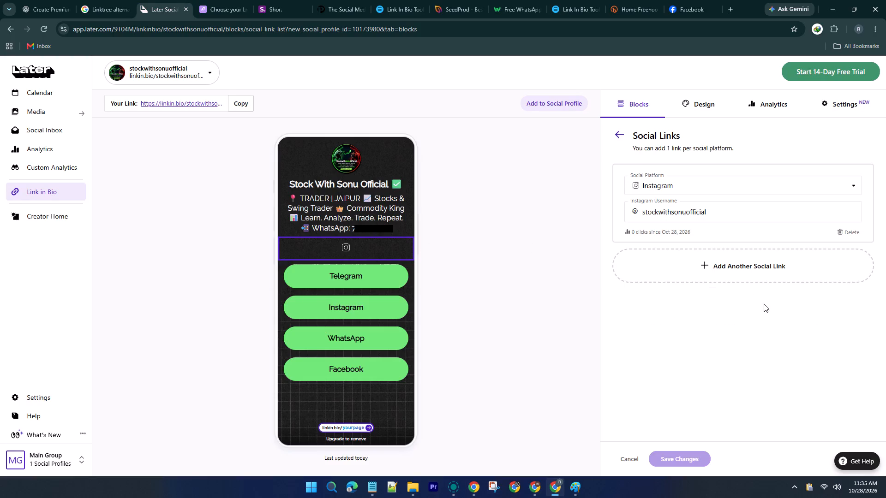
Add a WhatsApp social link using the wa.me link copied from the Notepad notes.
click(741, 273)
click(712, 279)
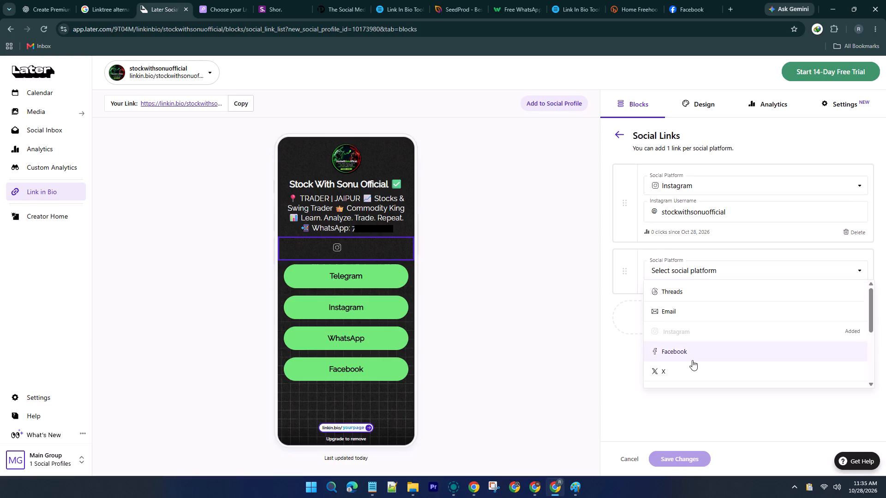
scroll(692, 360, down, 4)
click(693, 369)
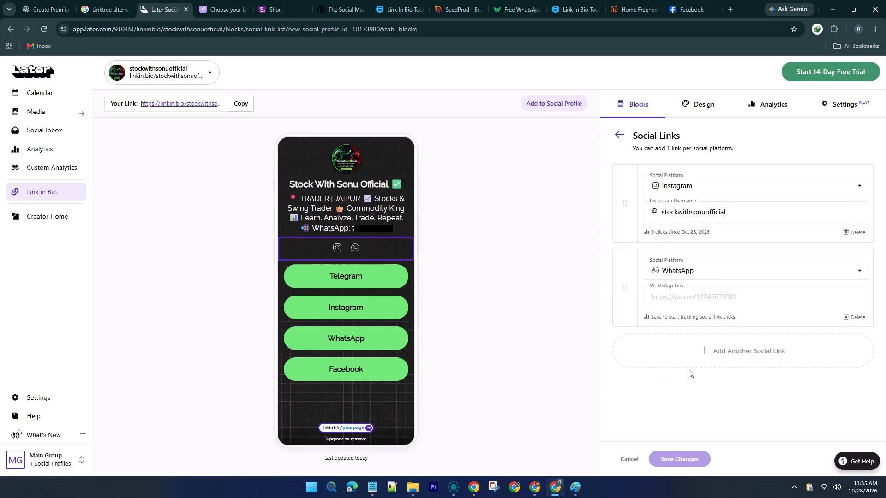
click(377, 486)
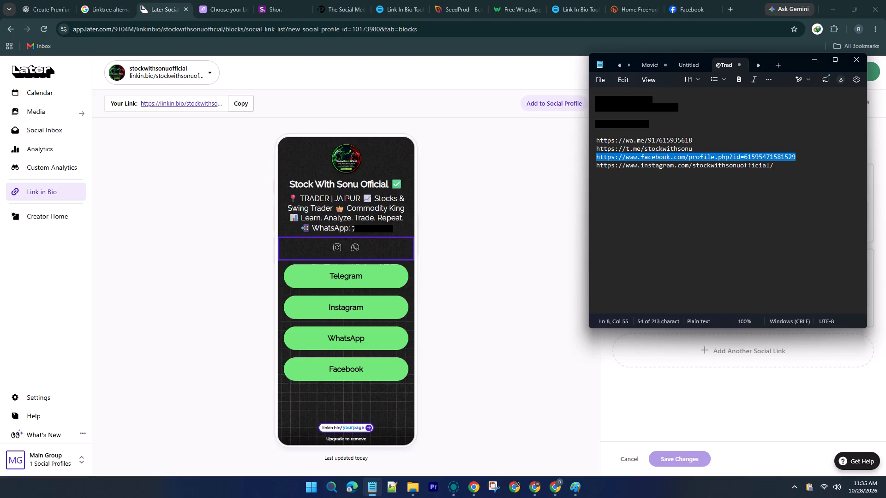
drag(708, 140, 566, 143)
key(ctrl+c)
click(816, 56)
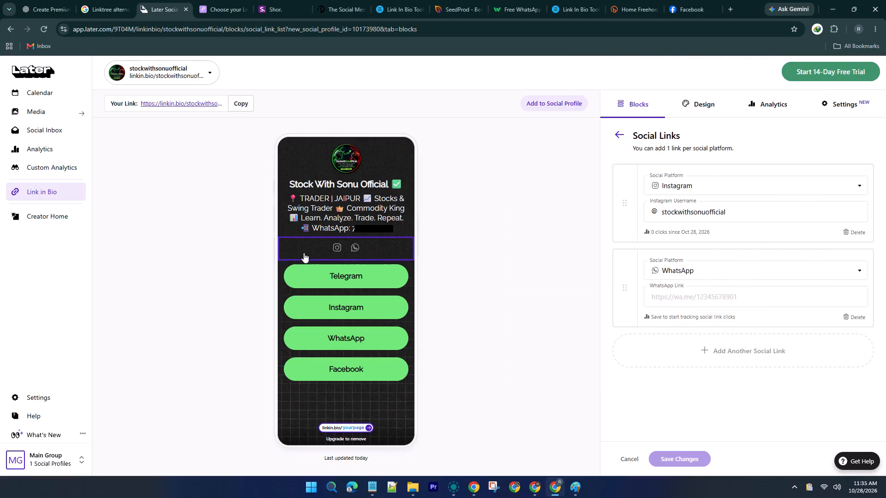
click(737, 290)
key(ctrl+v)
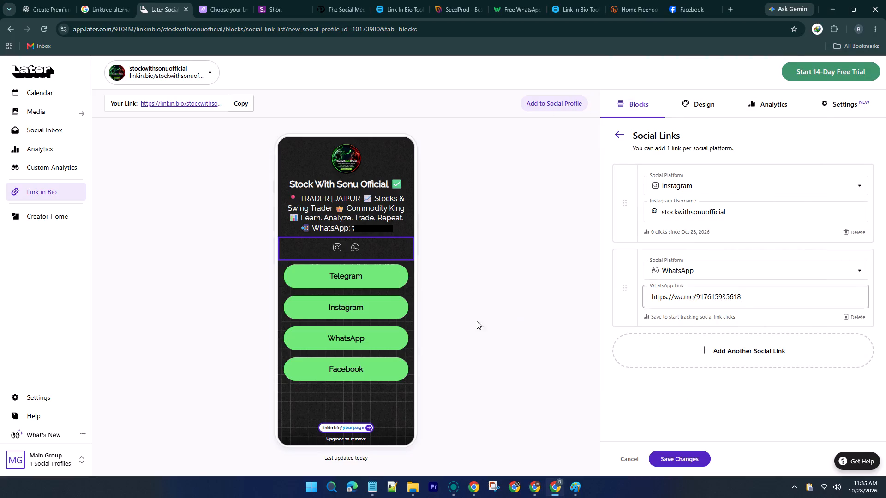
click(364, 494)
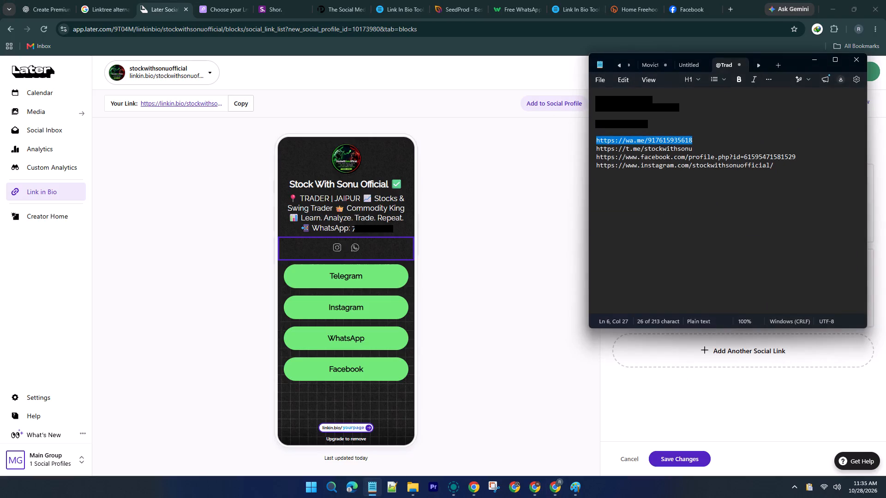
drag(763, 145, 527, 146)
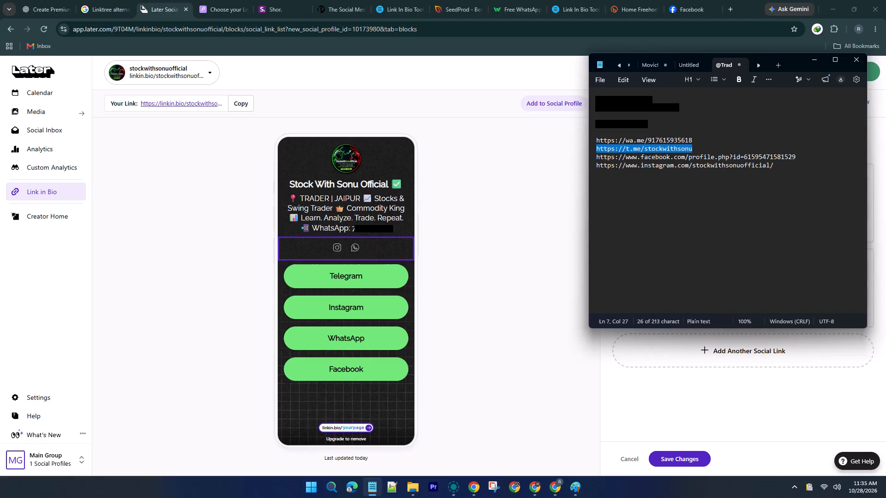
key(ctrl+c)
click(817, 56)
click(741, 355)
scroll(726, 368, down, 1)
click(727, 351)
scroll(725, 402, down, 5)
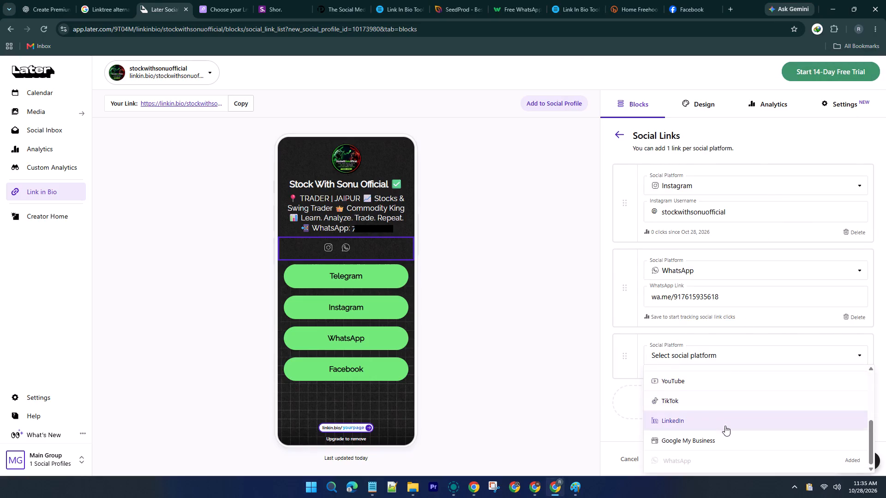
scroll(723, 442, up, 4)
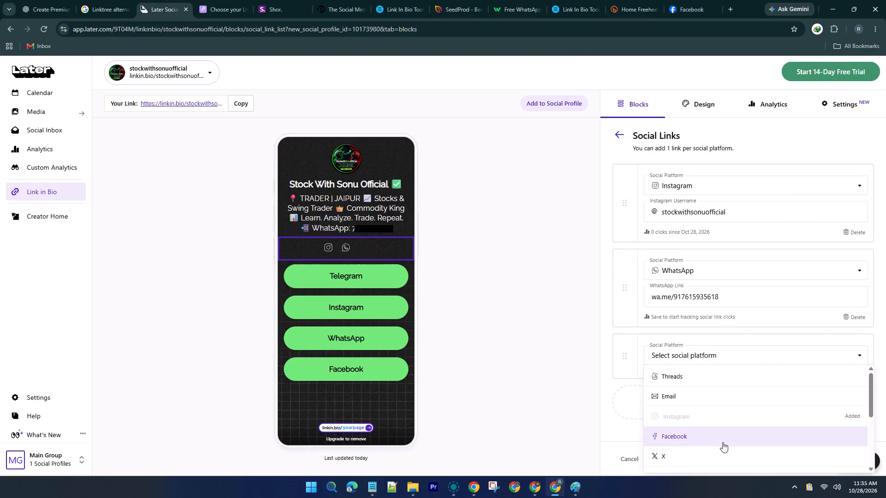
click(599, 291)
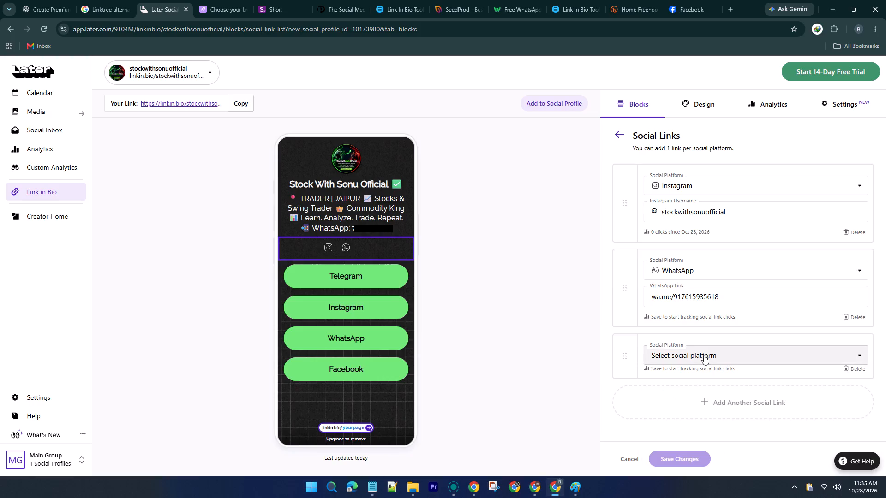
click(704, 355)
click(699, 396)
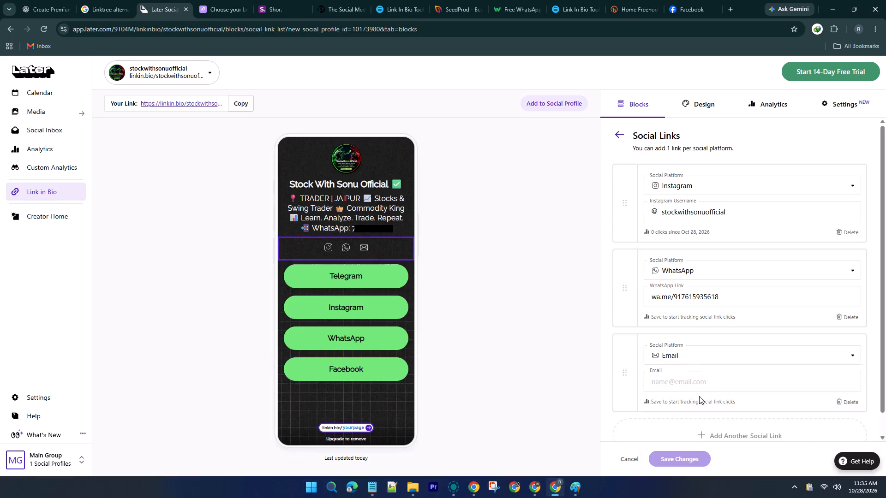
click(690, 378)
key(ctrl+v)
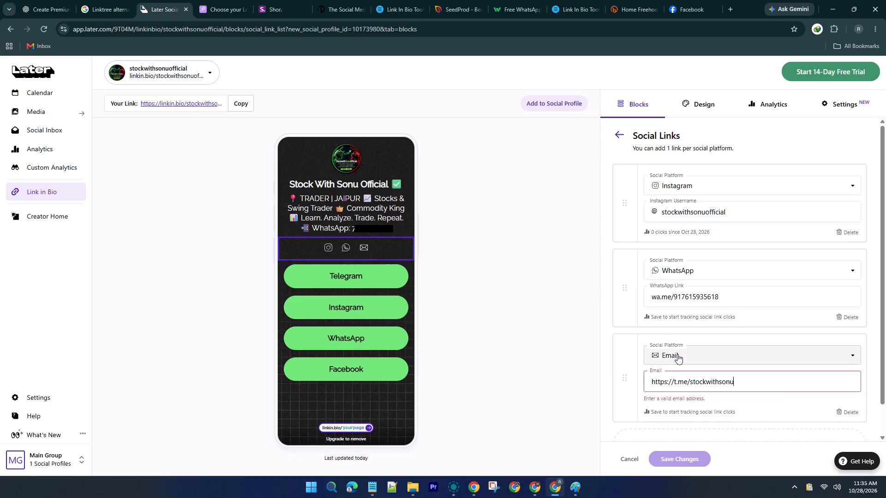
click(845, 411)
Save the Social Links block with the Instagram and WhatsApp entries.
click(705, 457)
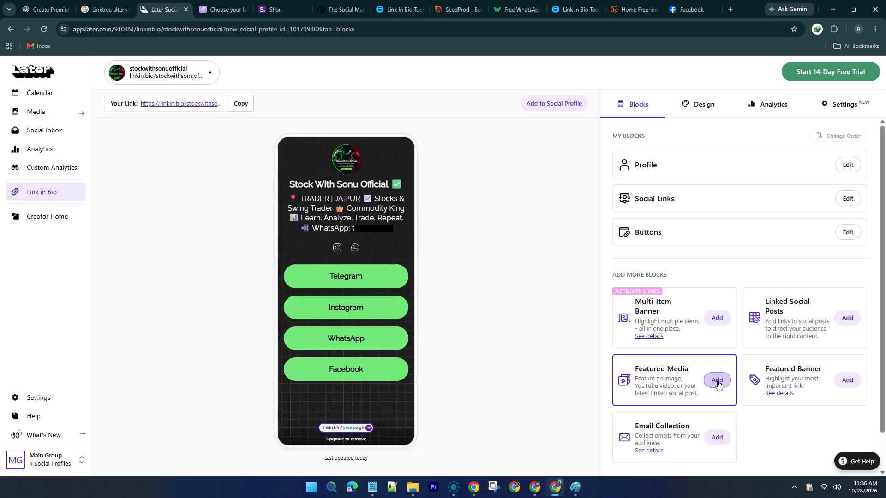
Add a Featured Banner block and start uploading its image from the Downloads folder.
click(848, 383)
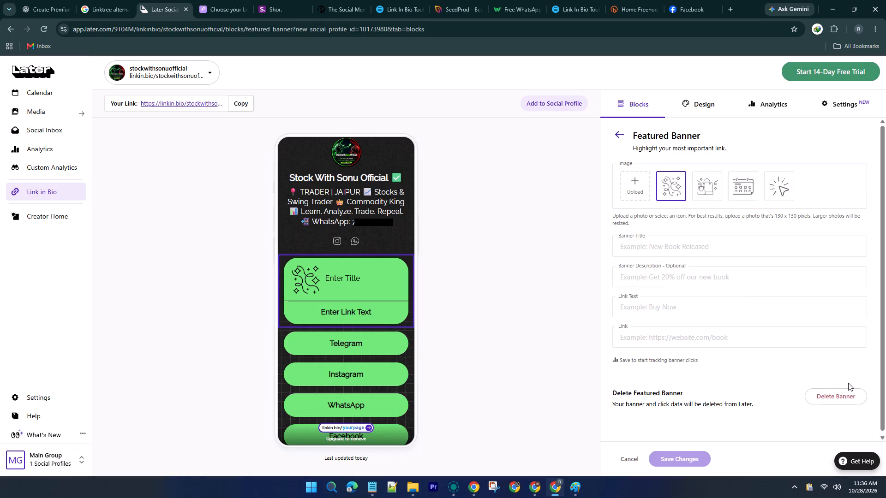
click(631, 191)
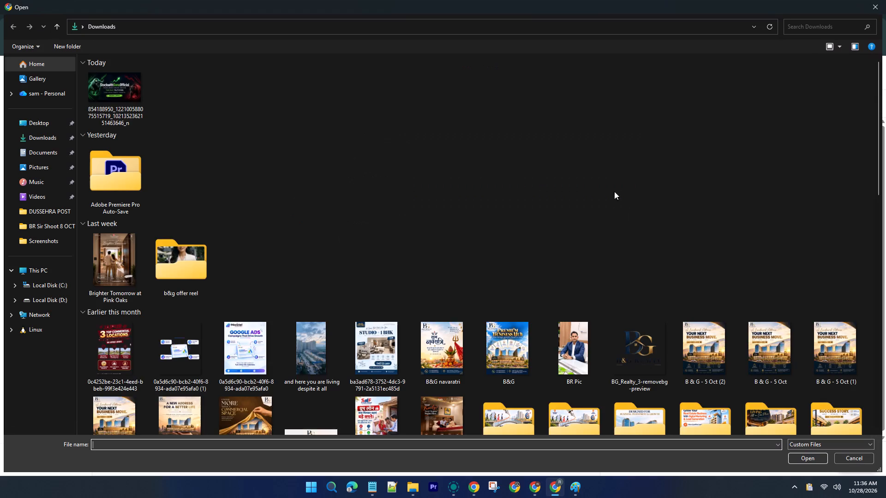
Upload the Stock With Sonu Official artwork from Downloads as the Featured Banner image.
click(210, 112)
click(810, 460)
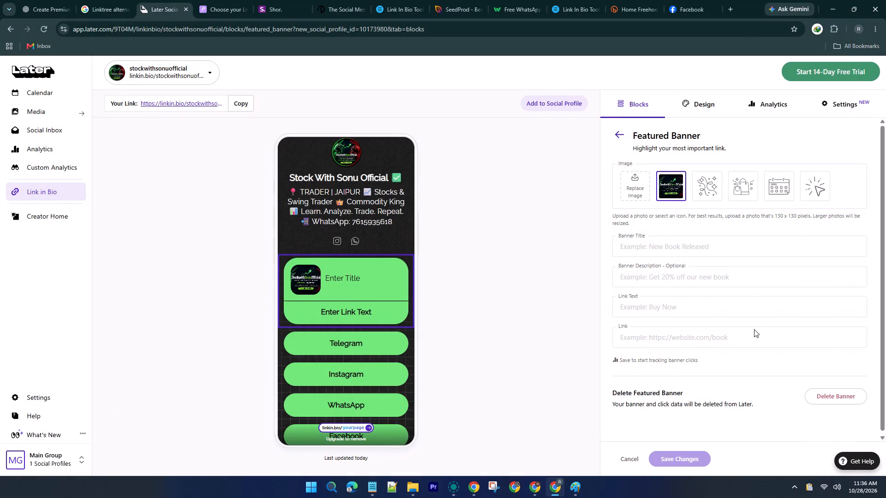
Set the Featured Banner's title to Stock With Sonu Official.
click(726, 247)
text(Stock With Sonuo O)
key(BackSpace)
key(BackSpace)
key(BackSpace)
key(space)
text(Offic)
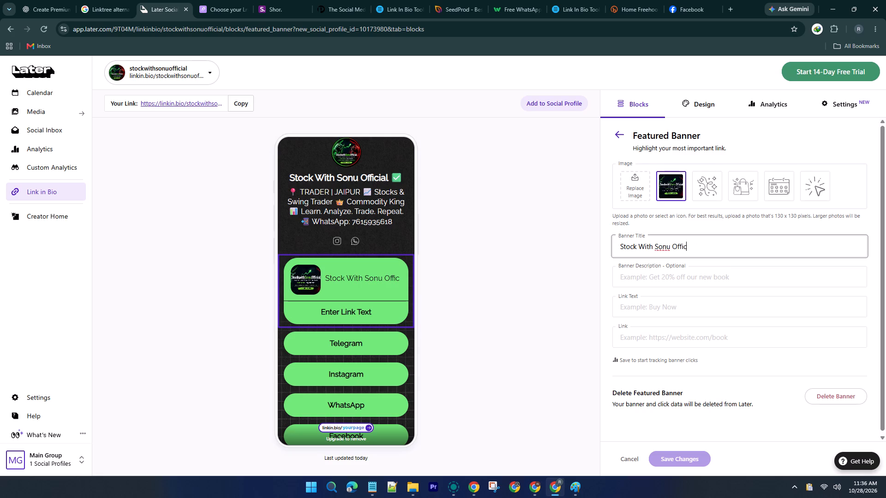
text(ial)
Enter placeholder text as the Featured Banner's description and select all of it for replacement.
key(Tab)
key(shift+t)
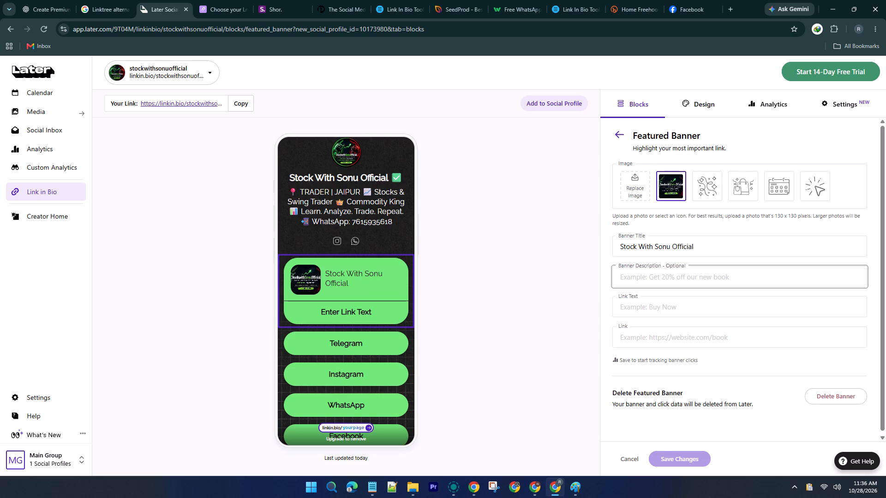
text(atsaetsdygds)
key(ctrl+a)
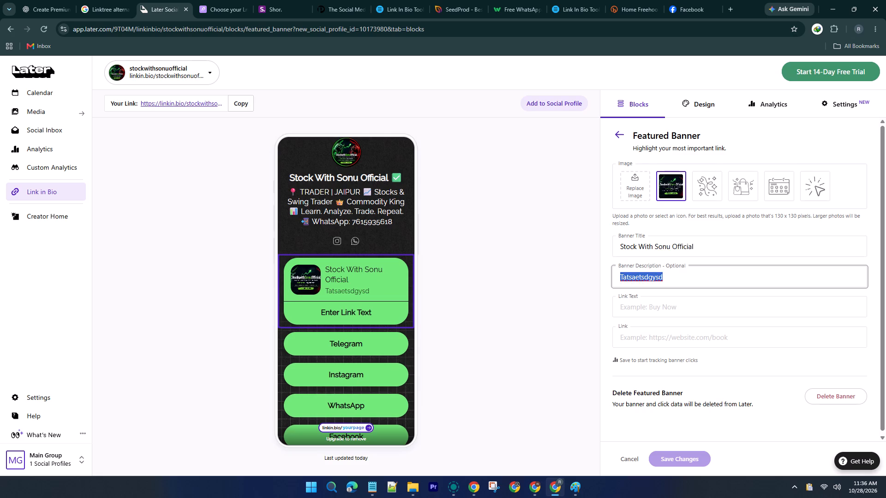
Clear the placeholder text from the Featured Banner's description.
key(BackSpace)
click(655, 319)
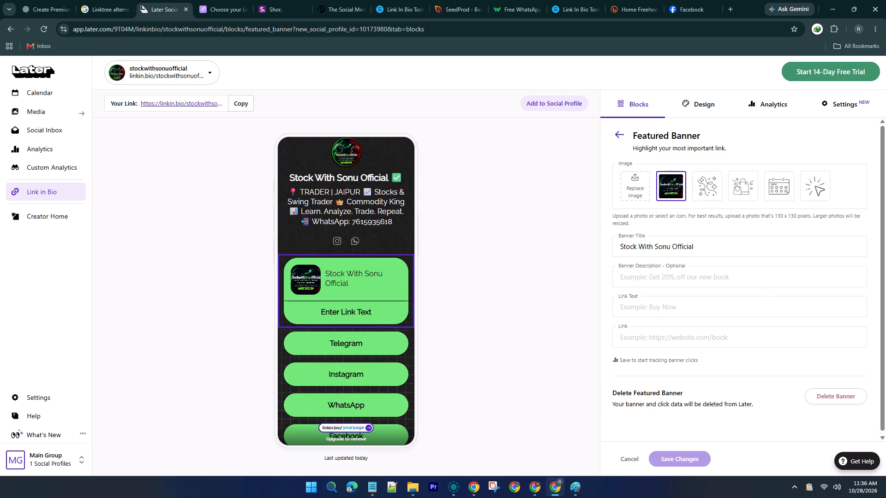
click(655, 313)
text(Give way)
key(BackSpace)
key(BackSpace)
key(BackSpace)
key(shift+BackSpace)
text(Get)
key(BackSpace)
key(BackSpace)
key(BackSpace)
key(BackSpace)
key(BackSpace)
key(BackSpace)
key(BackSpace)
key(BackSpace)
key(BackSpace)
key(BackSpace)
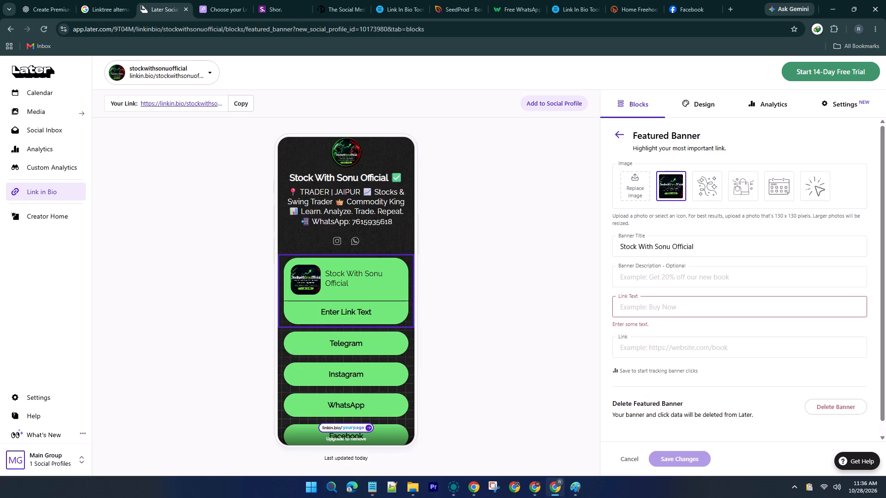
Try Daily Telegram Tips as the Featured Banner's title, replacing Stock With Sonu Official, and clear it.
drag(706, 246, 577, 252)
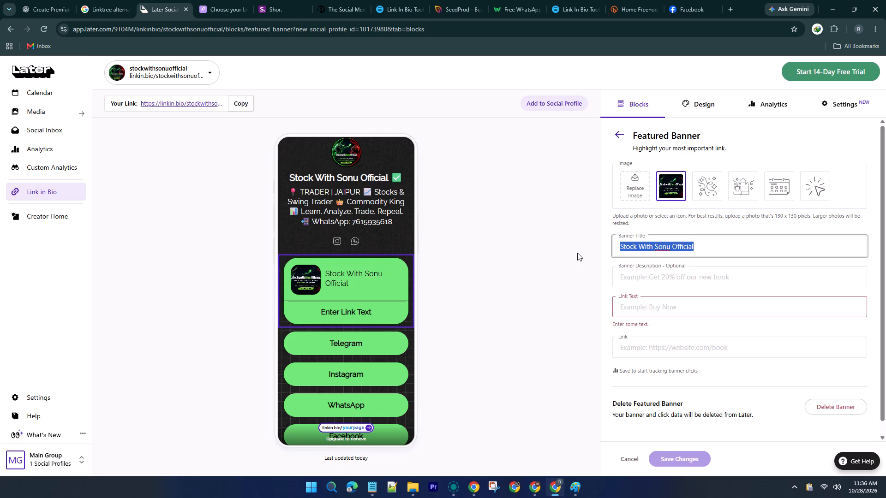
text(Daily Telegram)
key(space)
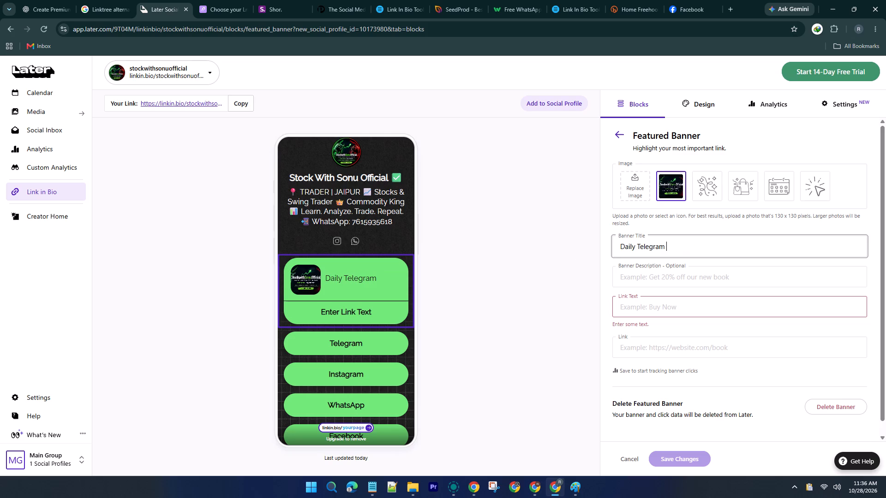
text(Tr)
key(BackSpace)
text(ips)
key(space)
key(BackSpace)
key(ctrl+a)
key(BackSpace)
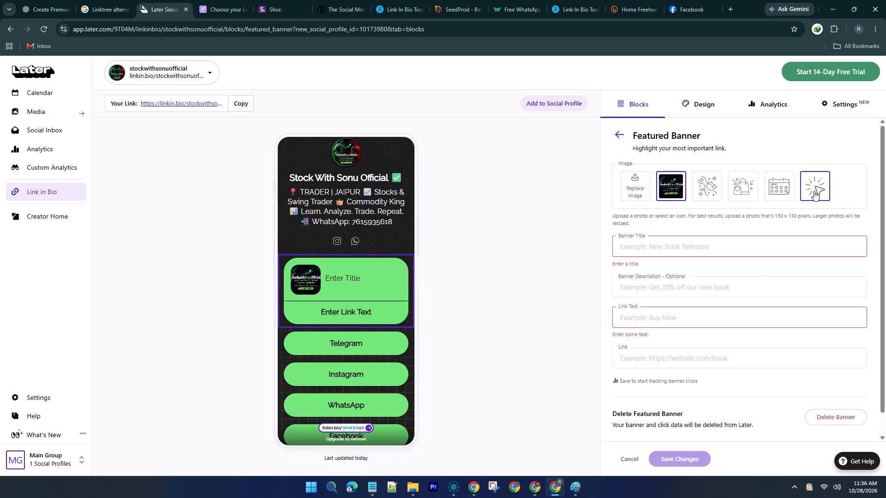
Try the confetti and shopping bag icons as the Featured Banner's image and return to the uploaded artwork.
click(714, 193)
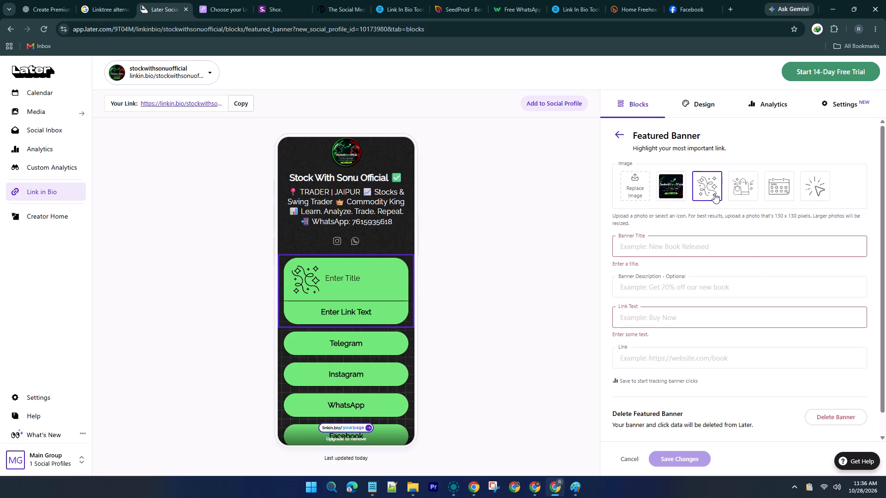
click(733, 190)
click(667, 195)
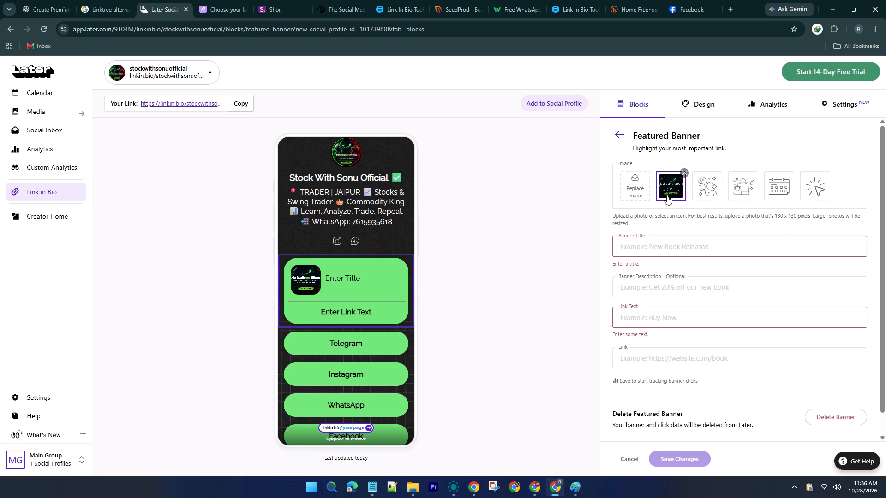
Enter Join Telegram Channel for Exclusive Updates as the Featured Banner's title and shorten it to Telegram Channel for Exclusive Updates.
click(651, 245)
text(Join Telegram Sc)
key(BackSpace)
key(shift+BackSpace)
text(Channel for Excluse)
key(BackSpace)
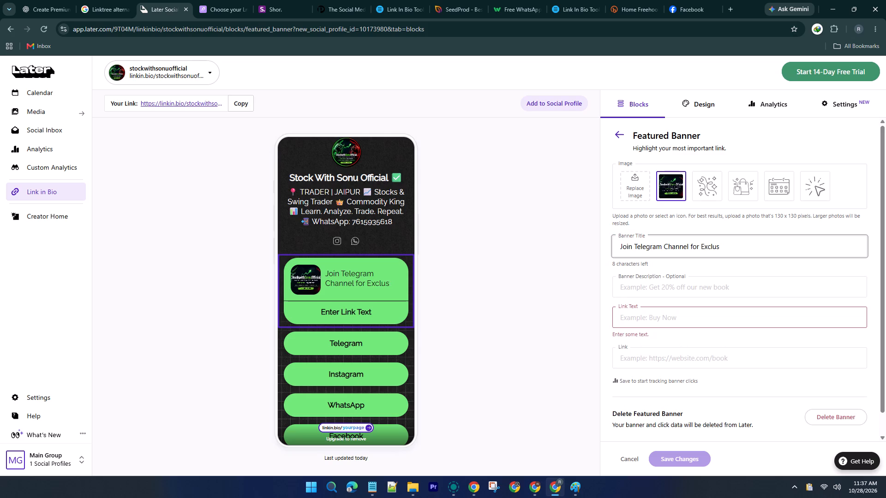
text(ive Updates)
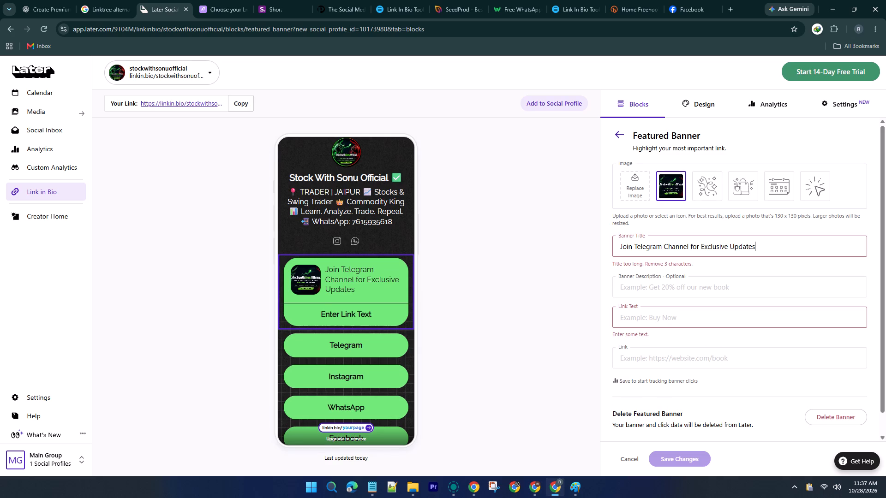
double_click(671, 248)
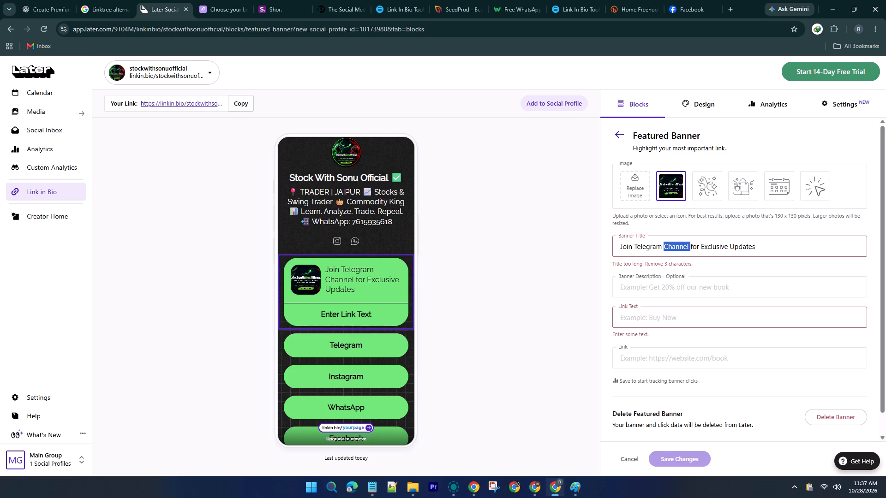
drag(633, 245, 570, 248)
key(BackSpace)
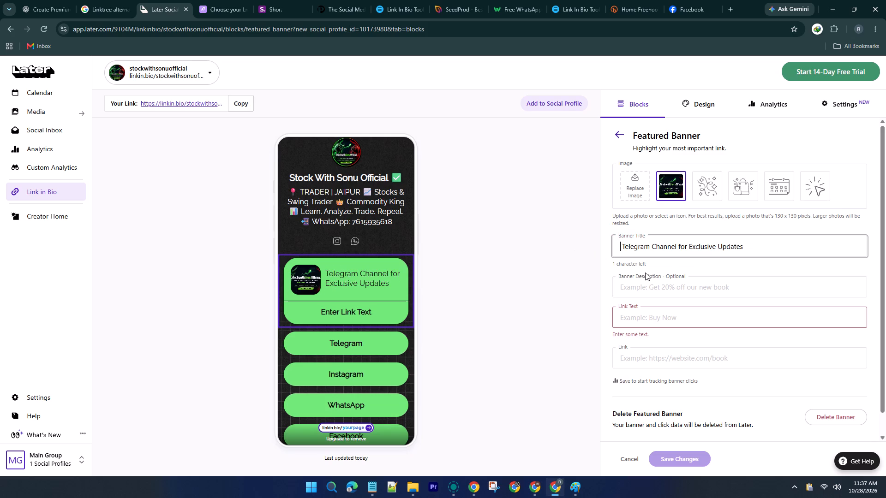
key(Right)
key(BackSpace)
Enter Join Trader Sonu's official Telegram channel for exclusive tips as the Featured Banner's description.
click(676, 289)
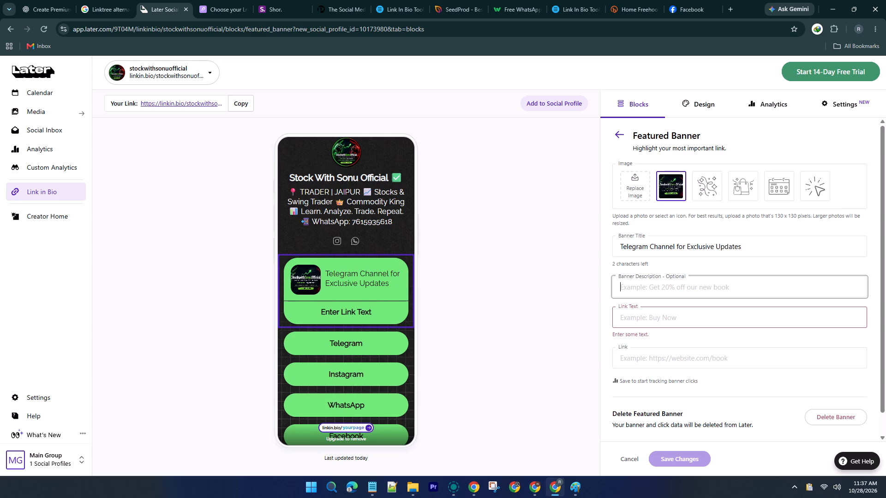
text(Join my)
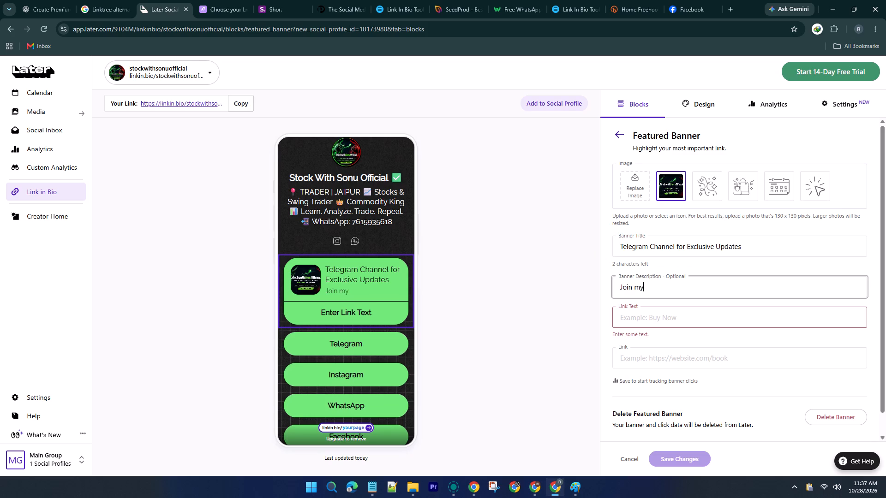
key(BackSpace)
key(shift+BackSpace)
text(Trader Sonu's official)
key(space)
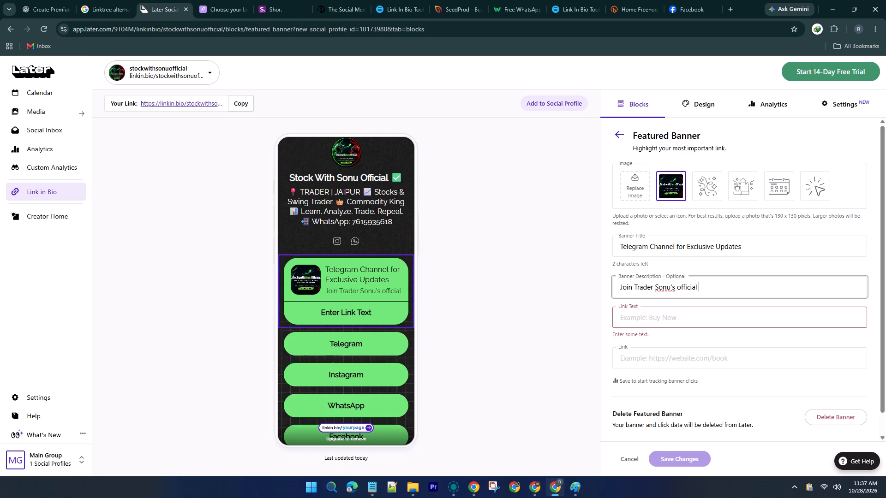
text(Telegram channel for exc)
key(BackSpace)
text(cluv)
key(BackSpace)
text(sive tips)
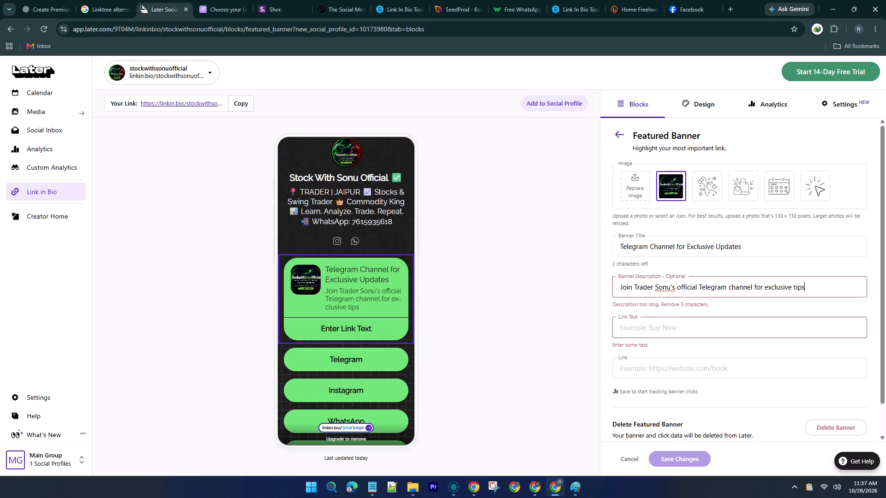
Shorten the Featured Banner's description to "Join Telegram channel for exclusive tips.".
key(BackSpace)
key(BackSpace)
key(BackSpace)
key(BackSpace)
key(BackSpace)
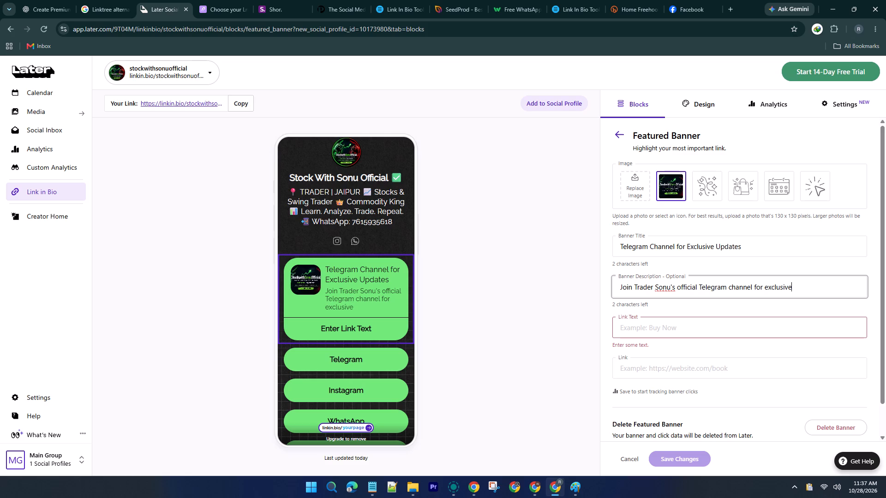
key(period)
double_click(684, 285)
key(BackSpace)
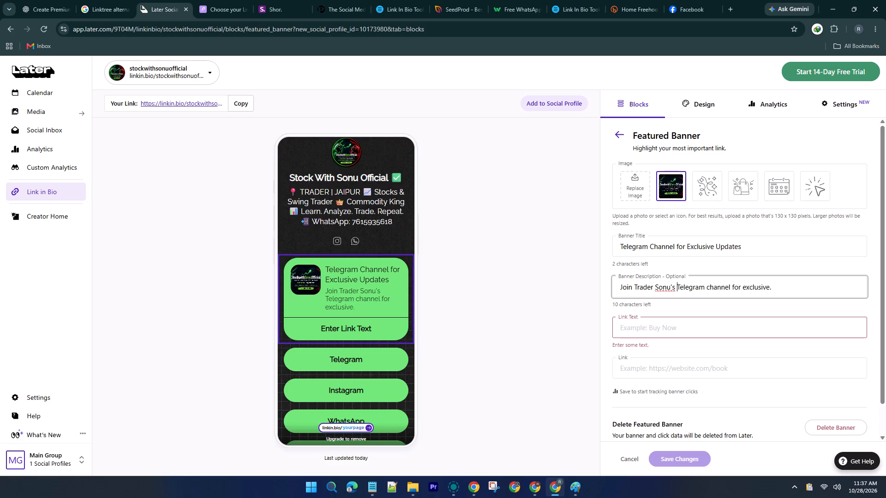
click(768, 289)
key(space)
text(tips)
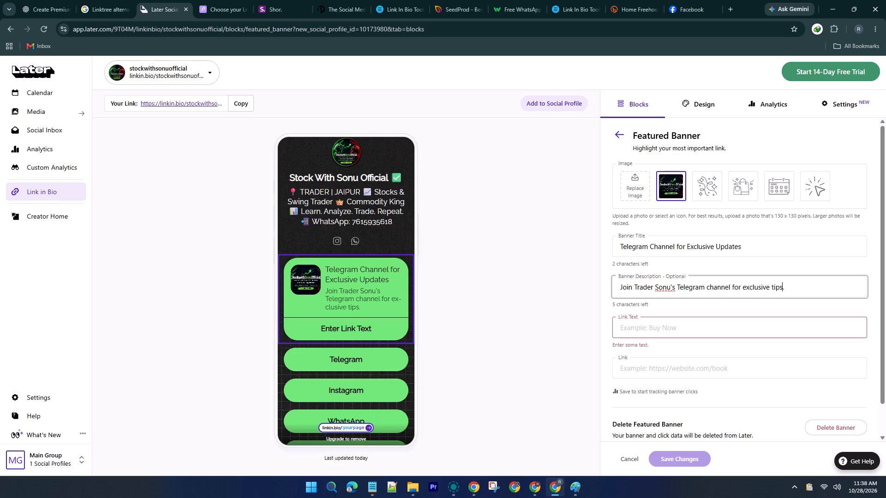
drag(675, 290, 646, 285)
drag(646, 285, 634, 285)
drag(634, 285, 634, 285)
key(BackSpace)
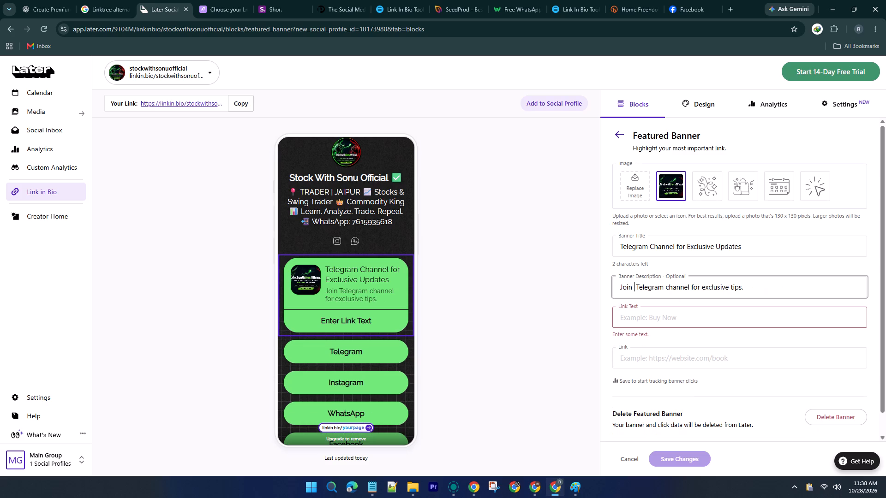
key(BackSpace)
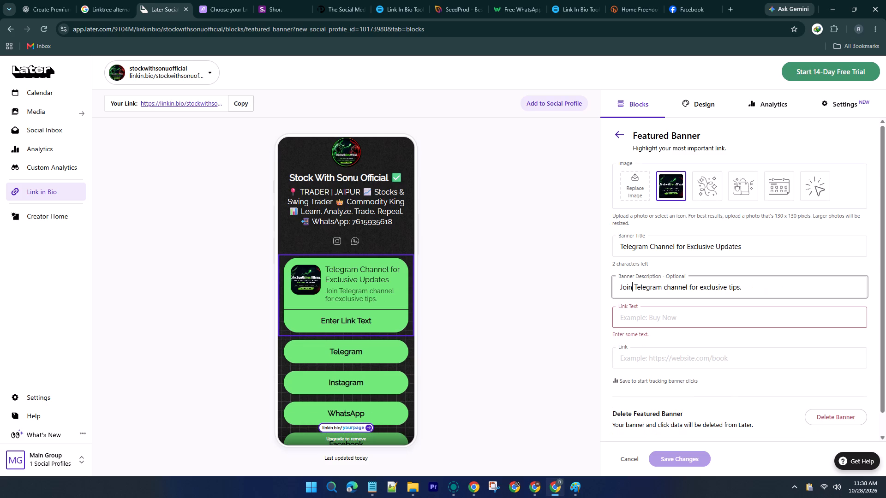
Reword the Featured Banner's title as Join Telegram Channel Today.
click(620, 243)
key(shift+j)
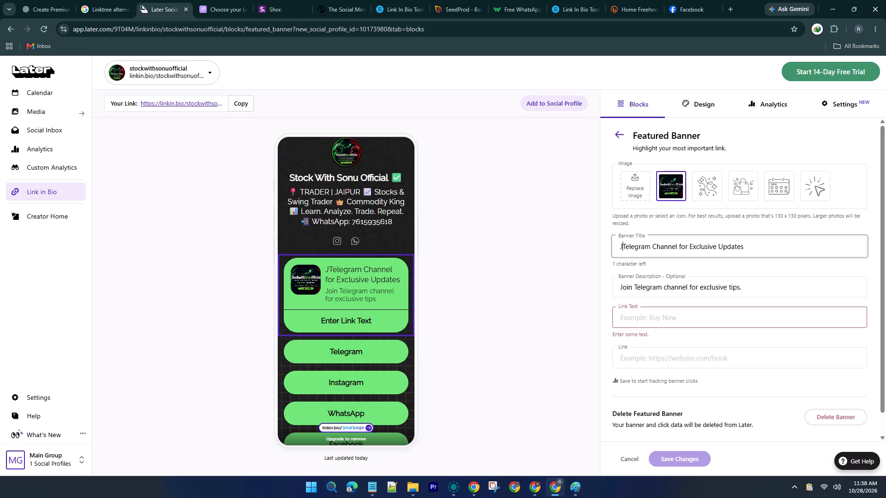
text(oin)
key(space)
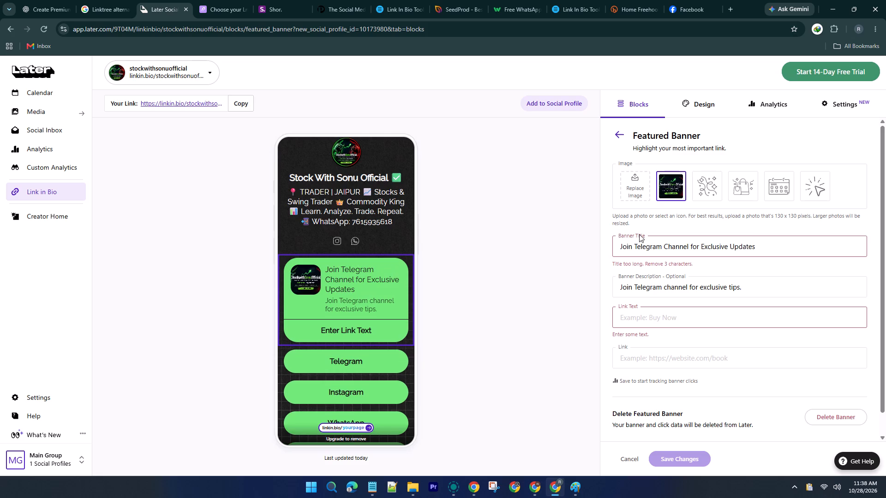
drag(688, 244, 885, 235)
key(BackSpace)
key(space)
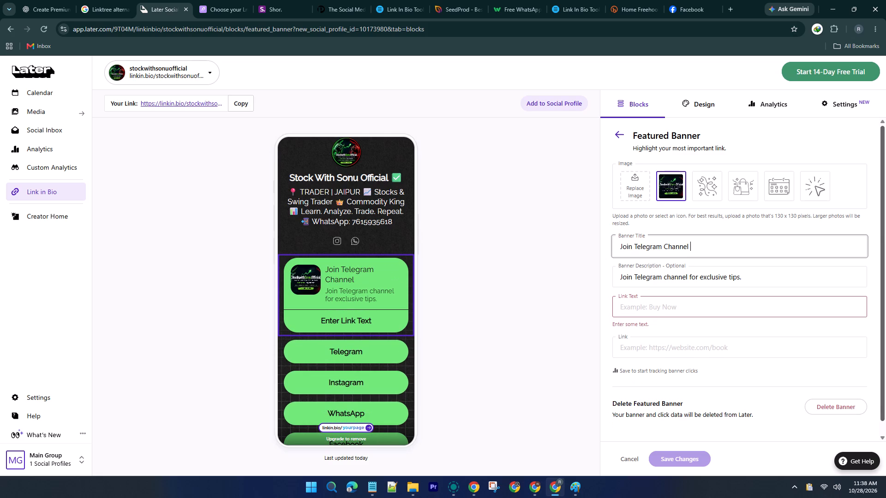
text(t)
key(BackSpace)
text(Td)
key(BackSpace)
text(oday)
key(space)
Search the emoji collection for money and add the winged money emoji 💸 at the end of the banner title.
right_click(841, 251)
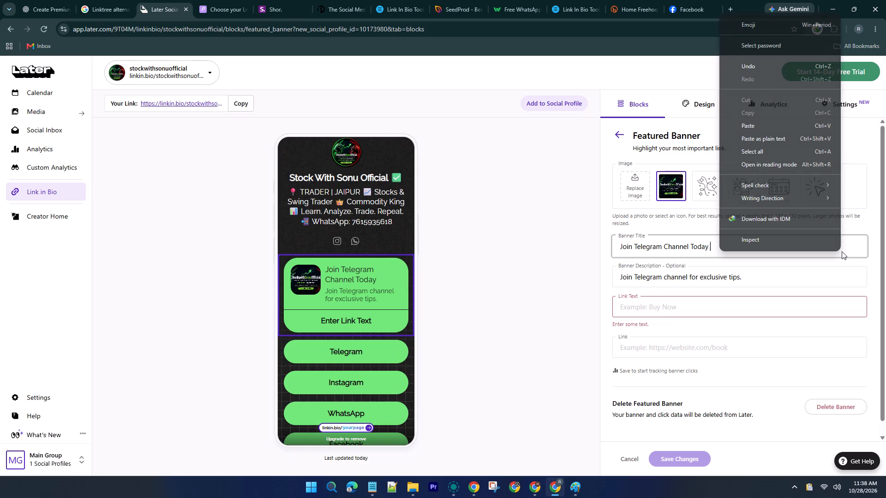
click(748, 24)
key(super+period)
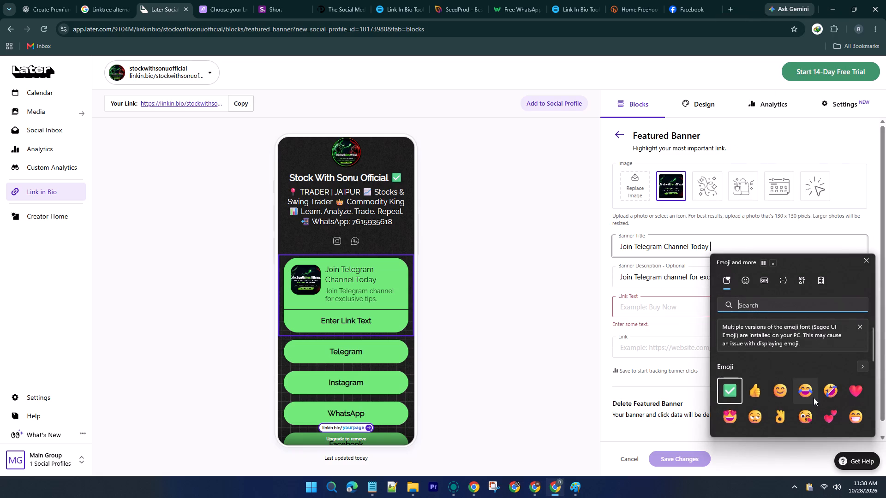
scroll(818, 399, down, 6)
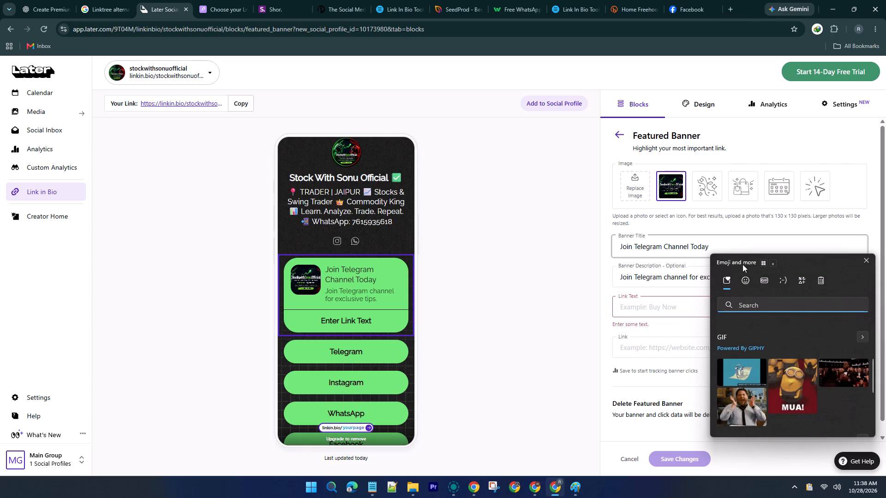
click(748, 281)
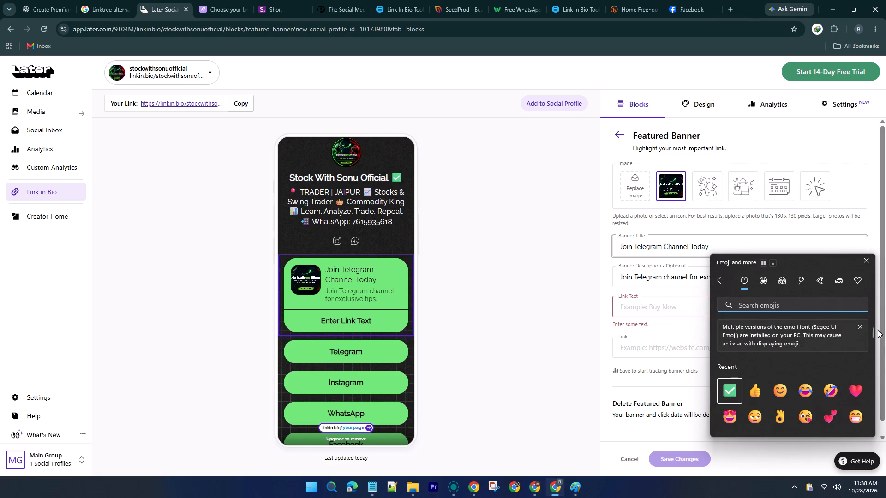
click(862, 330)
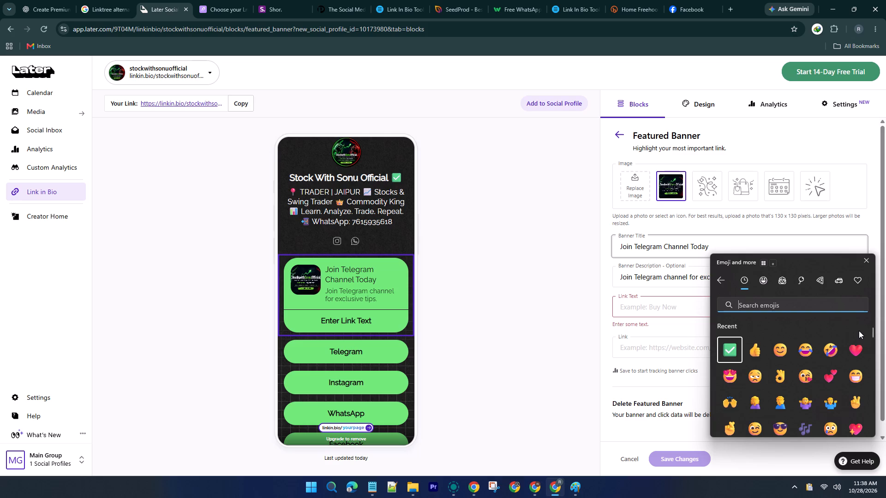
scroll(845, 343, down, 4)
scroll(795, 370, down, 2)
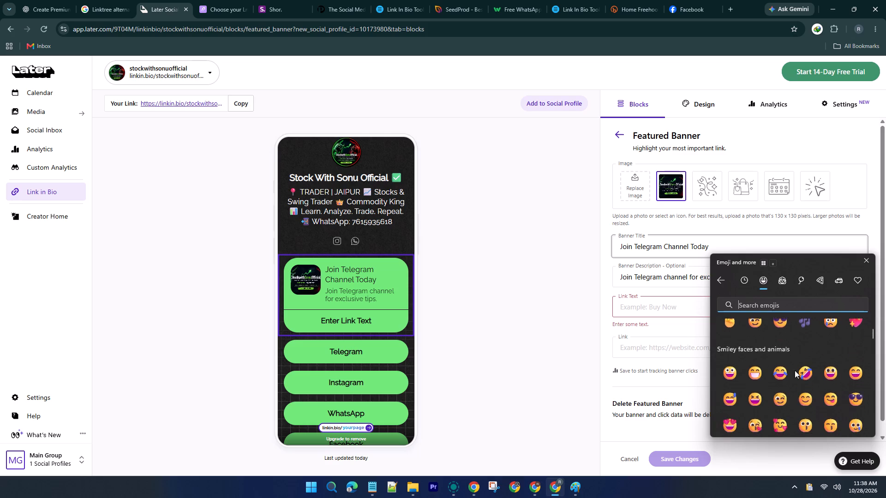
scroll(795, 370, down, 4)
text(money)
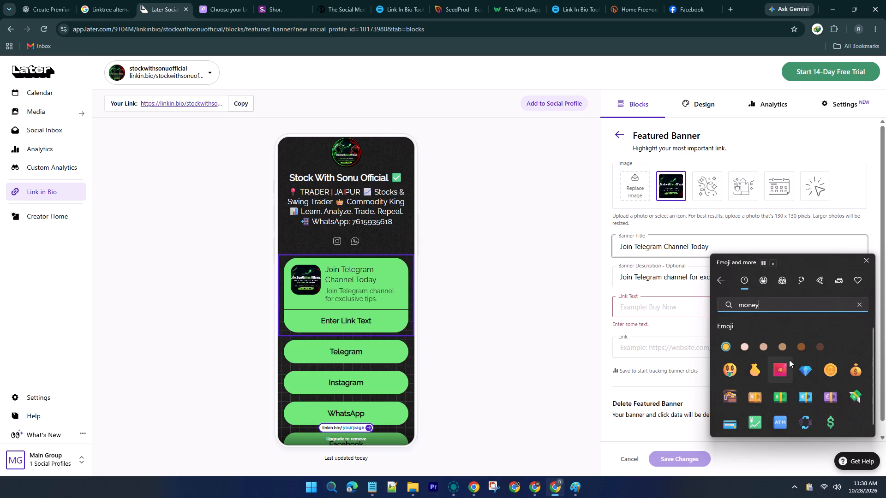
click(848, 396)
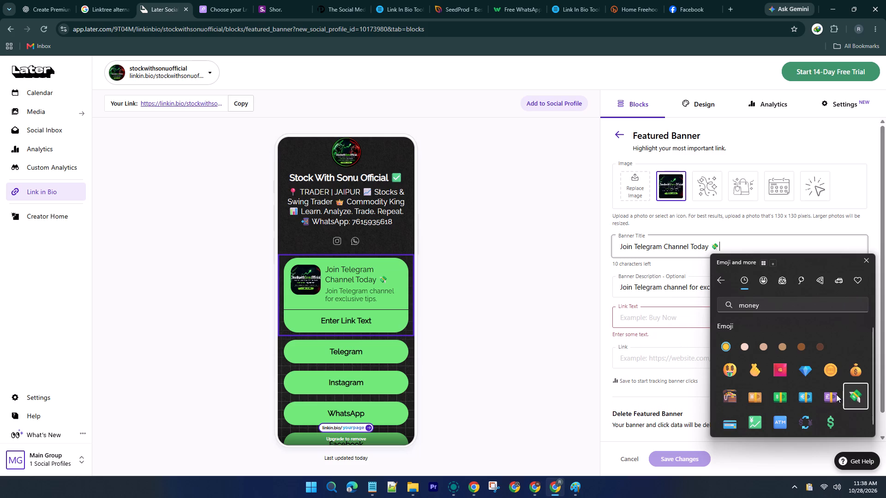
click(660, 289)
click(712, 289)
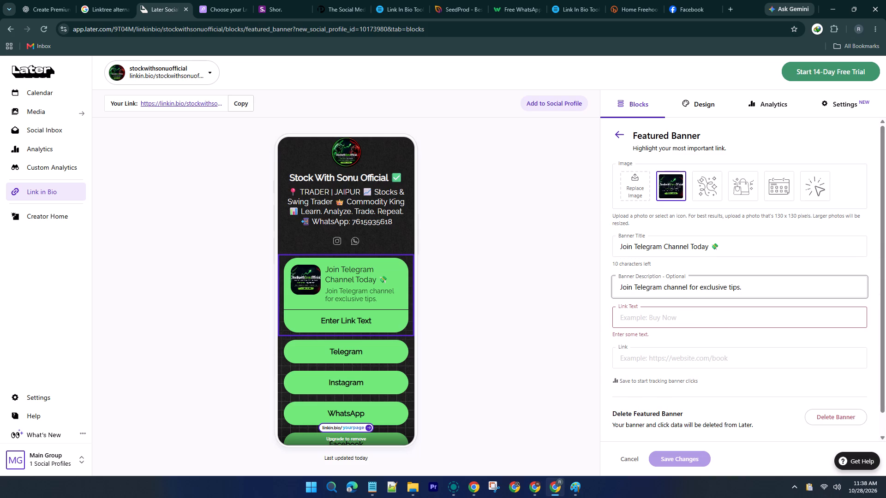
Set the Featured Banner's link text to JOIN TELEGRAM.
click(680, 308)
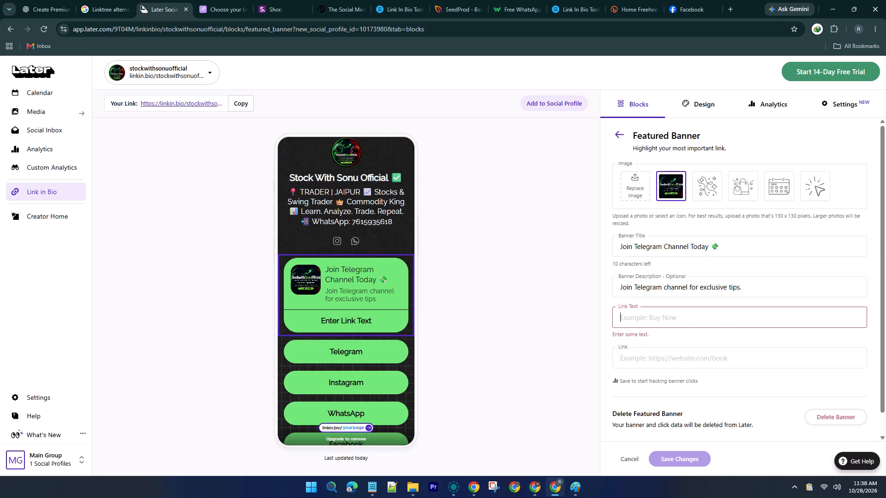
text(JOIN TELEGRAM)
click(698, 350)
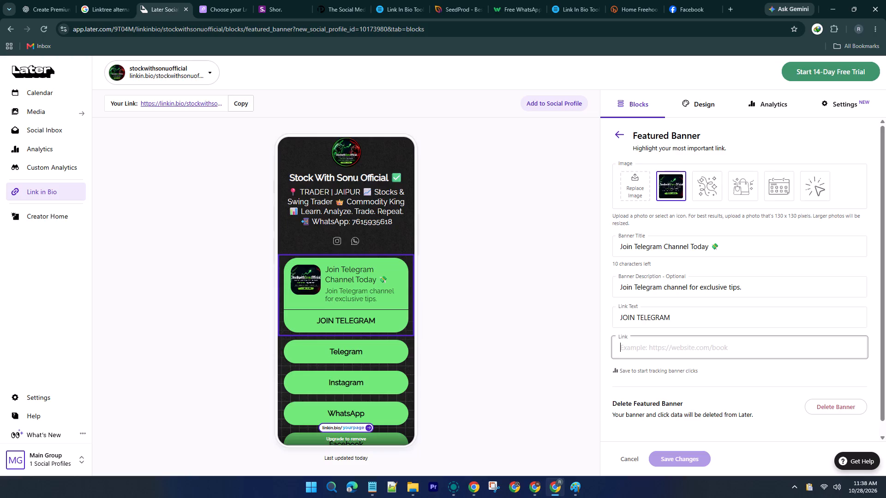
click(374, 495)
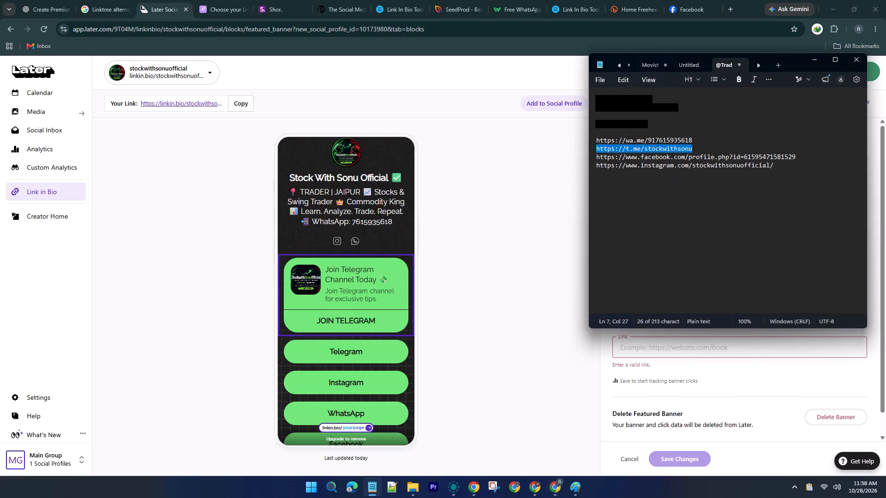
key(ctrl+c)
click(816, 57)
key(ctrl+v)
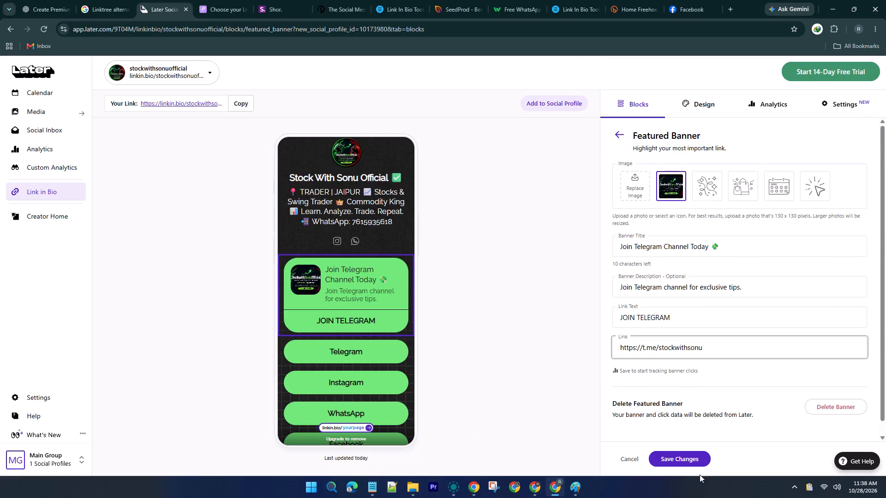
click(688, 458)
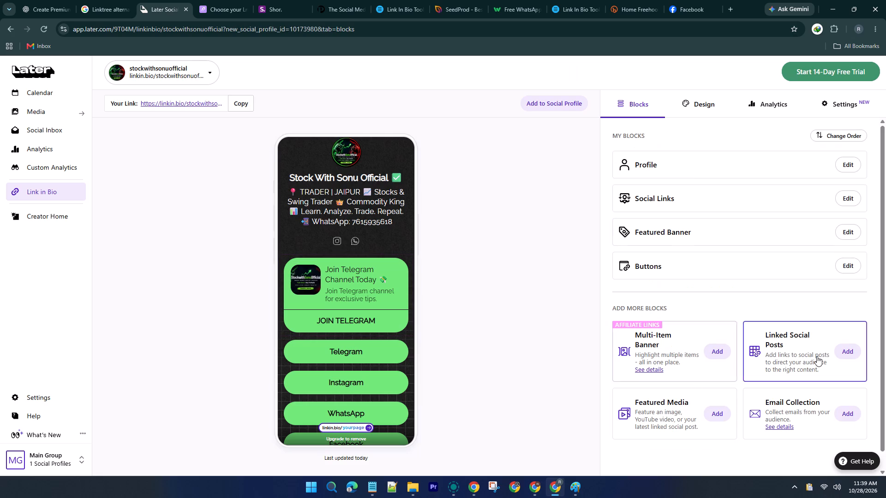
Reword the Featured Banner's title as "GET INSIDER TIPS and TRICKS", keeping the money emoji at the end, and save the banner.
click(354, 267)
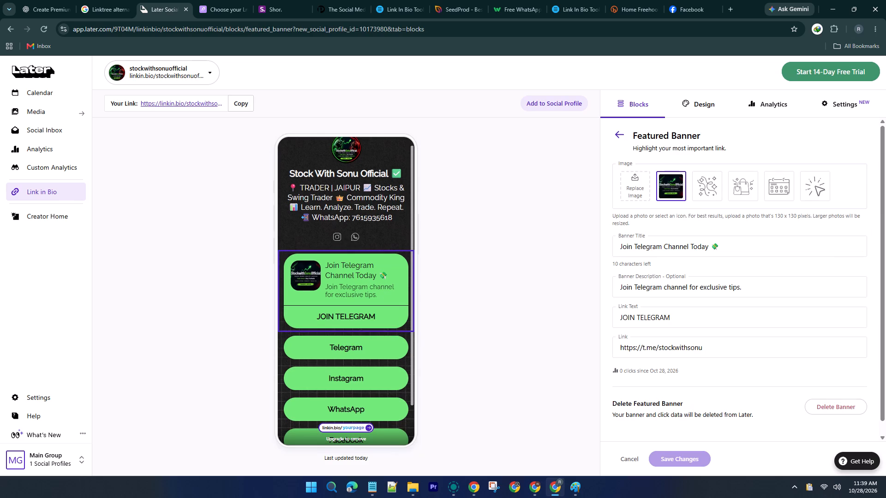
drag(707, 245, 569, 244)
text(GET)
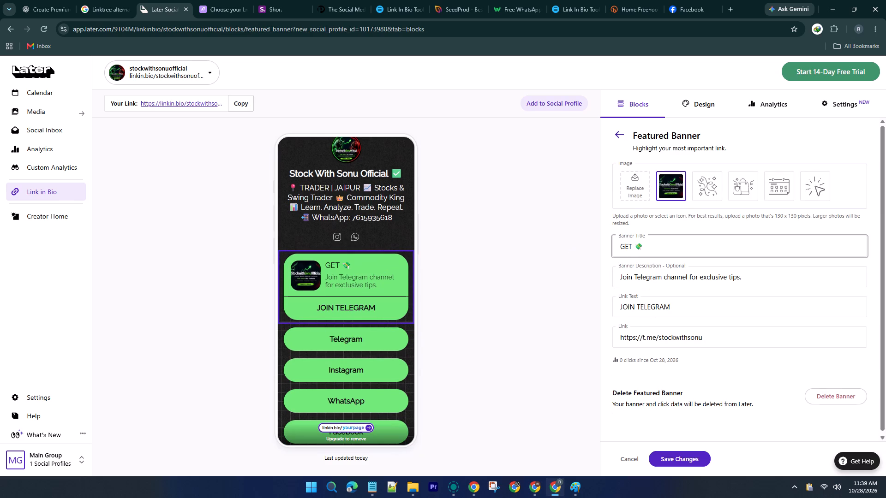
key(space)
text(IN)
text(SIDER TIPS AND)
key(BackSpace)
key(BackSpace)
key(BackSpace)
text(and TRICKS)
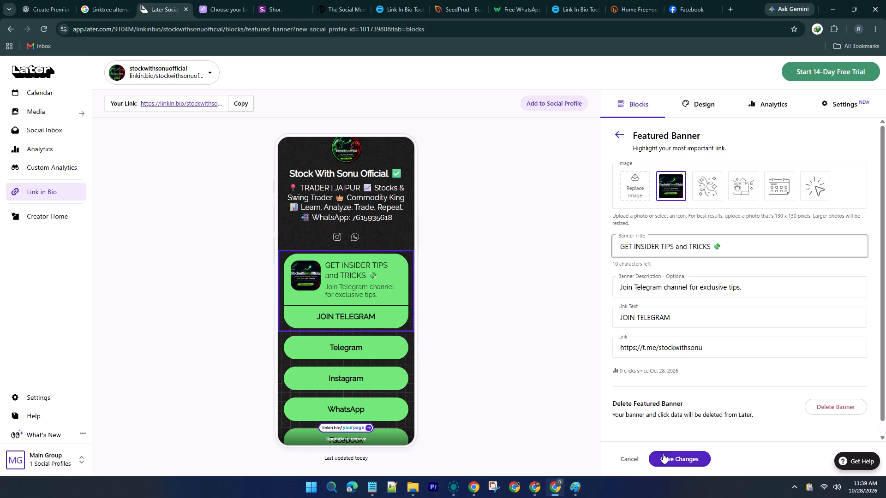
click(671, 459)
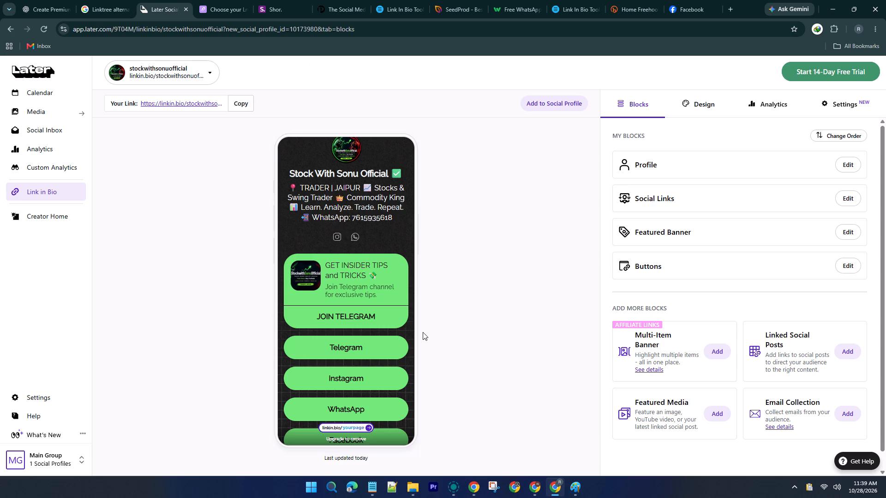
Review the page preview from banner to last button and check which media types the Featured Media block offers.
scroll(423, 332, down, 4)
scroll(384, 325, down, 9)
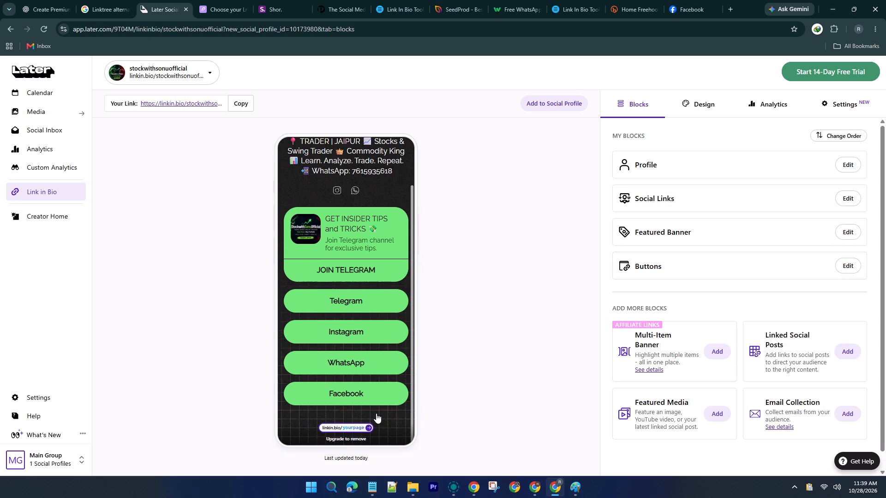
scroll(374, 404, up, 5)
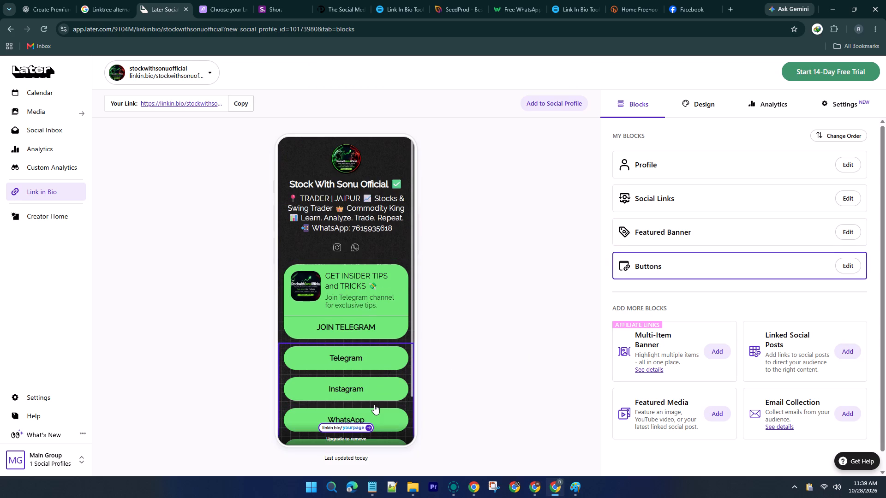
scroll(374, 404, down, 4)
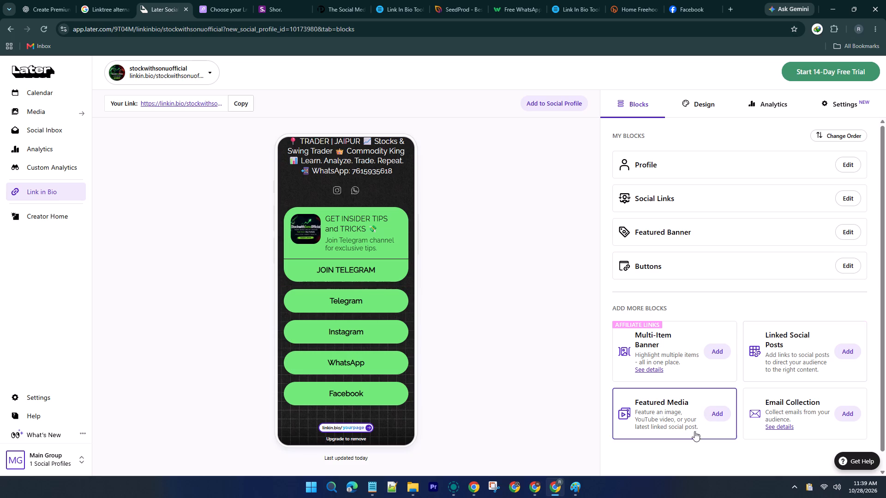
click(713, 417)
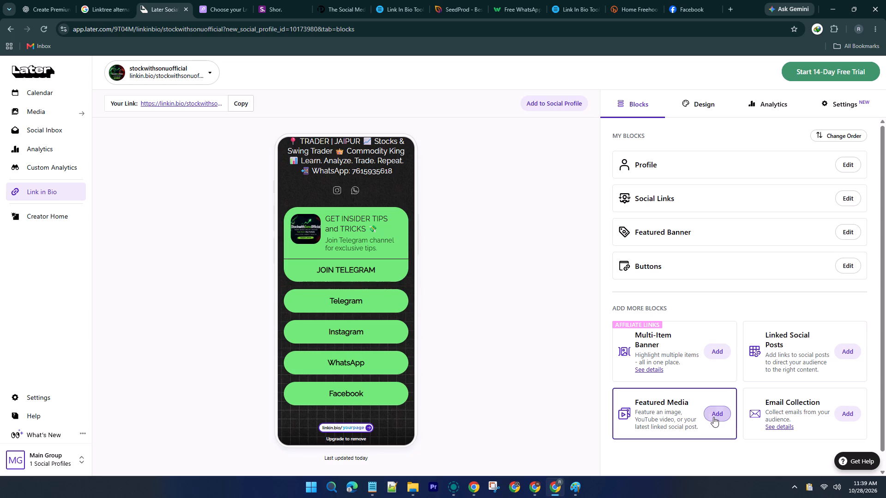
click(657, 192)
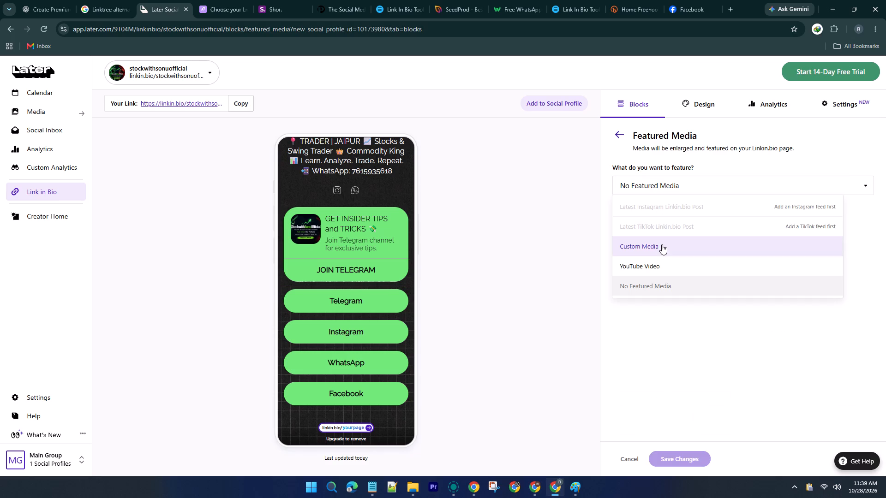
click(696, 204)
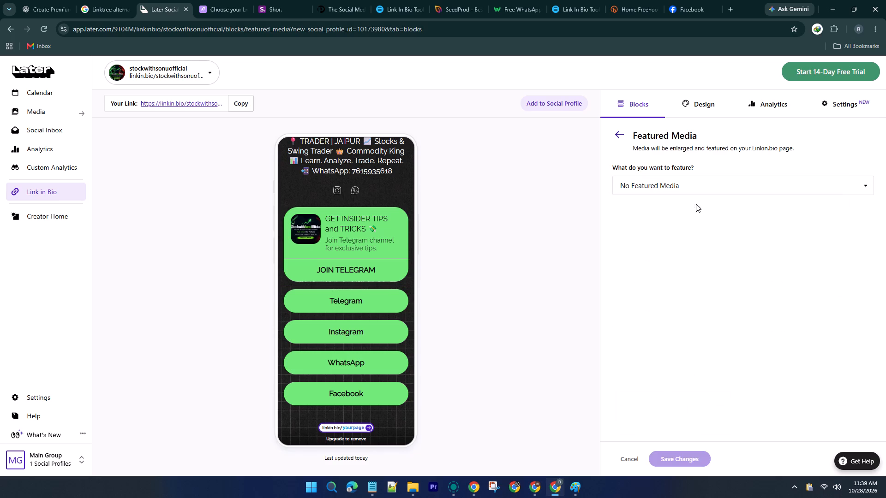
click(604, 131)
click(612, 133)
click(623, 136)
Add the stockwithsonuofficial Instagram feed as a Linked Social Posts block and return to the block list.
click(847, 347)
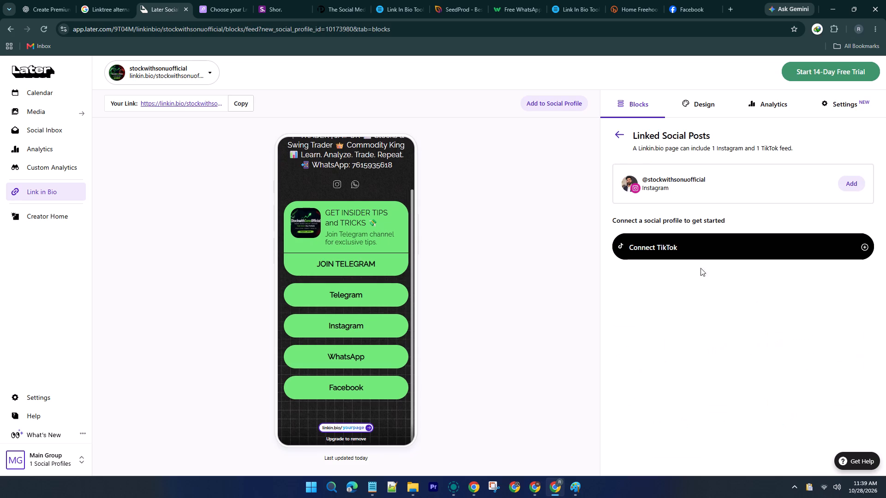
click(856, 190)
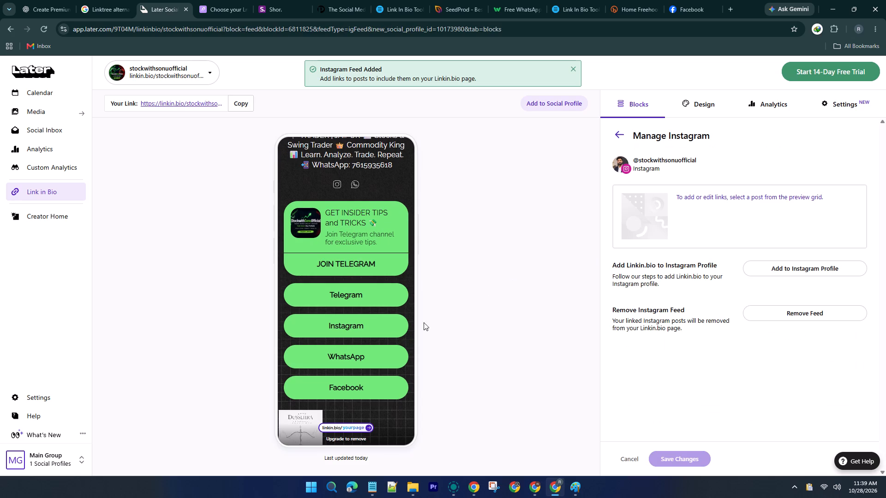
scroll(395, 339, down, 4)
click(624, 129)
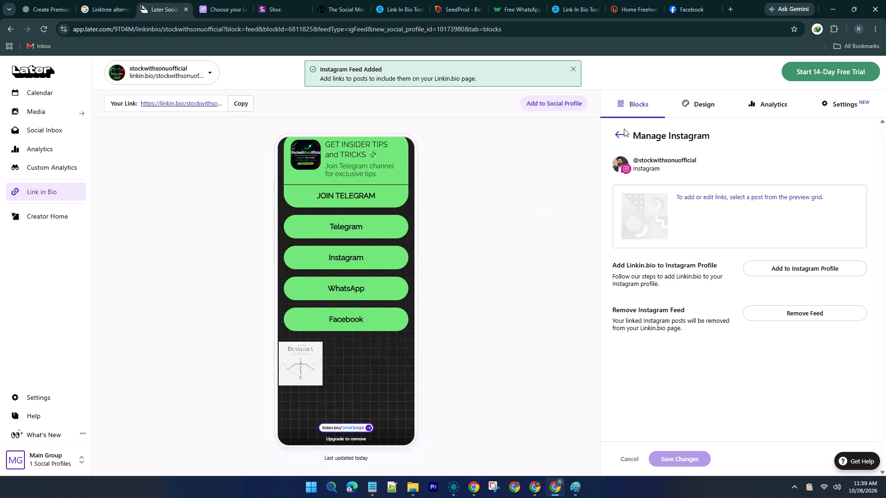
click(621, 132)
click(621, 132)
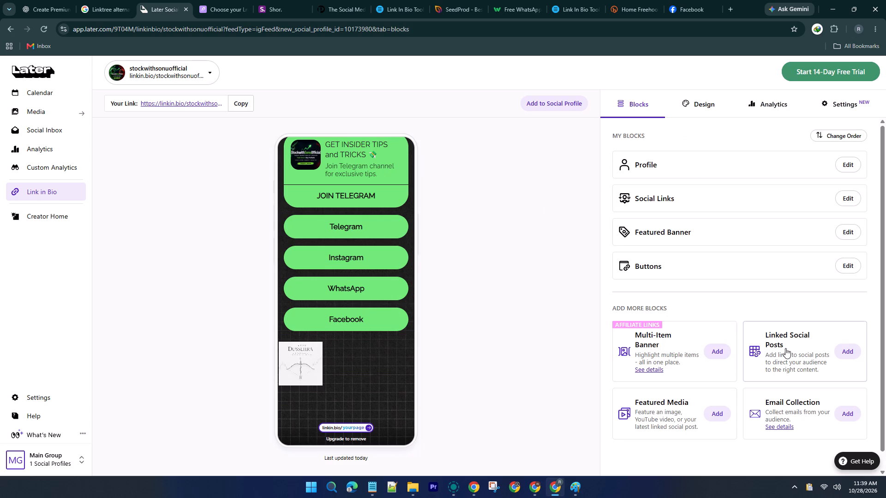
Recheck the Featured Media block's choices for featuring the latest Instagram post, leaving it without featured media.
click(720, 411)
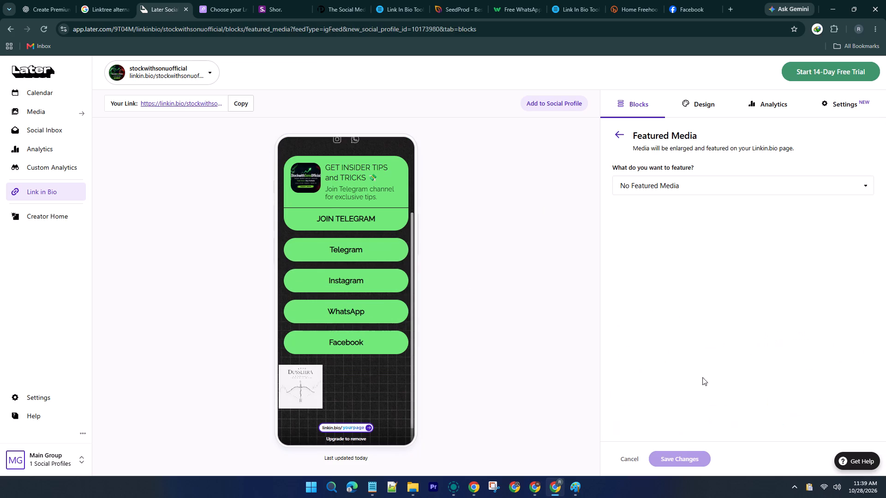
click(663, 184)
click(663, 202)
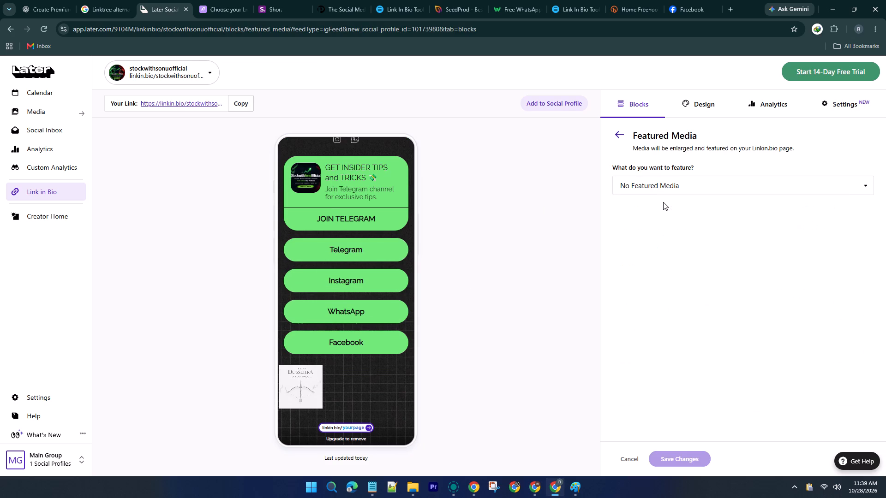
click(663, 197)
click(665, 186)
drag(628, 140, 624, 137)
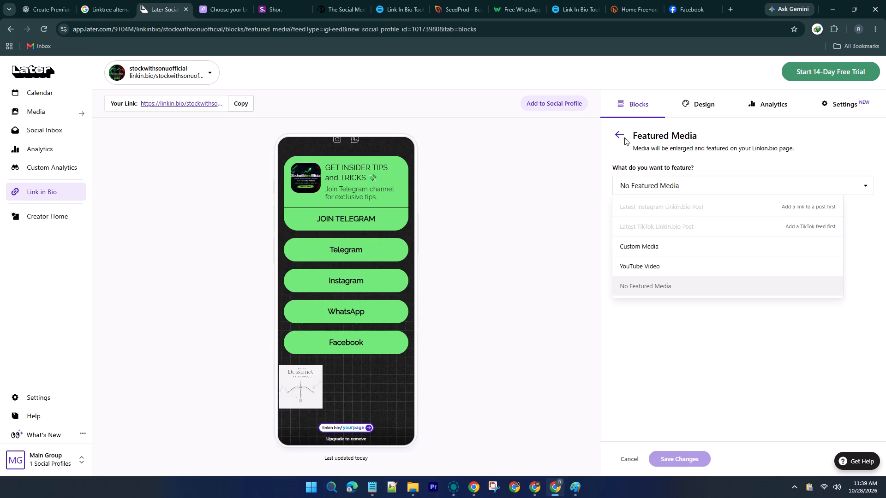
drag(624, 137, 624, 137)
click(623, 136)
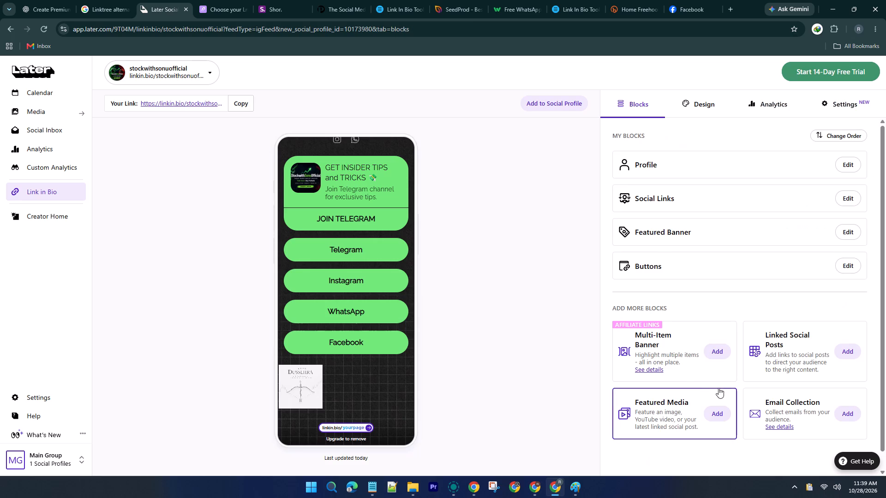
scroll(681, 378, up, 4)
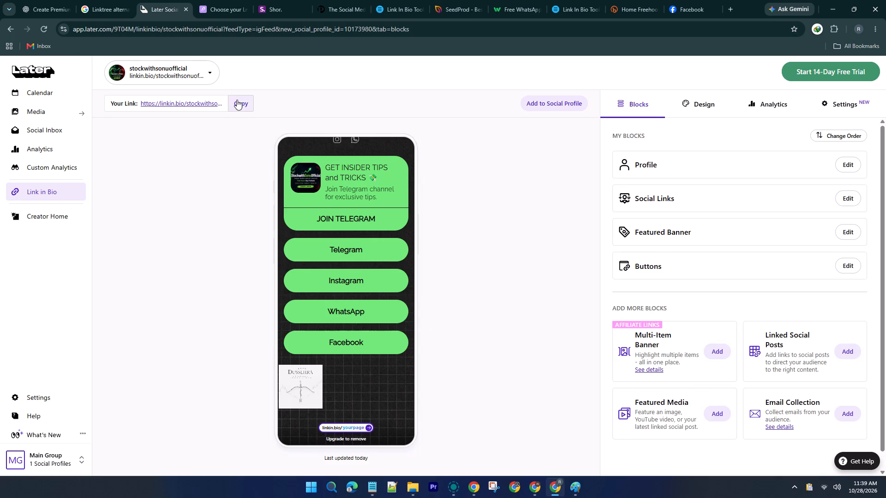
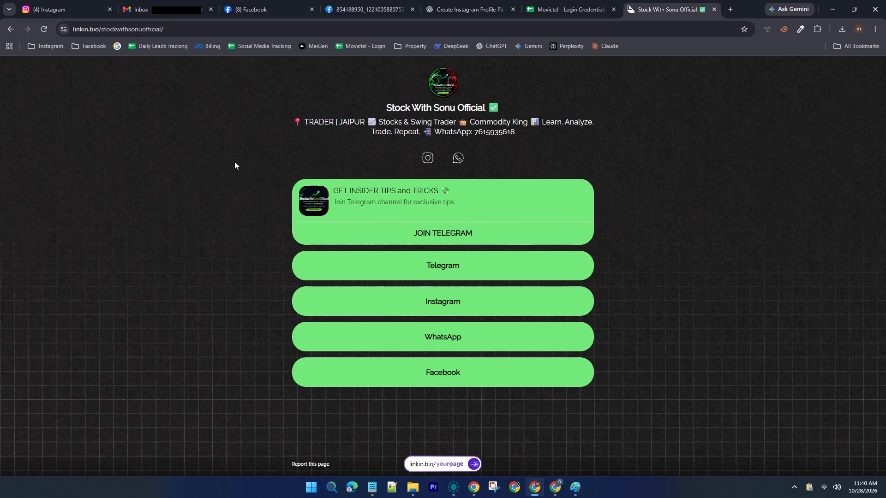
Examine the public Stock With Sonu Official Linkin.bio page from the profile header down to the area below the Facebook button.
scroll(234, 161, down, 3)
scroll(234, 161, up, 4)
scroll(234, 161, down, 4)
scroll(303, 421, down, 5)
click(309, 413)
In the Later editor, open the Dussehra feed post's web link for editing and bring up the saved social links in Notepad.
click(550, 486)
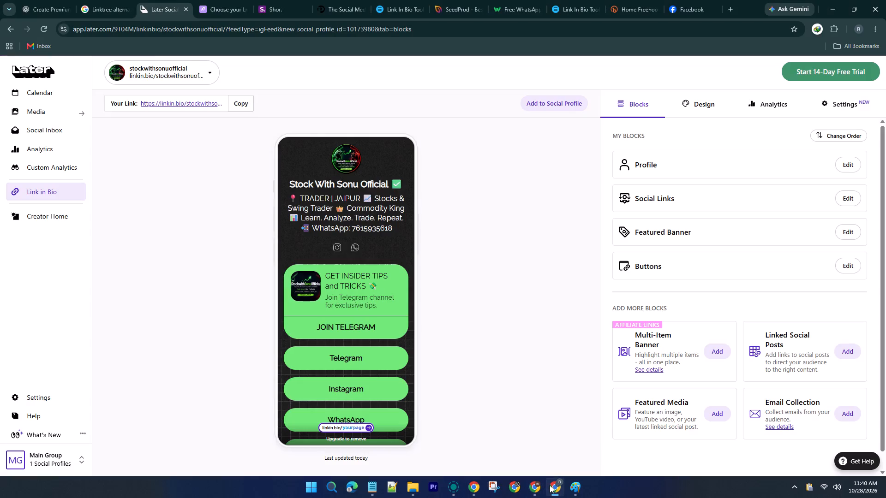
scroll(324, 347, down, 8)
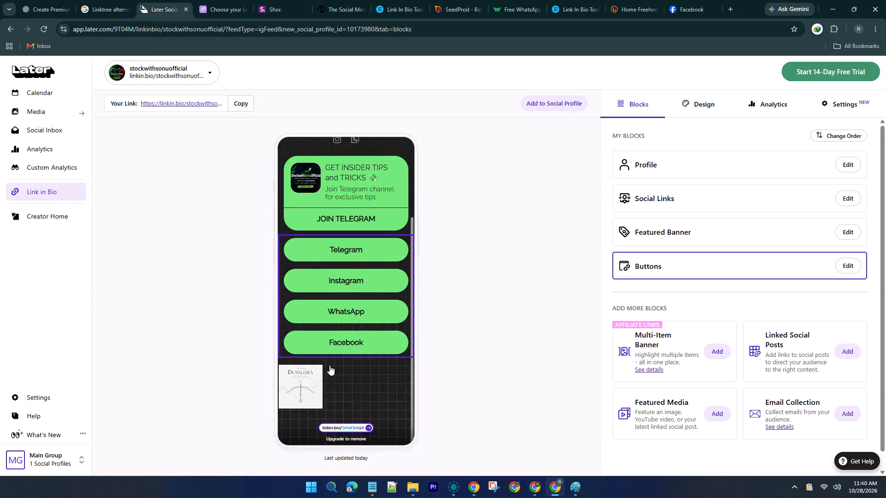
click(318, 382)
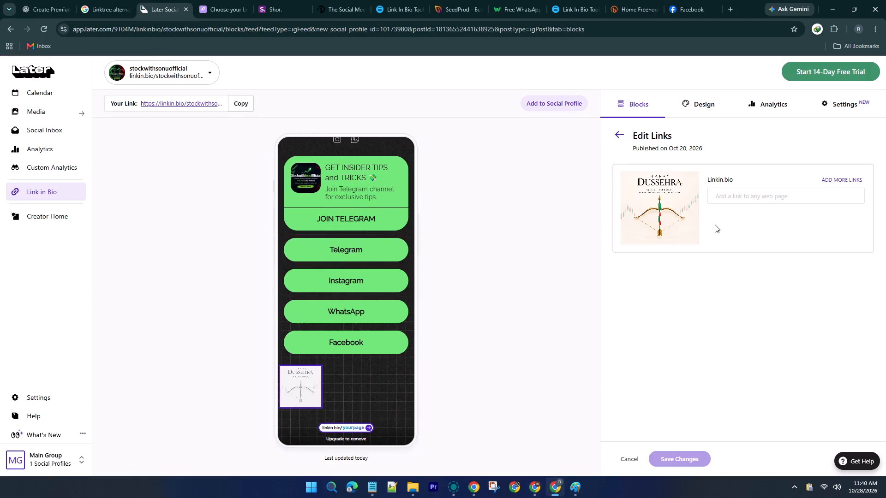
click(773, 194)
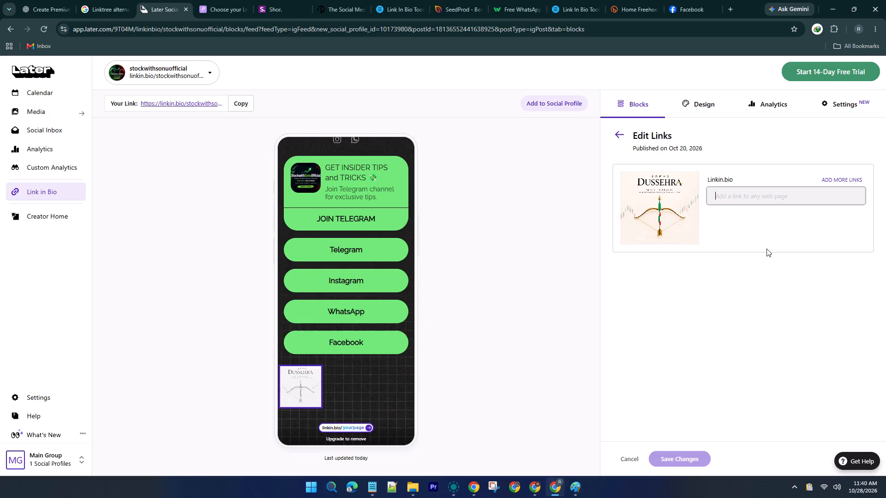
click(371, 488)
click(783, 212)
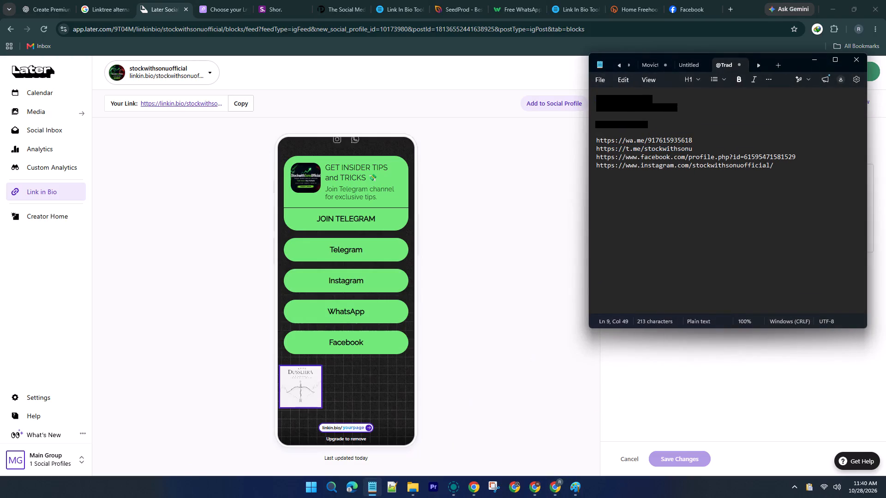
key(Return)
key(Return)
key(ctrl+v)
click(809, 52)
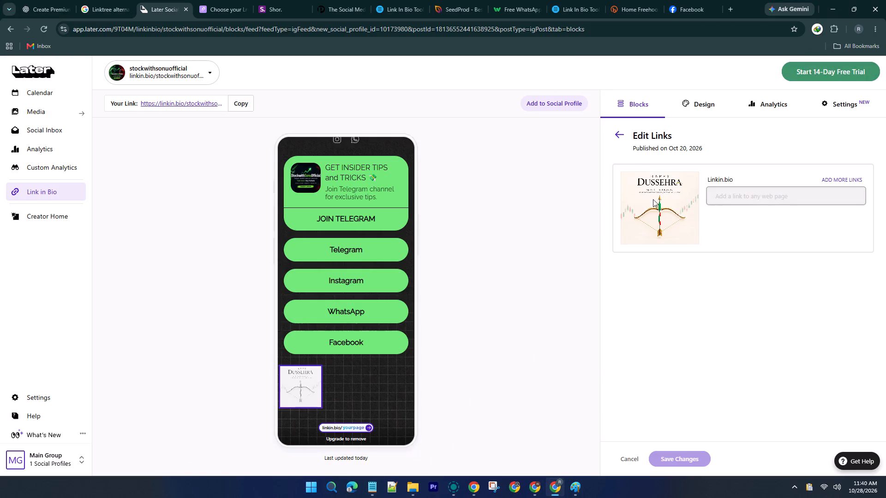
click(370, 491)
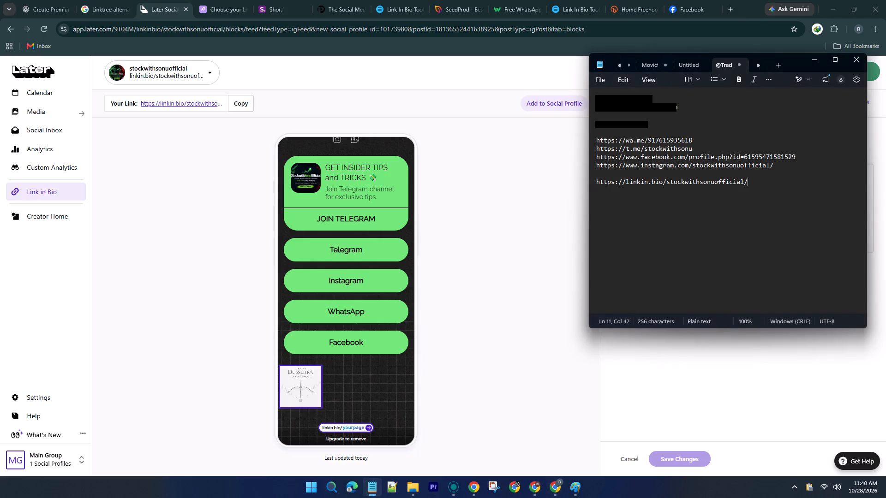
drag(701, 148, 569, 146)
key(ctrl+c)
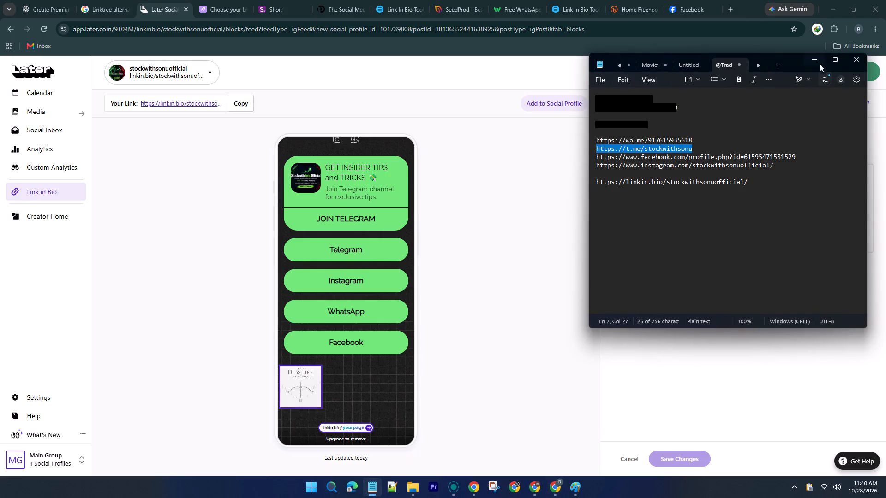
click(819, 62)
key(ctrl+v)
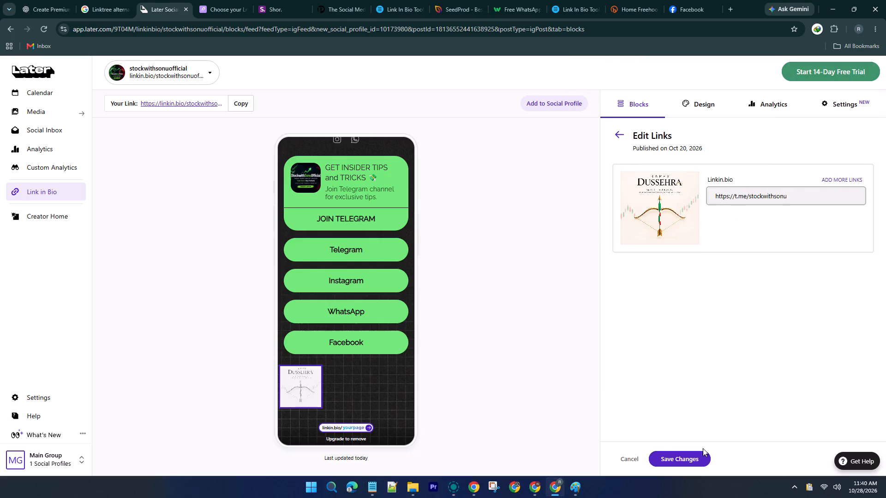
click(697, 458)
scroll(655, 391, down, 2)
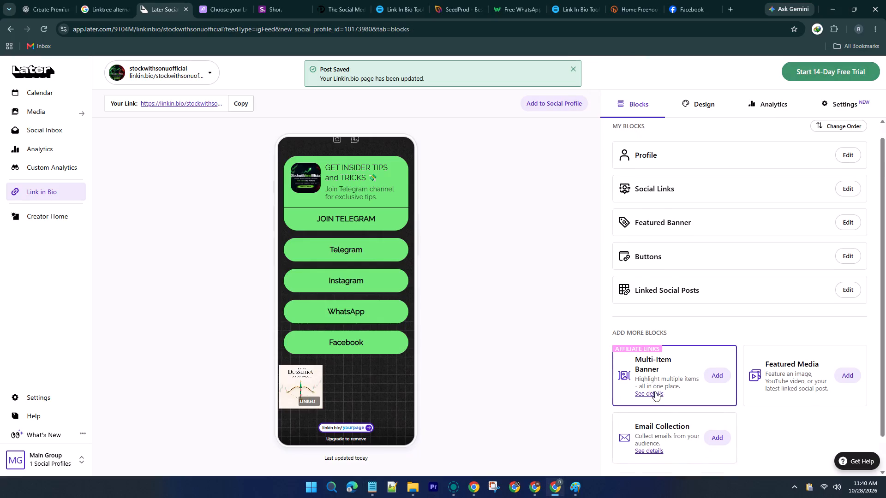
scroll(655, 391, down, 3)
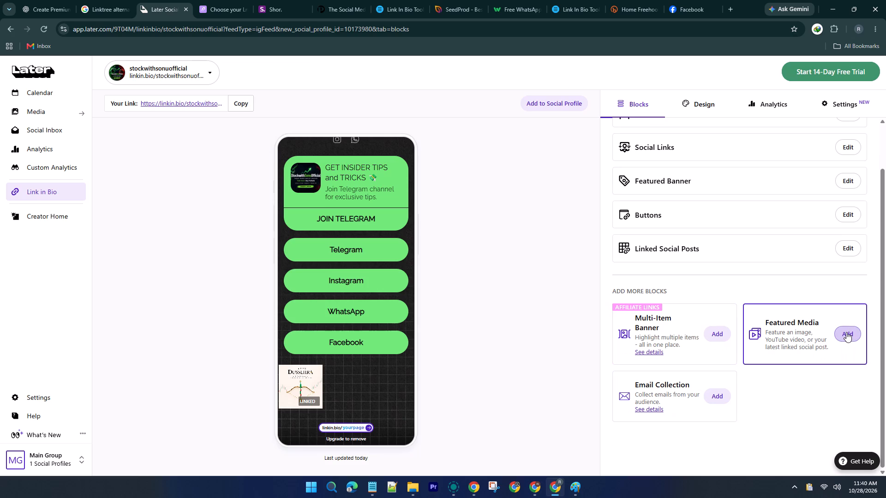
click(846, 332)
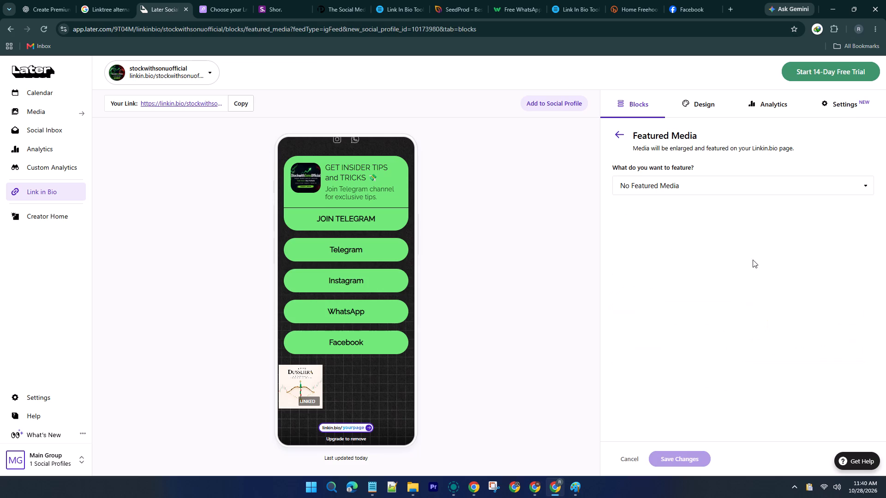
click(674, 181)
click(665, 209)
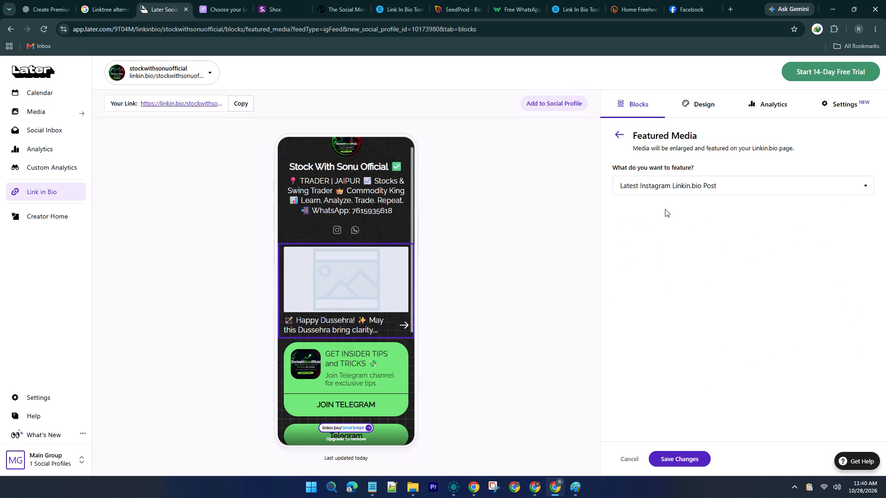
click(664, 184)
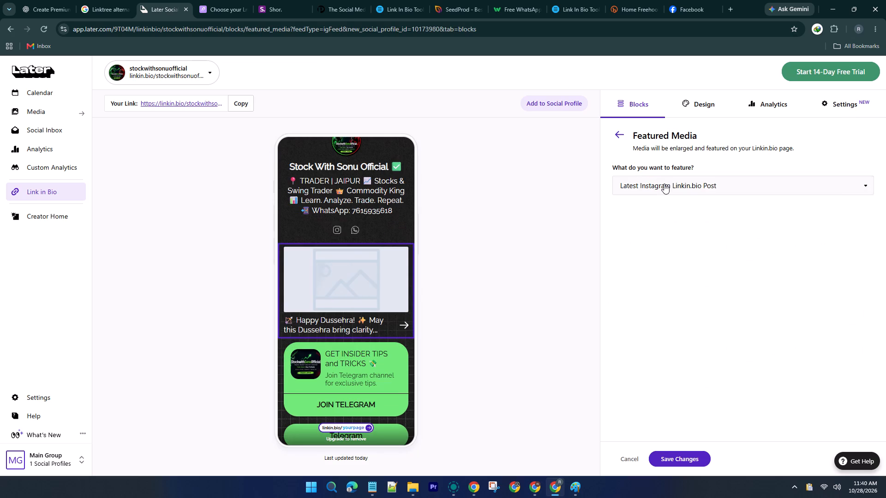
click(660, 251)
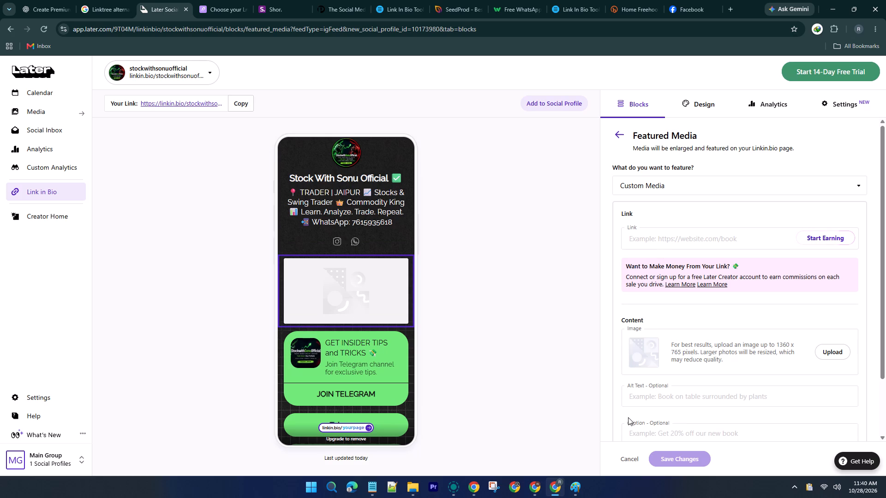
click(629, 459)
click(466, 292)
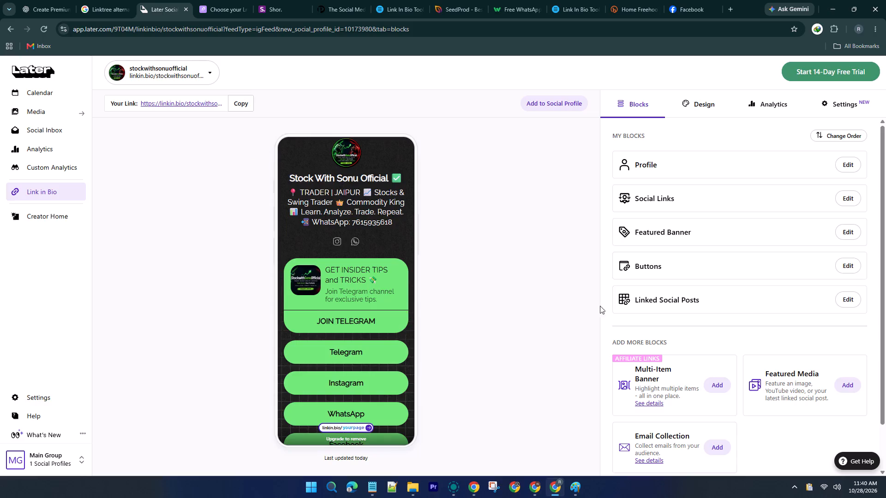
Copy the linkin.bio/stockwithsonuofficial address from the Notepad notes and send it as text to the GeeK phone with LocalSend.
click(376, 481)
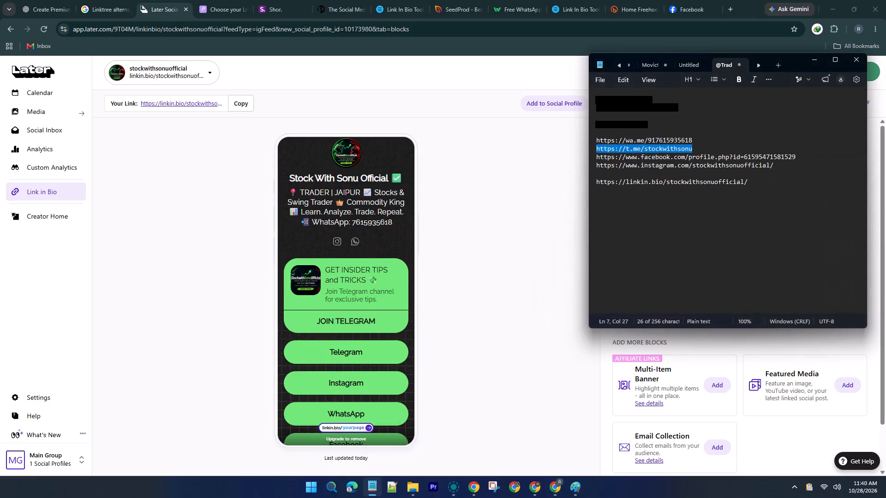
drag(759, 178, 593, 183)
key(ctrl+c)
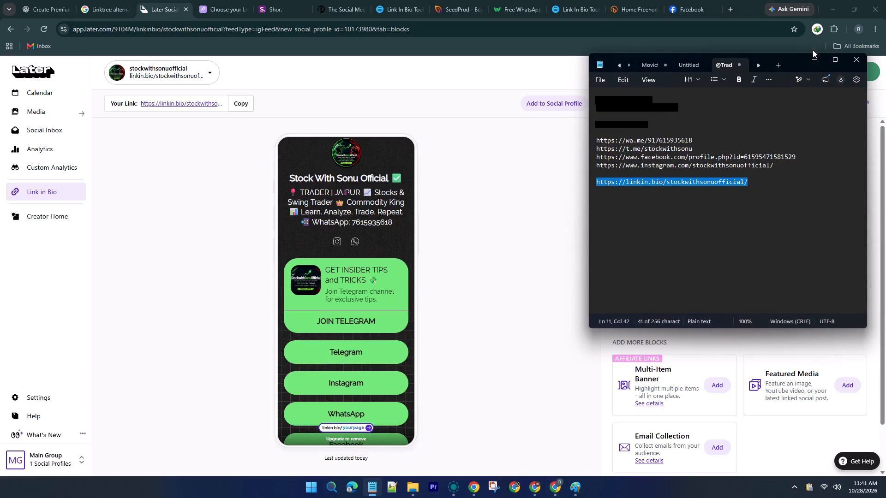
click(815, 60)
click(448, 495)
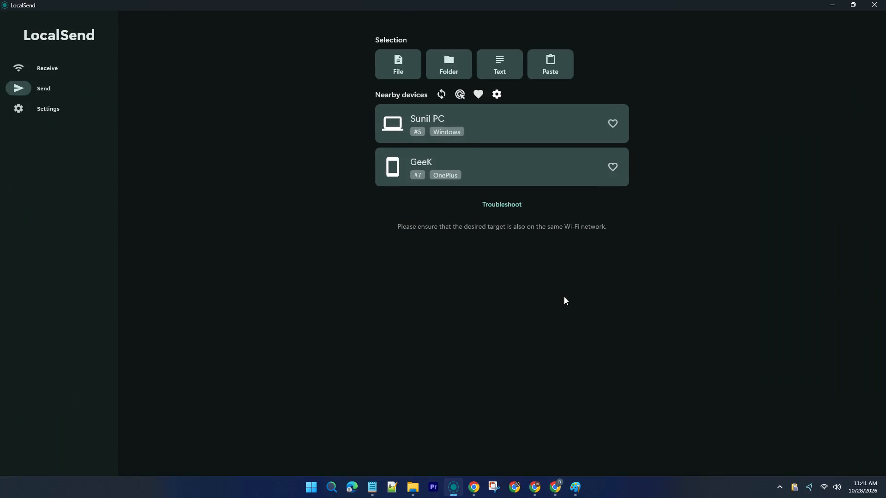
key(ctrl+v)
click(481, 175)
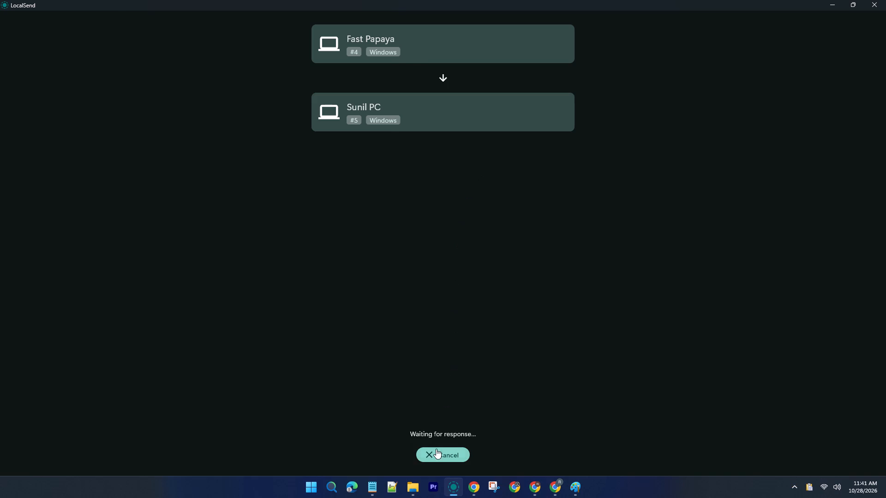
click(436, 449)
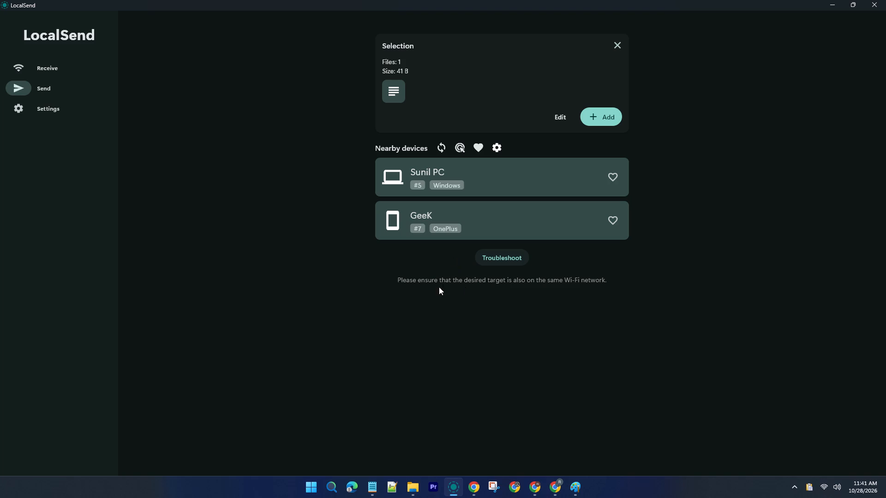
click(503, 228)
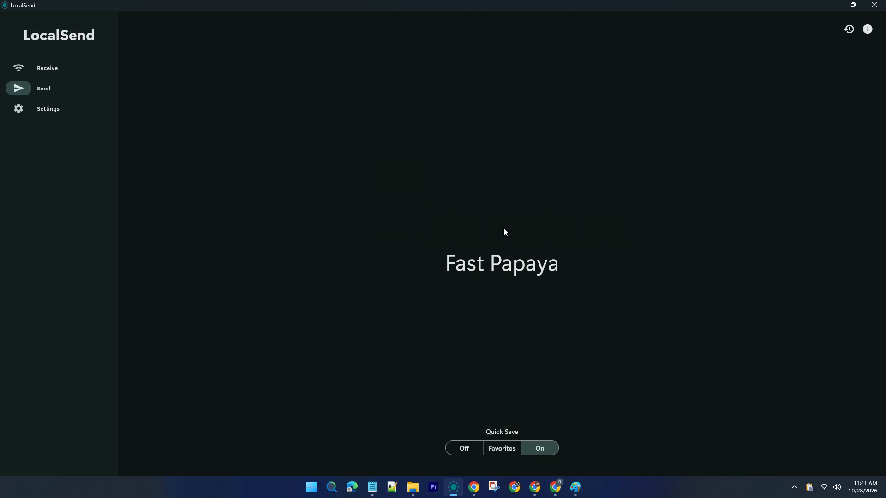
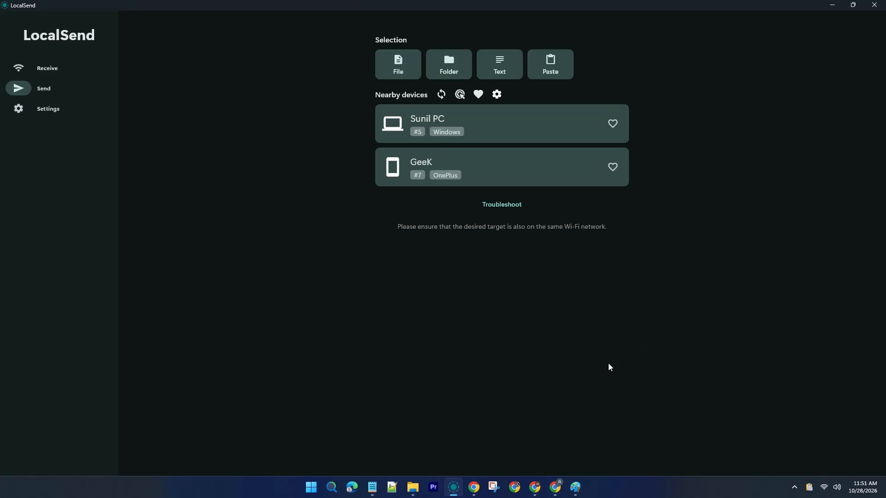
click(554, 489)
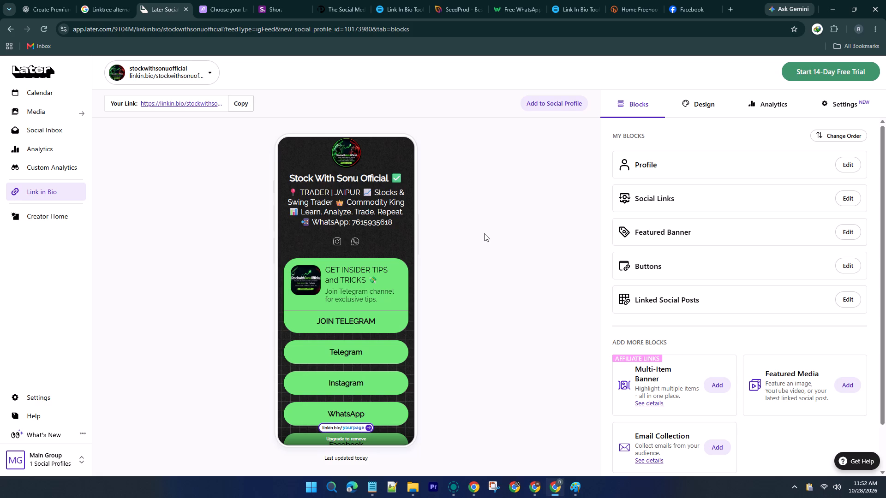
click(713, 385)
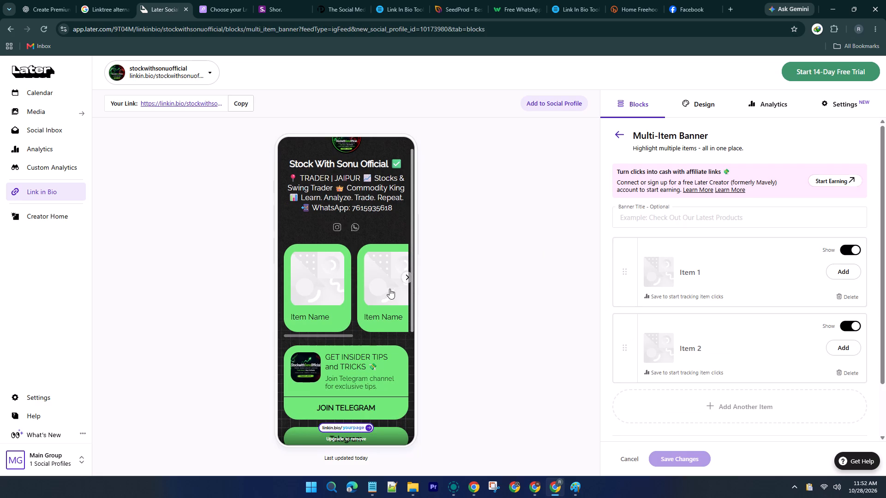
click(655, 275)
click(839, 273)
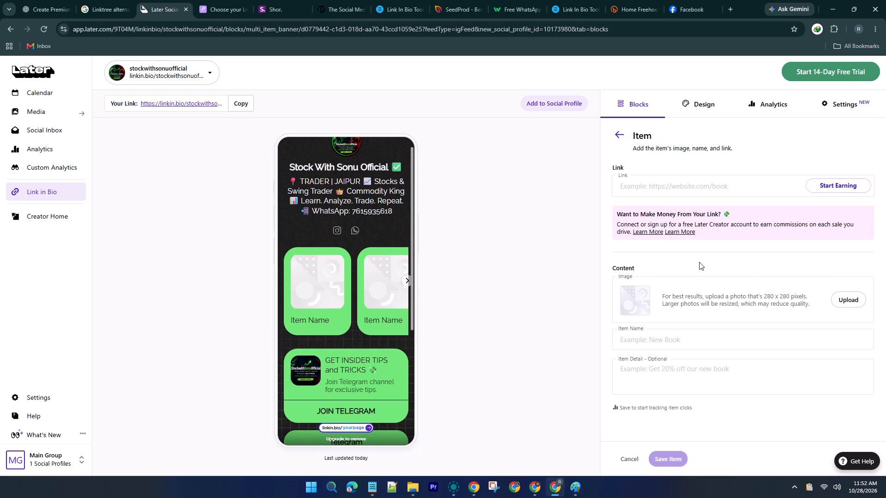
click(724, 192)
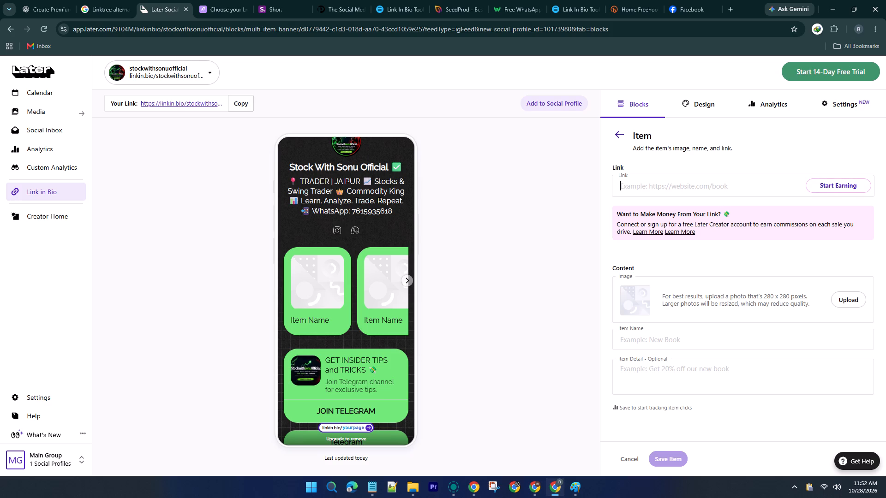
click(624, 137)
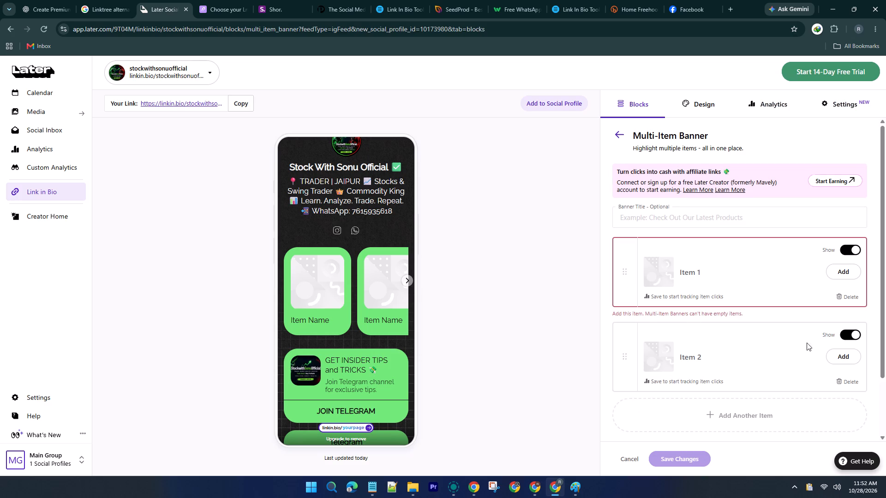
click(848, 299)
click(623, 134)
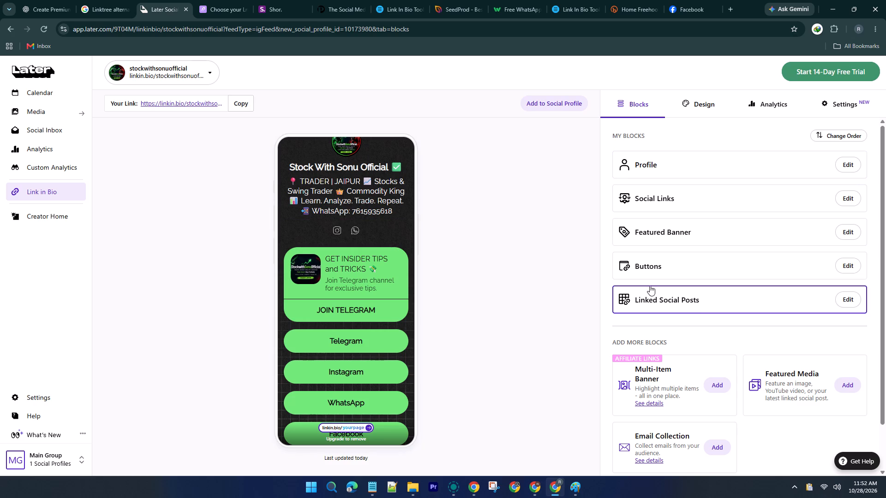
Open the Featured Banner block for editing and highlight its title text, leaving out the emoji.
click(372, 267)
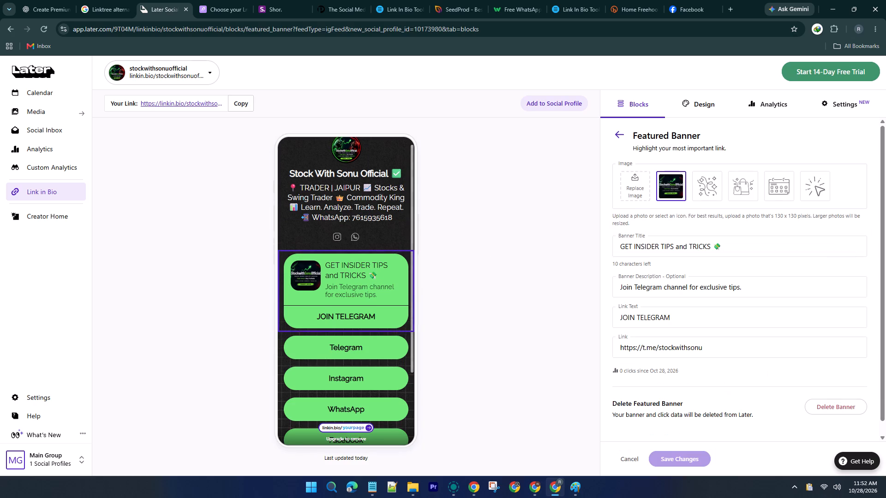
drag(709, 246, 631, 243)
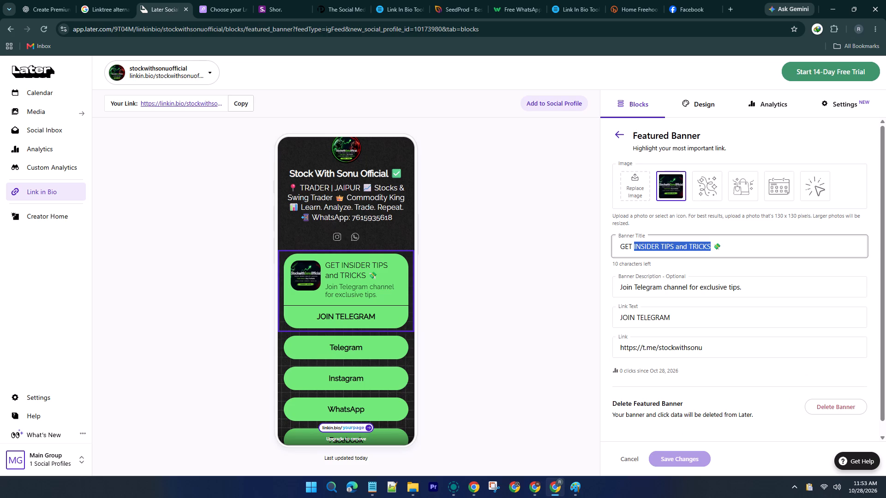
drag(631, 243, 608, 241)
click(729, 9)
text(link)
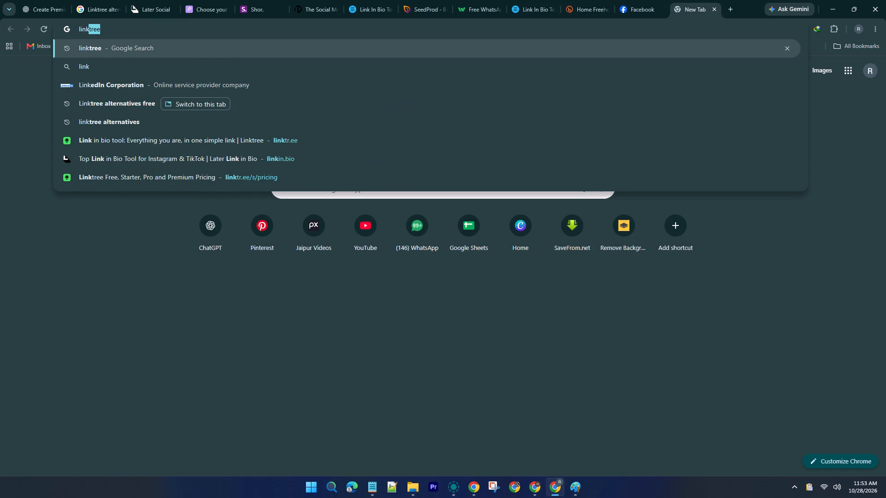
text(tr.ee)
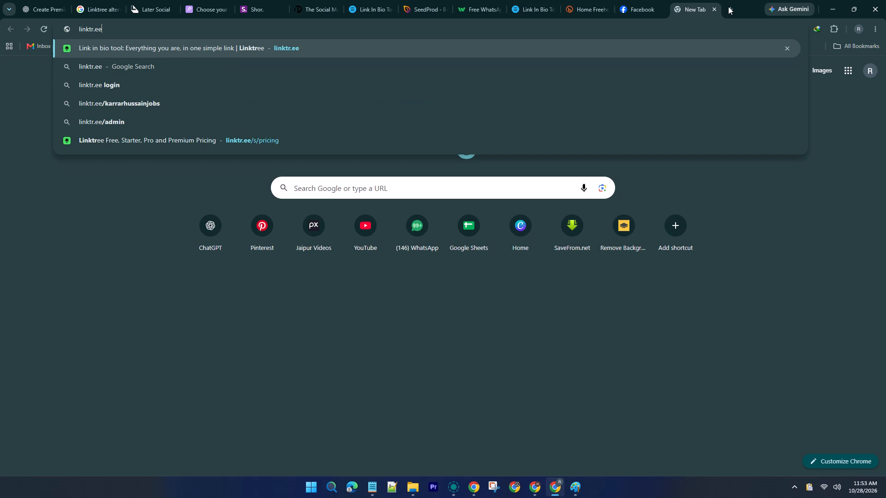
text(/can)
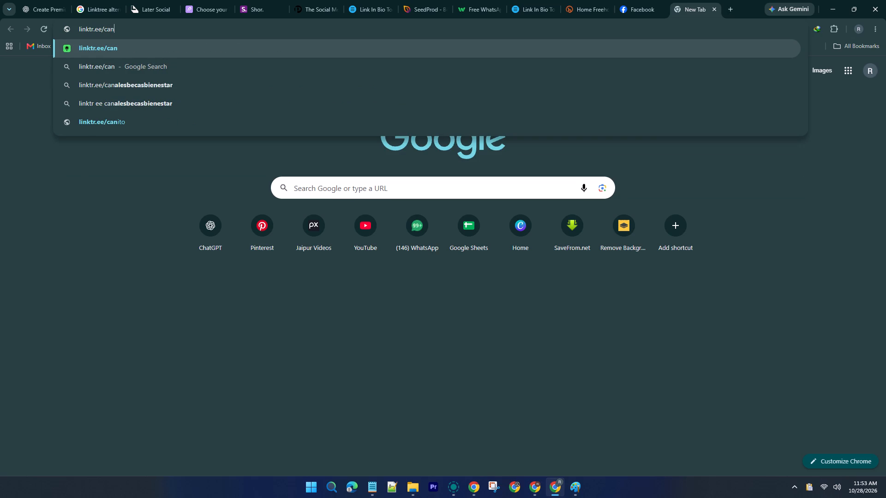
text(dleking)
key(9)
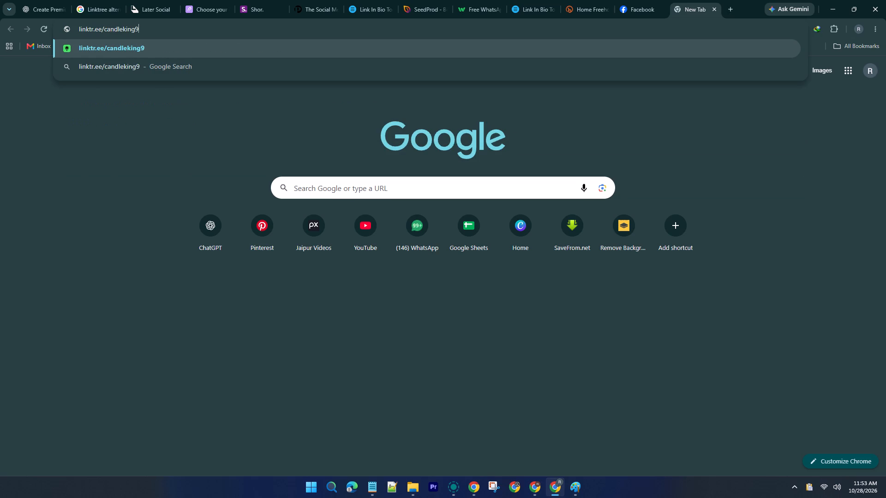
Open the Linktree page linktr.ee/candleking19 and look over its header image, bio, social icons and link buttons.
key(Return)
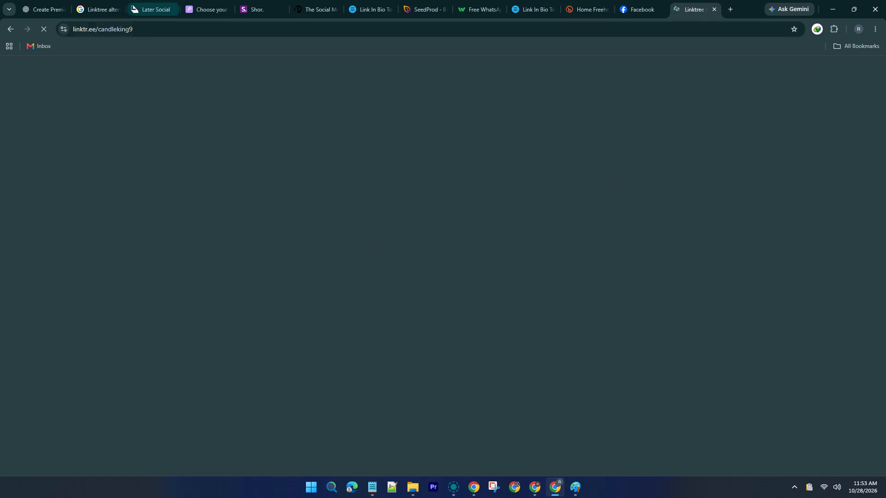
click(128, 30)
key(Left)
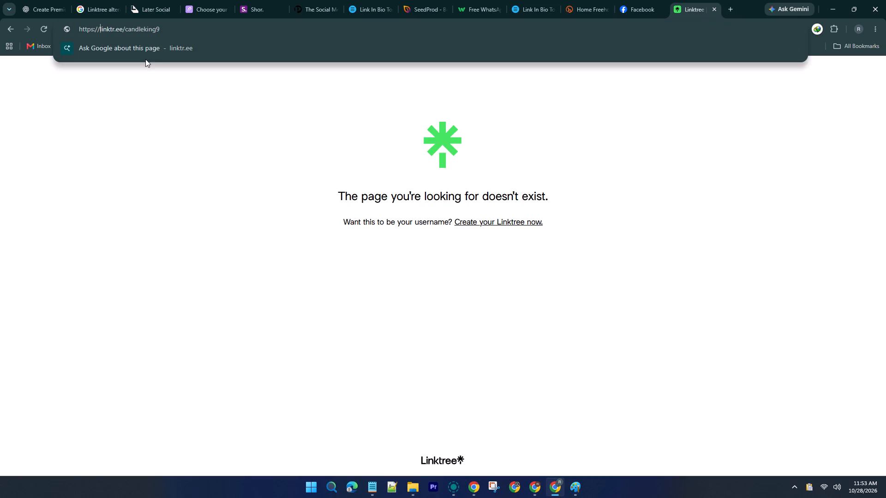
key(Right)
key(Right)
key(Right)
key(Right)
key(Right)
key(Right)
key(Right)
key(Right)
key(Right)
key(Right)
key(Right)
key(Right)
key(Right)
key(Right)
key(Right)
key(Right)
key(Right)
key(Right)
key(Right)
key(Right)
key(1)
key(Return)
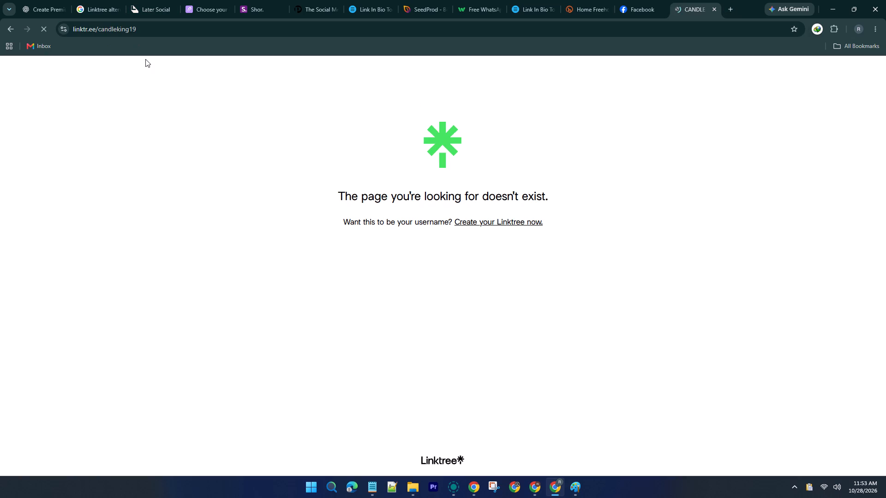
scroll(390, 201, down, 6)
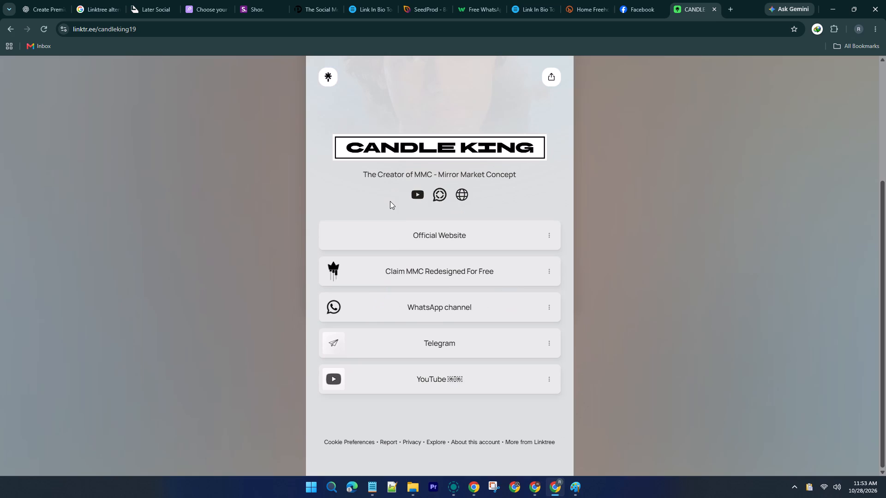
scroll(379, 212, down, 2)
scroll(385, 262, up, 3)
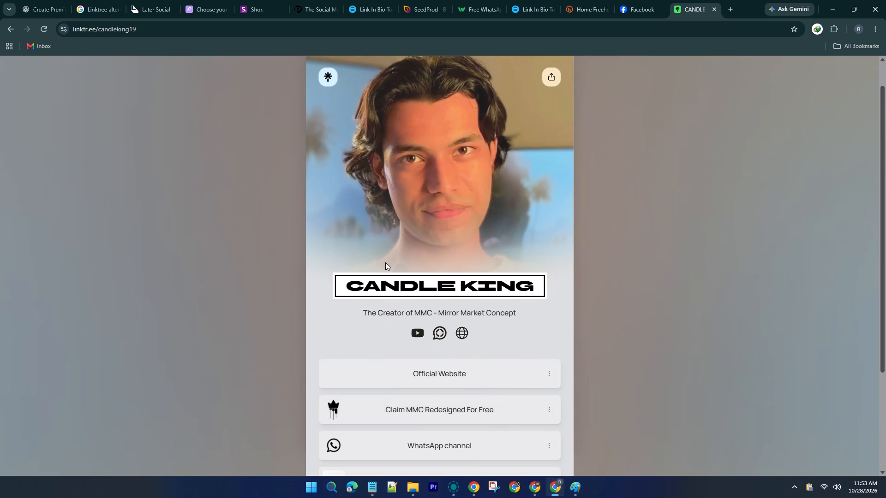
scroll(385, 262, up, 3)
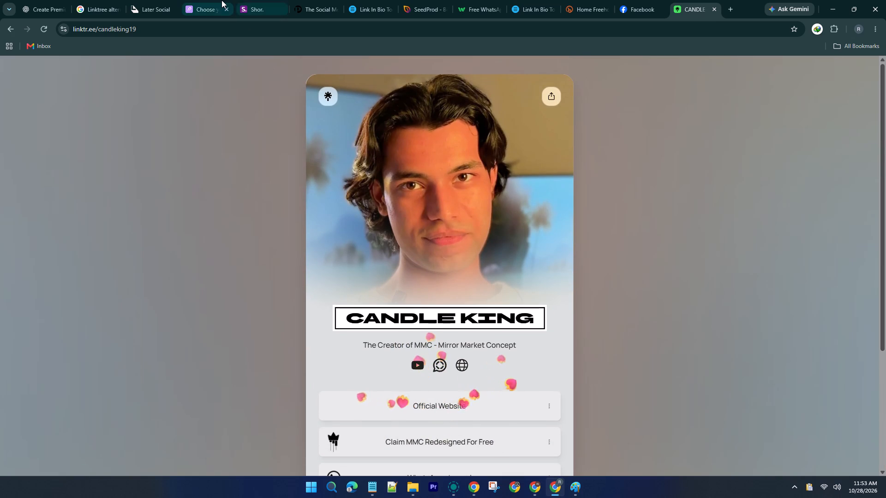
Open the live linkin.bio/stockwithsonuofficial page from Later and place the Candle King Linktree tab directly after it.
click(151, 0)
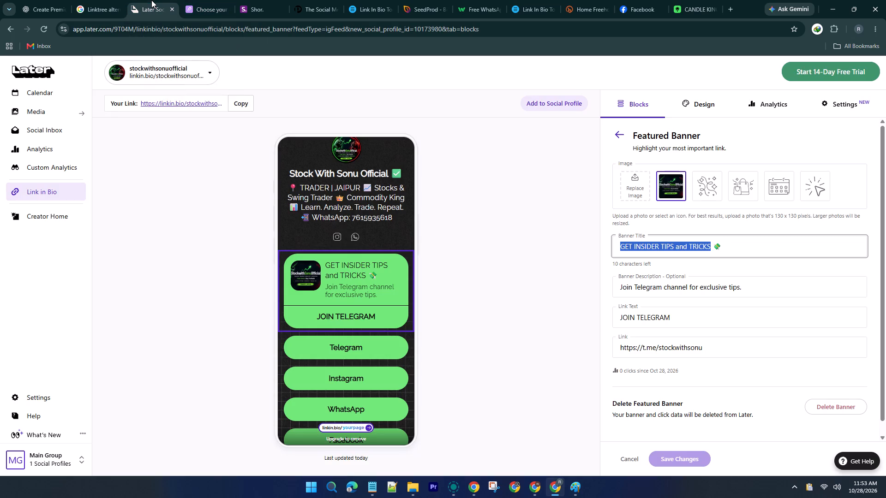
click(196, 104)
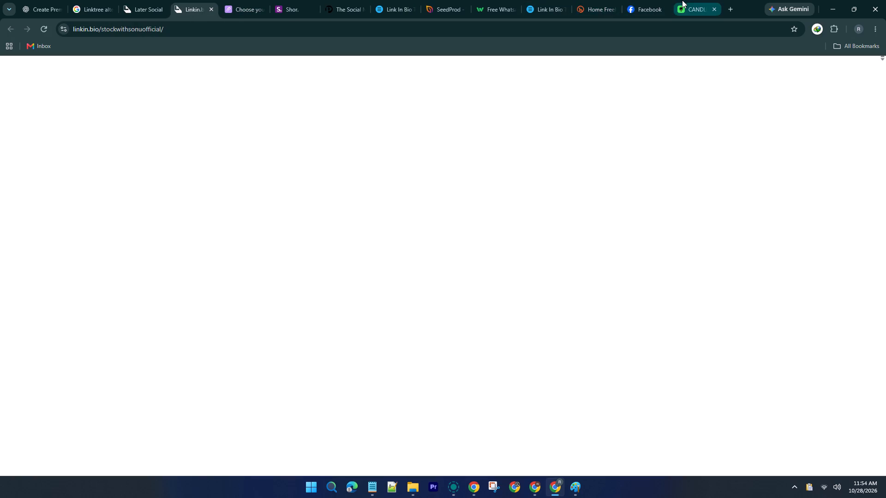
drag(682, 0, 241, 0)
click(204, 0)
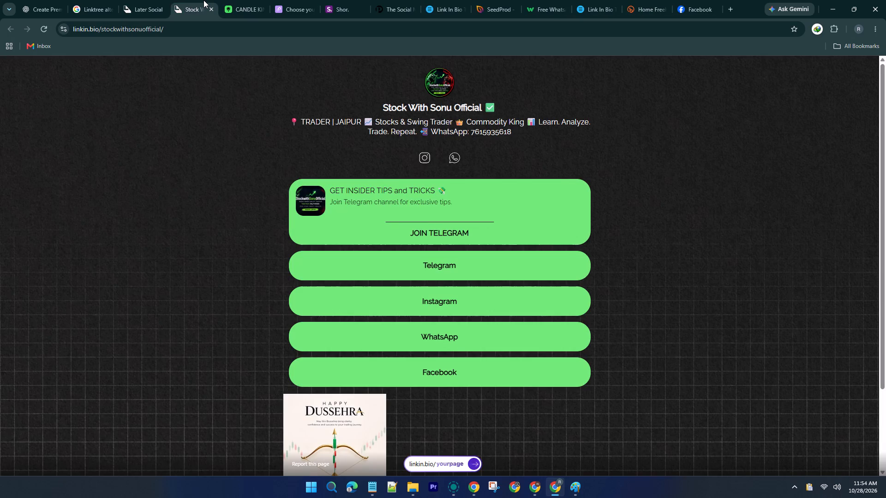
Compare the Candle King Linktree page's header and link button design with the live Stock With Sonu Official page.
click(247, 0)
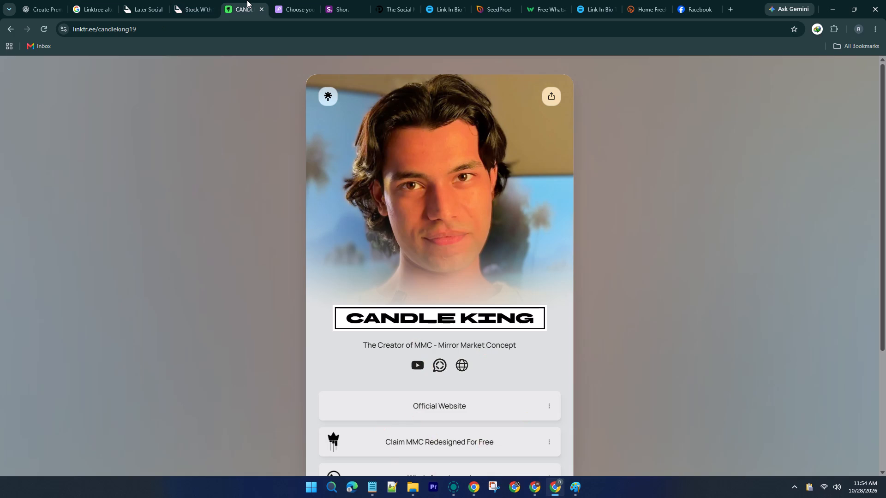
click(205, 0)
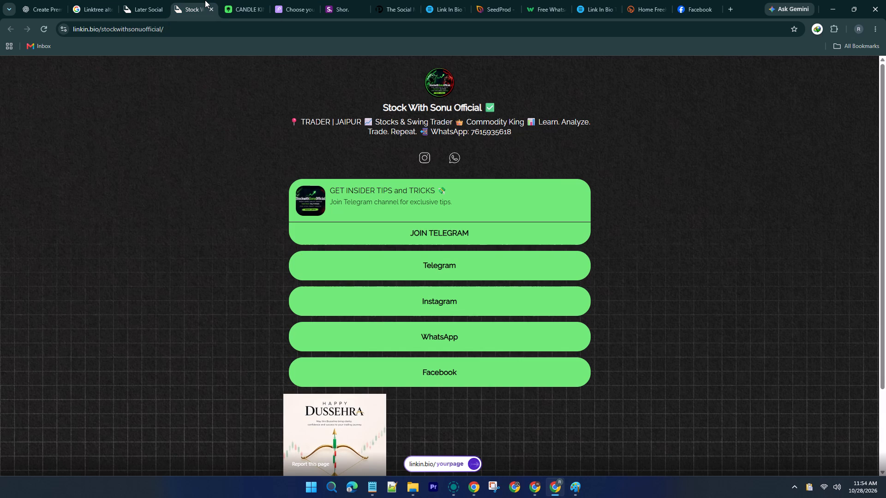
click(234, 2)
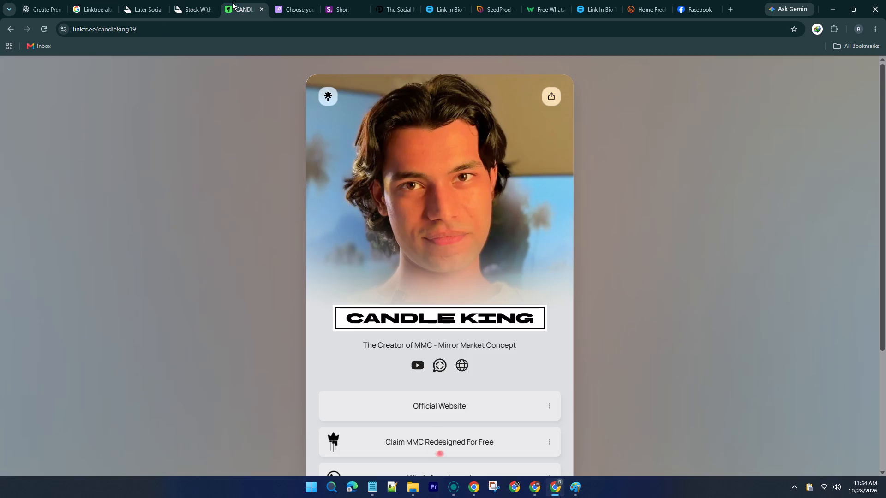
click(206, 0)
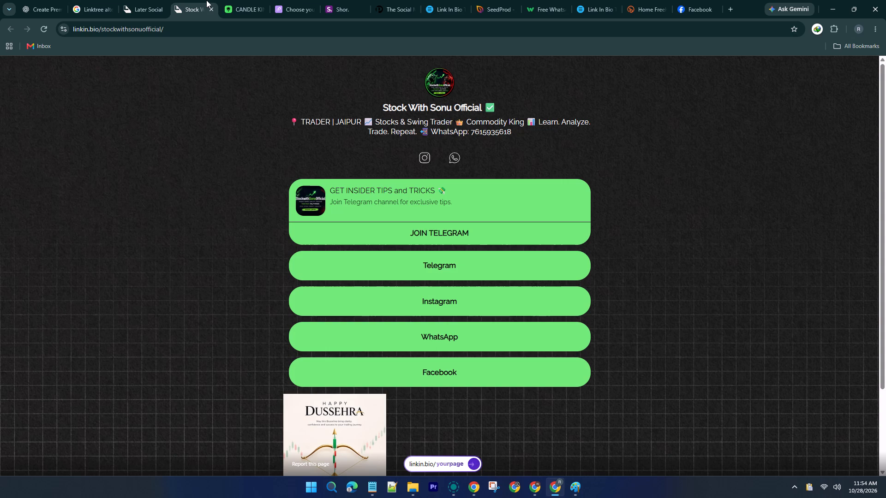
click(232, 0)
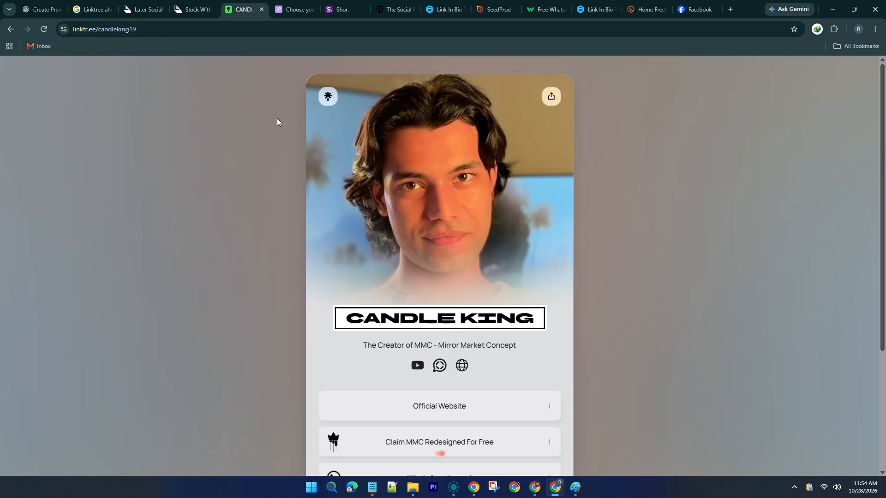
scroll(467, 325, down, 3)
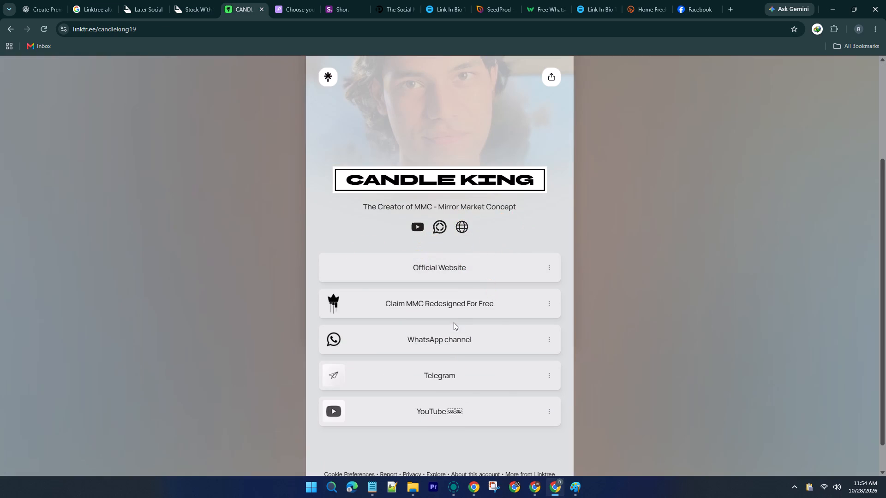
click(206, 0)
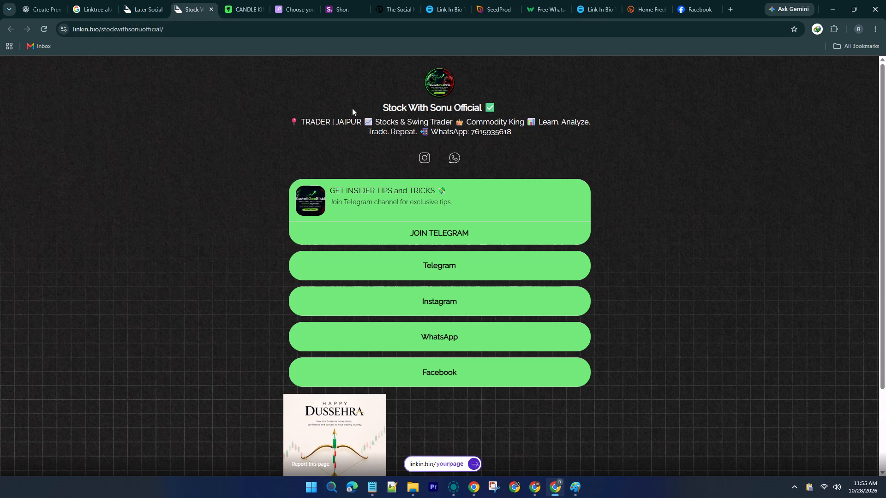
Remove the entire bio text from the Later page's Profile block and save the change.
click(136, 0)
click(350, 196)
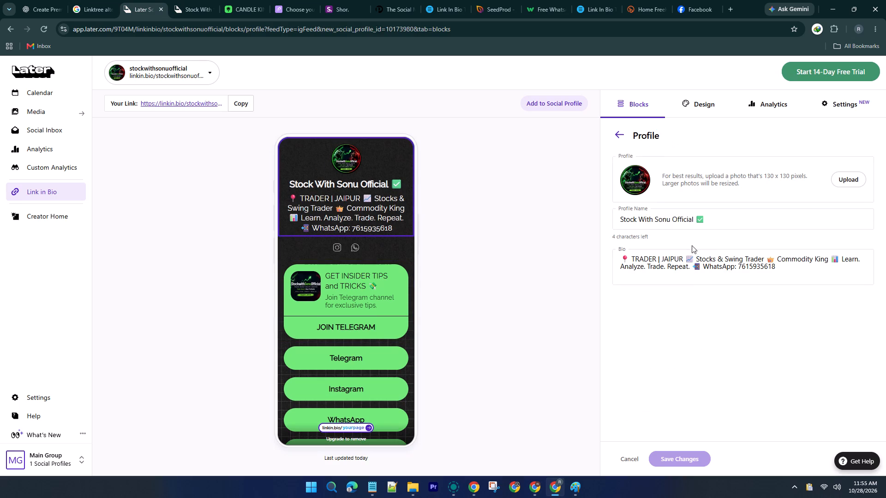
click(692, 261)
key(ctrl+a)
key(BackSpace)
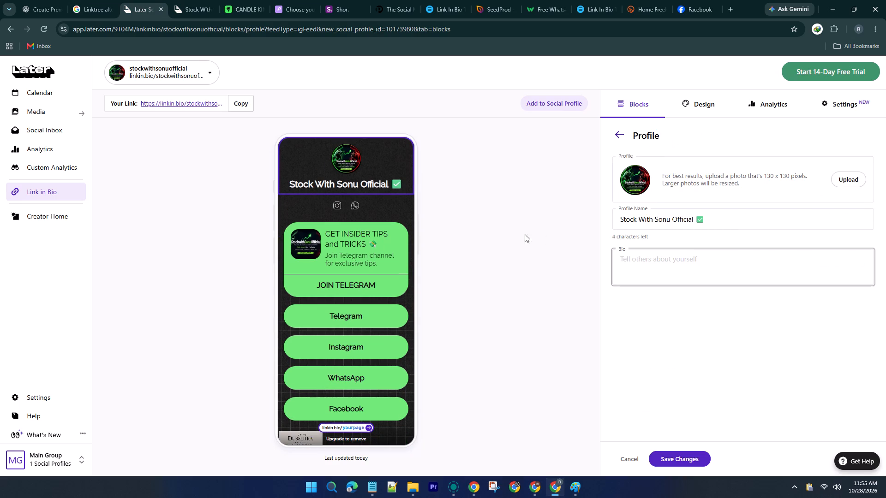
click(331, 235)
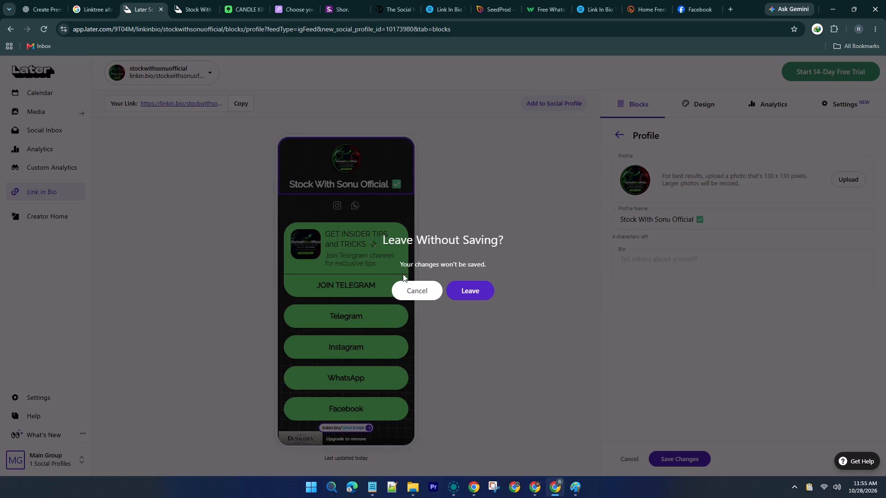
click(415, 292)
click(676, 452)
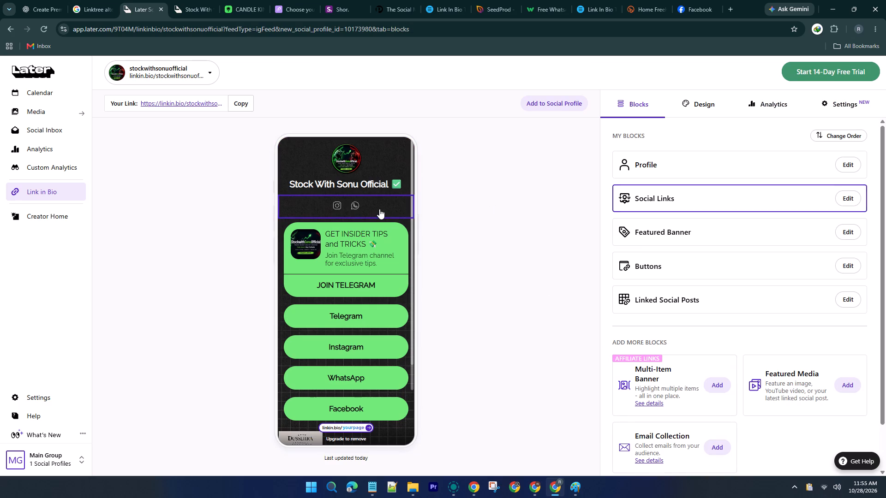
Open the Buttons block, add a space after the Telegram button's text and try to insert an emoji found by searching telegram.
click(677, 266)
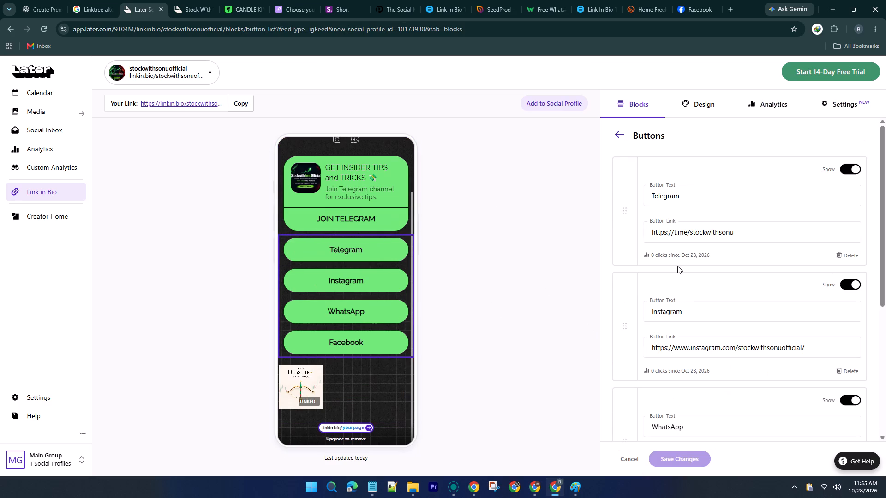
click(683, 313)
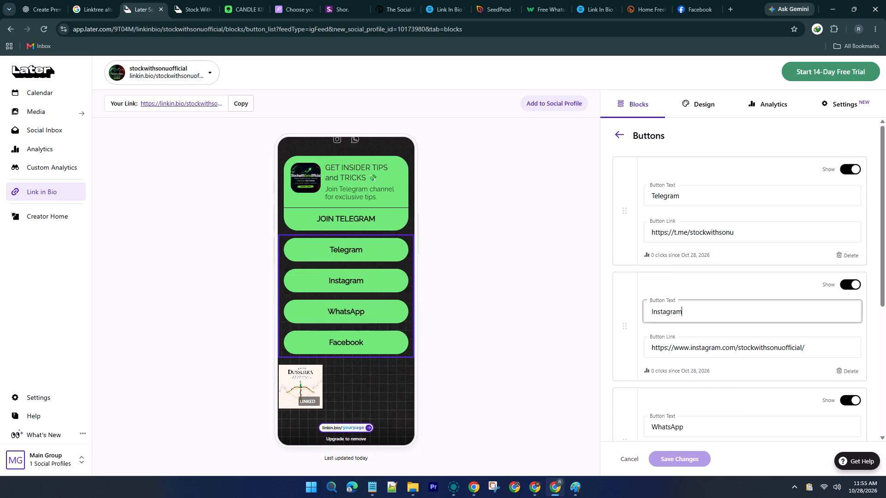
scroll(683, 313, up, 2)
click(688, 198)
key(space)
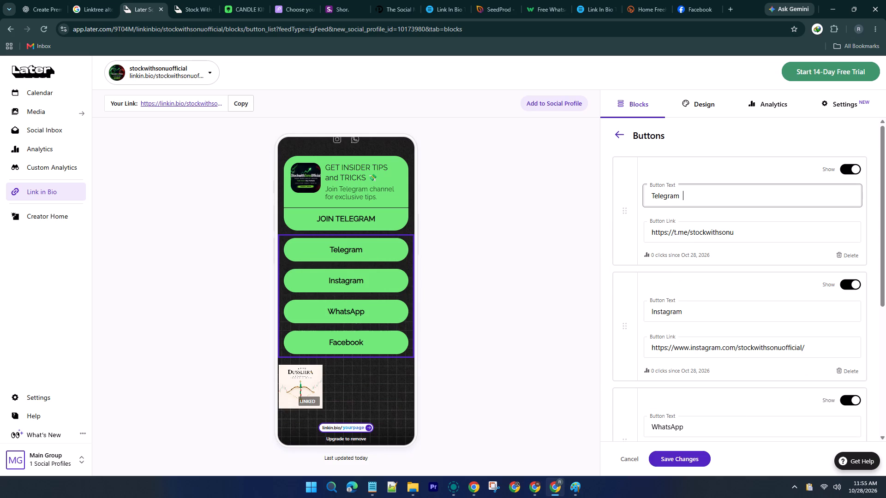
right_click(695, 196)
click(709, 208)
key(super+period)
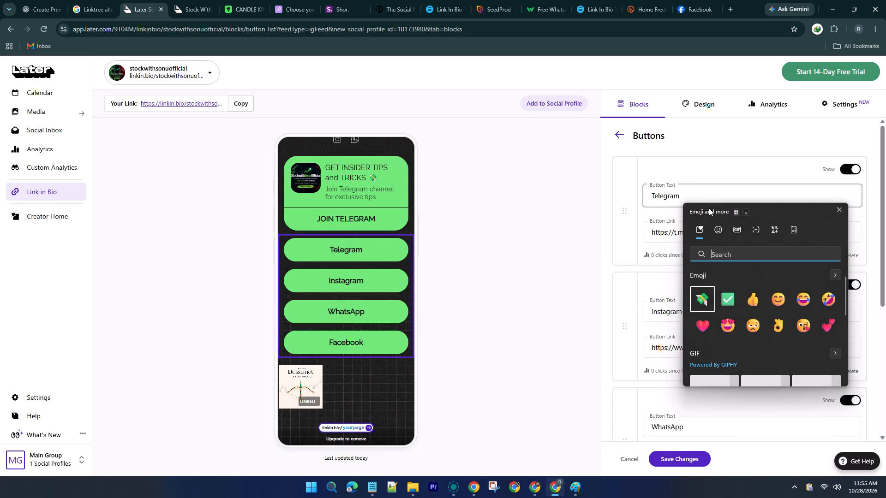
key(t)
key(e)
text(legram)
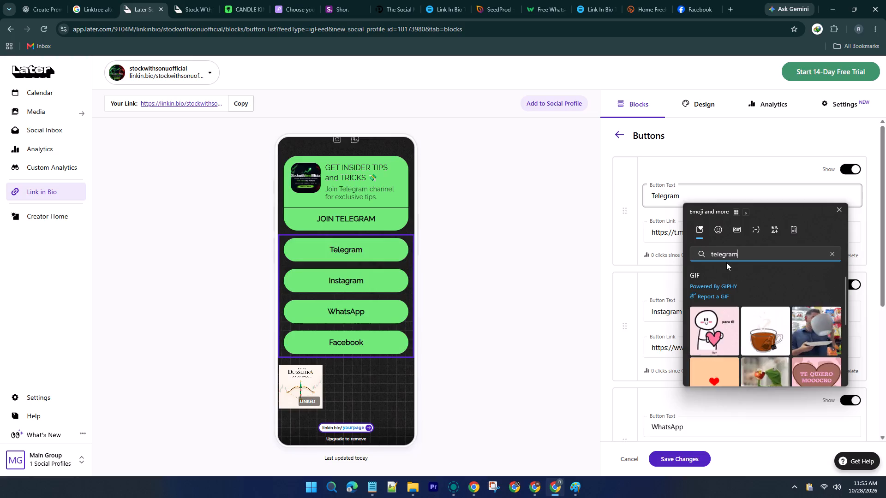
click(723, 326)
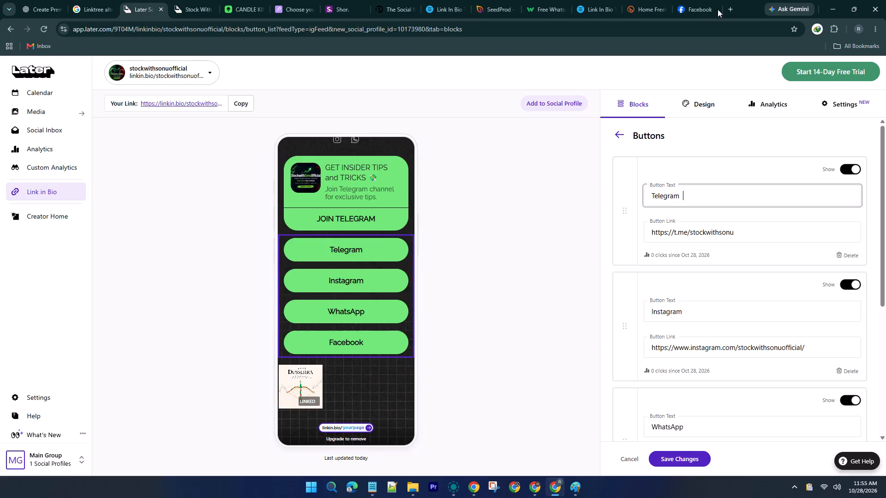
Search the web in a new tab for telegram icon copy.
click(732, 1)
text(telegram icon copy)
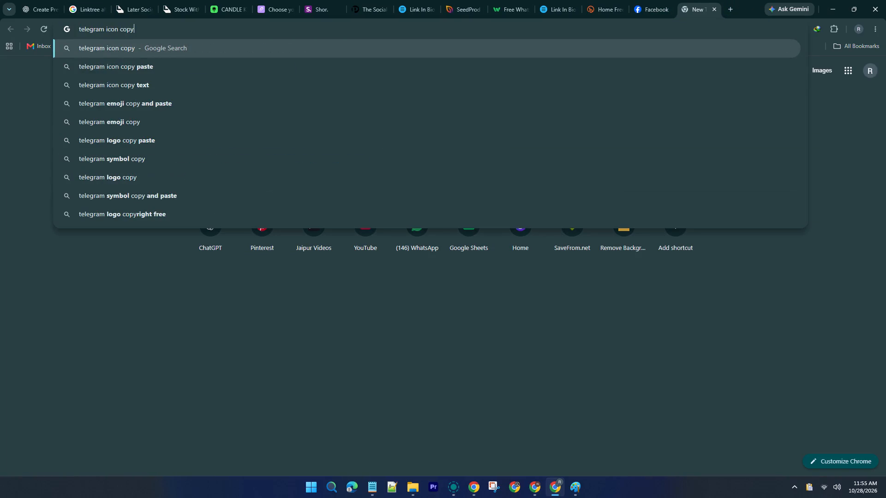
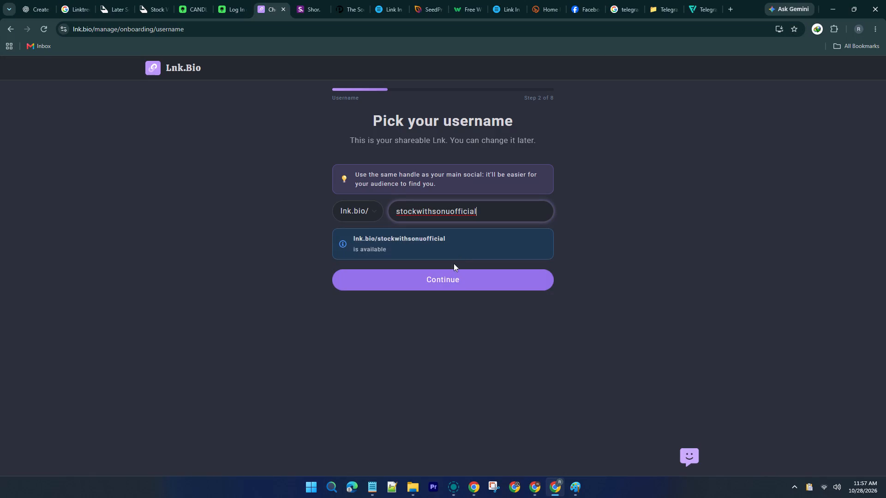
Continue the Lnk.Bio onboarding with the username stockwithsonuofficial and choose Creators & Personal as the page category.
click(438, 277)
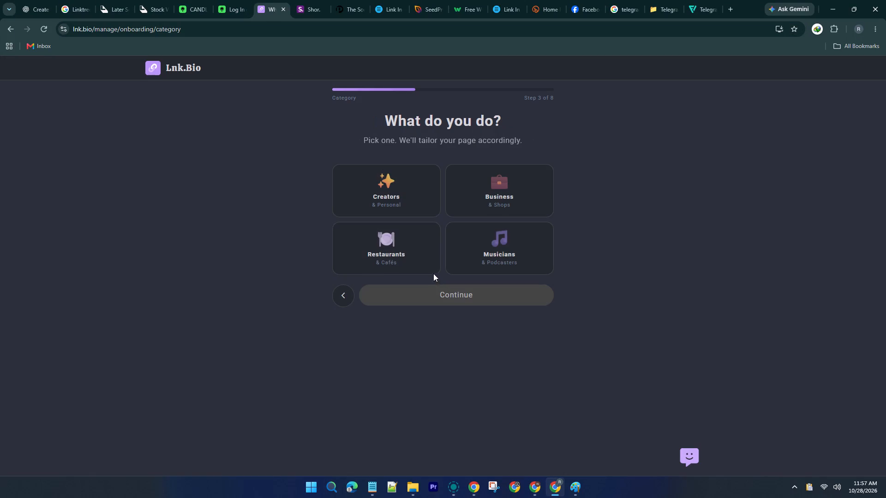
click(418, 192)
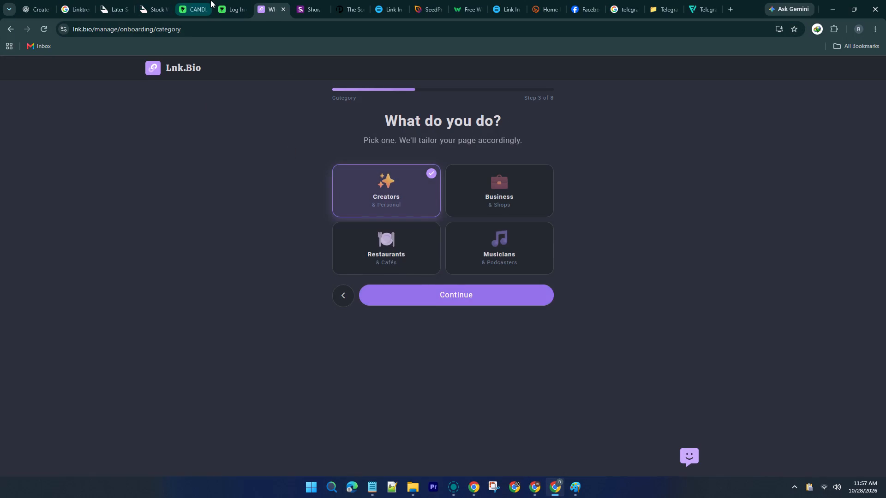
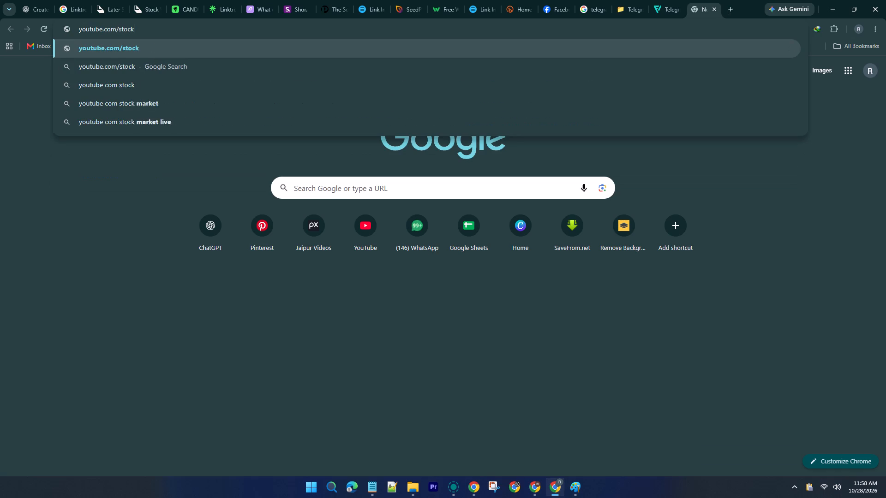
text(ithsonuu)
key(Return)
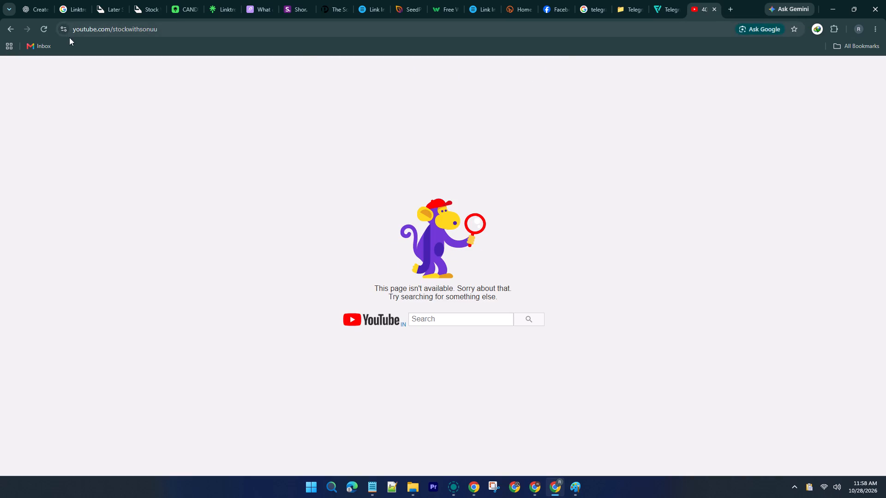
click(115, 33)
click(119, 30)
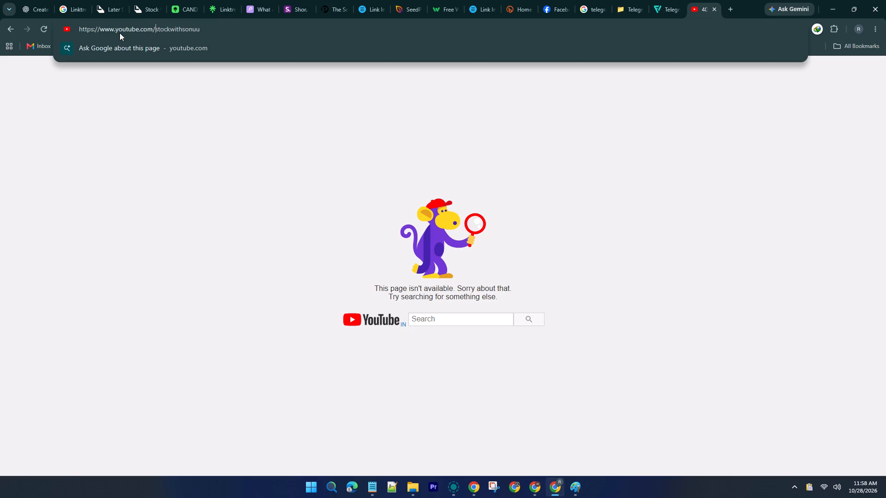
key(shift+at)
click(227, 27)
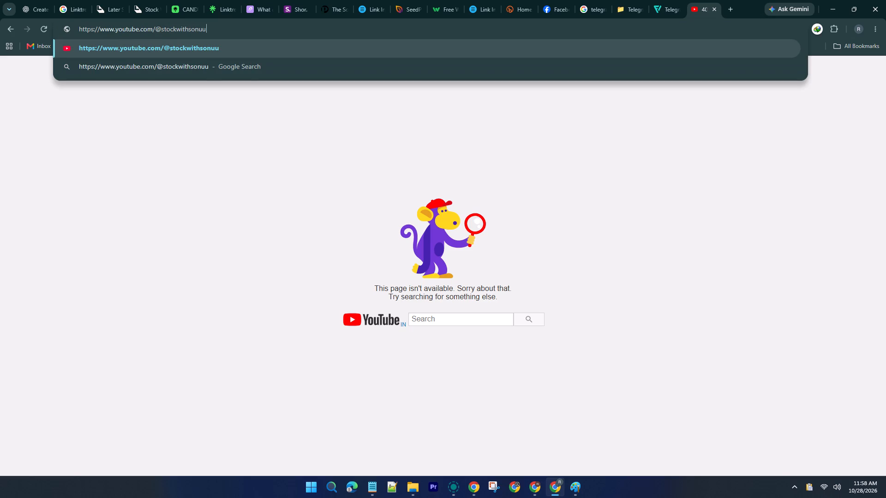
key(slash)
key(ctrl+a)
key(ctrl+c)
key(Return)
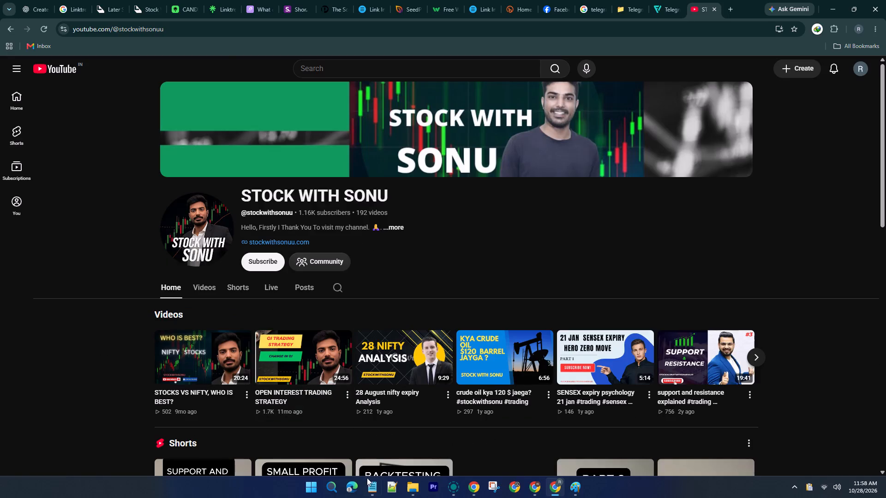
Add the copied YouTube channel link on a new line directly below the Instagram link in the Notepad notes.
click(376, 483)
click(788, 159)
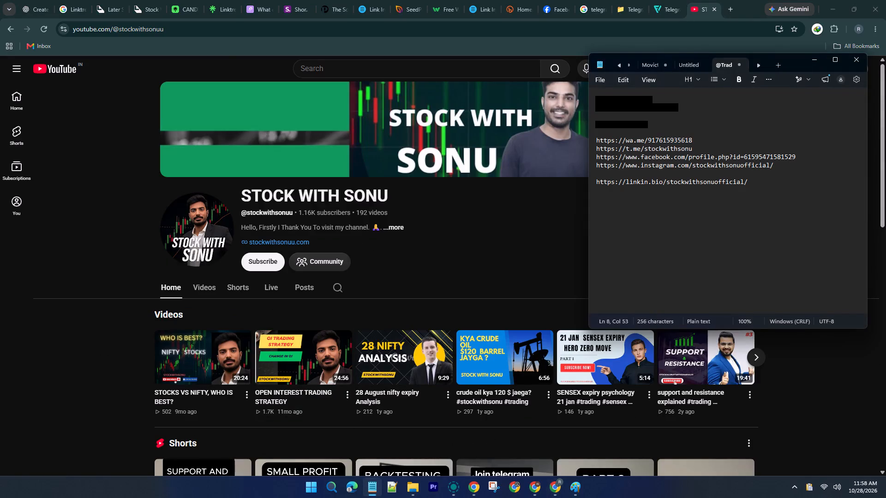
key(Left)
key(Down)
key(Right)
key(Return)
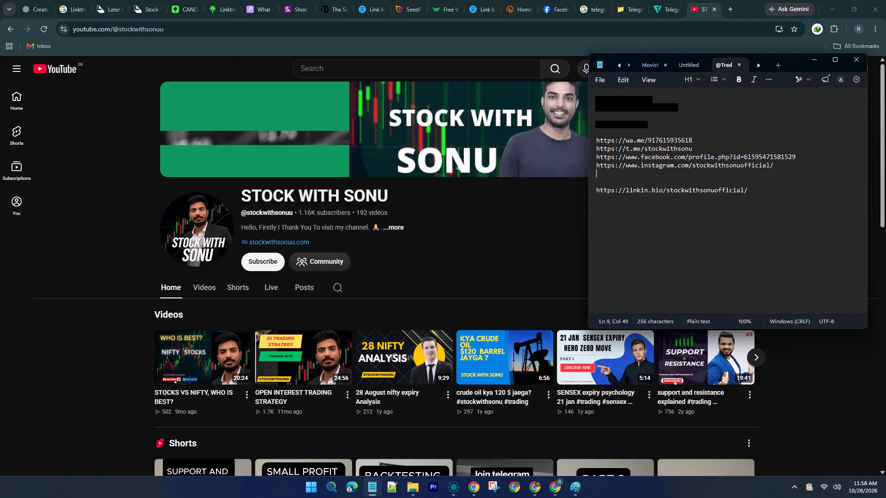
key(ctrl+v)
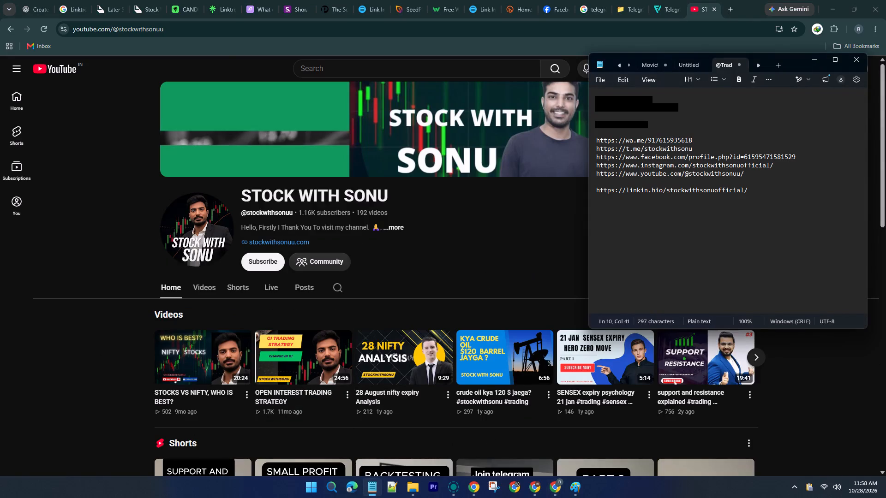
Return to the published linkin.bio/stockwithsonuofficial page in the browser.
click(153, 0)
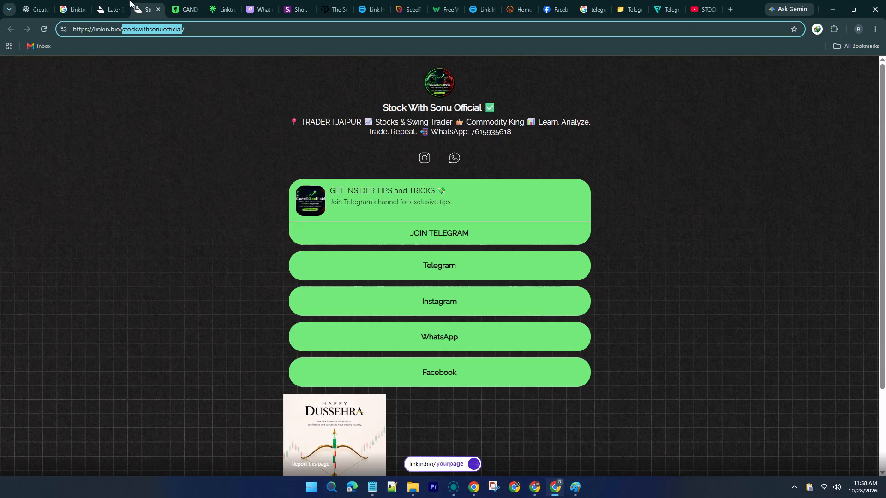
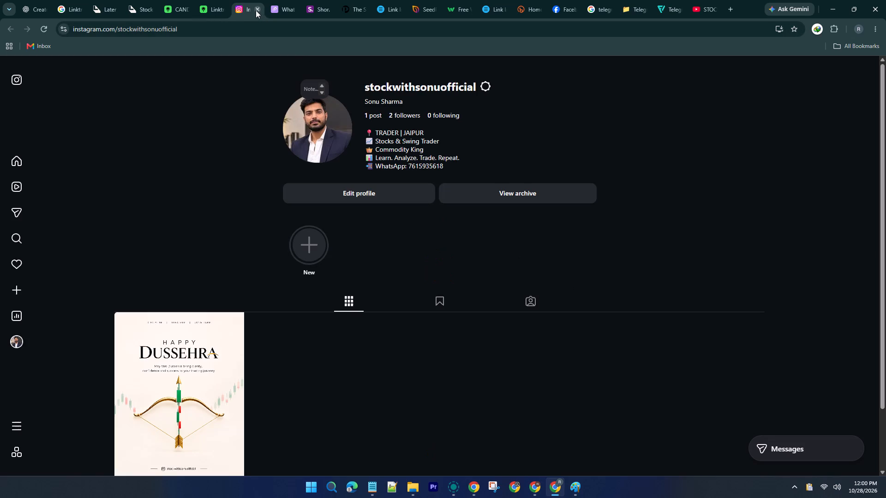
Close the Instagram profile page and, in Linktree's design settings, switch the wallpaper to Pattern style, trying the grid before the wavy organic-shapes pattern.
click(256, 10)
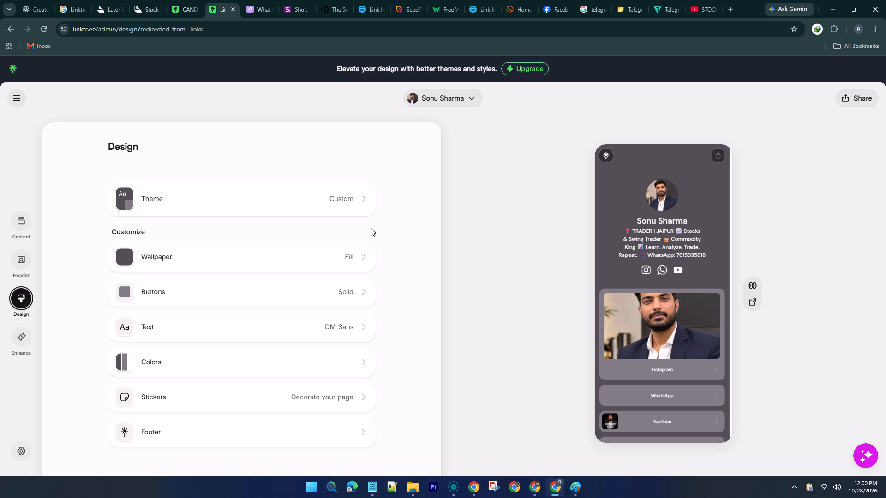
click(359, 254)
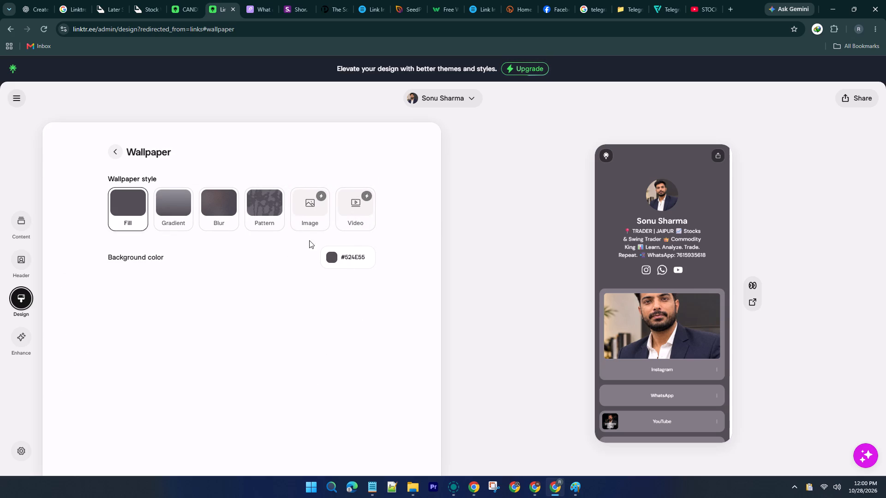
click(271, 211)
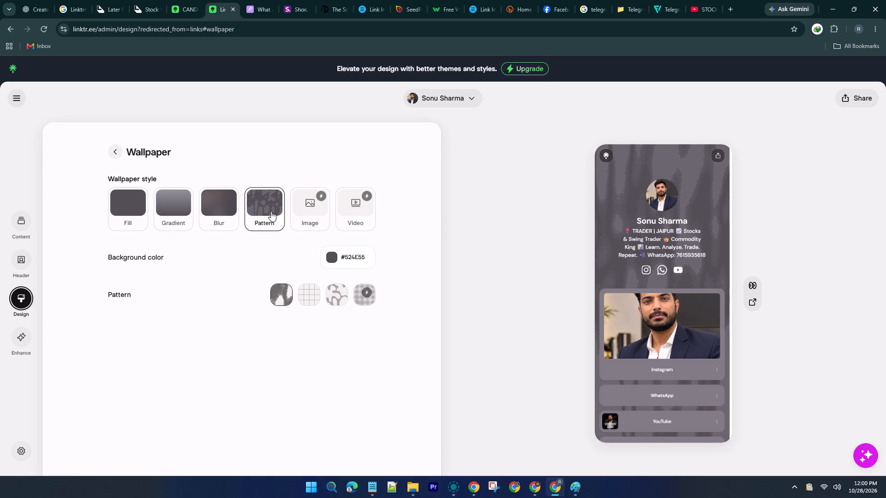
click(313, 325)
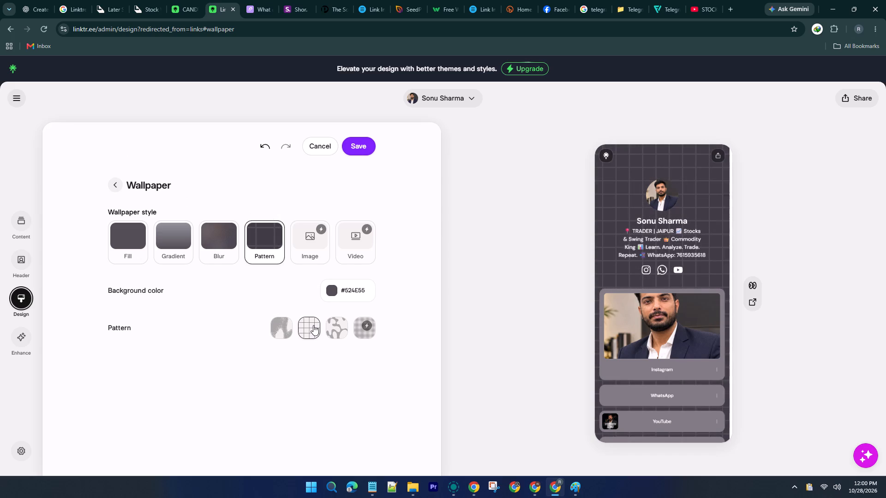
click(329, 328)
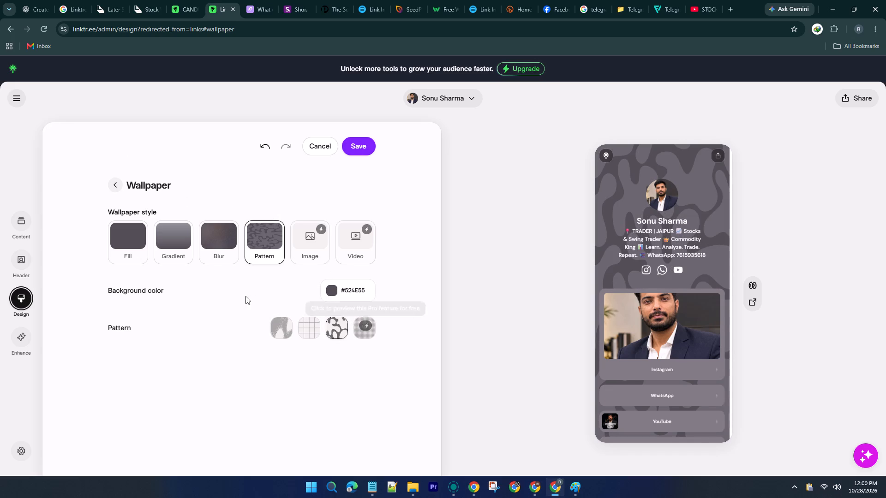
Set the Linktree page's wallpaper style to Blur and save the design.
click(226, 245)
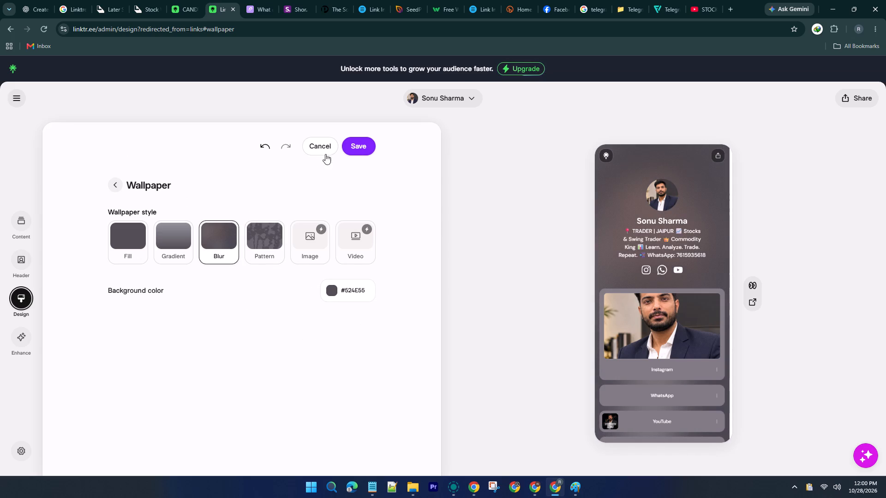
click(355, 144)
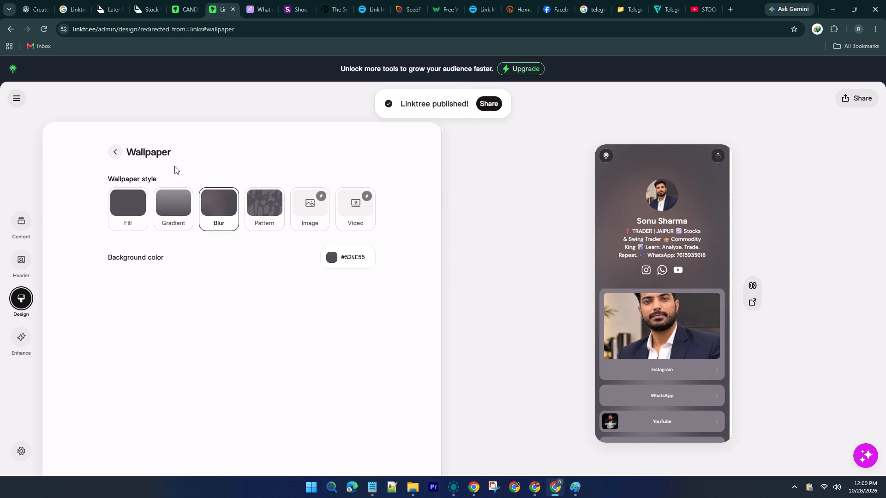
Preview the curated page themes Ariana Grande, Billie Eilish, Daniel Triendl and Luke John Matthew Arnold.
click(120, 151)
click(169, 207)
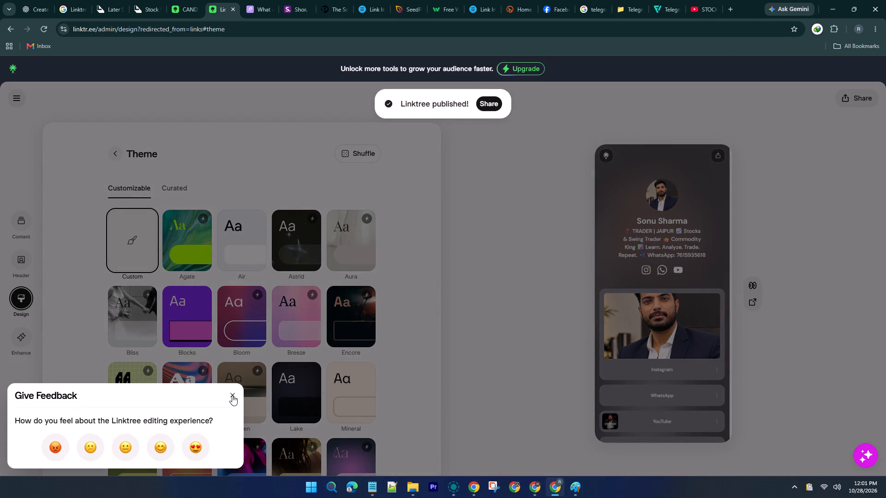
click(232, 395)
click(189, 0)
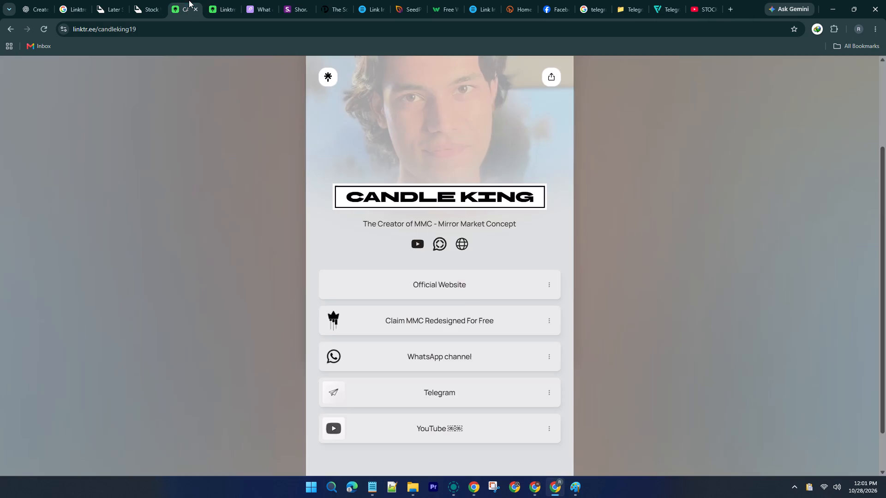
click(218, 0)
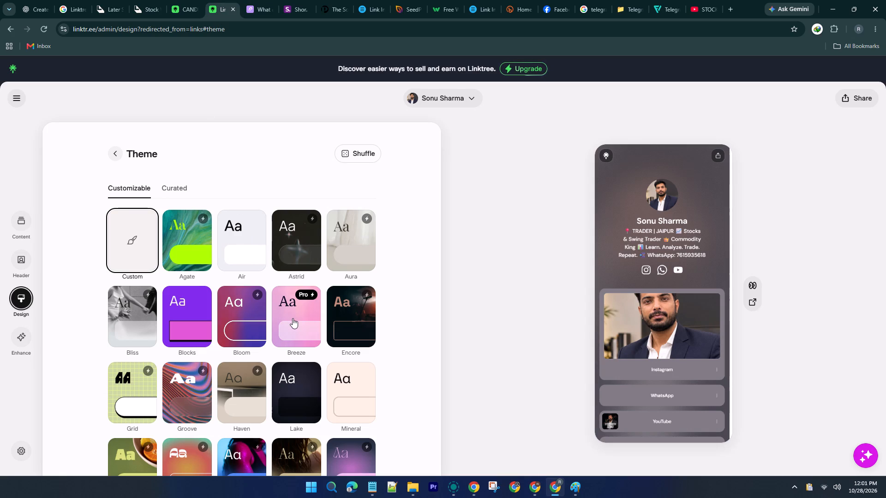
click(194, 190)
click(157, 189)
click(163, 190)
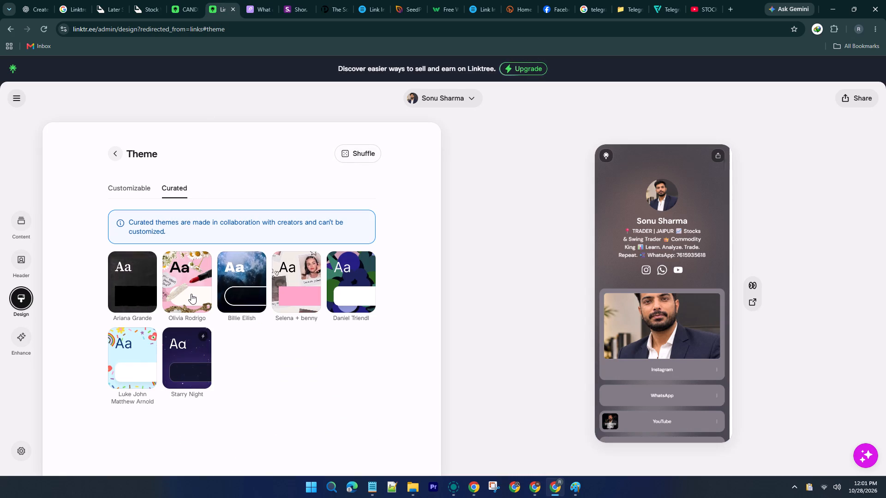
click(138, 278)
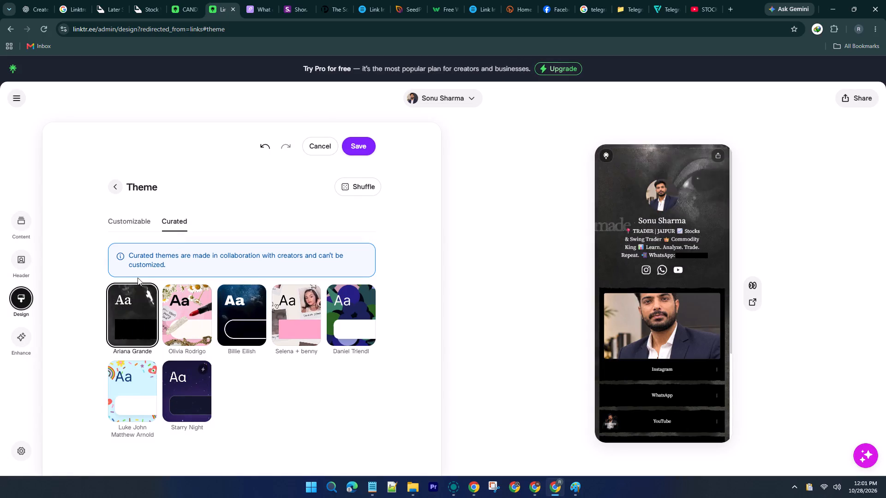
click(241, 307)
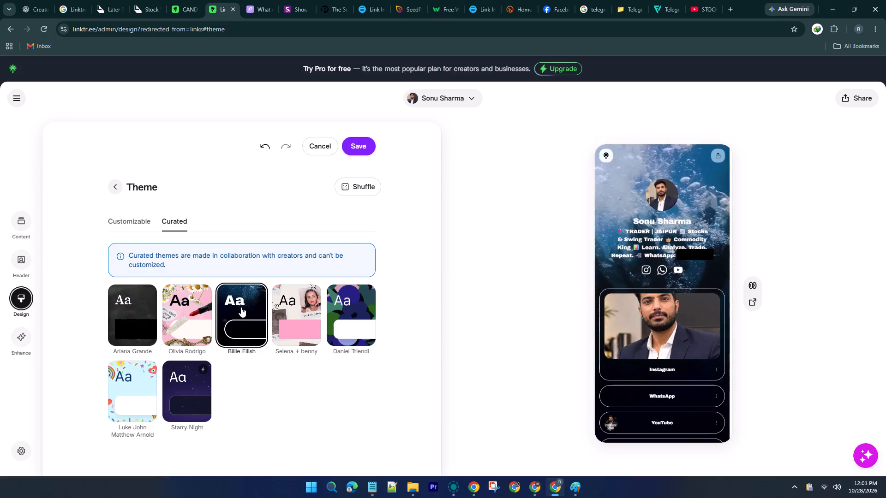
click(338, 303)
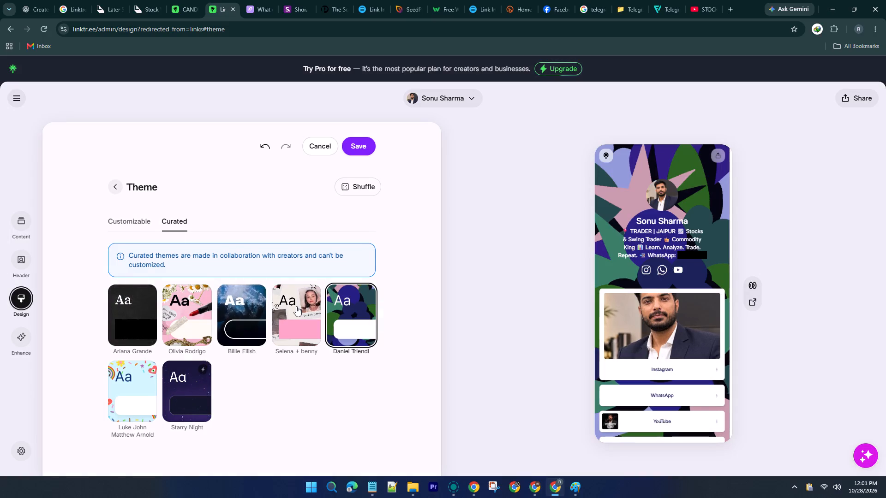
click(201, 385)
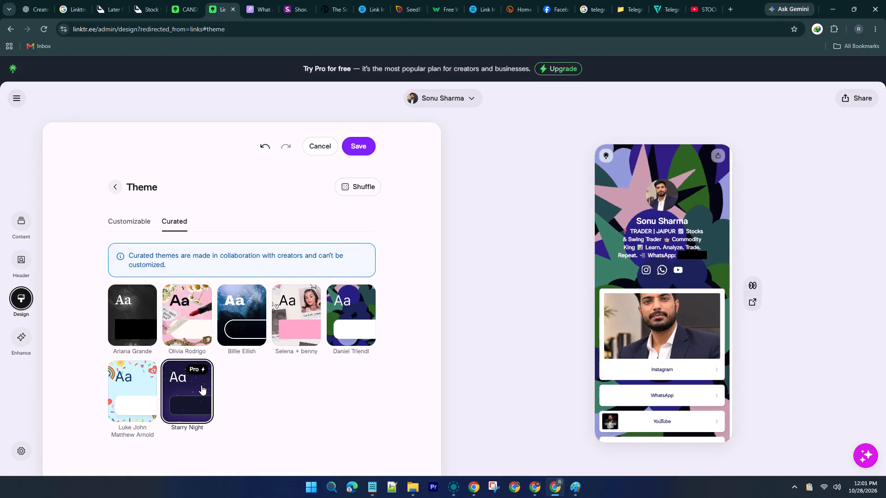
click(143, 389)
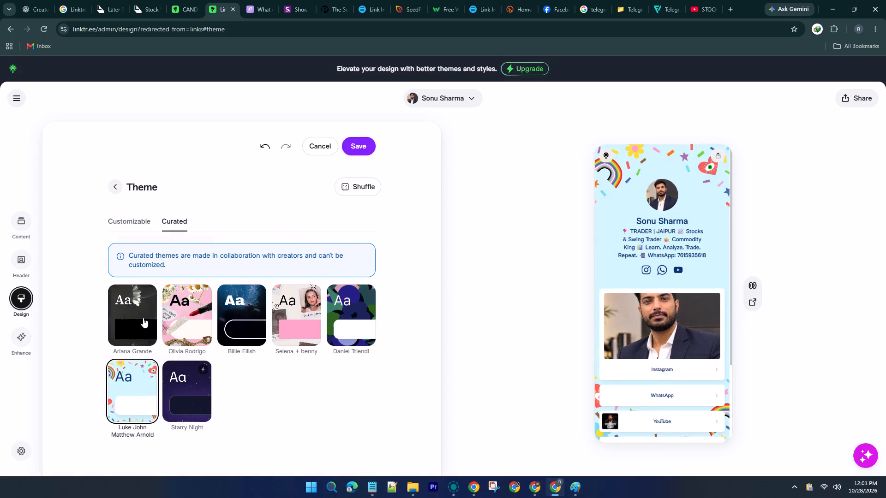
Apply the curated Ariana Grande theme, save it and return to the Design overview.
click(143, 318)
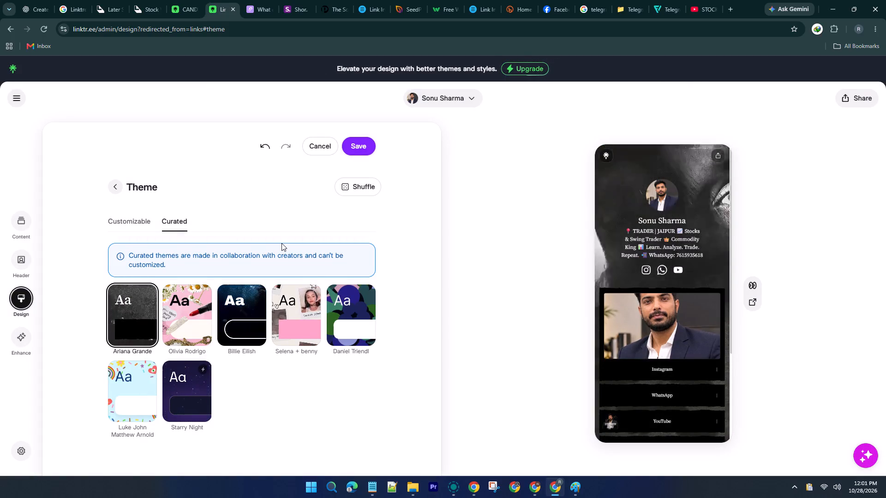
click(351, 149)
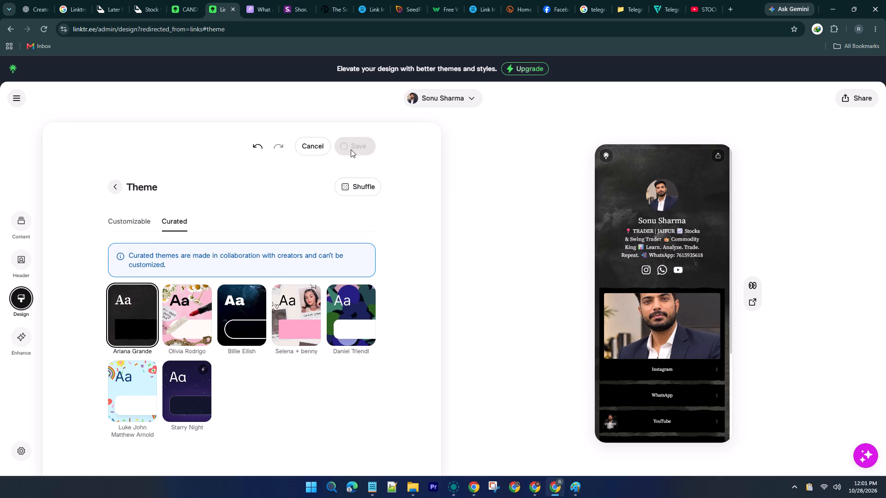
click(117, 155)
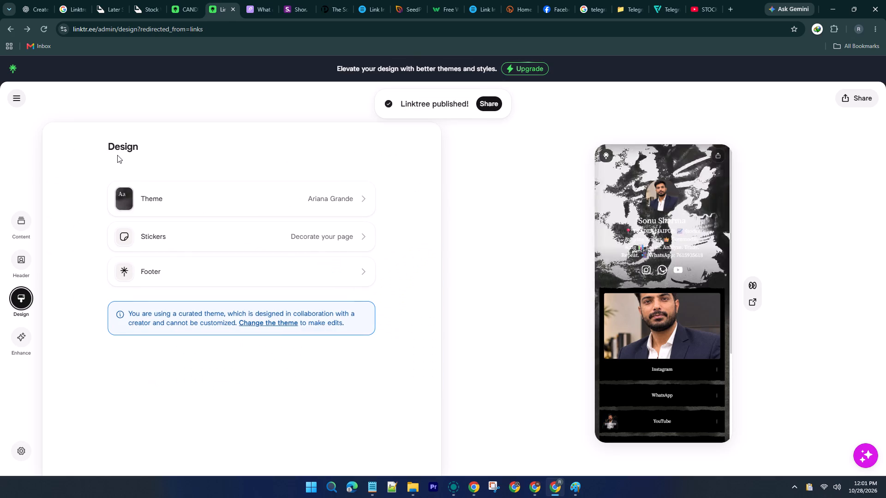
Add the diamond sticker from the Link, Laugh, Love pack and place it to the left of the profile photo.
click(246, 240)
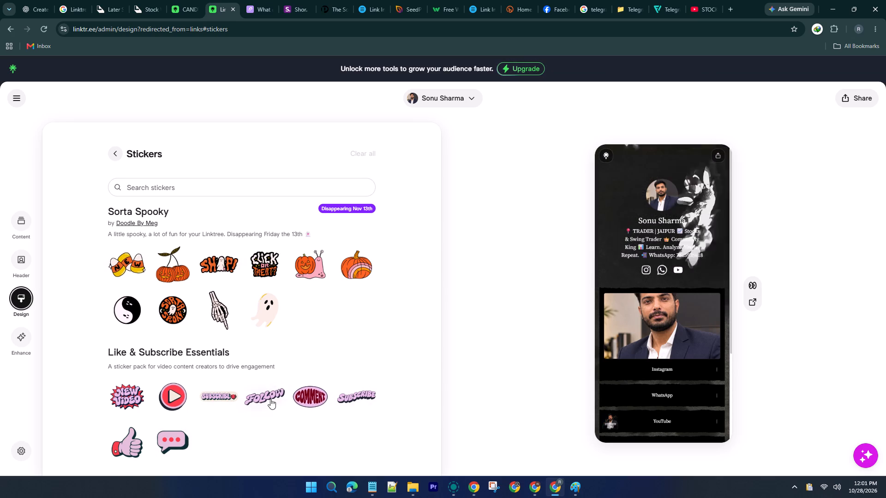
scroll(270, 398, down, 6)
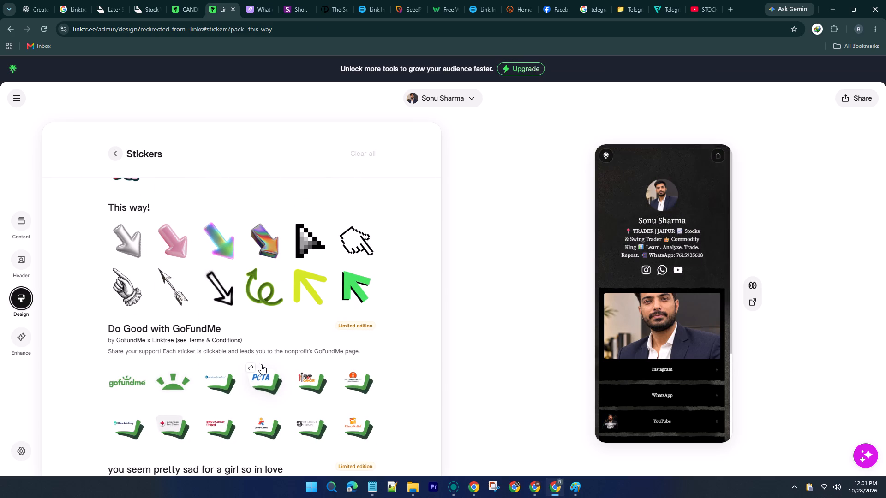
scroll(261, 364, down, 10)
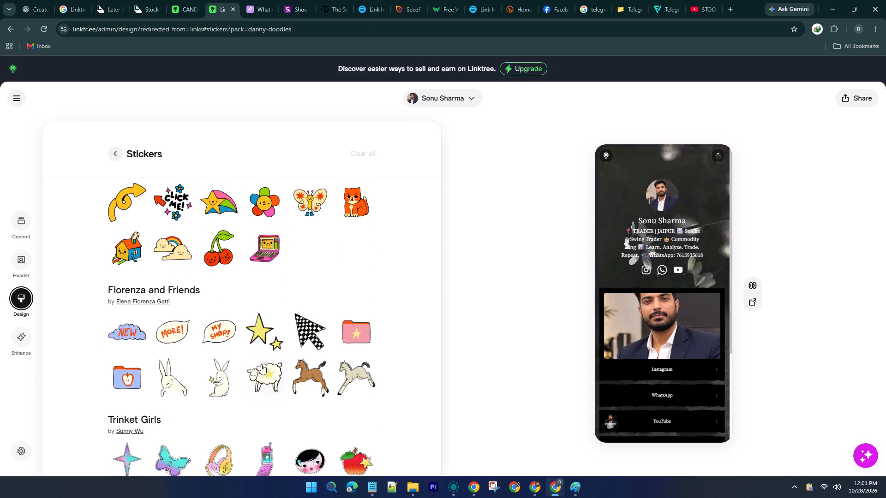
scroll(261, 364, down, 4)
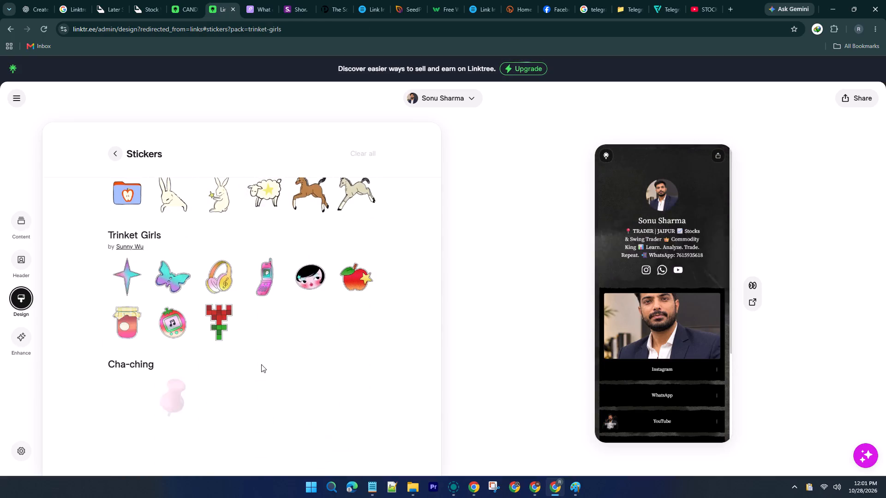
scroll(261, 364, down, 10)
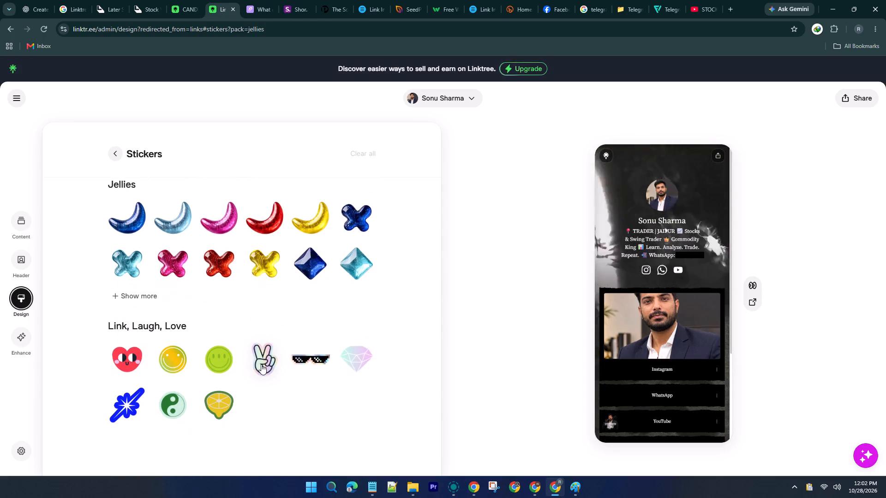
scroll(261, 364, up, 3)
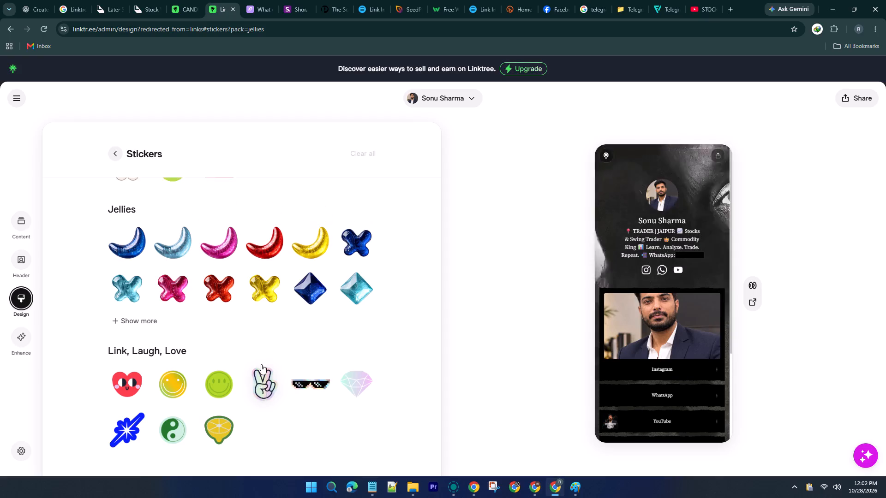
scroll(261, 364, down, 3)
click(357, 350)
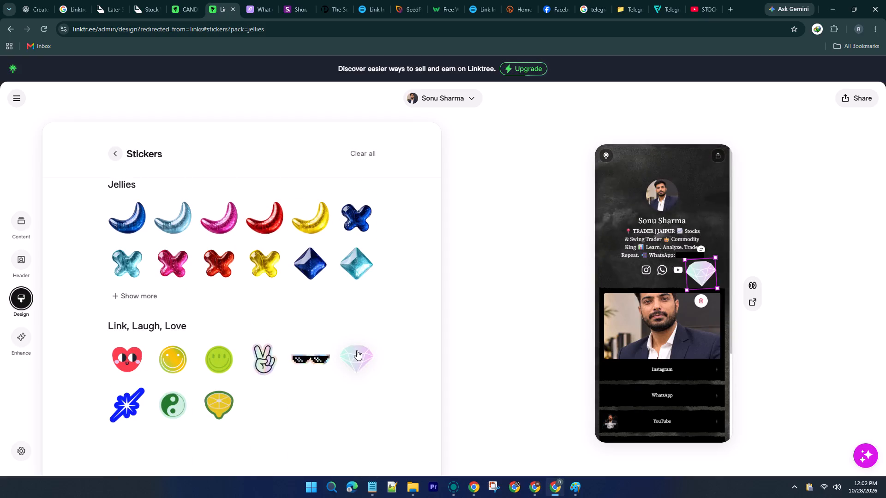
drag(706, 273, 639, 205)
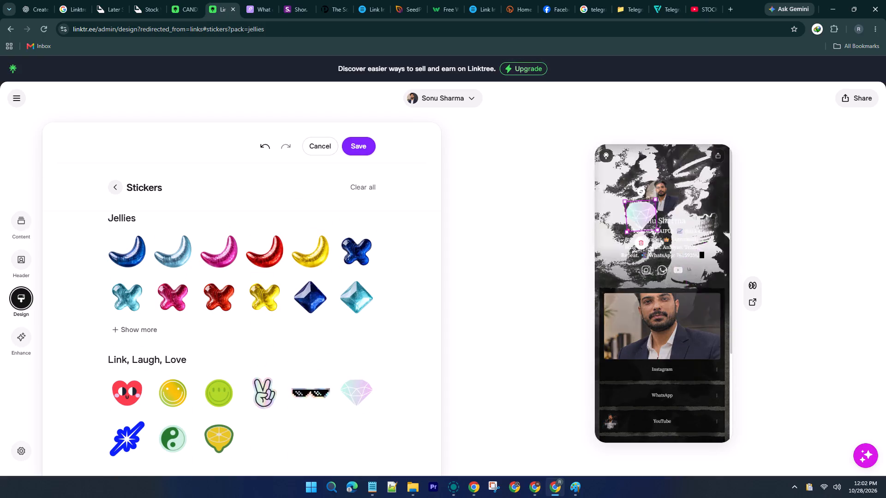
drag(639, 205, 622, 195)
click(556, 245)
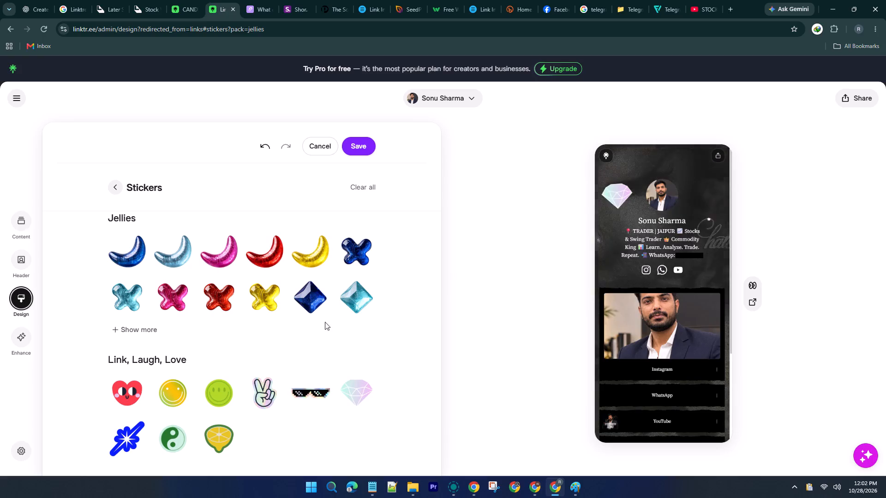
Add the Follow sticker from the Like & Subscribe Essentials pack and place it at the profile photo's upper right.
scroll(264, 385, up, 14)
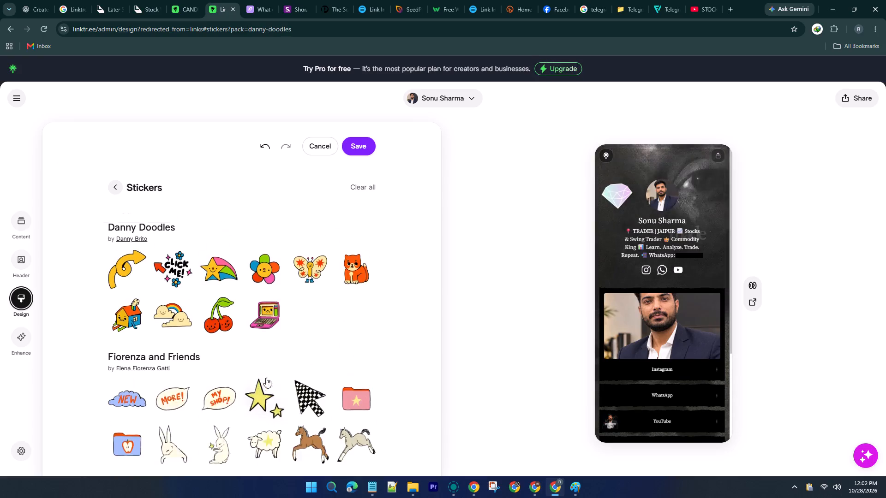
scroll(266, 378, up, 13)
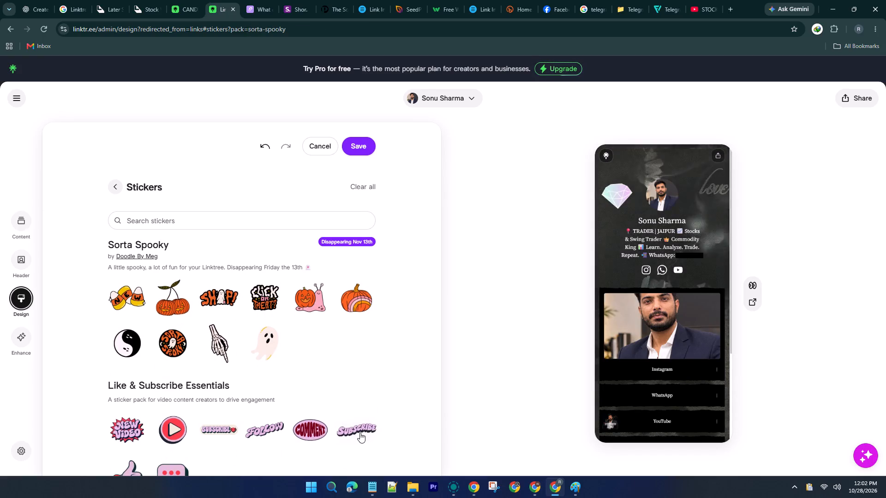
click(263, 424)
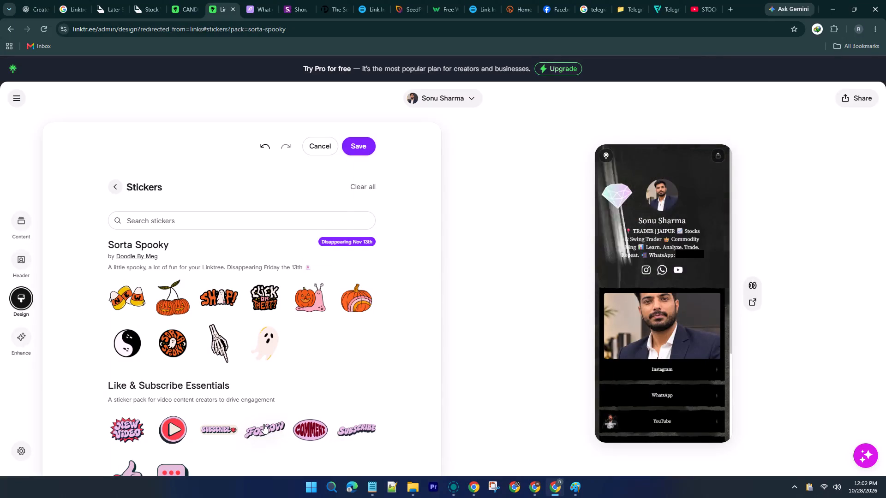
drag(676, 300, 701, 170)
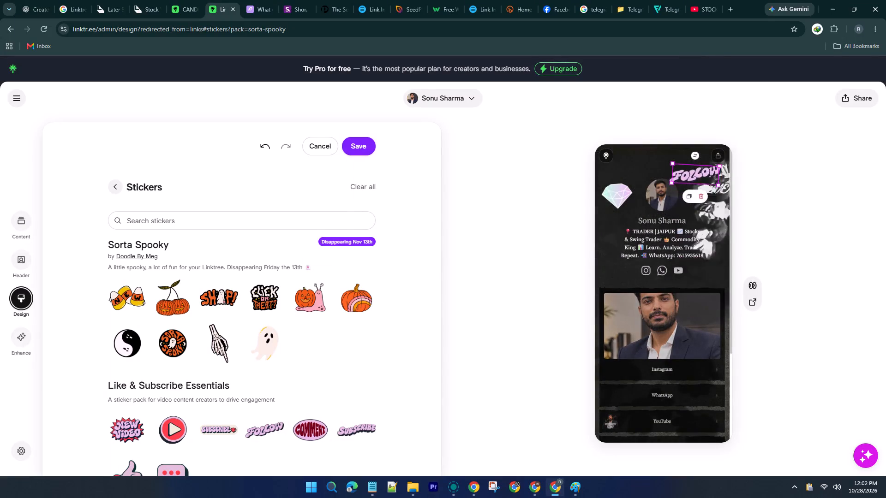
drag(701, 170, 712, 190)
drag(672, 300, 704, 184)
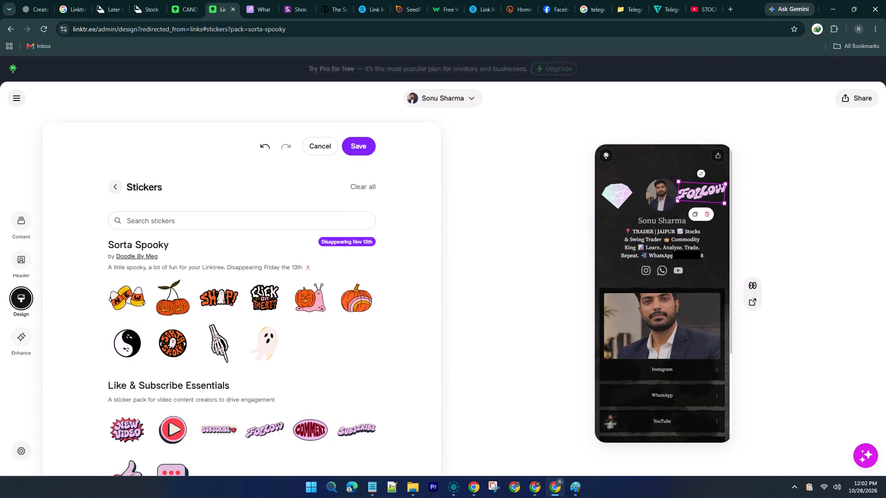
drag(704, 184, 704, 173)
click(824, 224)
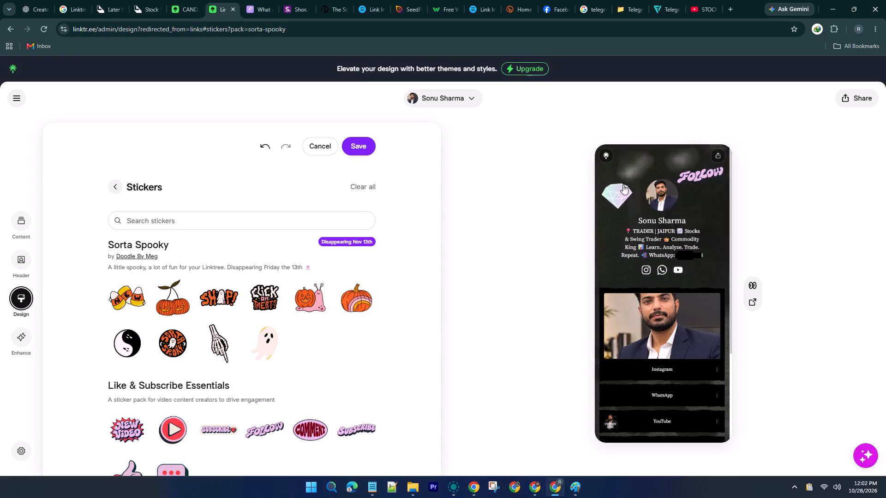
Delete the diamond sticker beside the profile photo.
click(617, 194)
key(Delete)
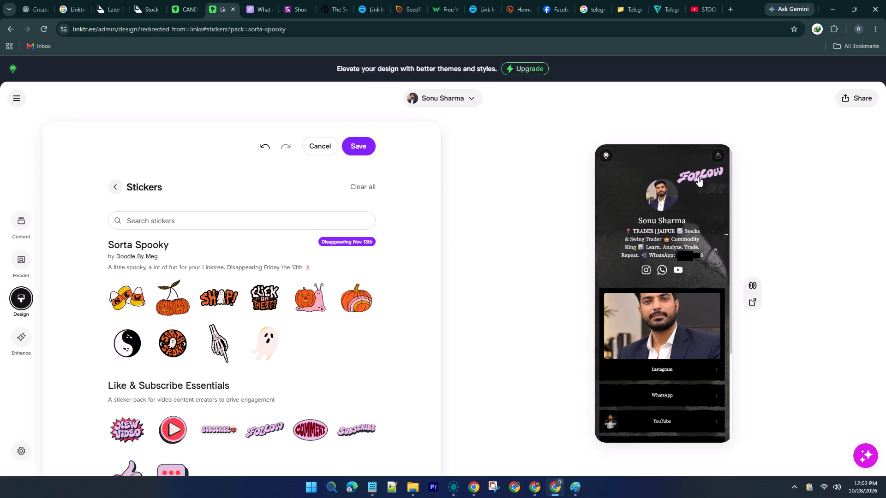
Try the Follow sticker to the left of the profile photo, then settle it in the page's upper-right corner.
drag(705, 173, 623, 202)
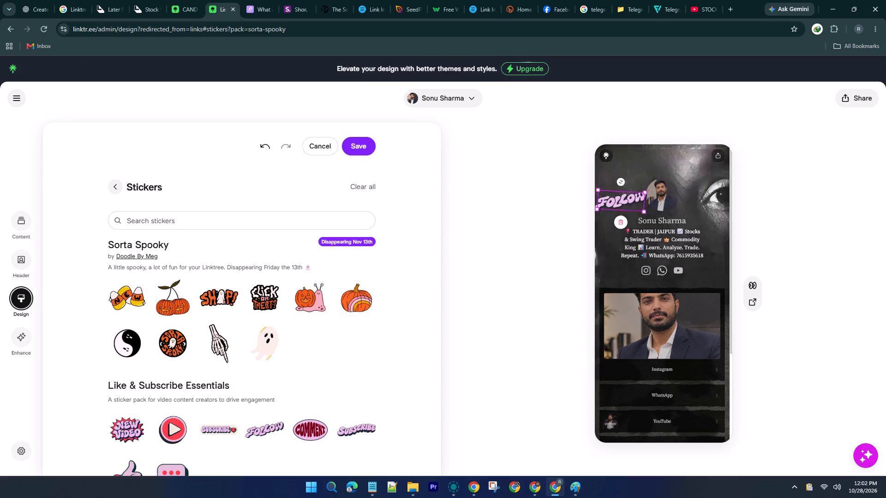
drag(623, 202, 706, 169)
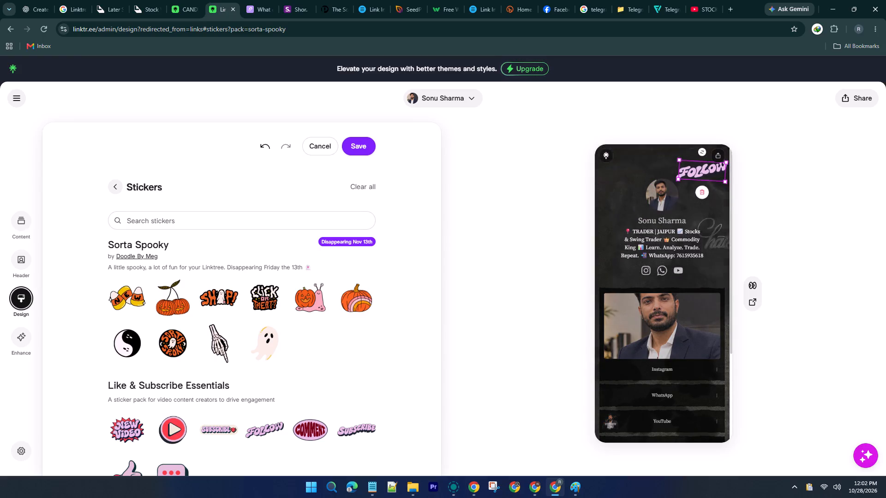
drag(706, 169, 706, 168)
click(788, 209)
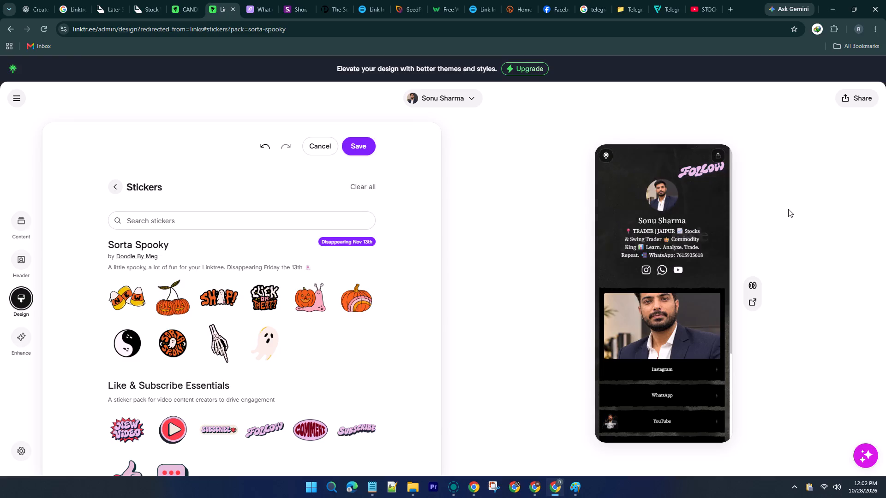
Review the page preview down to its footer, then open the Footer design settings.
scroll(718, 271, down, 3)
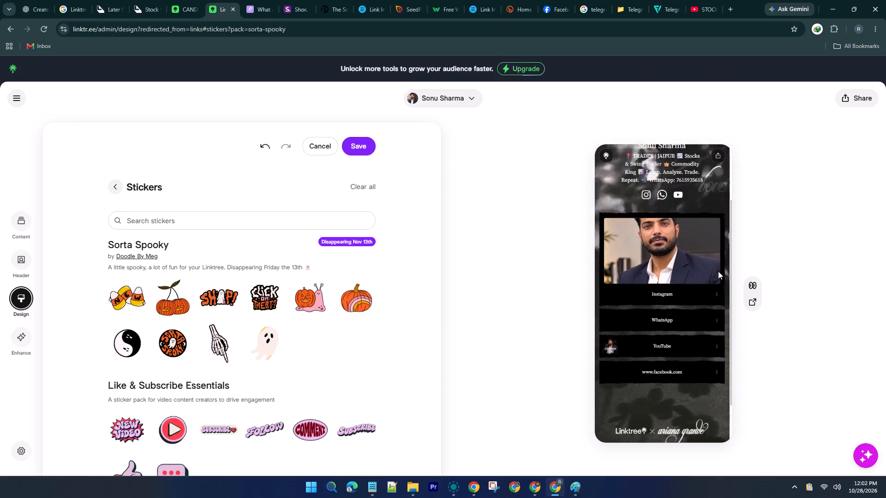
scroll(718, 271, down, 3)
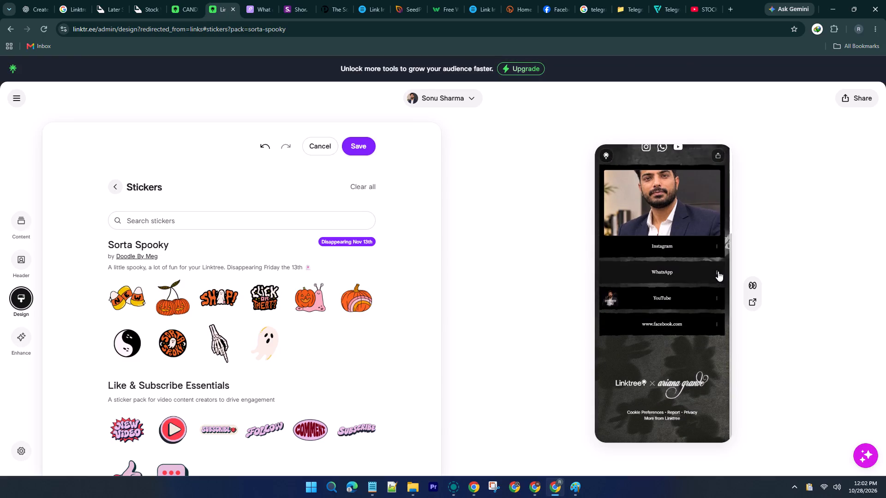
scroll(718, 271, up, 3)
scroll(233, 279, up, 4)
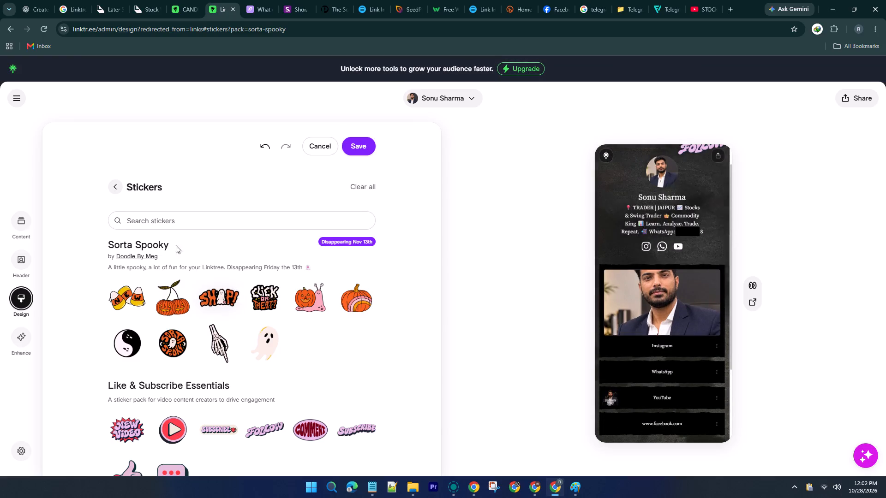
click(128, 186)
click(120, 186)
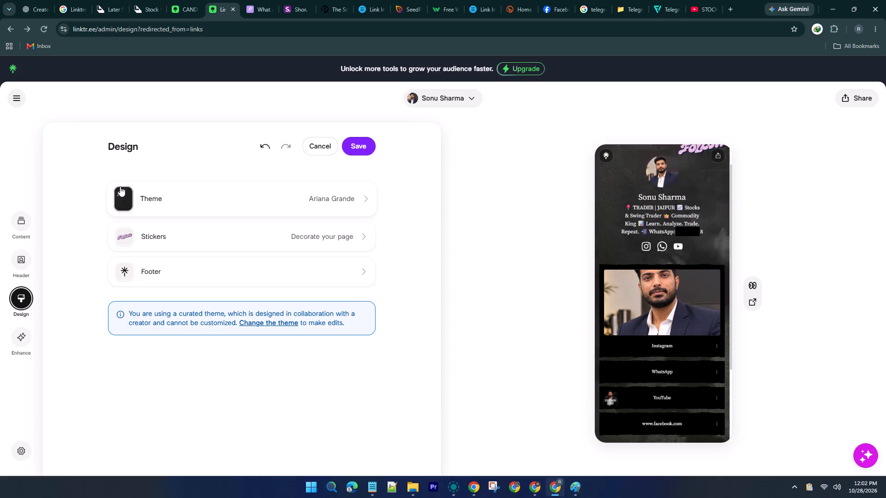
click(201, 271)
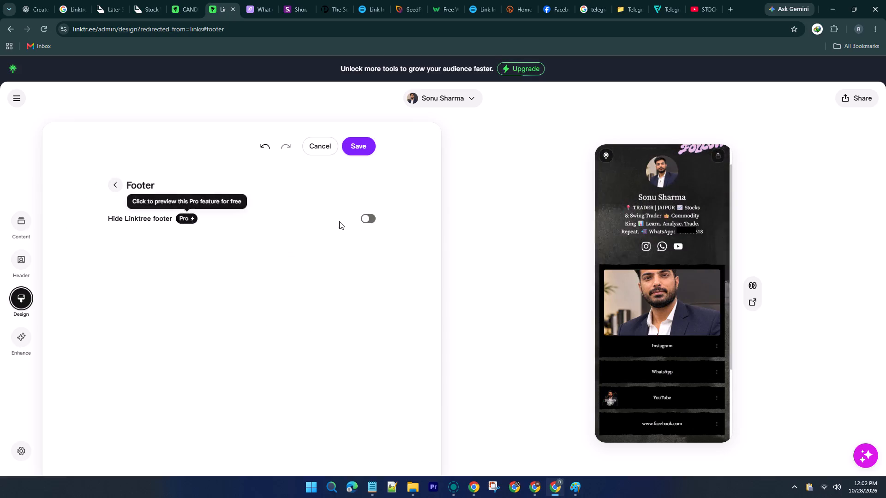
Leave the Footer settings, save and publish the pending design changes, and open the Content links list.
click(133, 183)
click(120, 183)
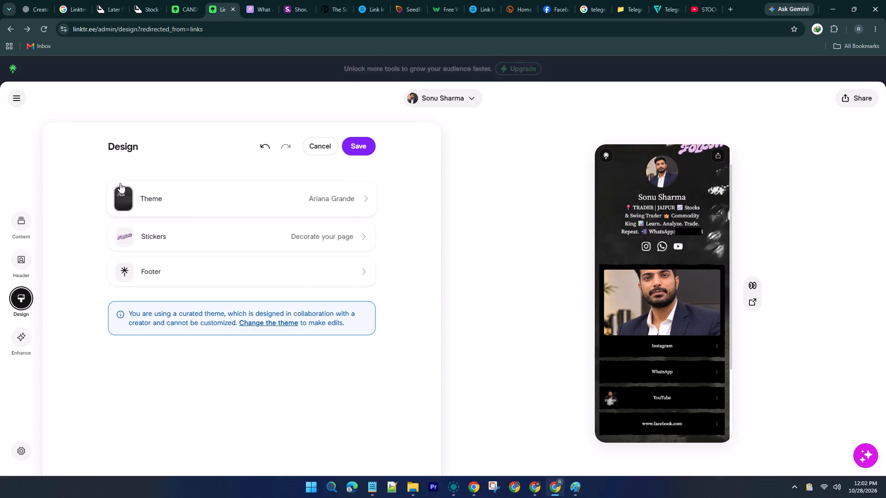
click(28, 265)
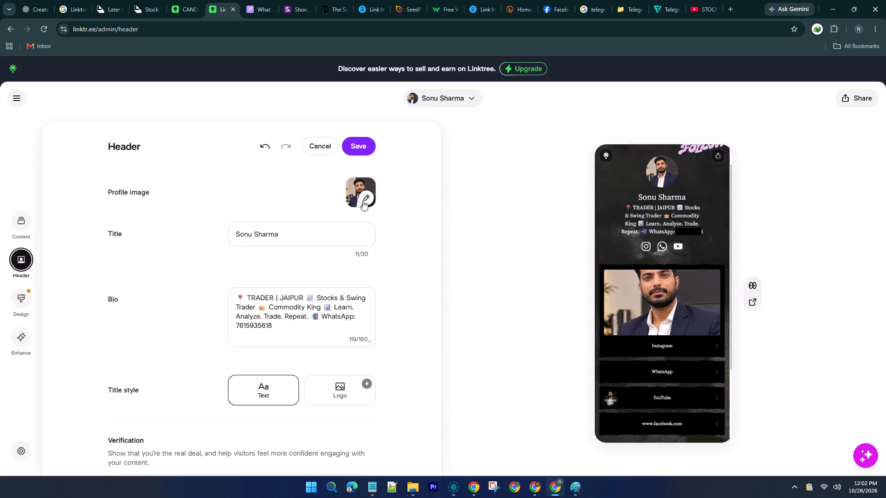
click(23, 226)
click(460, 265)
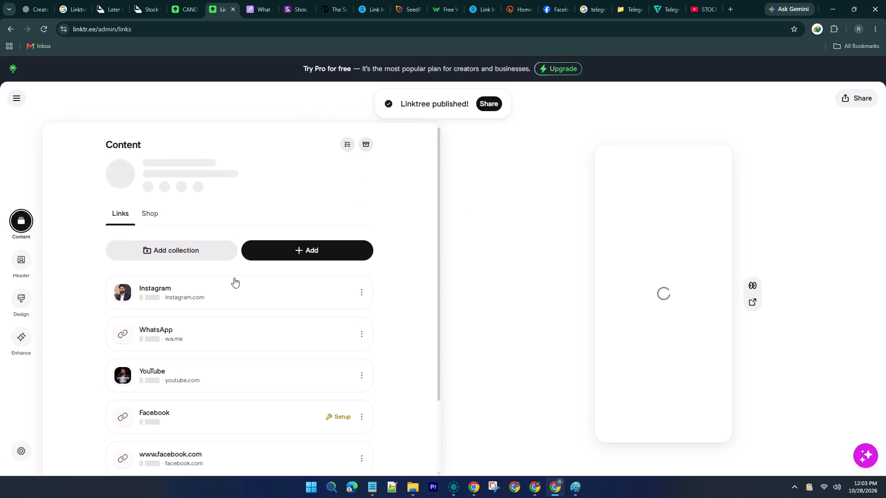
Switch the Instagram link's display layout to Classic.
click(233, 298)
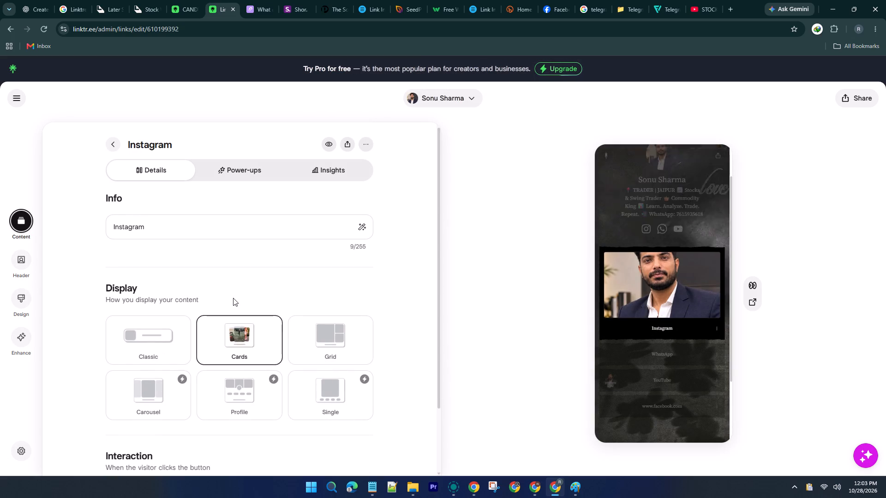
click(161, 408)
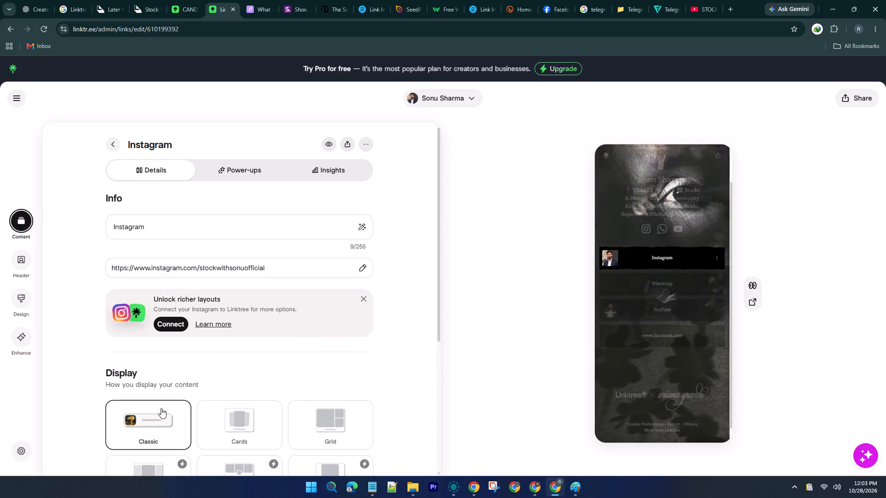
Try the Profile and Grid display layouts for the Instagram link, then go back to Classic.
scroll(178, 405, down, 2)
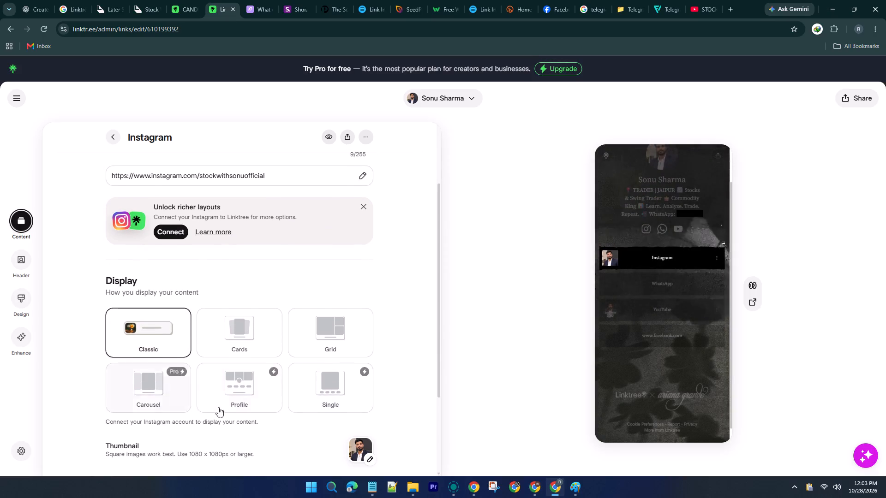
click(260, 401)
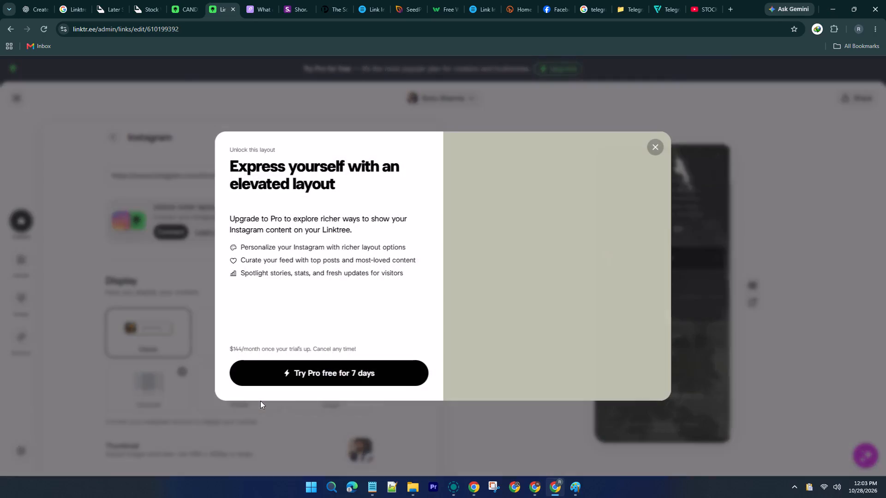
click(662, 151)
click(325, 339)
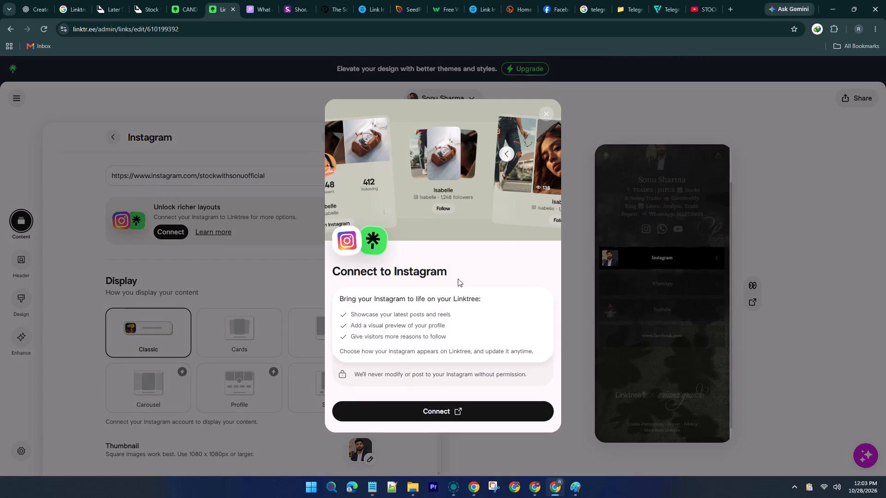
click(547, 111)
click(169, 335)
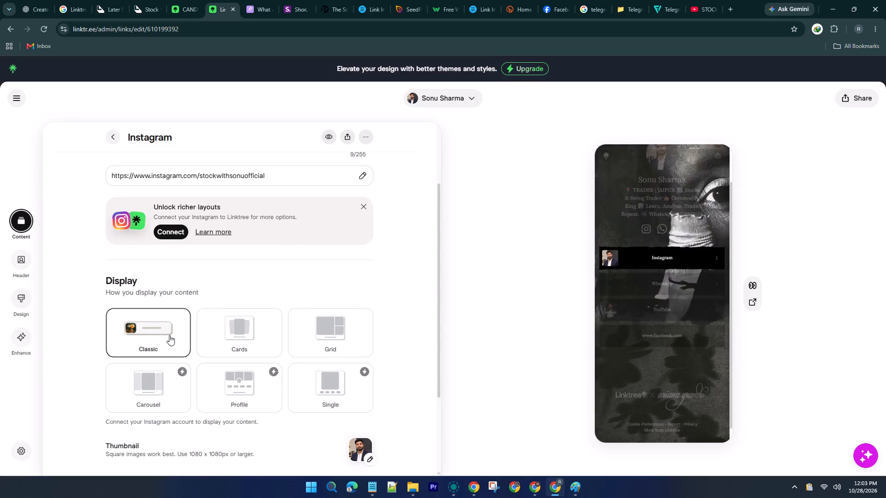
Replace the Instagram link's thumbnail photo with the outlined Instagram icon, searching the icons for "insta", and return to the links list.
scroll(169, 335, up, 5)
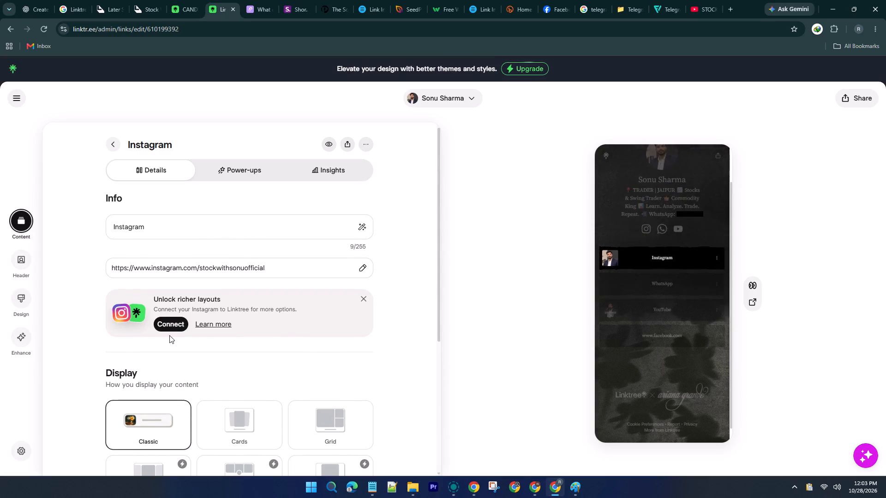
scroll(253, 216, down, 4)
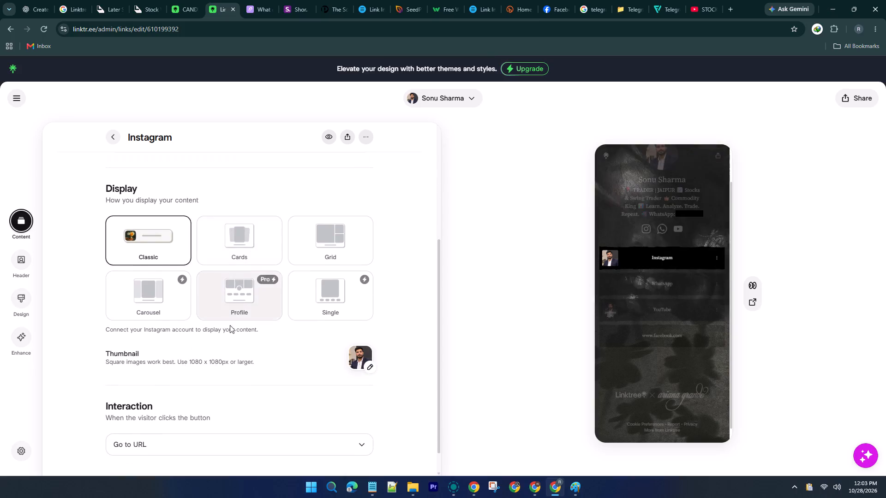
scroll(224, 357, down, 3)
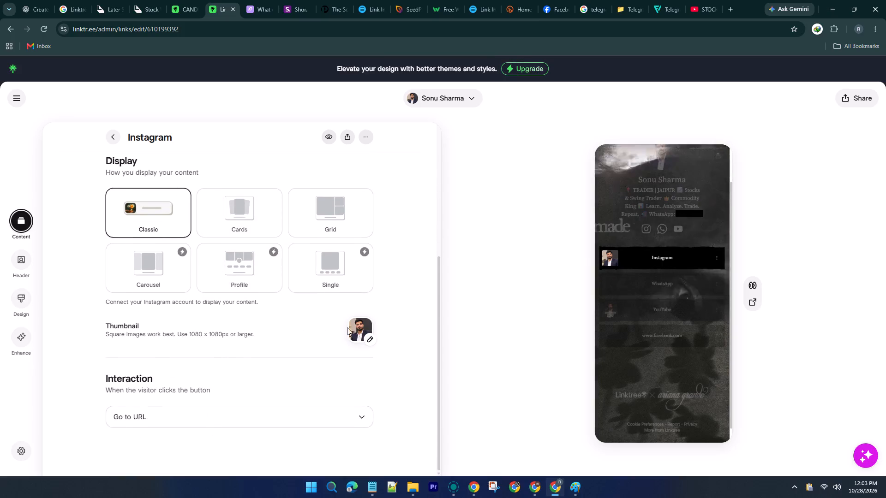
click(373, 340)
click(293, 251)
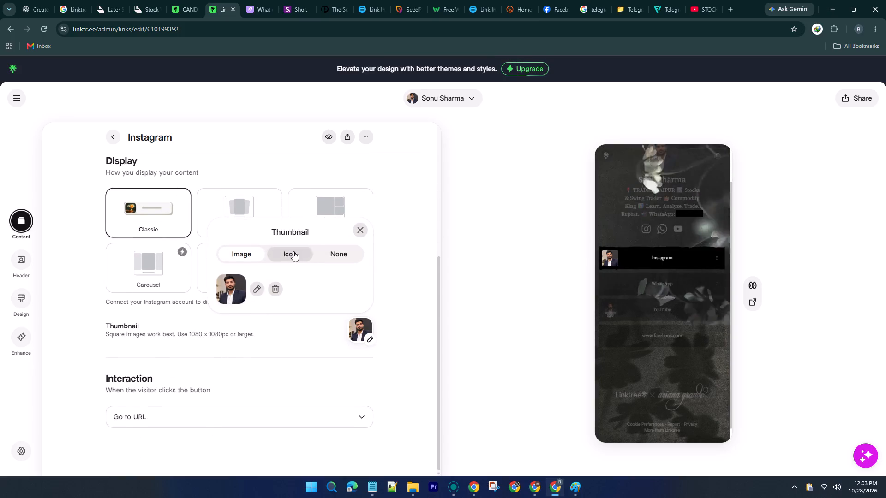
click(334, 250)
click(299, 254)
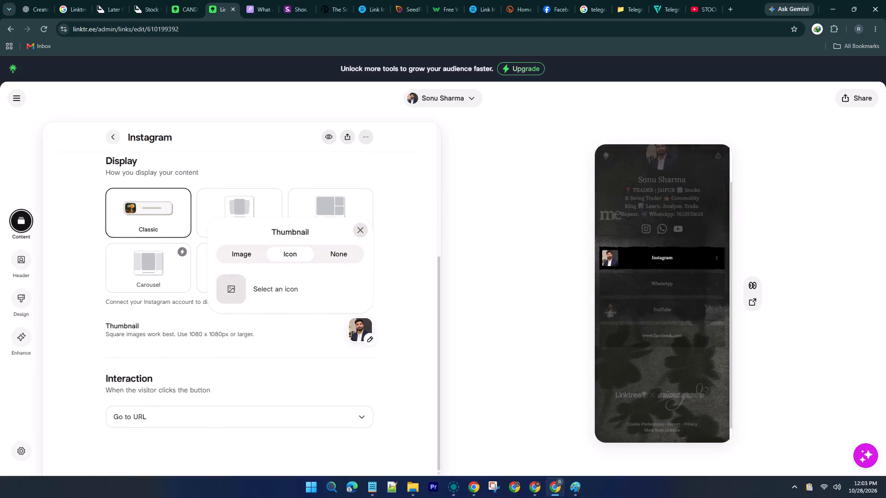
click(280, 288)
click(246, 292)
click(239, 292)
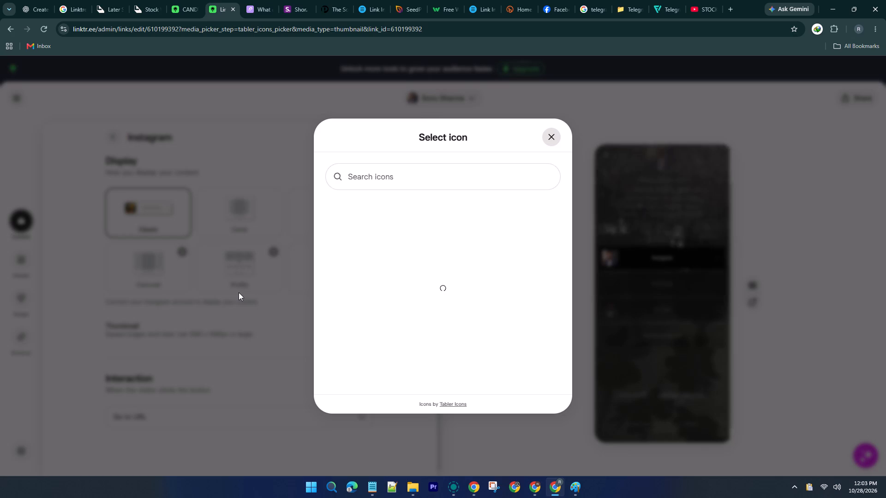
click(393, 179)
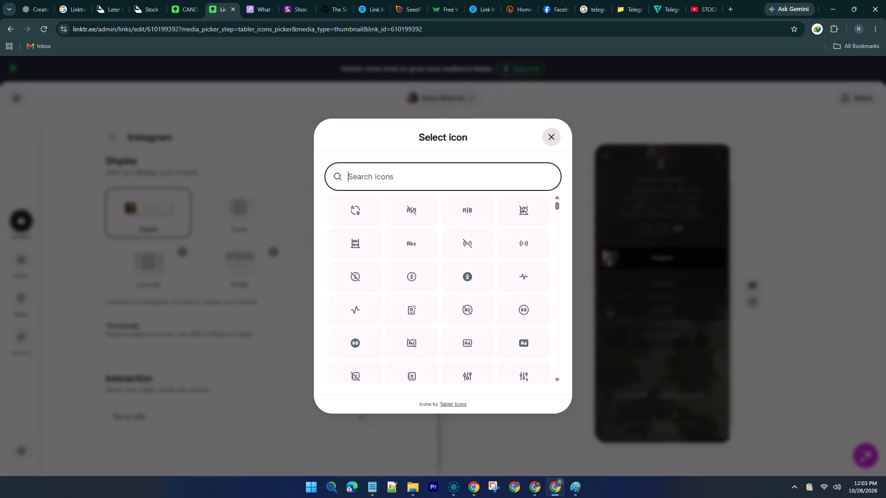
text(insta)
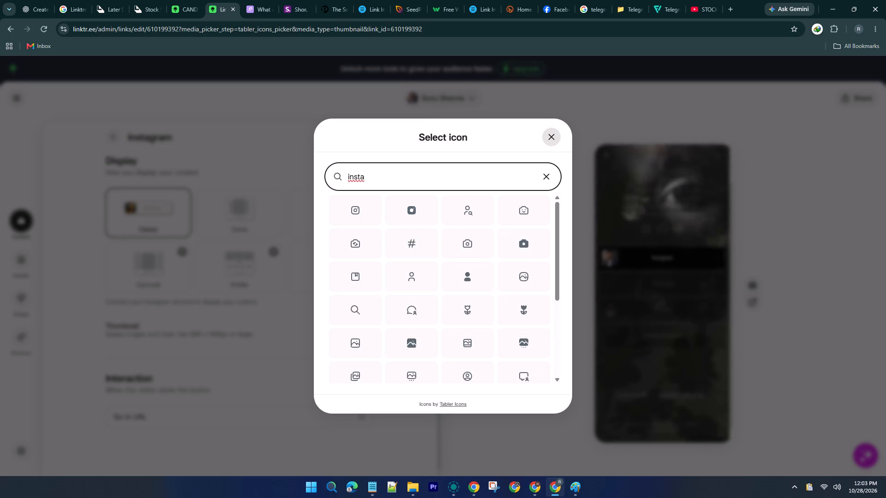
click(370, 212)
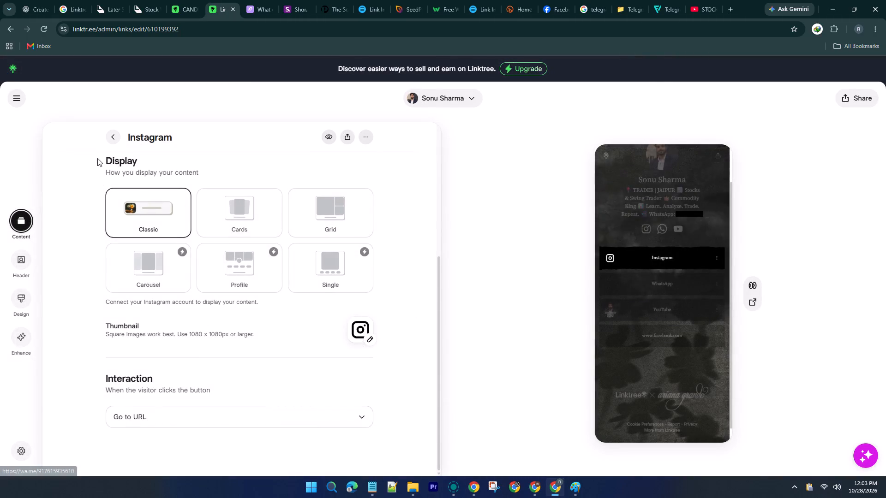
click(116, 132)
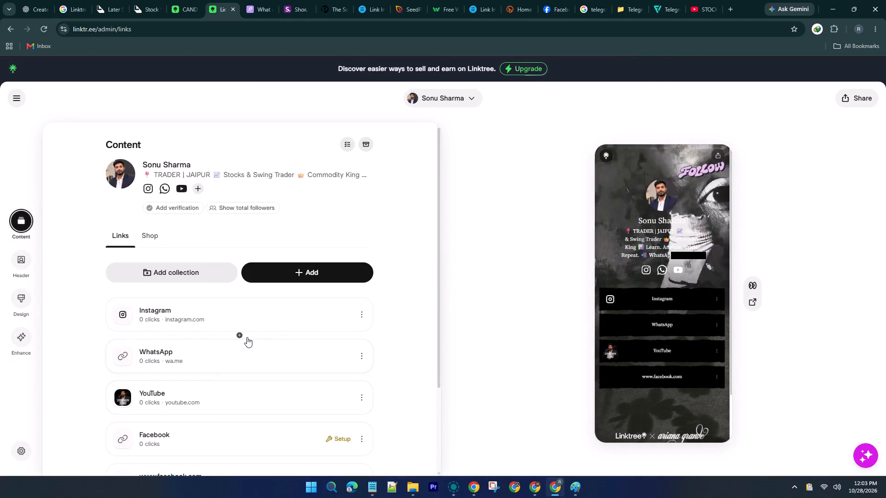
Give the WhatsApp link the filled WhatsApp icon as its thumbnail, searching the icons for "whatsapp".
click(243, 358)
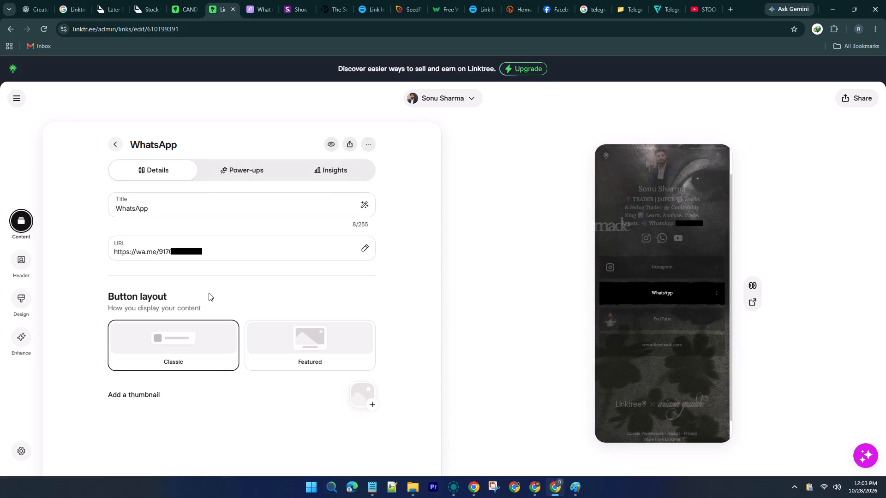
scroll(209, 293, down, 3)
click(356, 396)
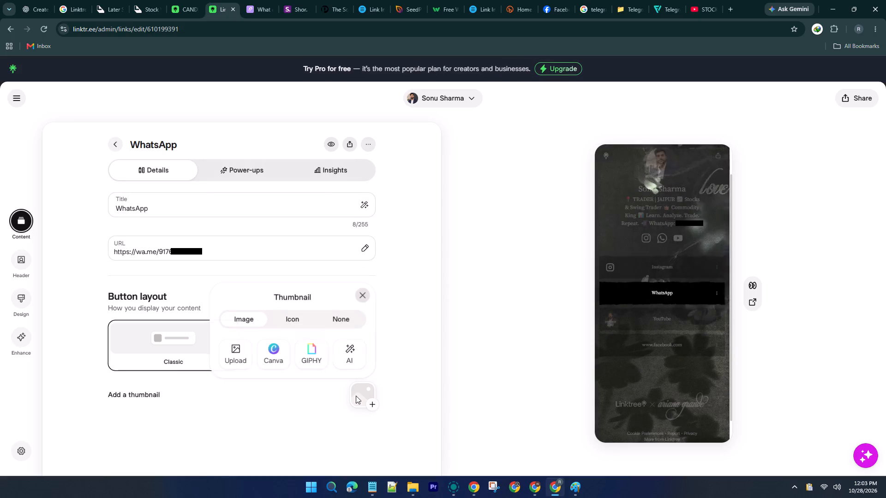
click(287, 322)
click(281, 354)
click(236, 357)
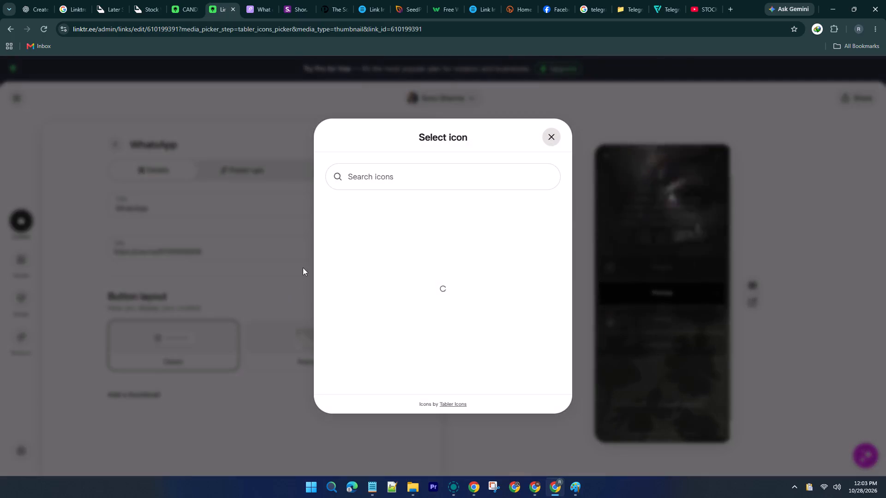
click(407, 175)
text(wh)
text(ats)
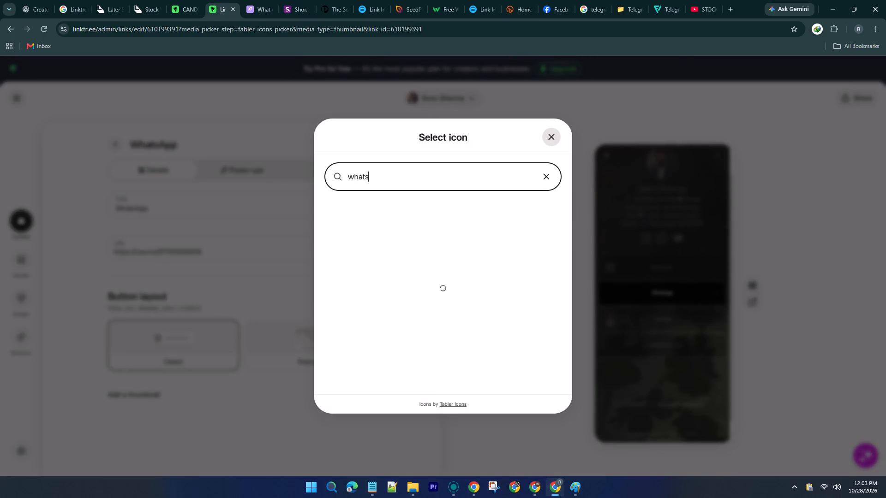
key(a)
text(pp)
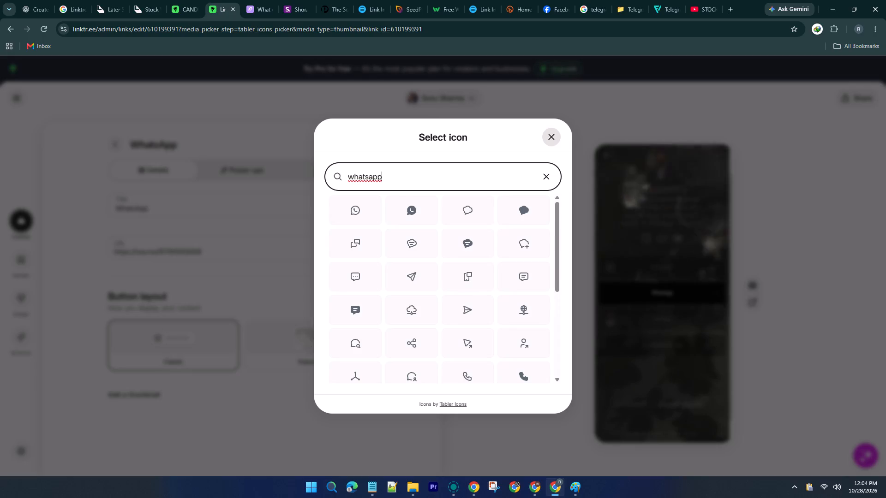
click(396, 216)
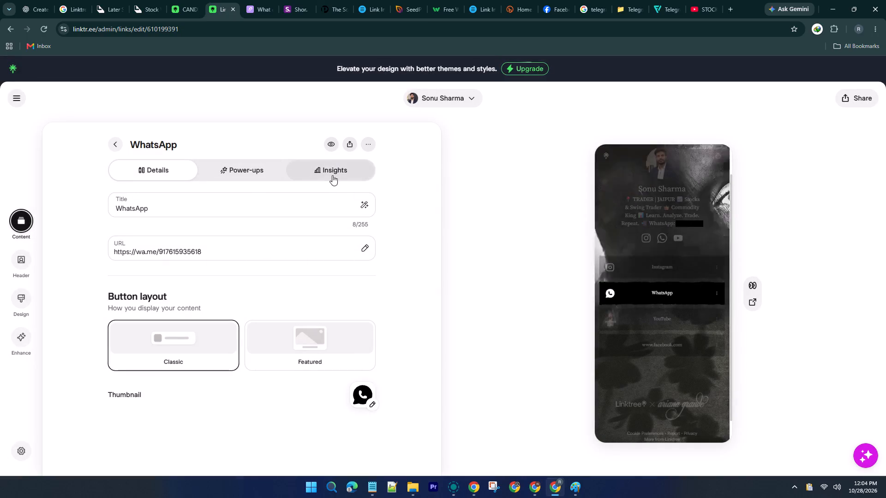
Look through the GIPHY images for the WhatsApp link's thumbnail, then open the upload of an own thumbnail image.
scroll(257, 346, down, 3)
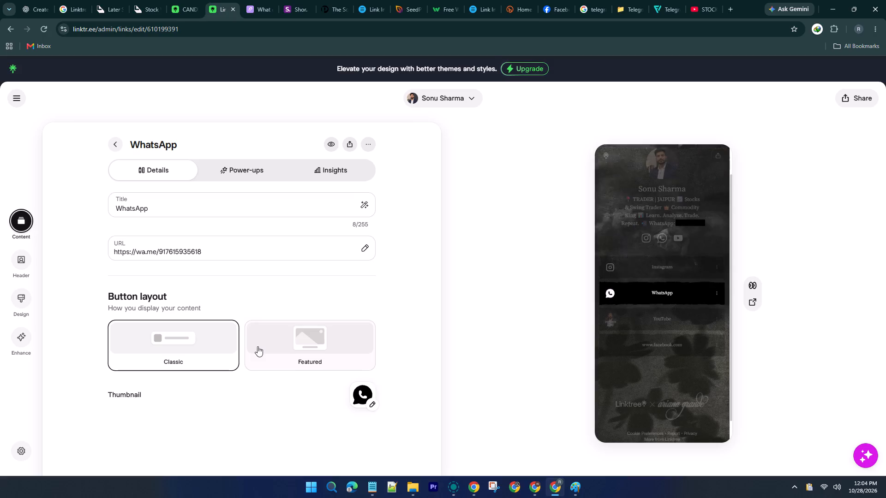
click(362, 401)
click(248, 319)
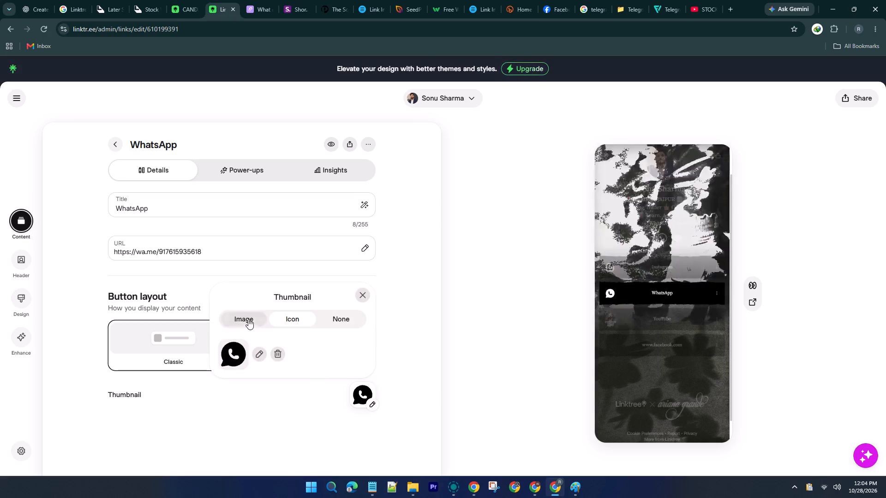
click(309, 356)
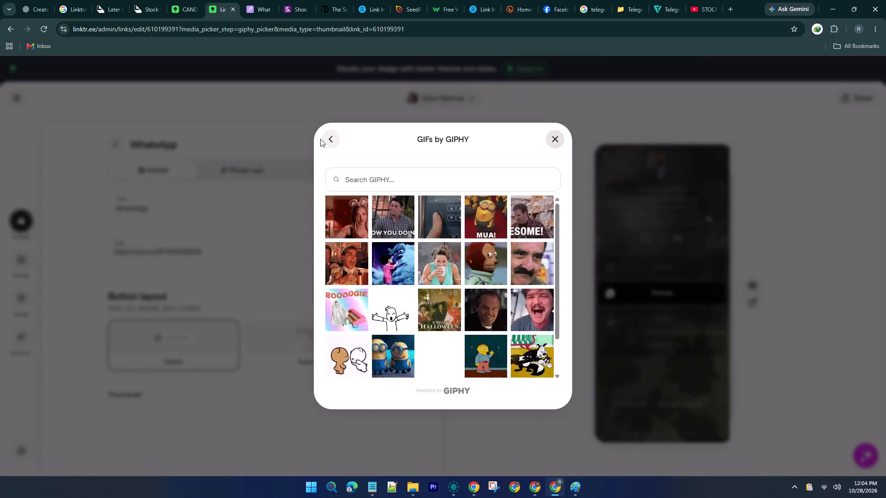
click(329, 141)
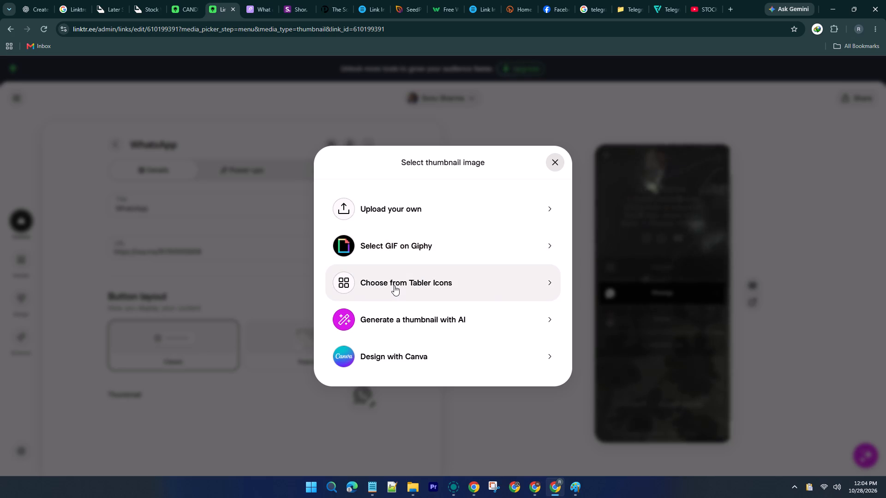
click(403, 206)
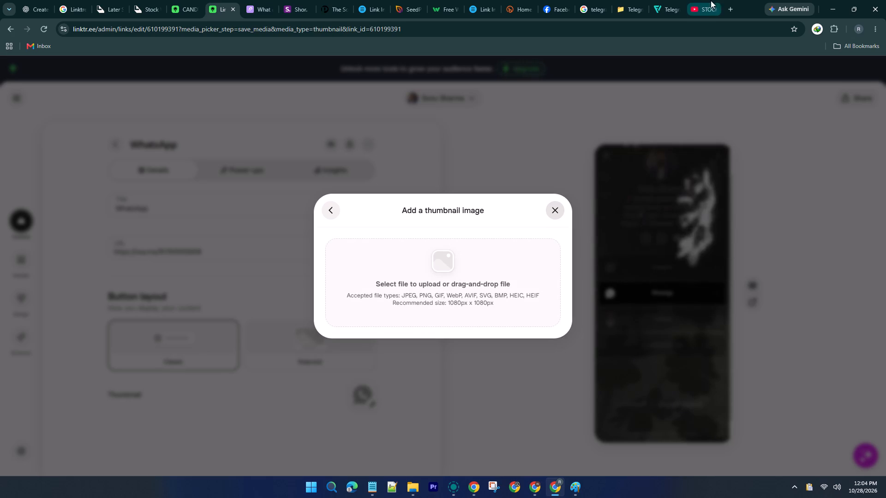
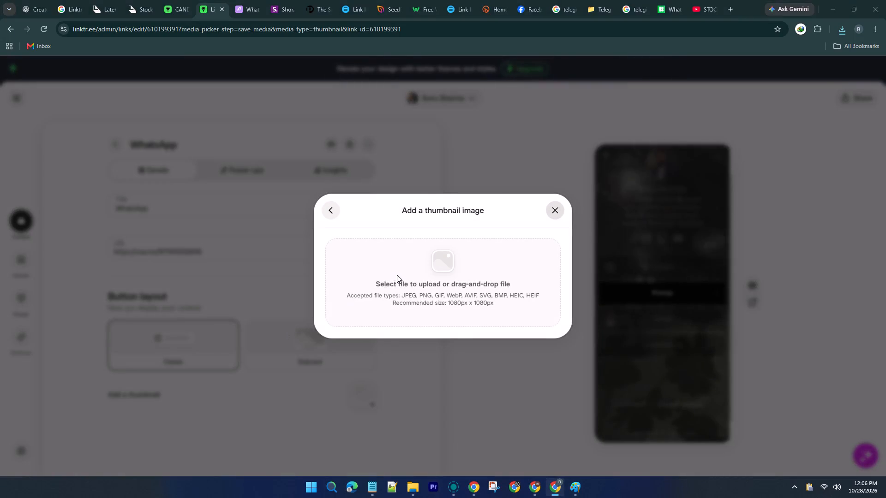
Upload the icons8-whatsapp-100 image from Downloads as the WhatsApp link's thumbnail, and return to the links list.
click(112, 120)
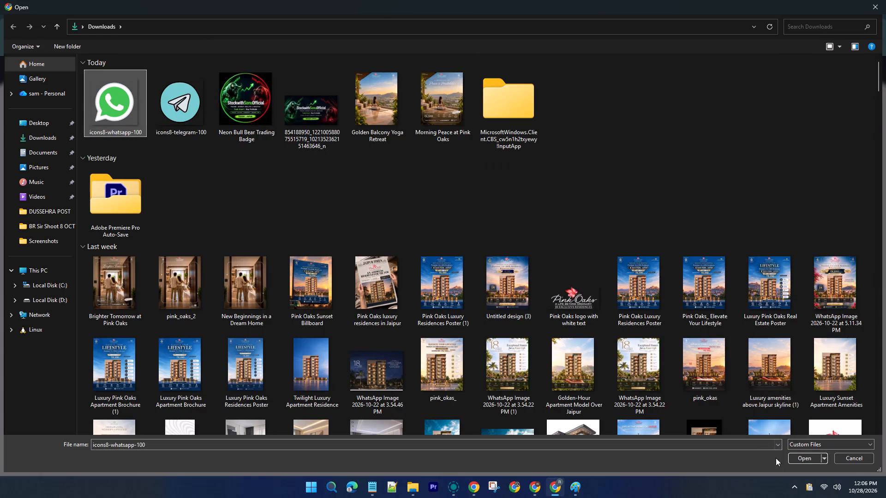
click(790, 458)
click(480, 406)
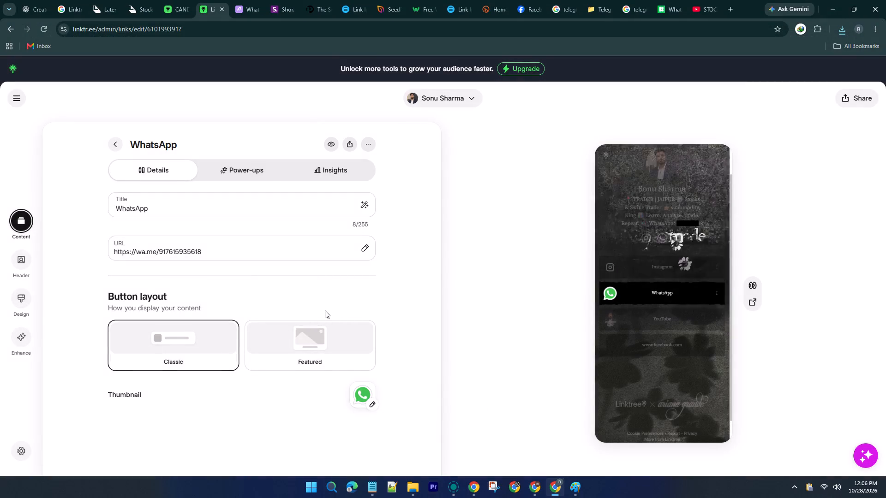
click(114, 141)
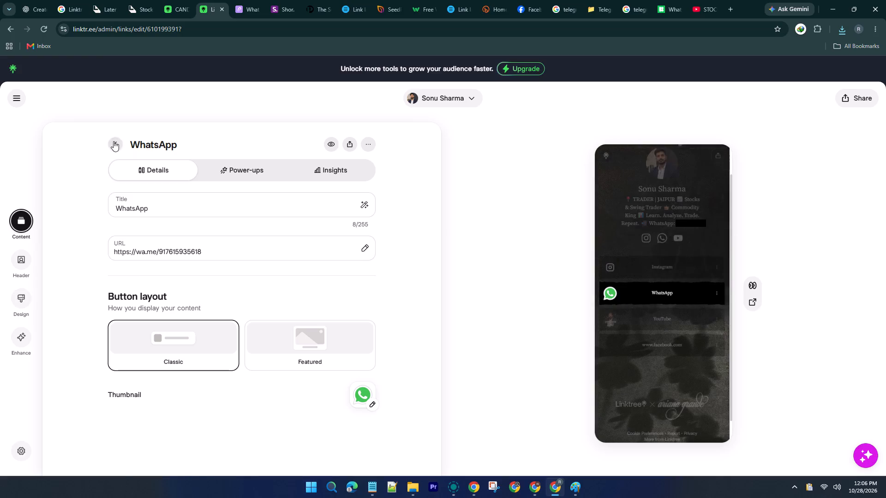
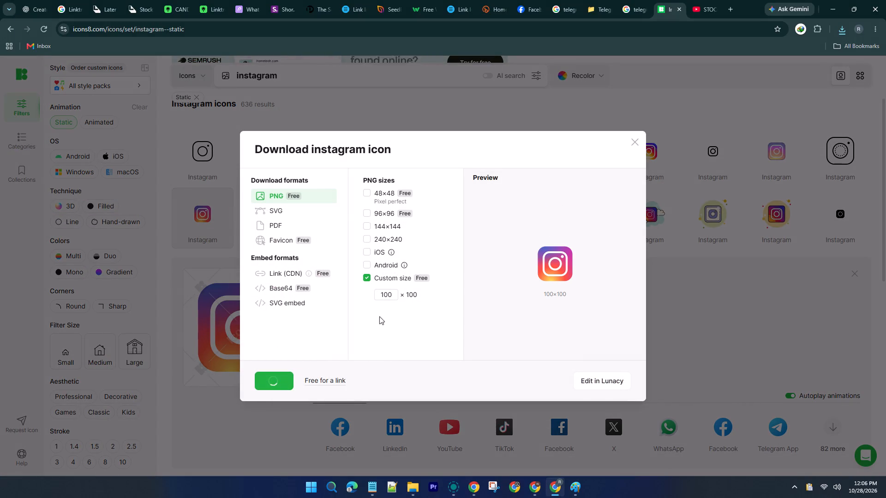
Switch to the Linktree editor and remove the Instagram link's current icon thumbnail.
click(218, 0)
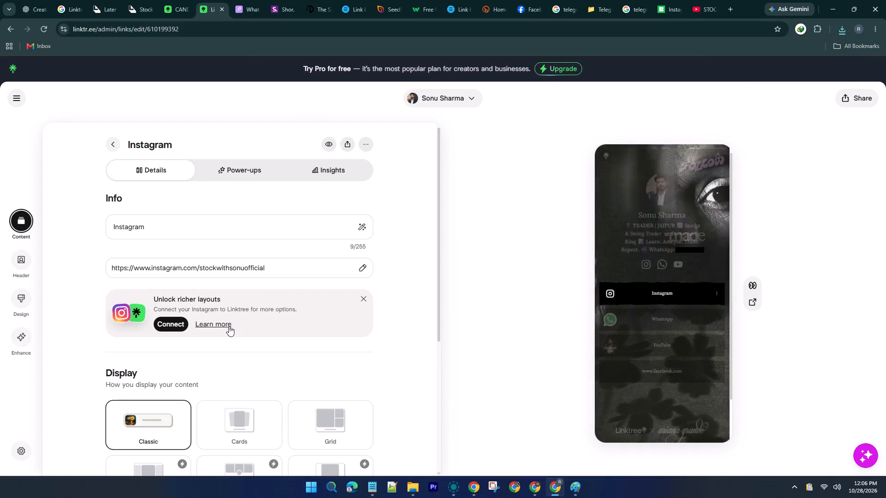
scroll(204, 369, down, 6)
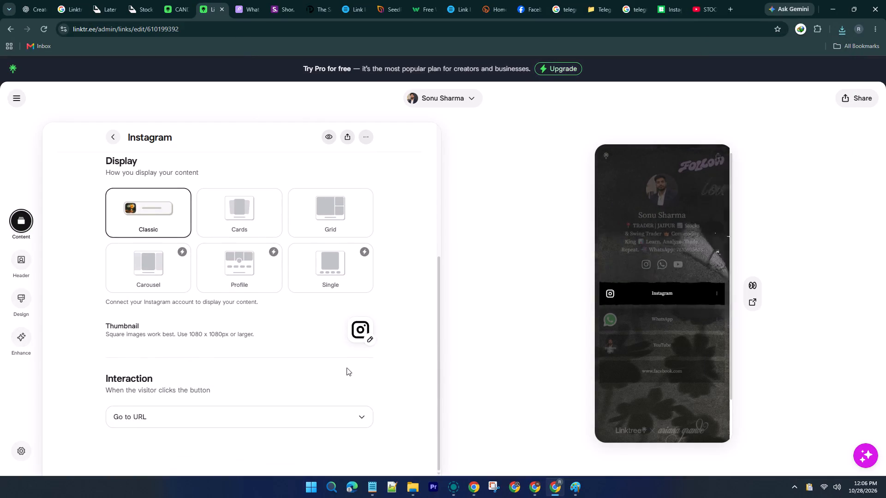
click(371, 338)
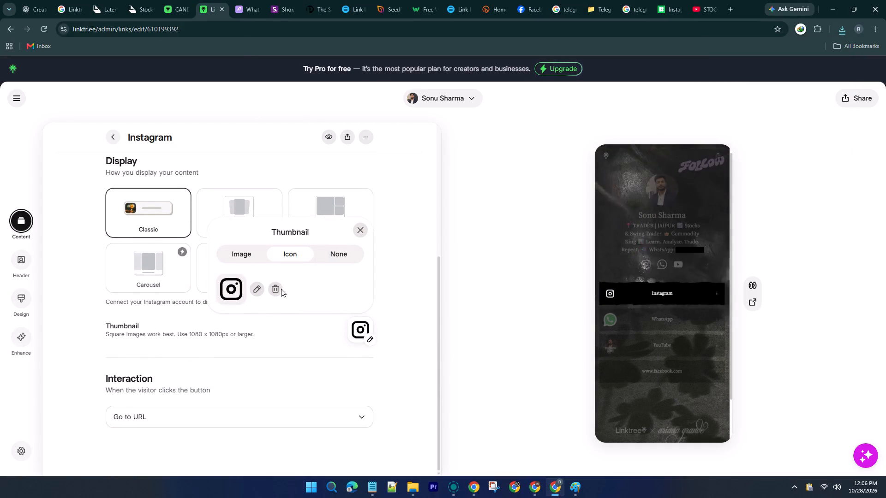
click(278, 289)
Upload icons8-instagram-100 from Downloads as the Instagram link's thumbnail image and return to the content list.
click(236, 292)
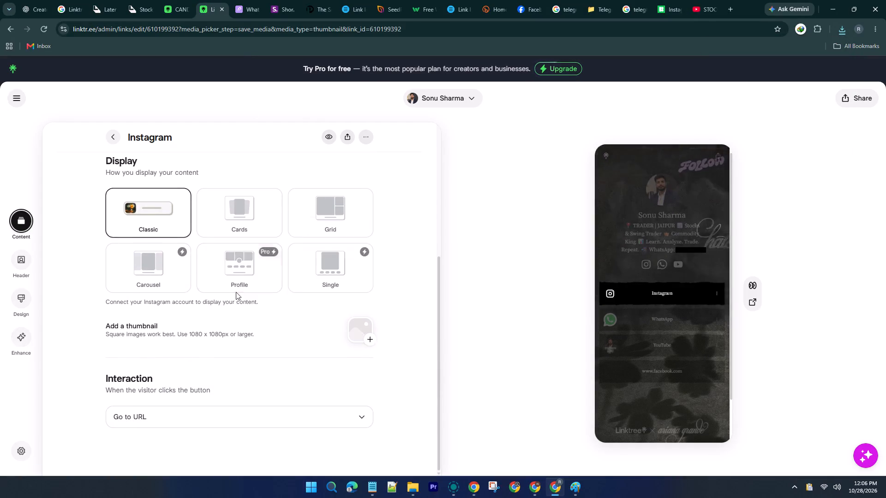
click(404, 279)
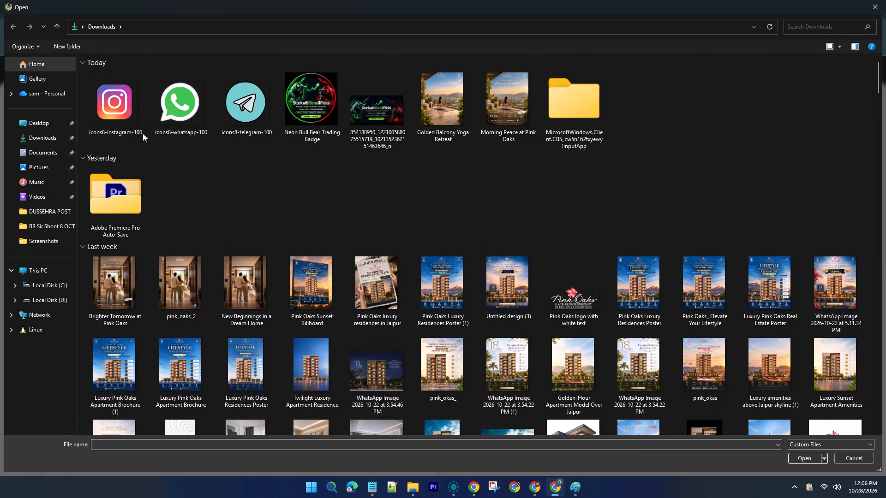
click(138, 119)
click(801, 462)
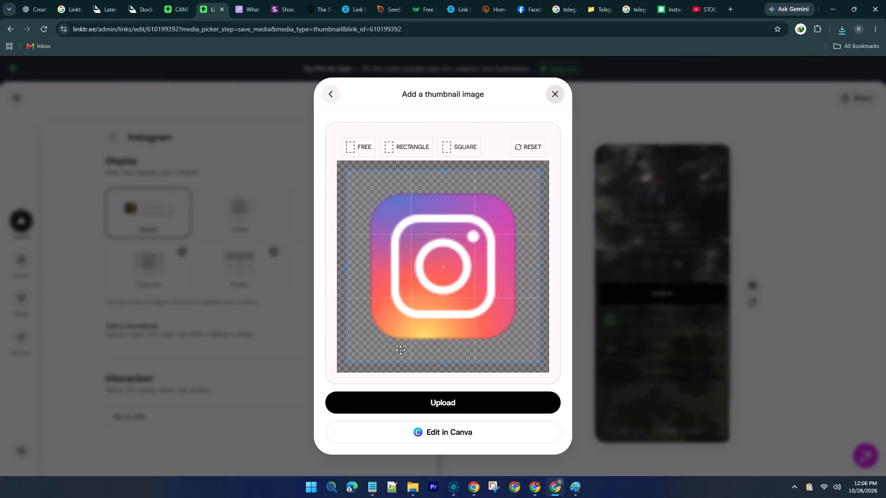
click(455, 396)
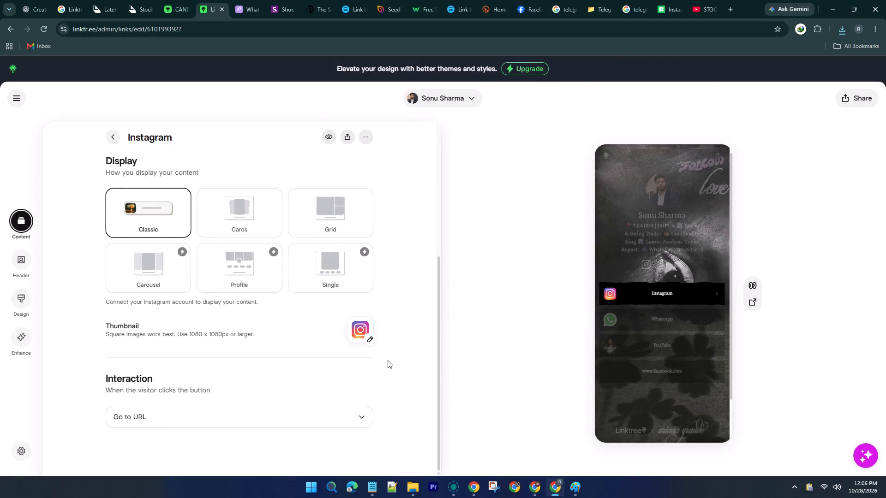
scroll(326, 354, up, 4)
click(111, 139)
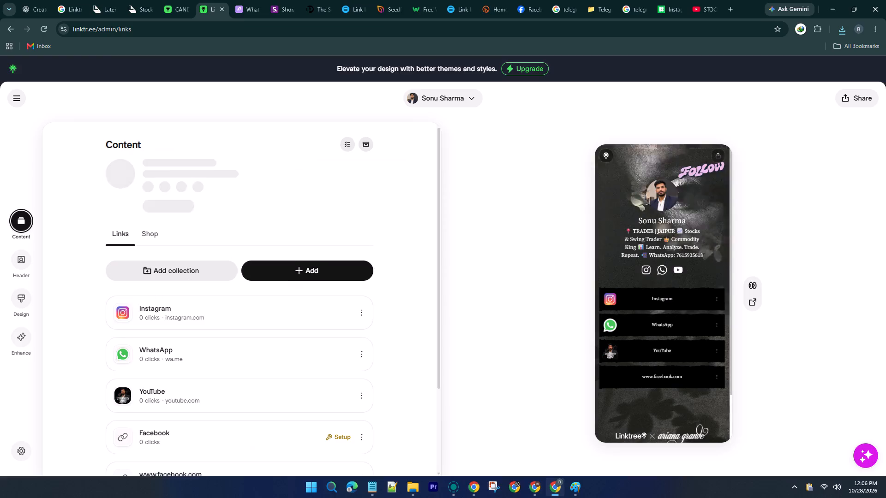
Open the YouTube link from the content list.
scroll(257, 388, down, 1)
click(343, 349)
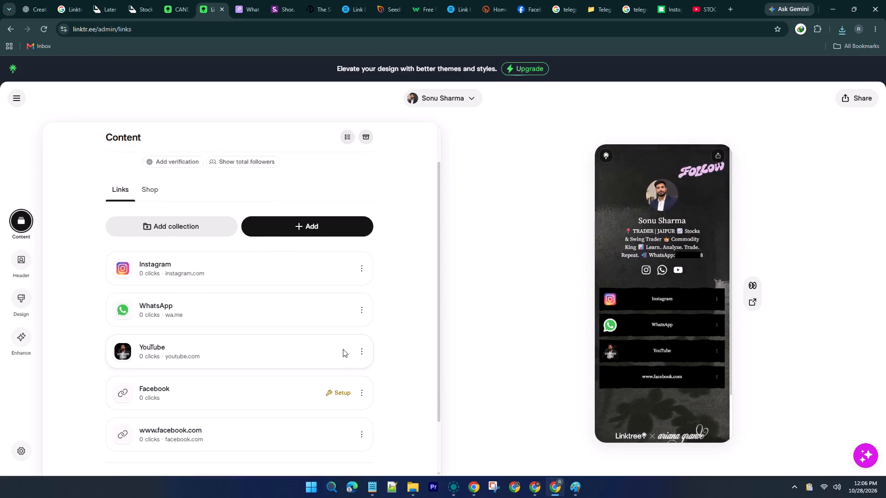
Switch to Icons8, search for youtube icons and look through the results for a suitable thumbnail.
click(673, 0)
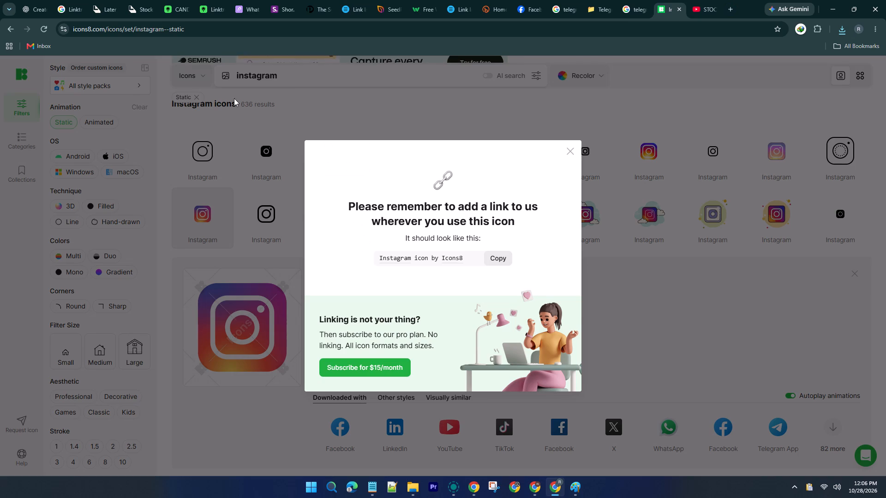
triple_click(255, 80)
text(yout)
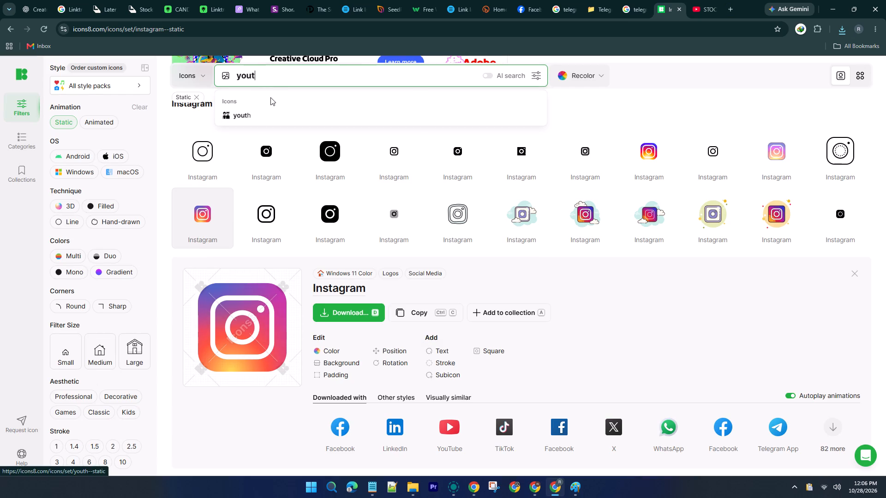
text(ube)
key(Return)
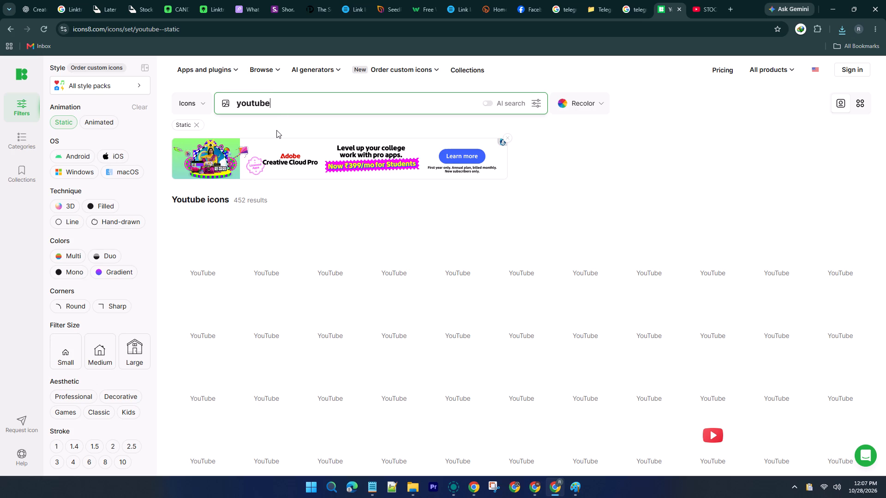
scroll(276, 130, down, 4)
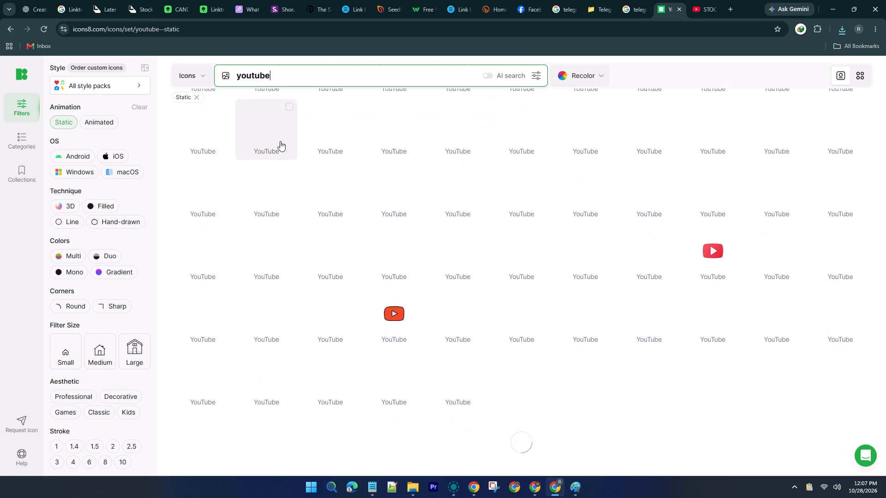
scroll(297, 251, up, 11)
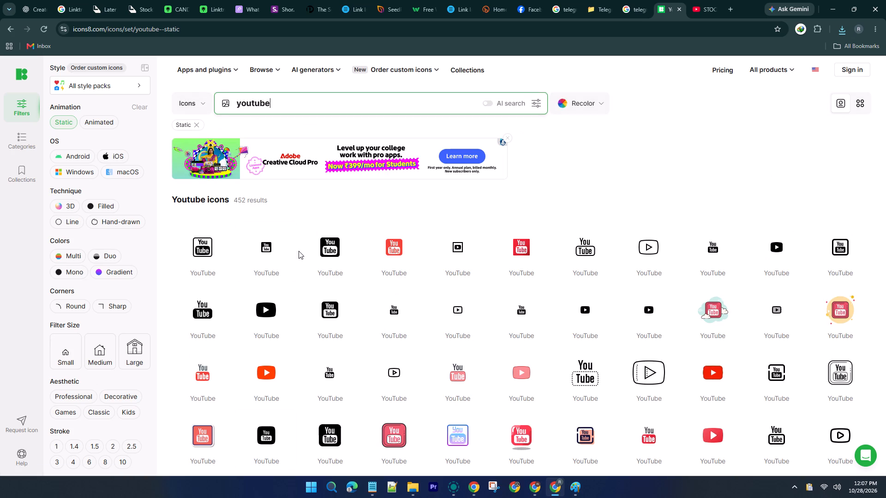
scroll(299, 251, down, 2)
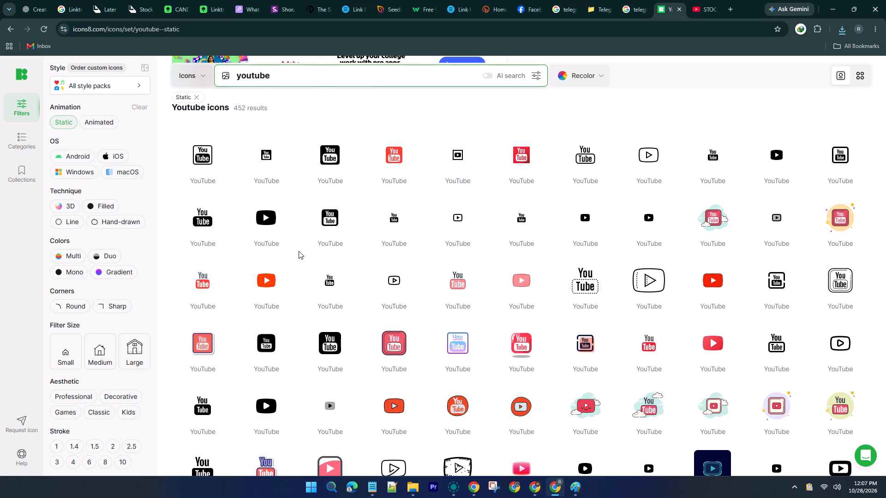
Download the flat orange-red Color-style YouTube icon from Icons8 as a free 100×100 PNG.
click(711, 289)
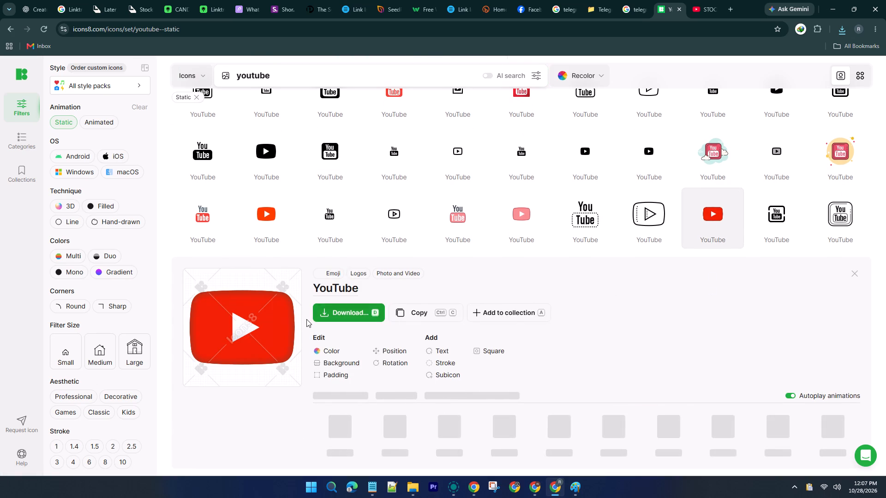
click(261, 221)
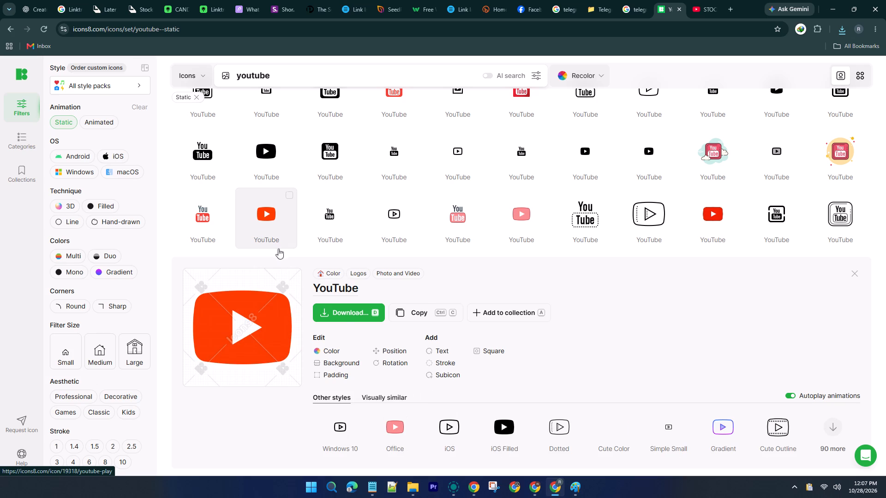
click(342, 315)
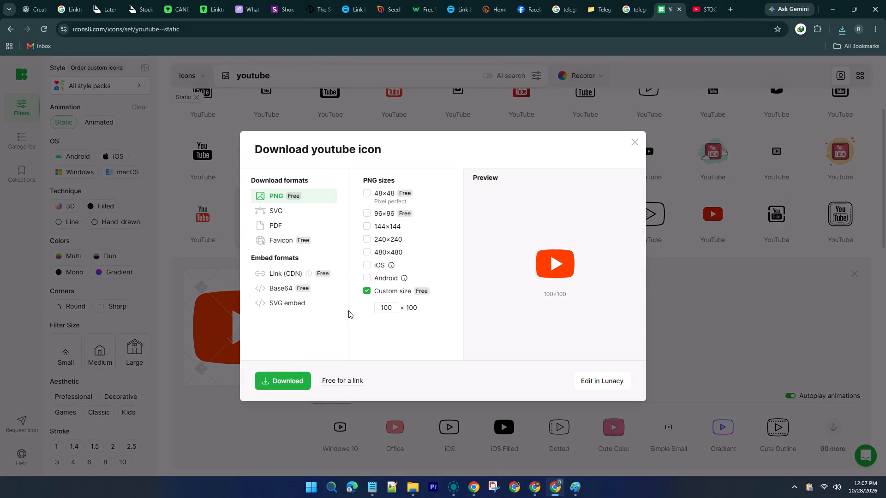
click(302, 379)
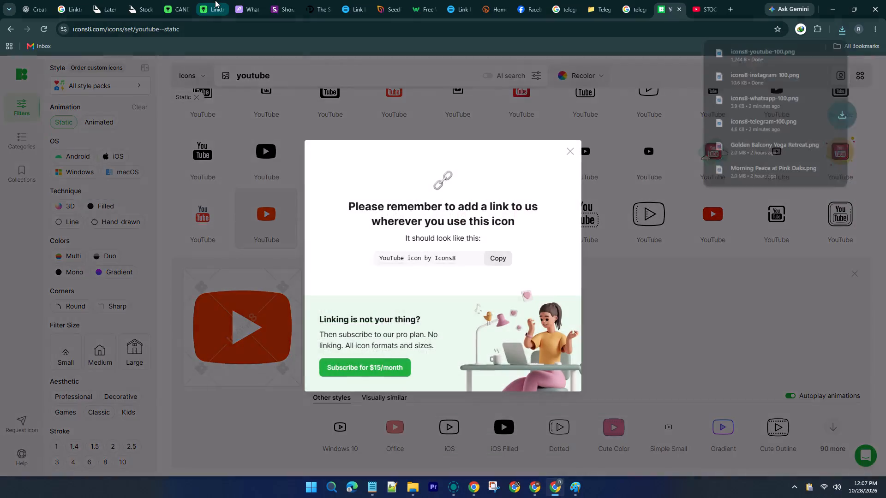
Switch back to the Linktree editor and delete the profile image used as the YouTube link's thumbnail.
click(215, 0)
scroll(341, 308, down, 5)
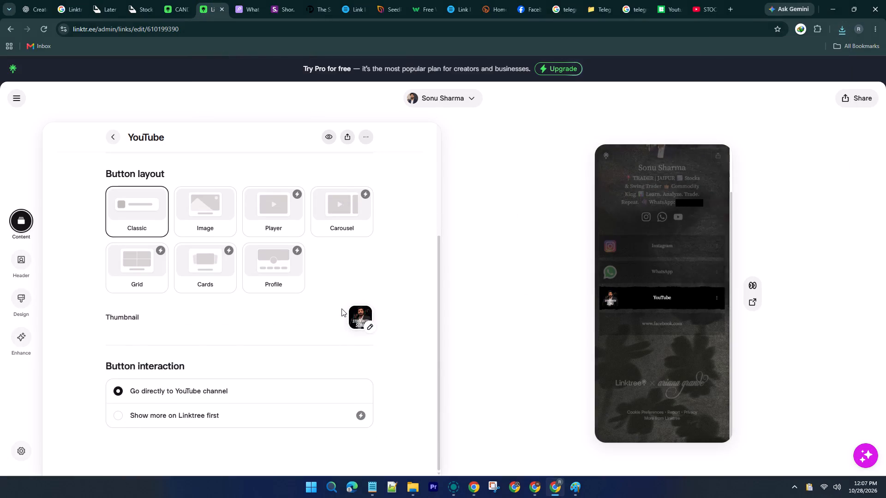
click(371, 327)
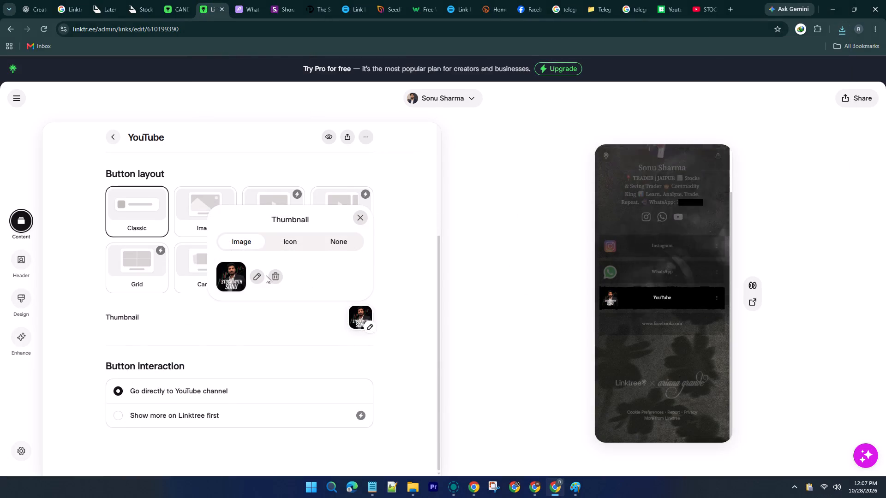
click(280, 279)
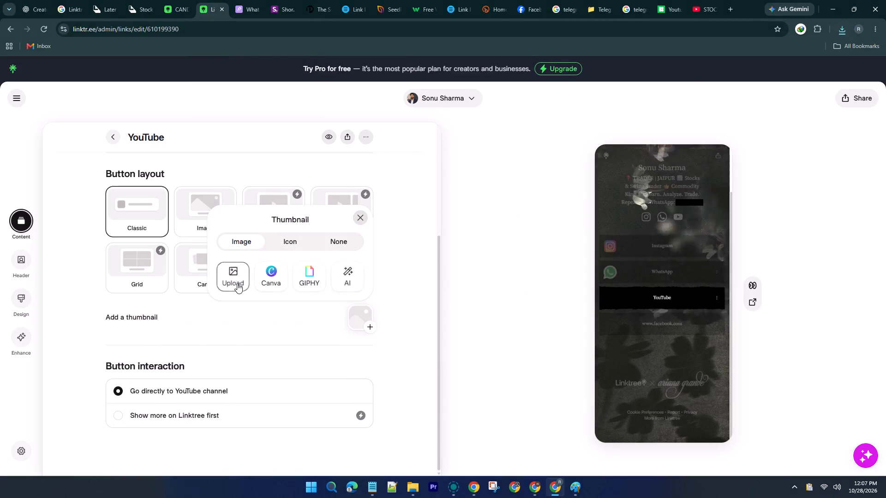
Upload icons8-youtube-100 from Downloads as the YouTube link's thumbnail, then return to the links list.
click(236, 282)
click(412, 279)
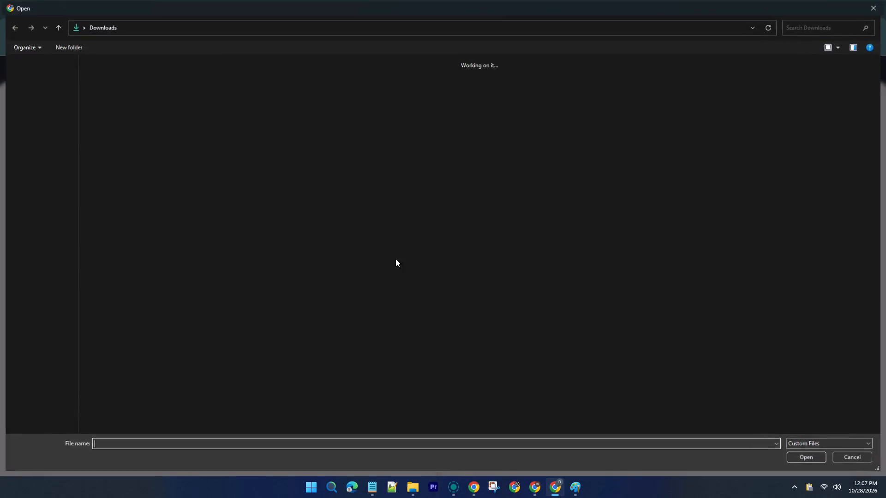
click(119, 106)
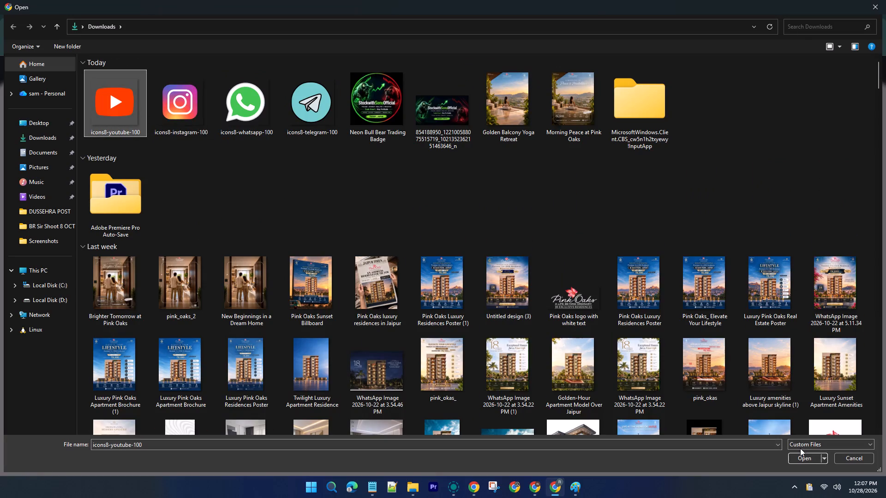
click(798, 459)
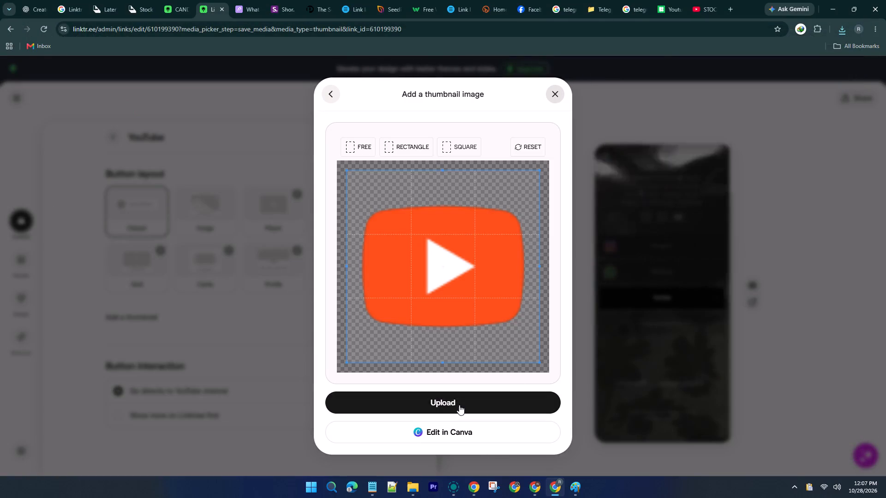
click(459, 405)
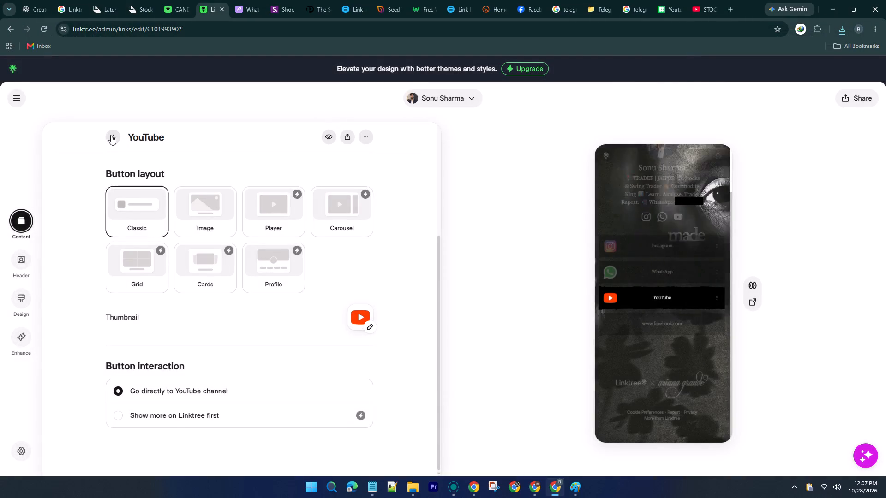
click(111, 135)
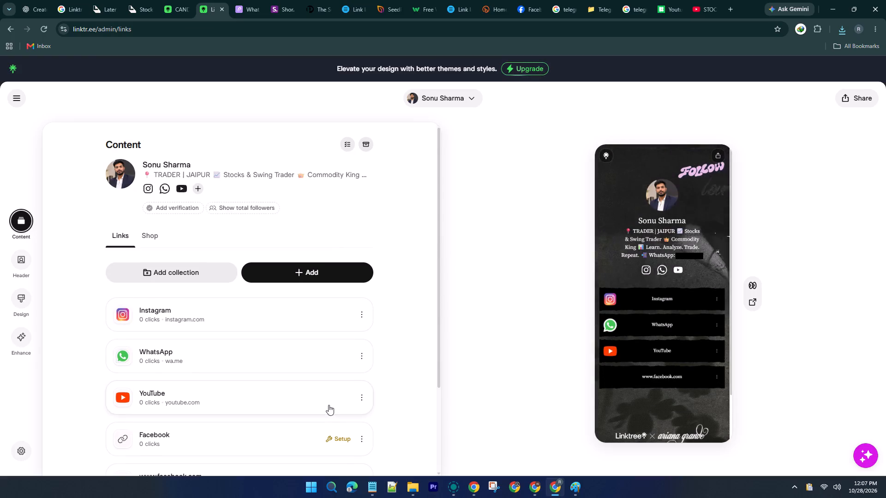
Open the unfinished Facebook link and add the Facebook profile URL copied from the Notepad notes.
scroll(329, 405, down, 3)
scroll(285, 387, down, 1)
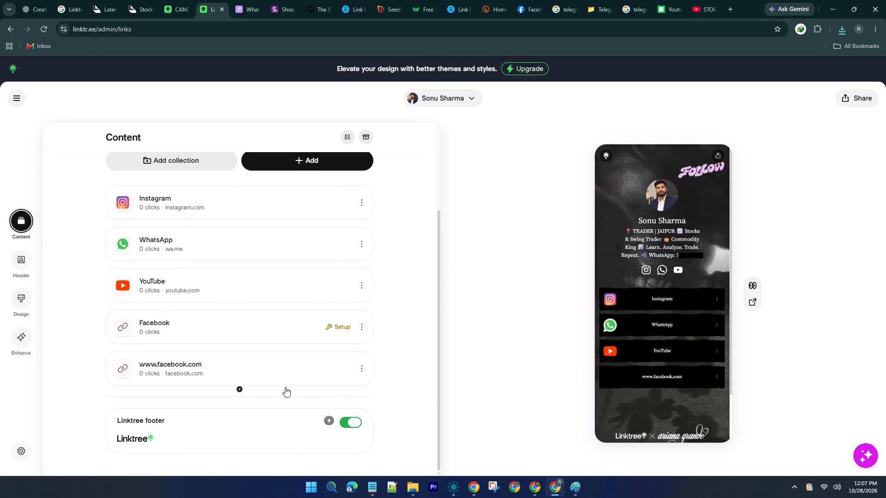
scroll(285, 387, down, 1)
scroll(285, 387, up, 4)
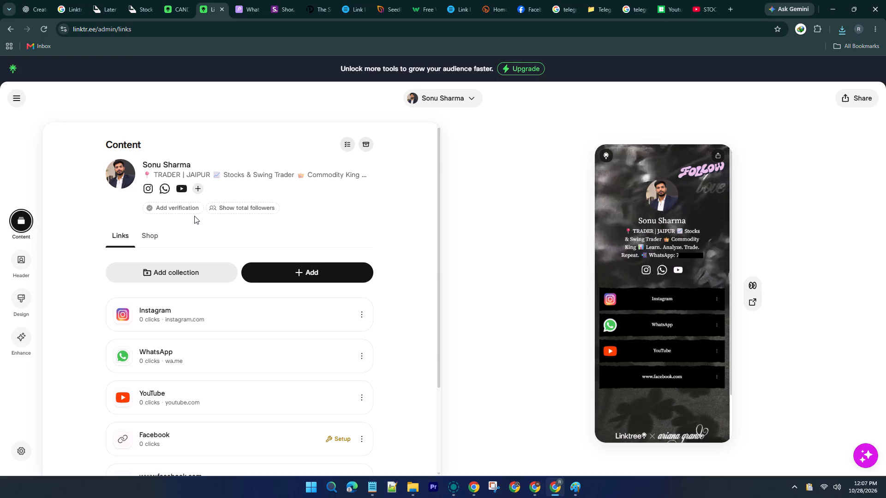
scroll(188, 294, down, 3)
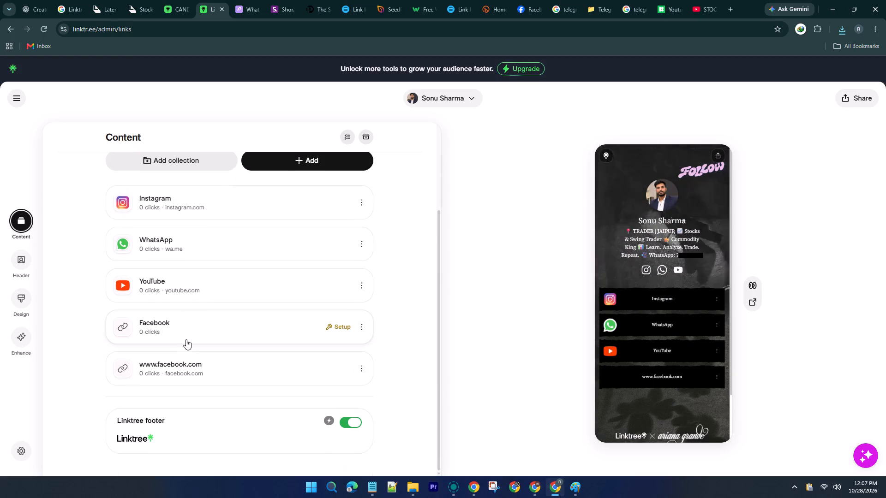
click(272, 322)
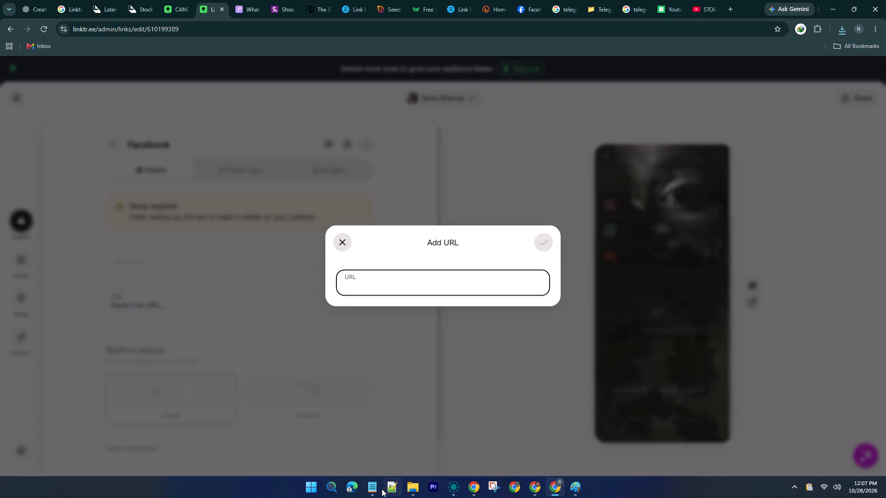
click(376, 486)
key(ctrl+c)
click(394, 292)
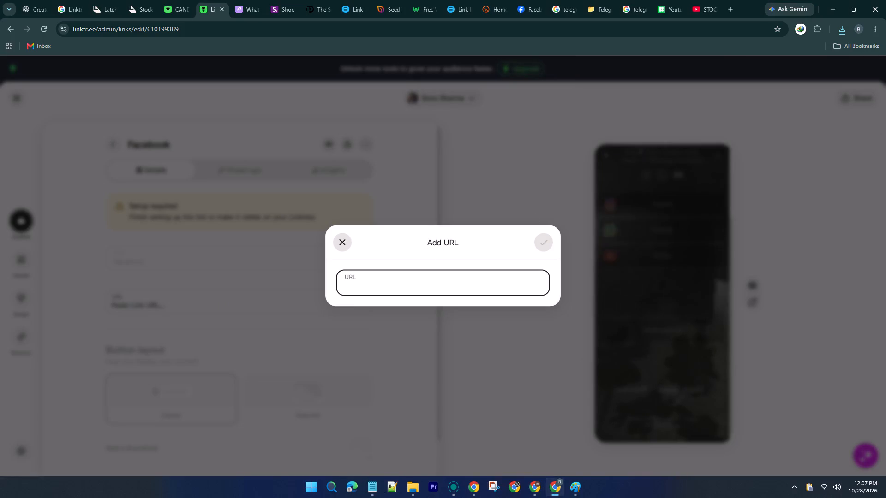
key(ctrl+v)
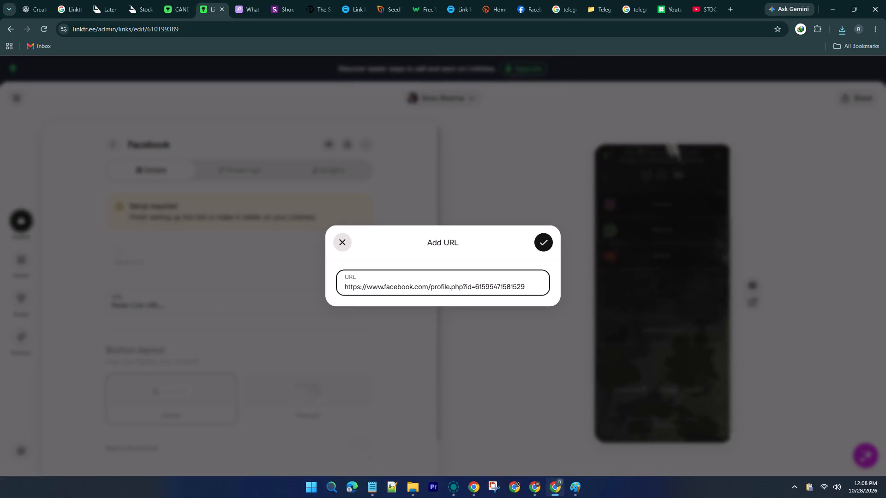
click(542, 235)
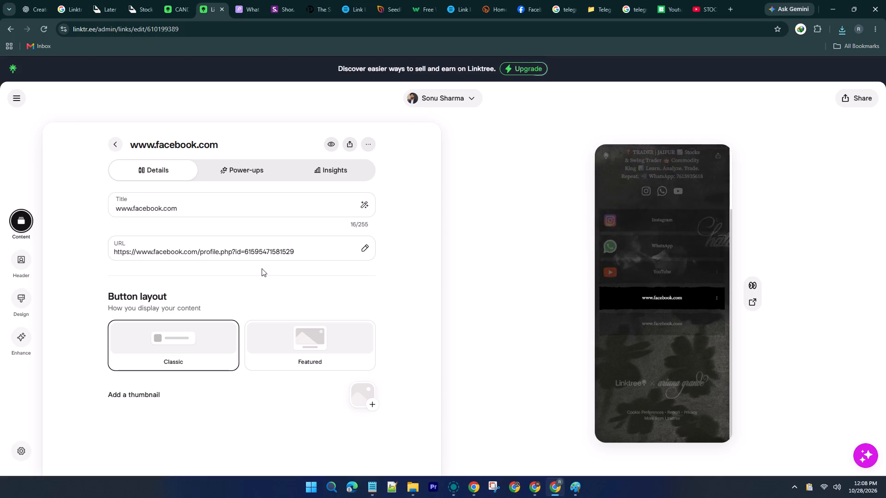
Change the link's title to Facebook.
drag(198, 212, 91, 212)
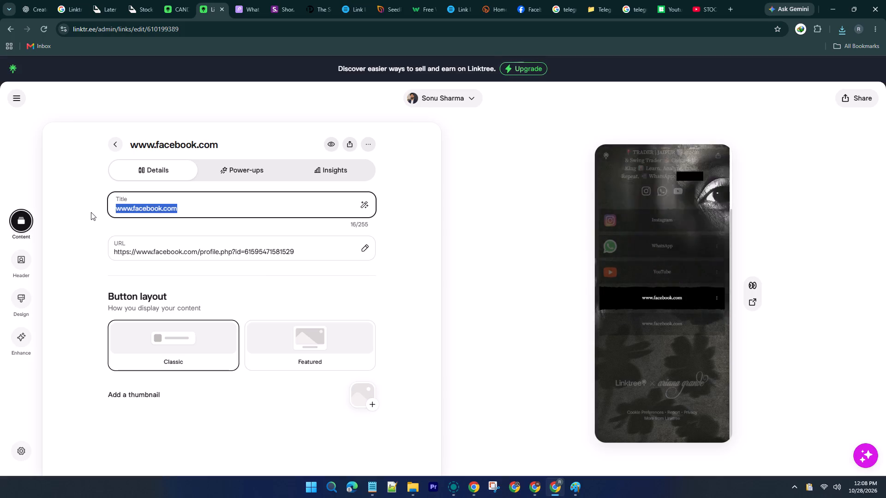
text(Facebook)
click(101, 261)
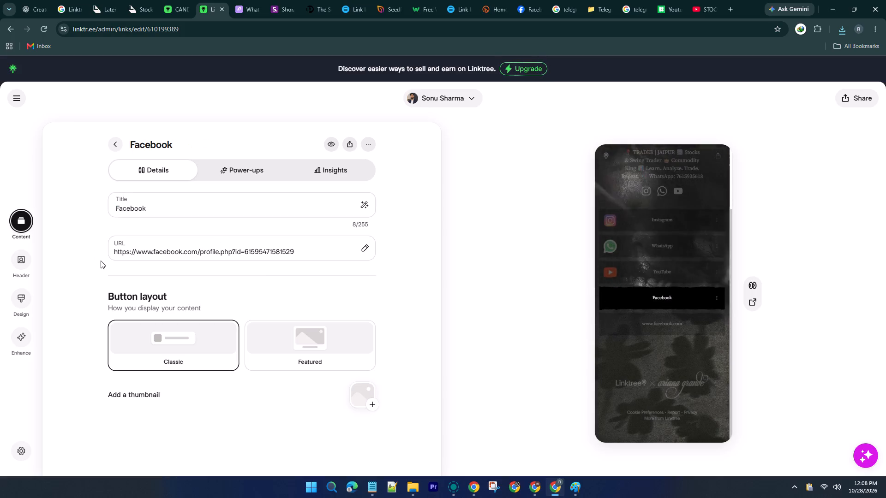
scroll(387, 313, down, 1)
Switch to Icons8, search for facebook, and download the blue circular Color-style Facebook icon as a free 100×100 PNG.
click(678, 0)
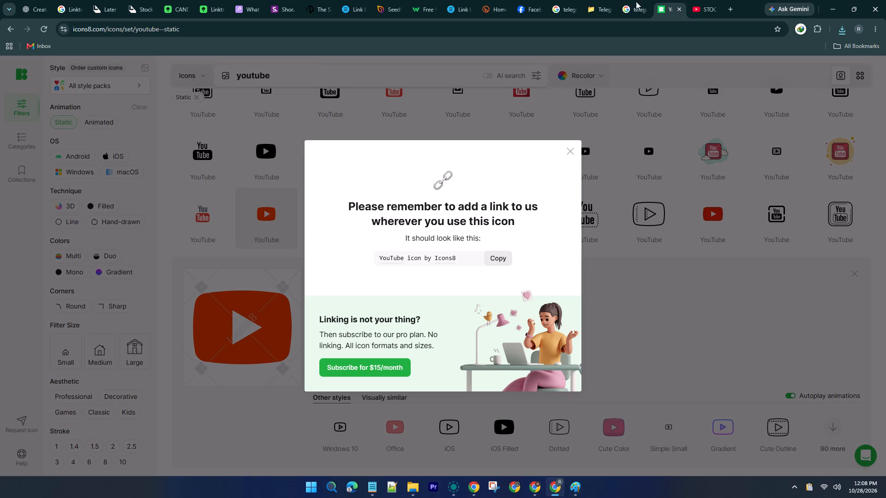
click(568, 150)
drag(278, 77, 198, 81)
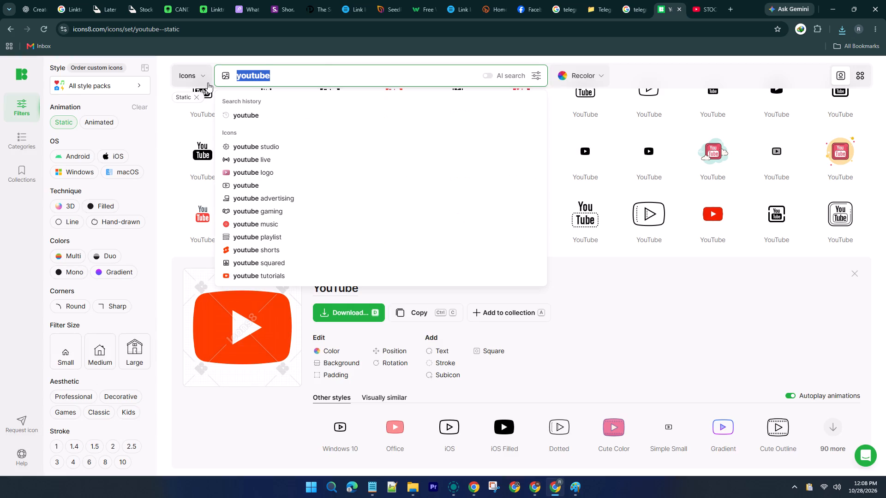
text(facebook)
click(276, 122)
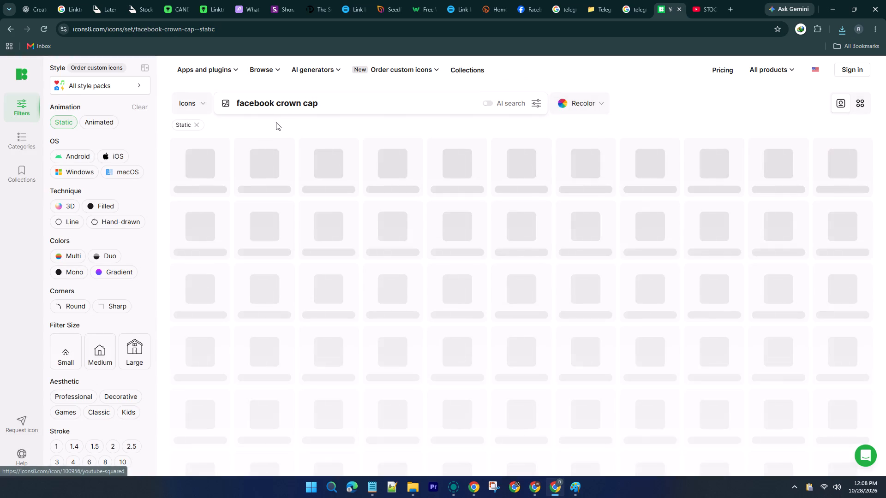
drag(273, 103, 358, 101)
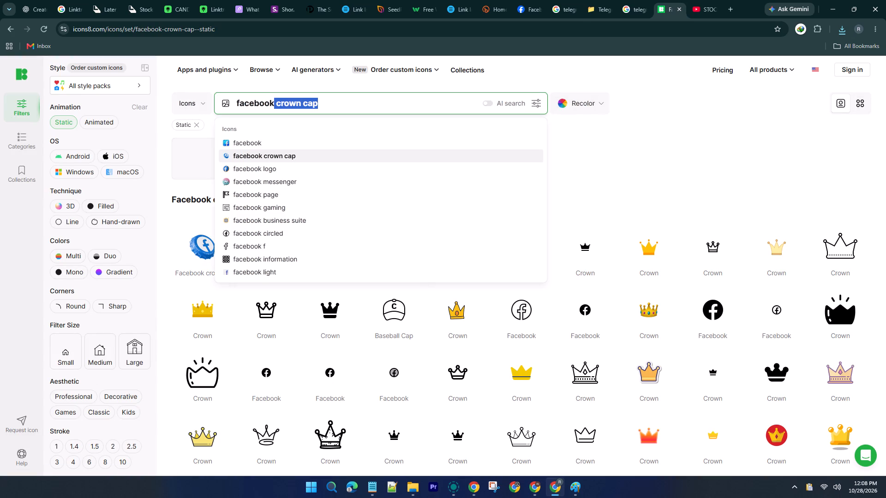
key(BackSpace)
key(Return)
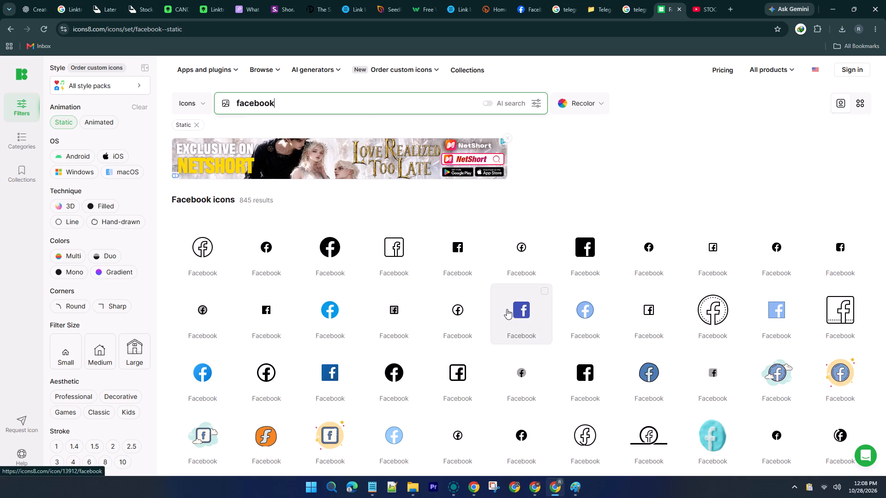
click(346, 318)
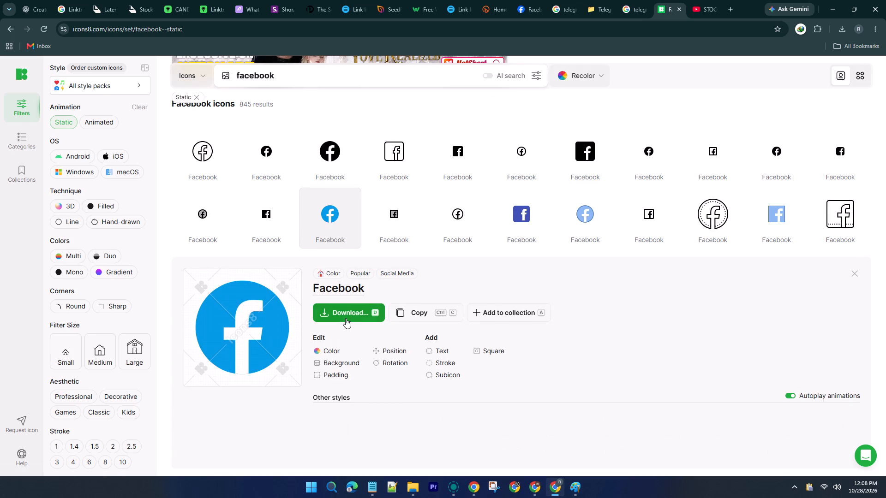
click(347, 313)
click(267, 379)
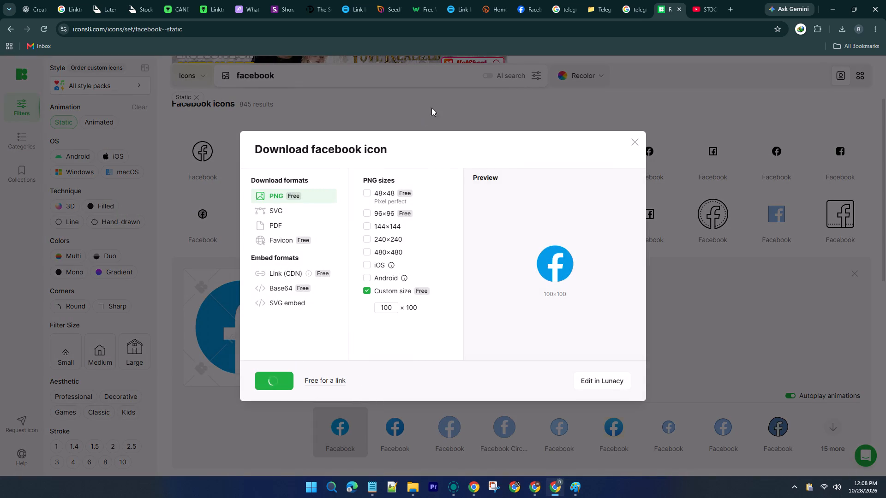
Back in the Linktree editor, upload icons8-facebook-100 as the Facebook link's thumbnail and return to the links list.
click(209, 0)
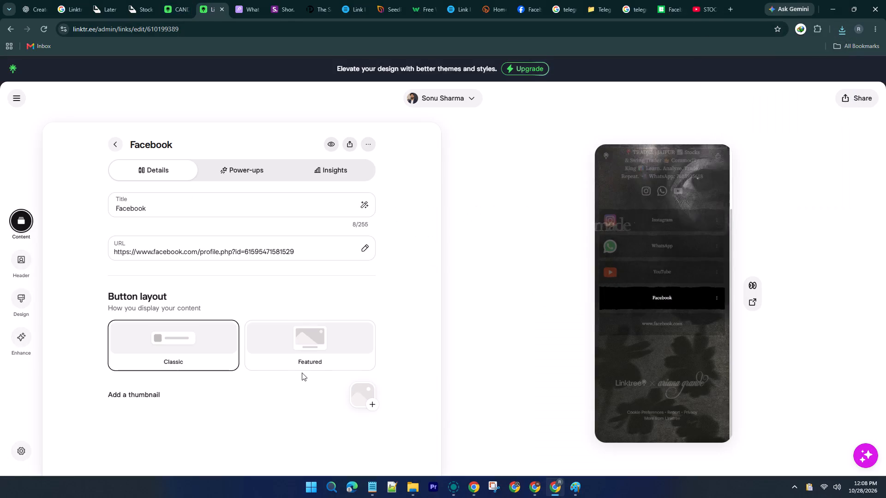
click(372, 394)
click(233, 352)
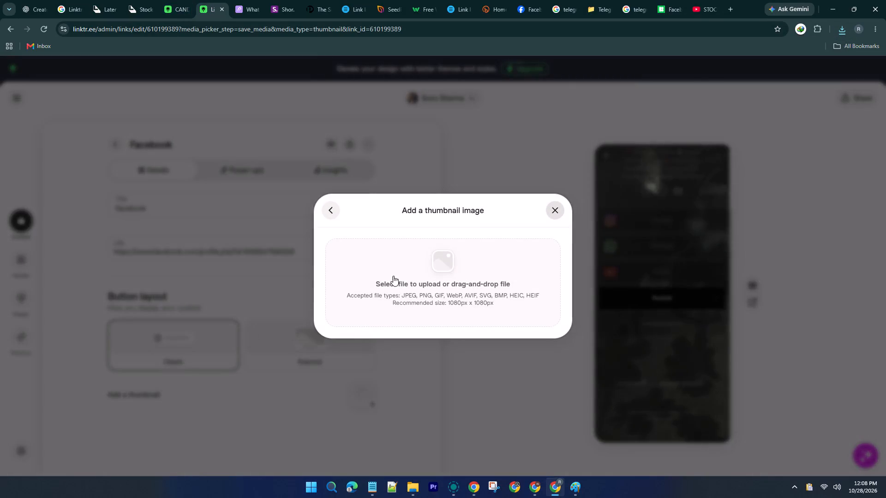
click(396, 276)
click(132, 107)
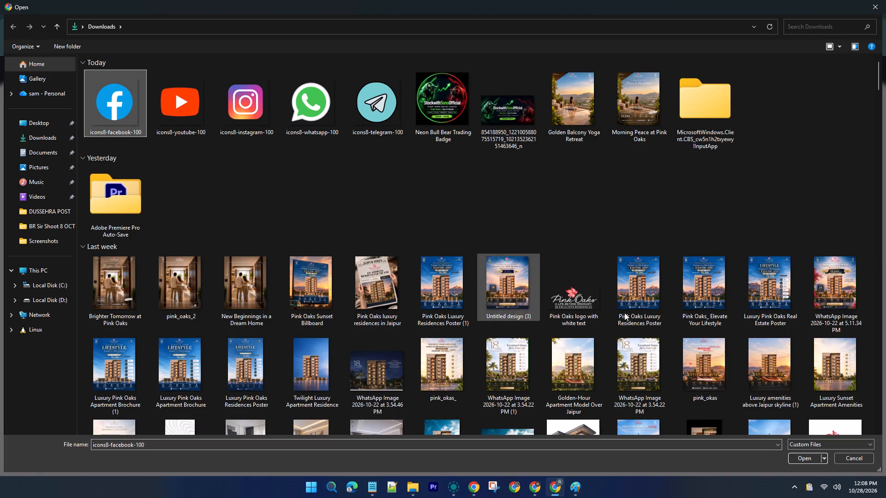
click(795, 461)
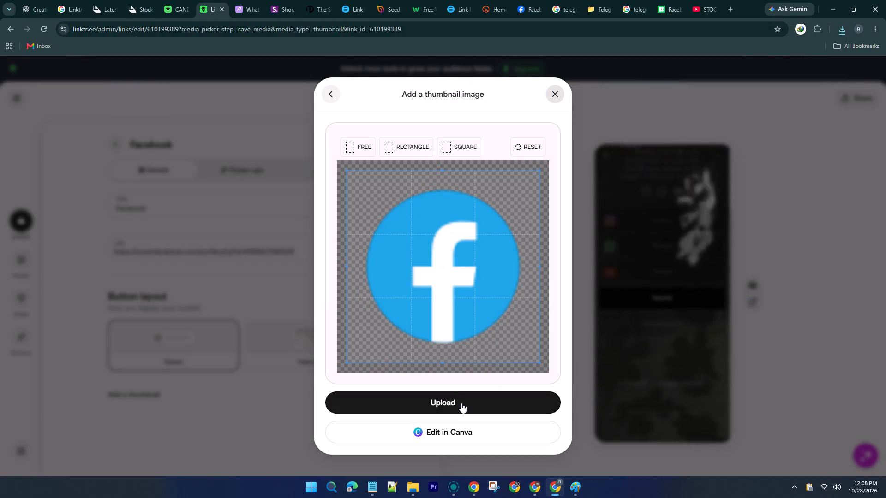
click(461, 403)
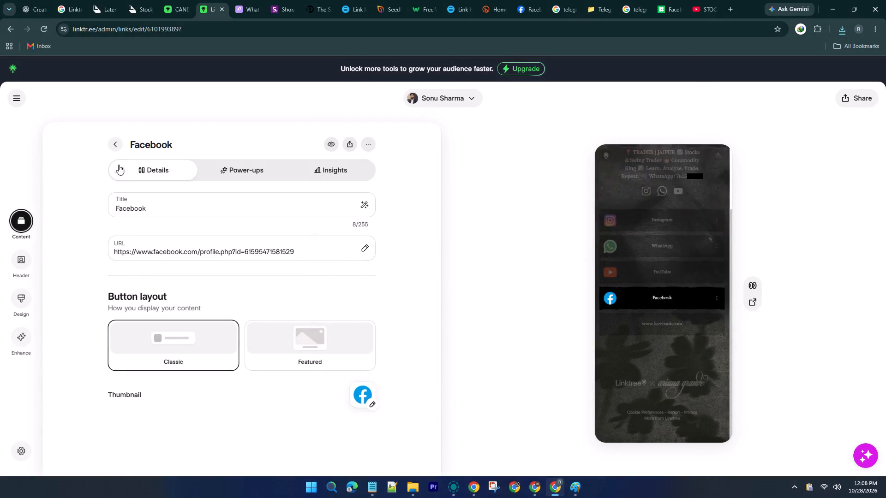
click(117, 148)
scroll(275, 329, down, 3)
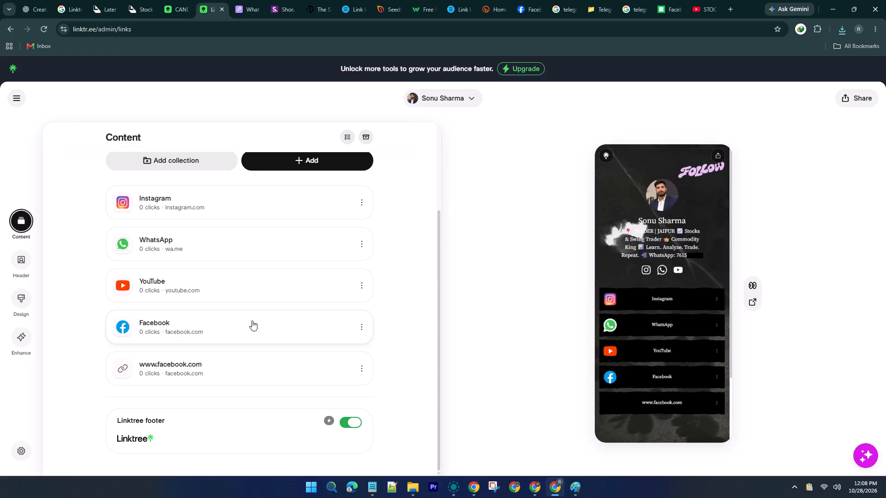
scroll(252, 320, down, 1)
click(363, 369)
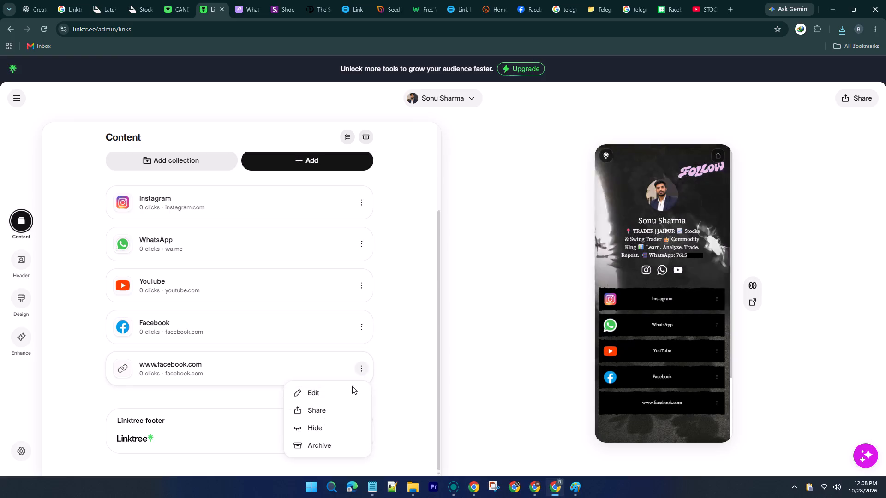
click(324, 427)
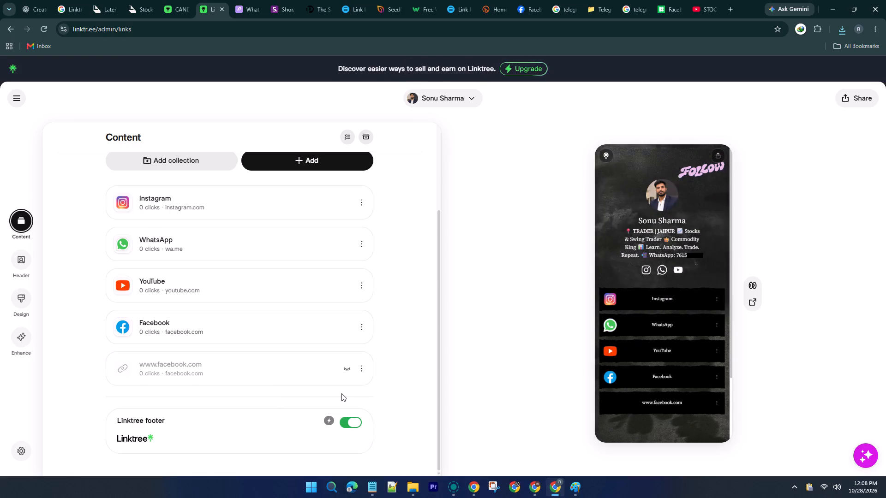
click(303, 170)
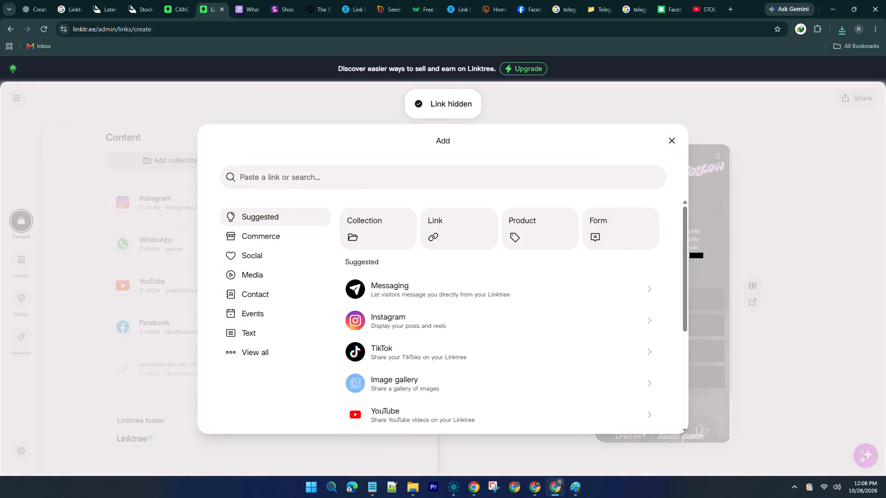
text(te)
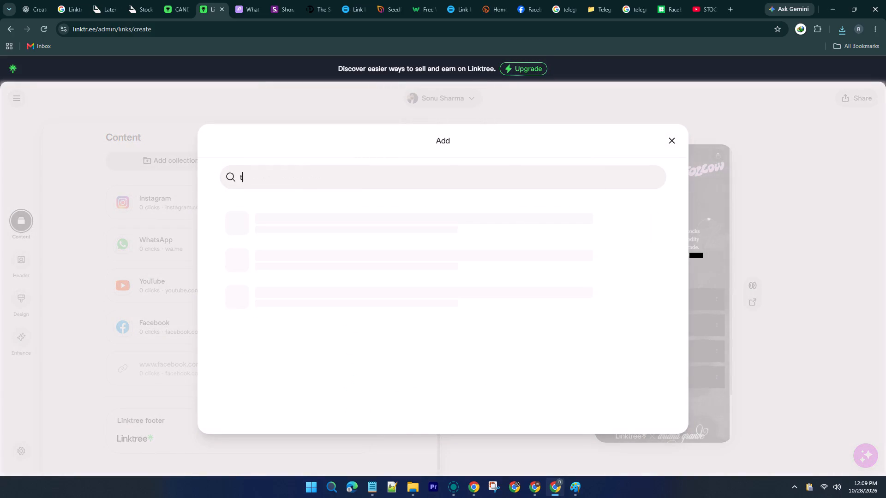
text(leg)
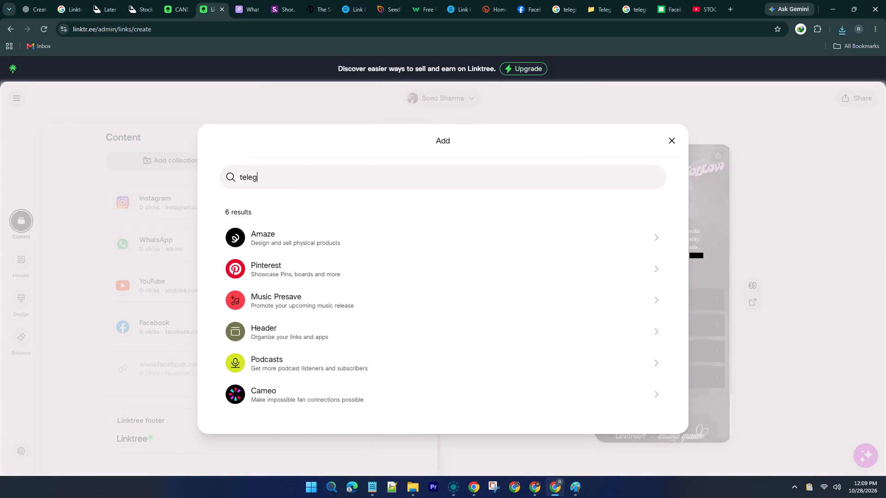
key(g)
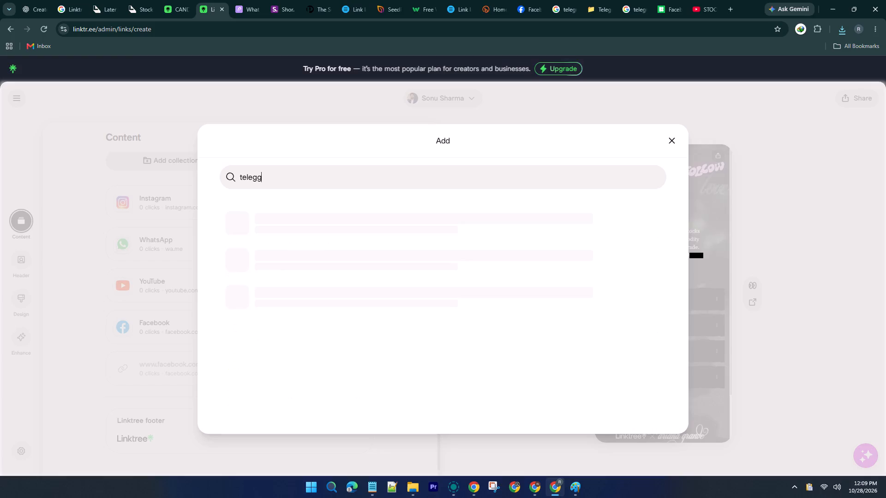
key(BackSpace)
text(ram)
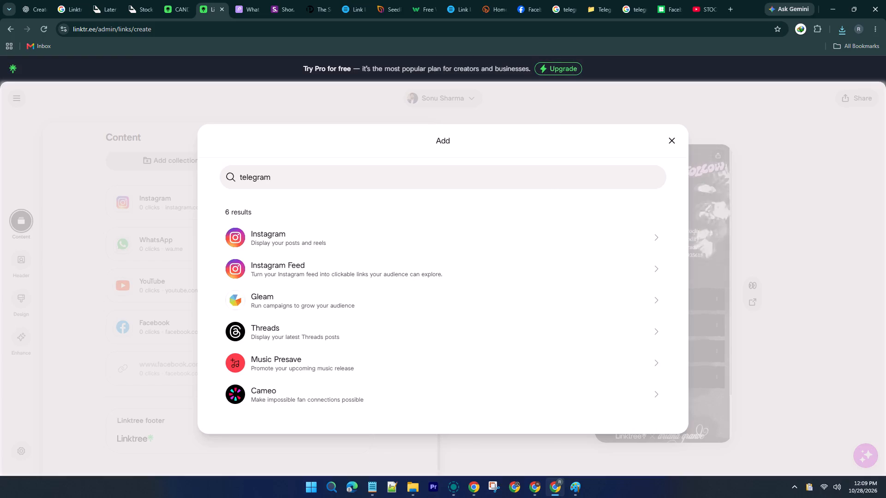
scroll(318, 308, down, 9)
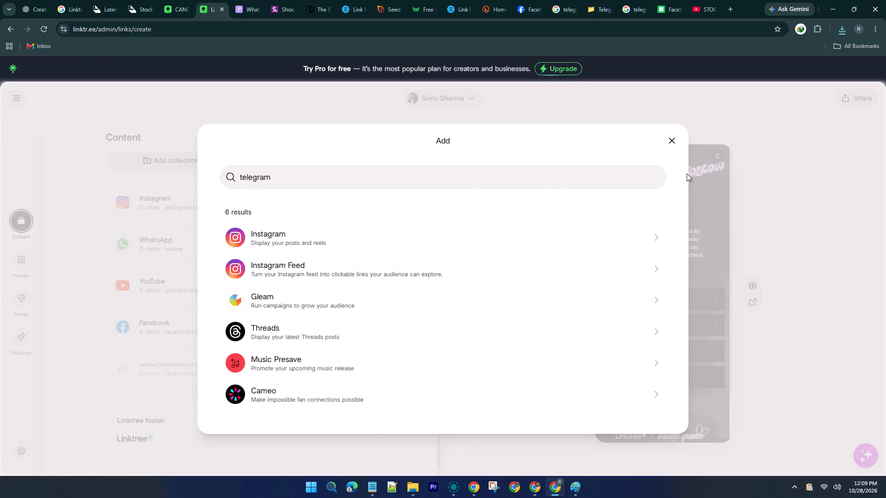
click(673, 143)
click(326, 157)
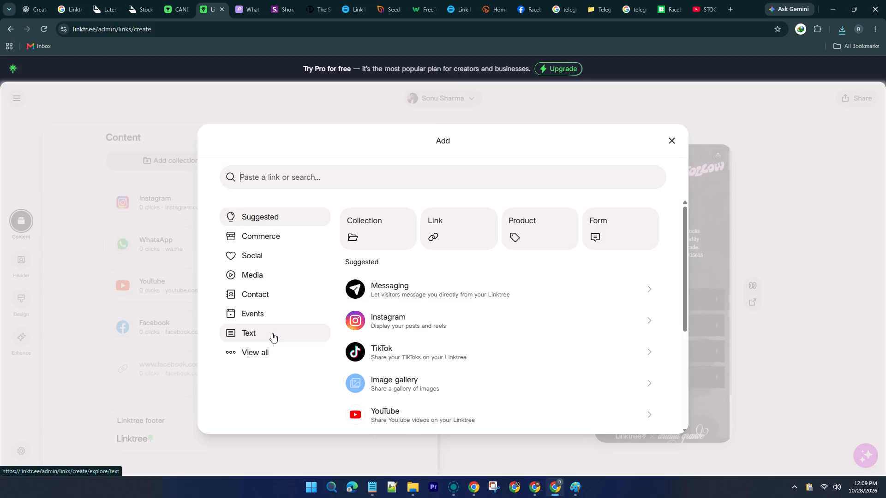
click(464, 235)
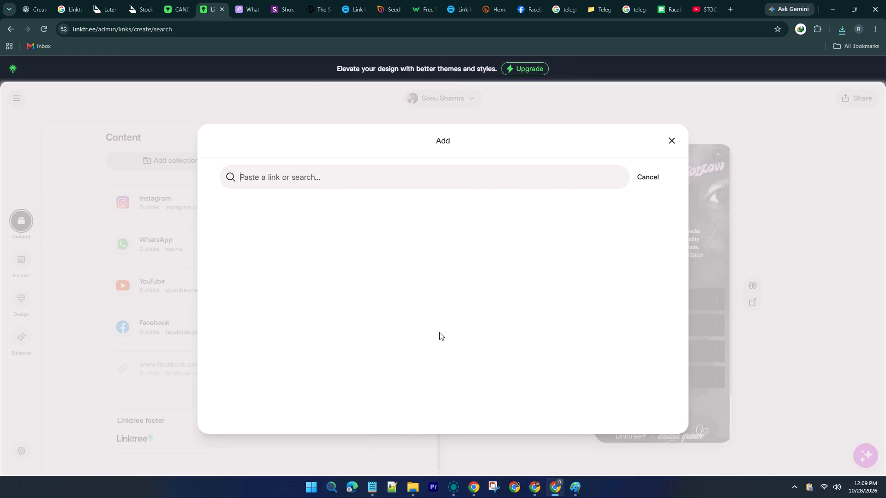
click(377, 484)
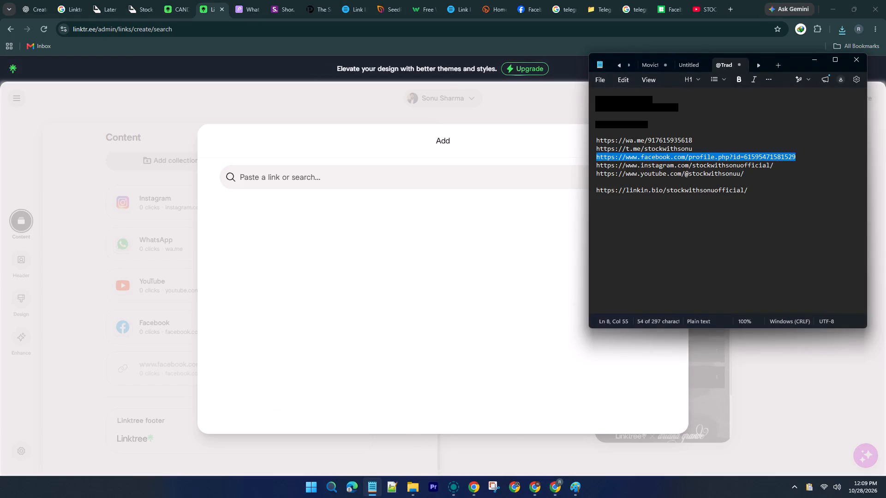
drag(703, 148, 562, 149)
key(ctrl+c)
ctrl+click(422, 178)
key(ctrl+v)
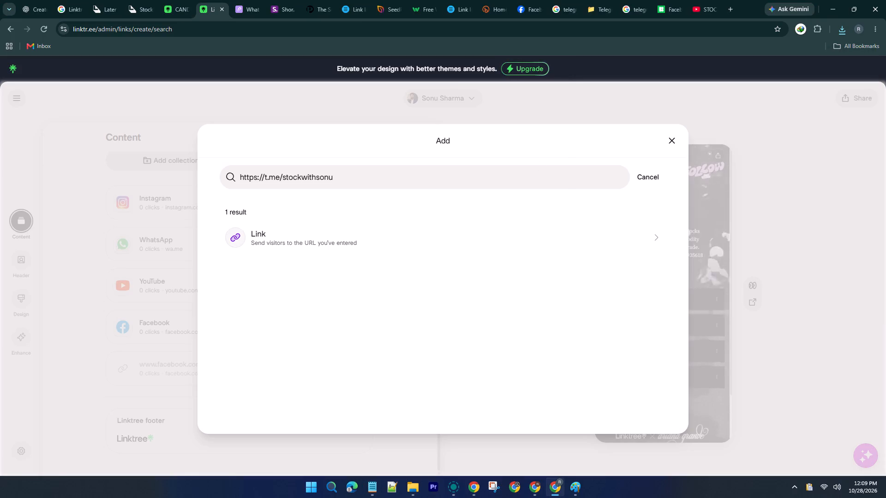
click(314, 231)
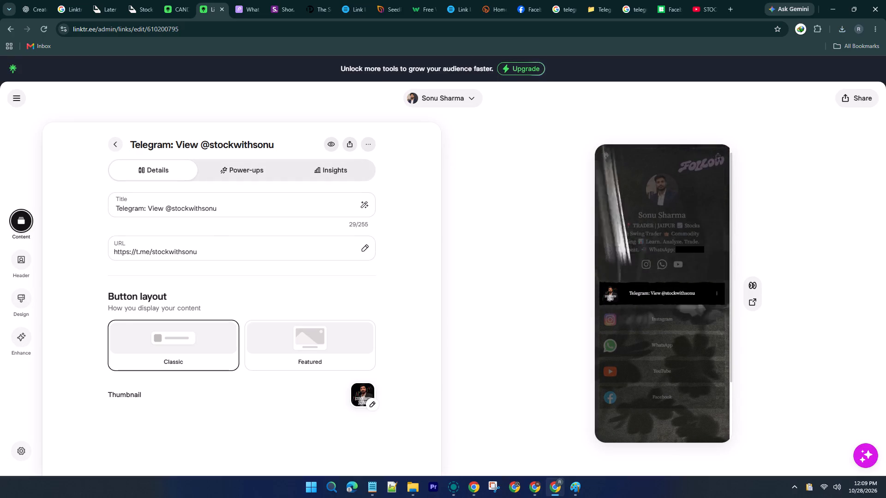
Shorten the new link's title to Telegram.
drag(143, 207, 275, 199)
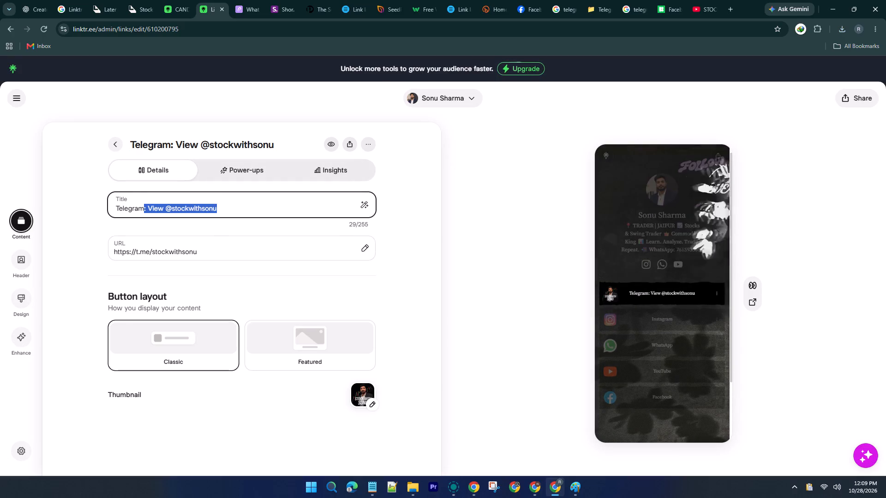
key(BackSpace)
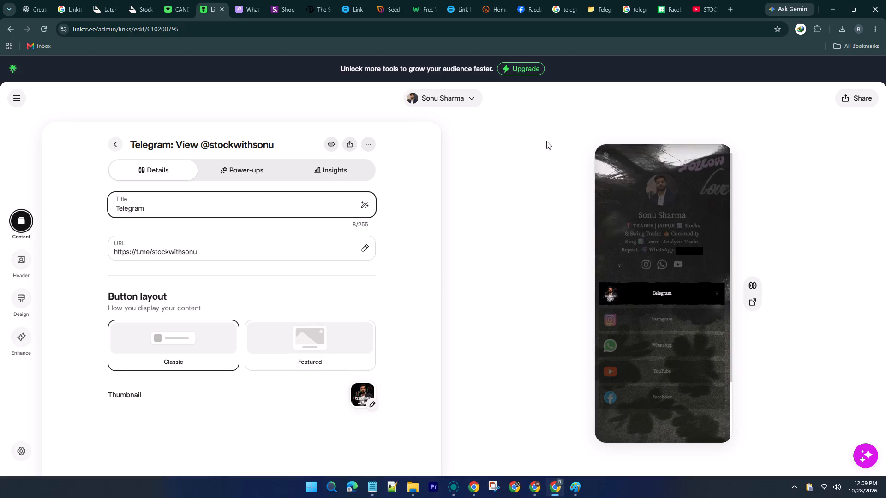
Remove the Telegram link's automatic thumbnail and upload icons8-telegram-100 from Downloads in its place.
click(366, 401)
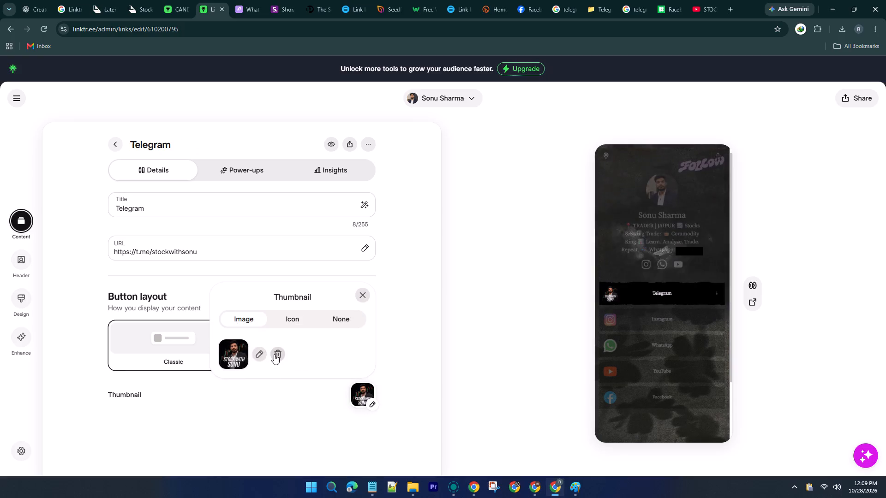
click(275, 355)
click(233, 355)
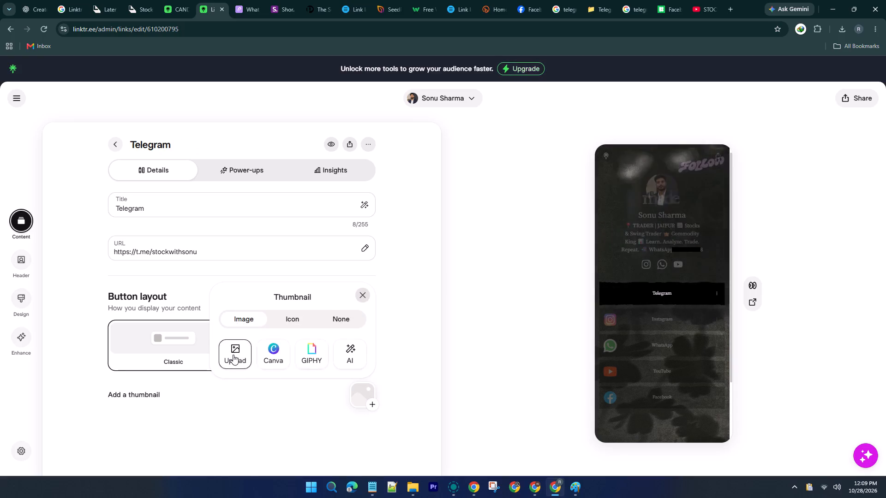
click(402, 306)
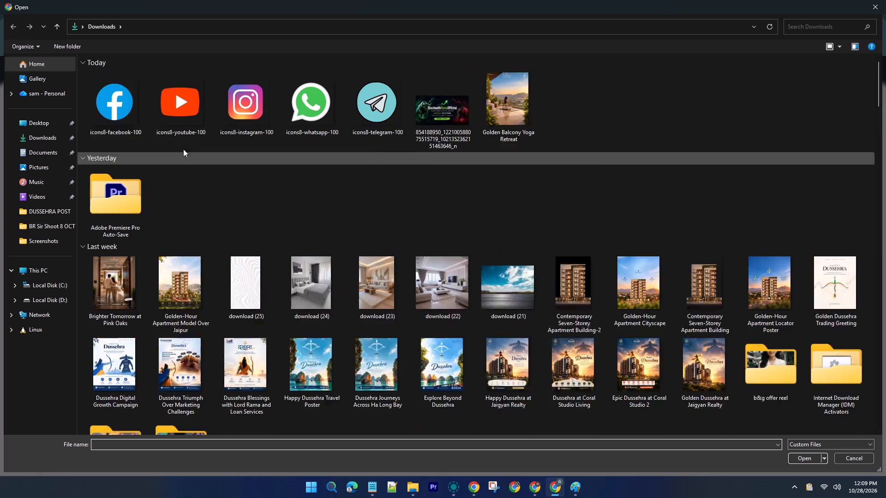
click(363, 118)
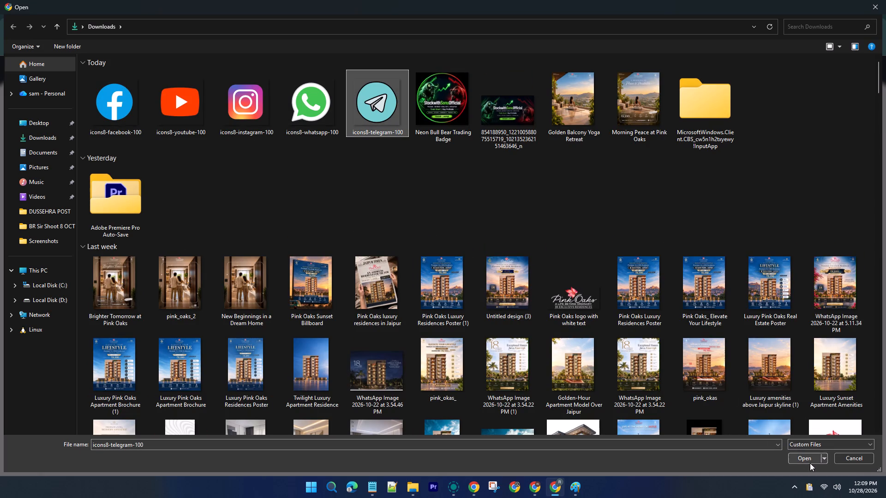
click(809, 461)
click(476, 405)
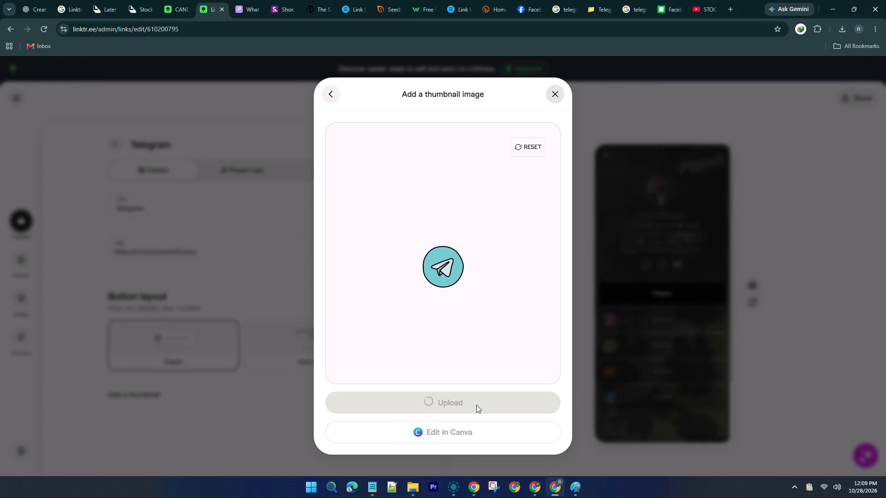
Switch to Icons8 and replace the facebook icon search with tele.
click(659, 0)
click(287, 91)
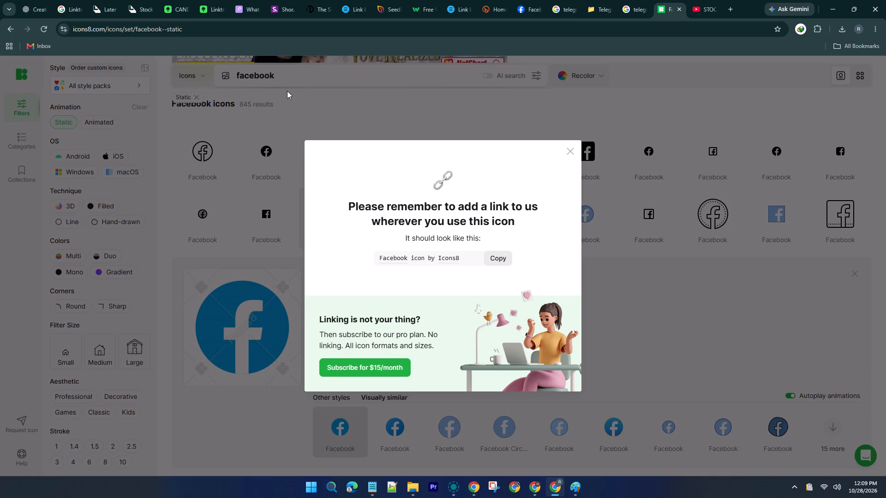
click(287, 78)
key(ctrl+a)
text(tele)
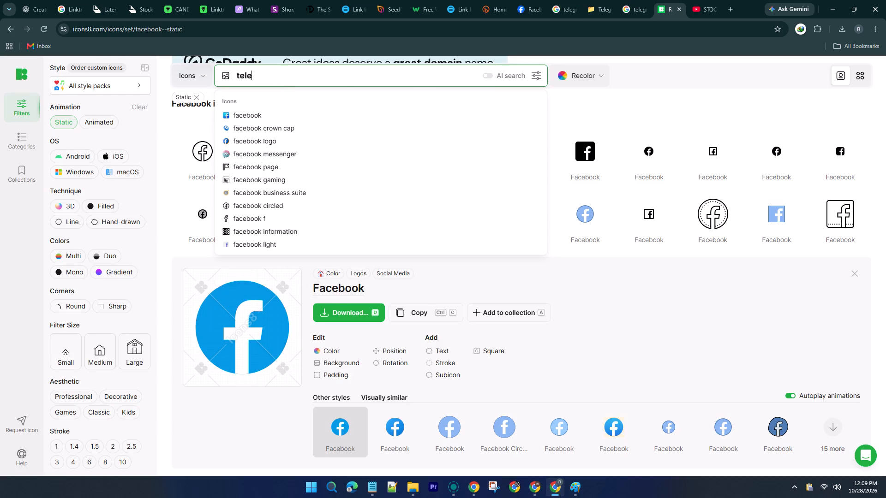
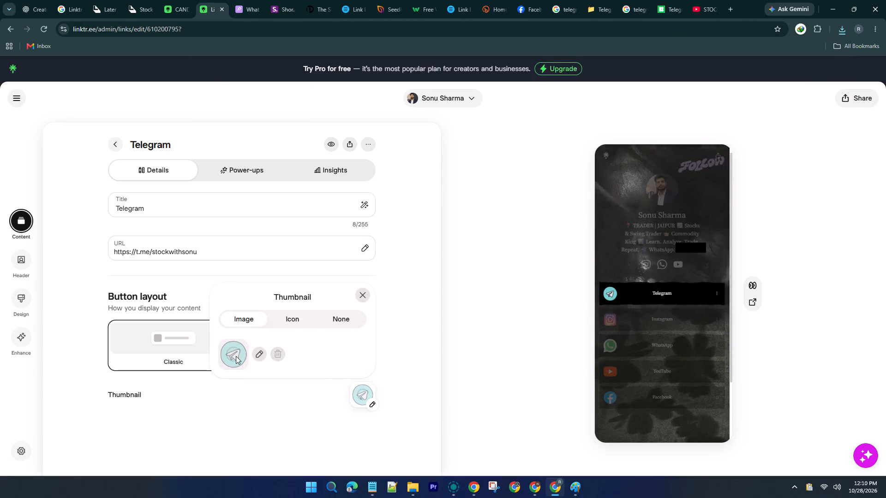
Replace the Telegram link's thumbnail with the downloaded image icons8-telegram-100 (1), then return to the Content page's link list.
click(236, 356)
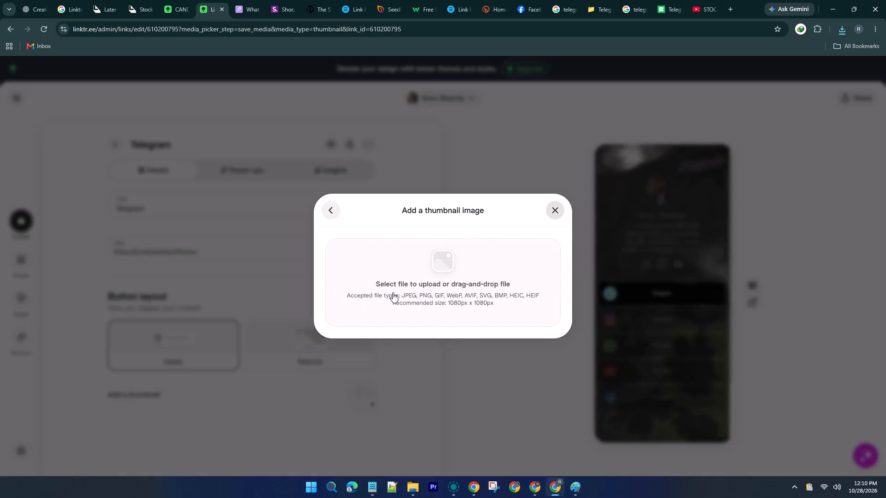
click(413, 290)
click(133, 108)
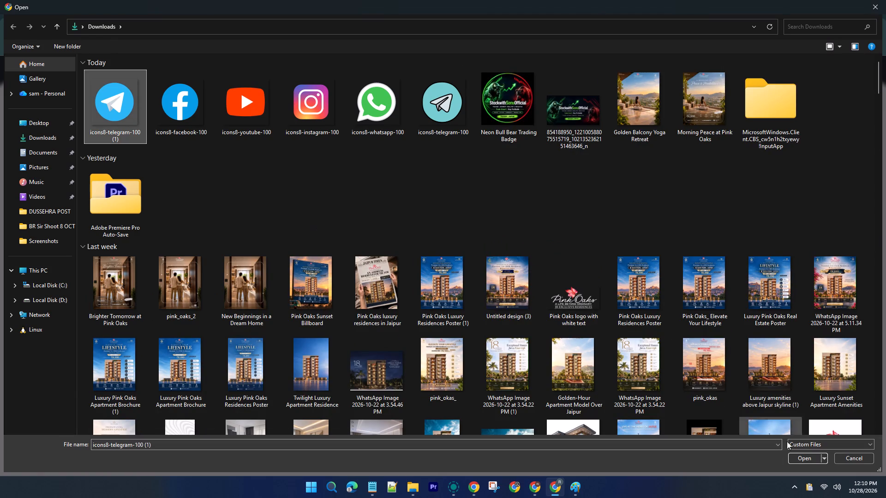
click(792, 456)
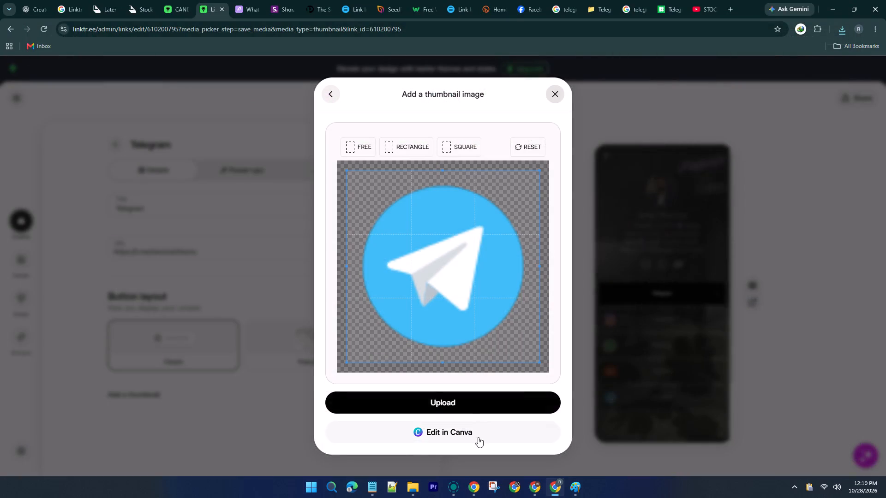
click(468, 402)
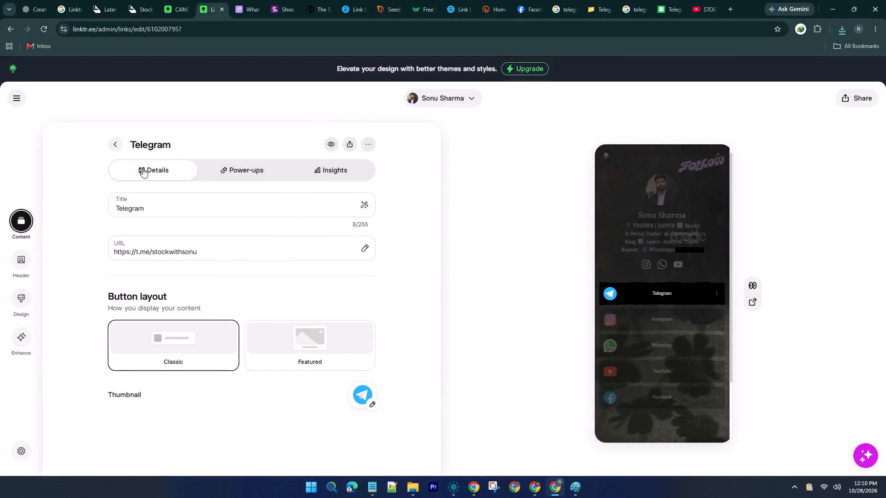
click(122, 141)
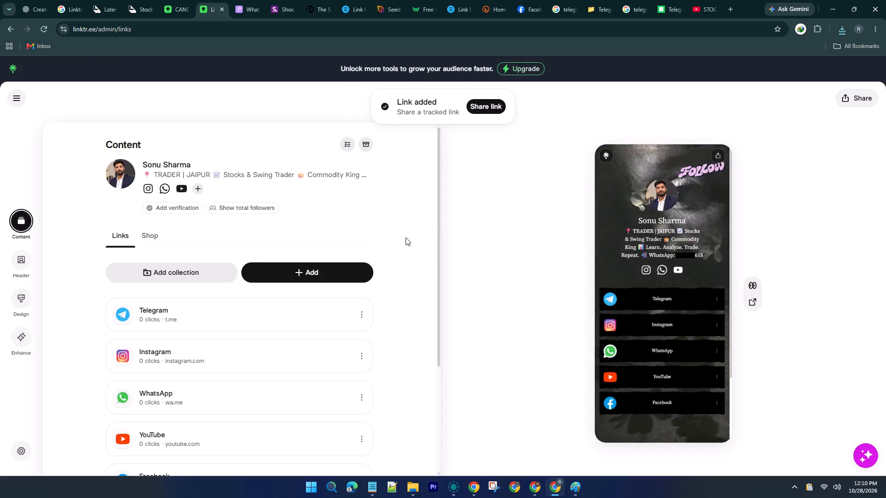
click(409, 201)
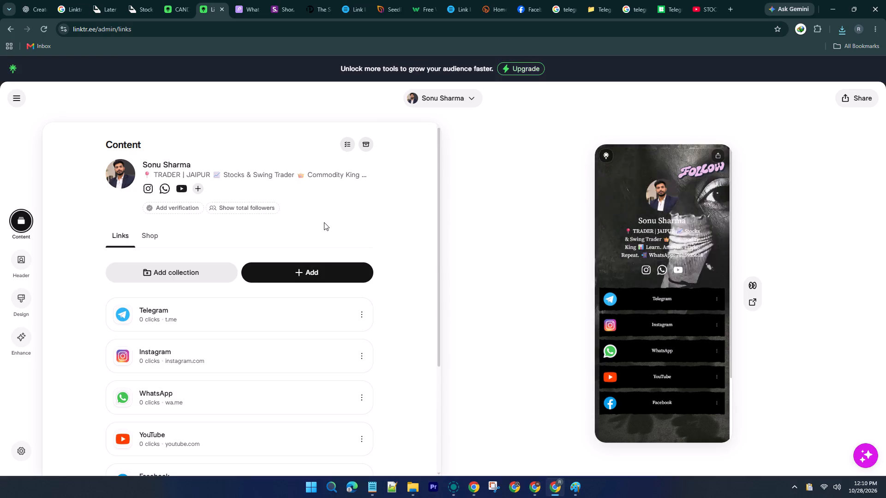
Review the verification offer for the Linktree profile and dismiss it without upgrading.
click(180, 206)
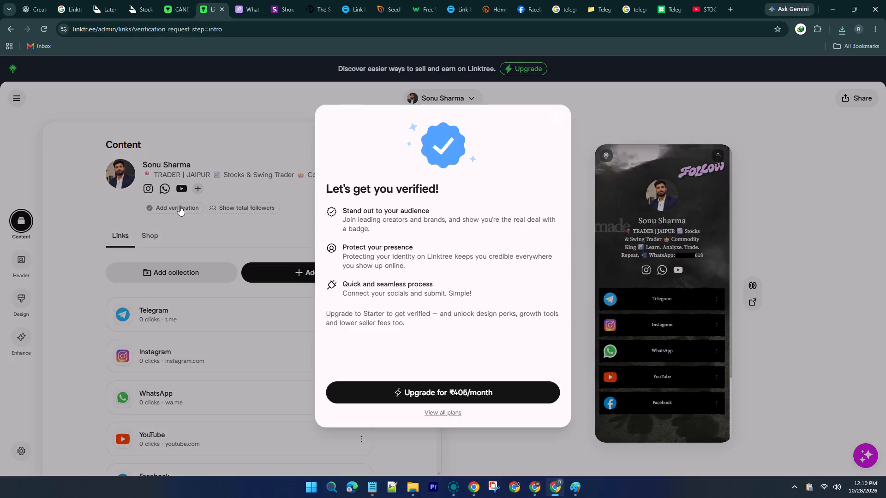
click(589, 101)
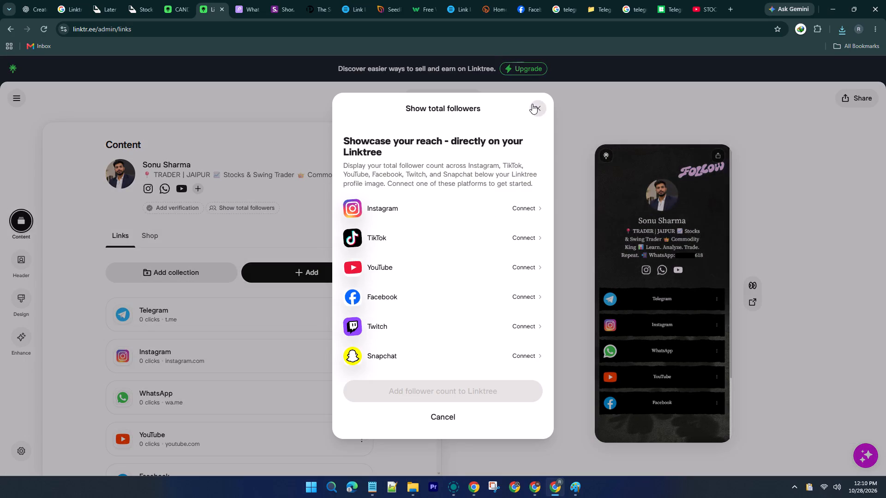
Dismiss the total followers display offer without connecting any platform.
click(532, 104)
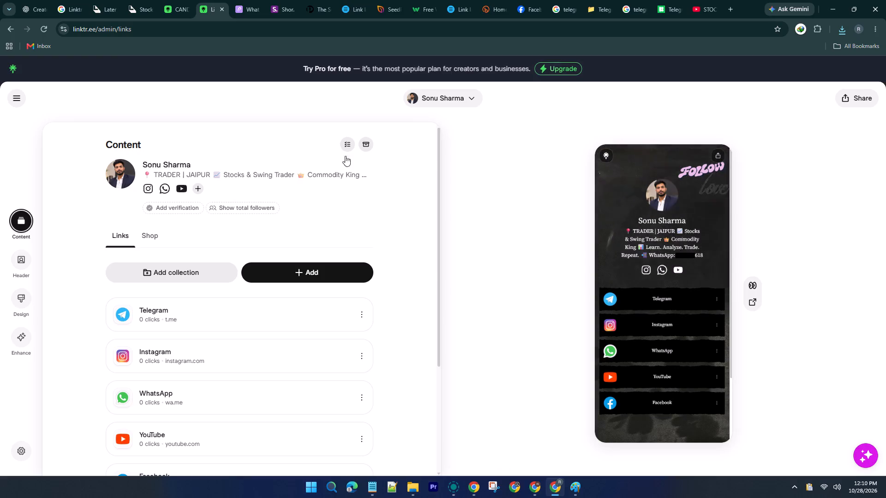
scroll(341, 268, down, 7)
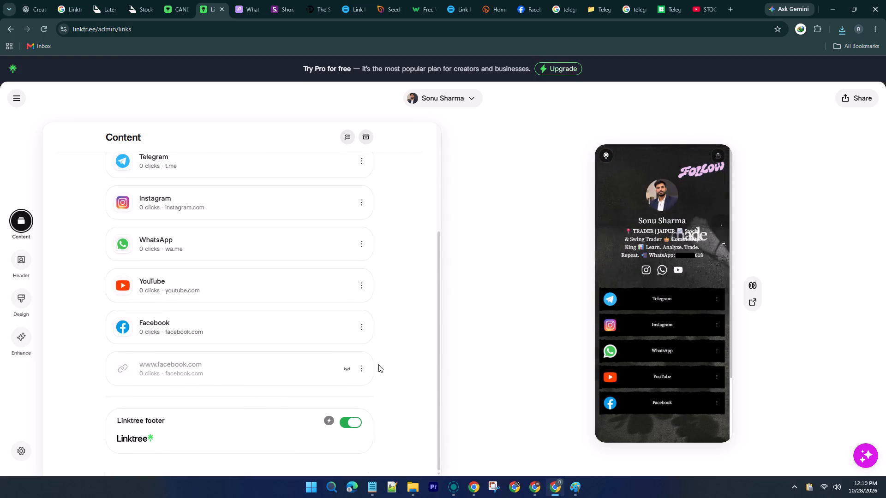
click(363, 371)
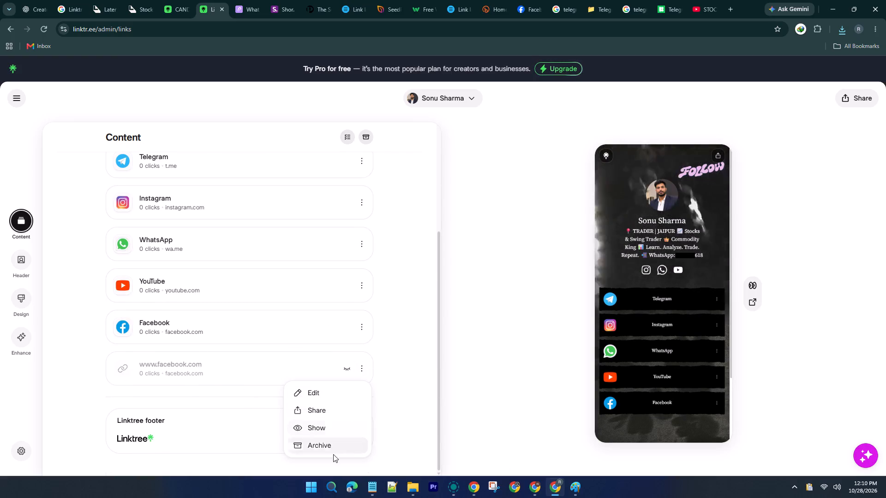
click(331, 447)
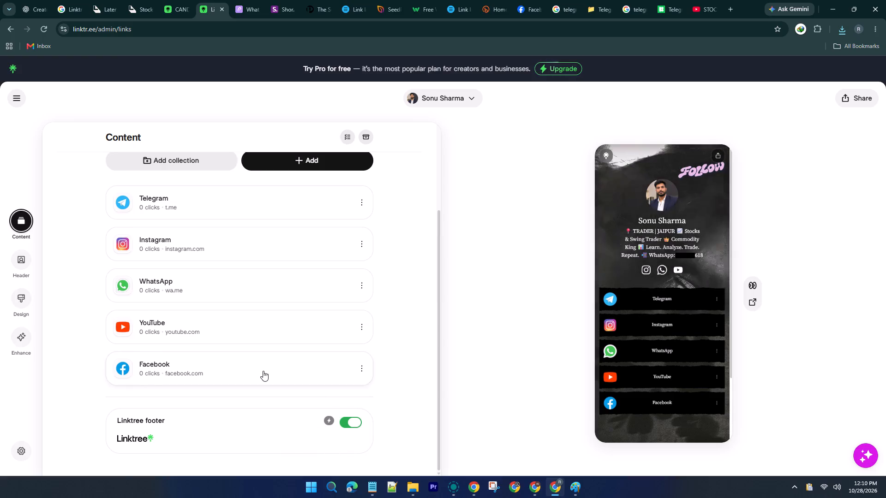
Copy the Linktree page's share link, linktr.ee/stockwithsonuofficial.
scroll(263, 371, up, 8)
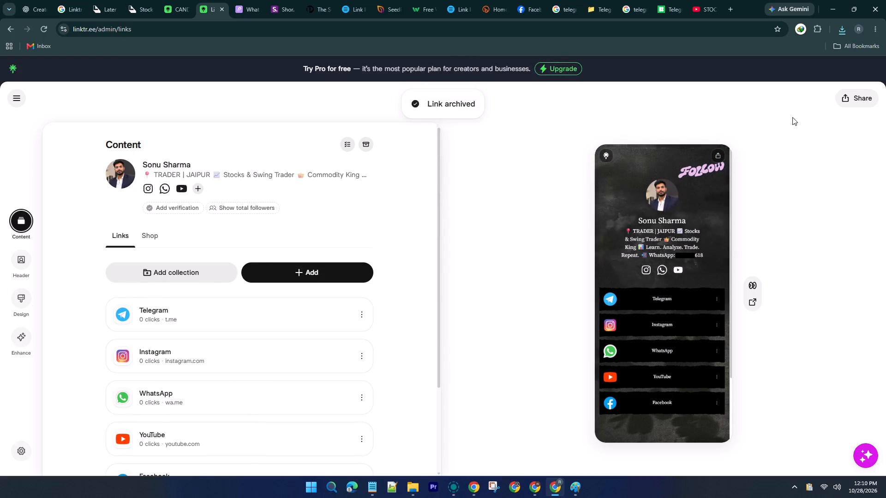
click(854, 99)
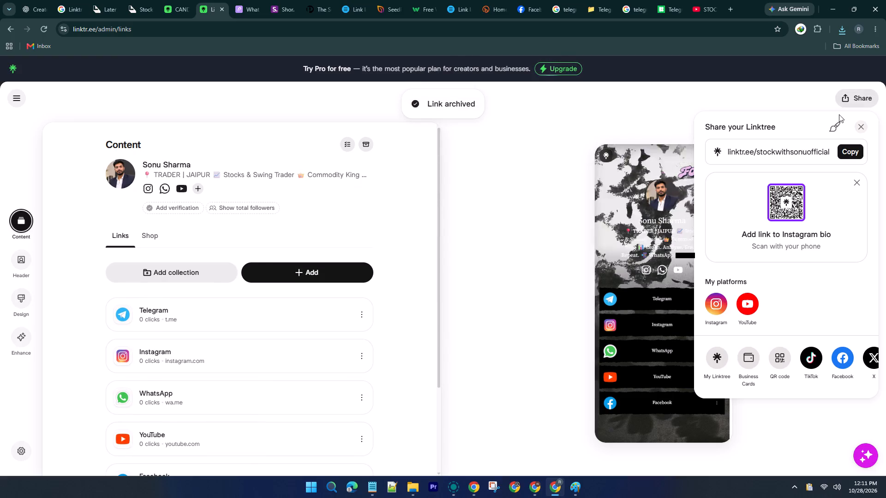
click(846, 152)
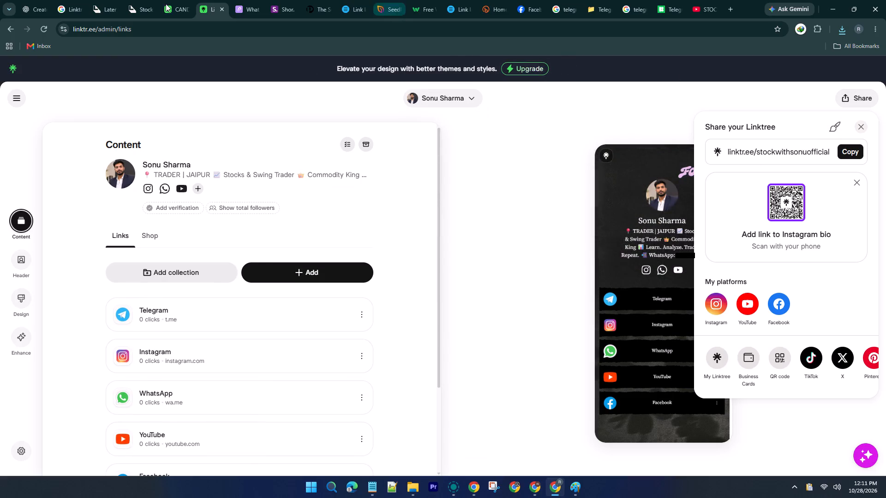
Switch to the other Chrome profile's window and open the copied Linktree link in a new tab to check the live page.
click(537, 481)
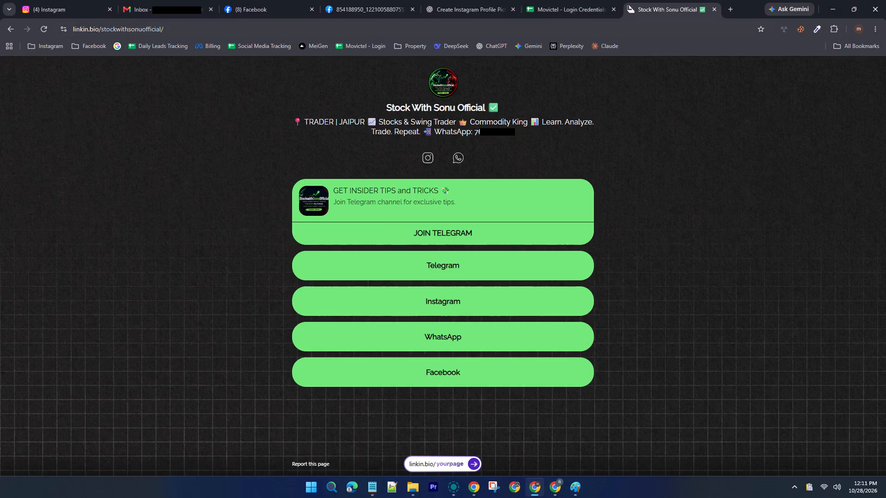
right_click(371, 28)
click(727, 12)
right_click(618, 31)
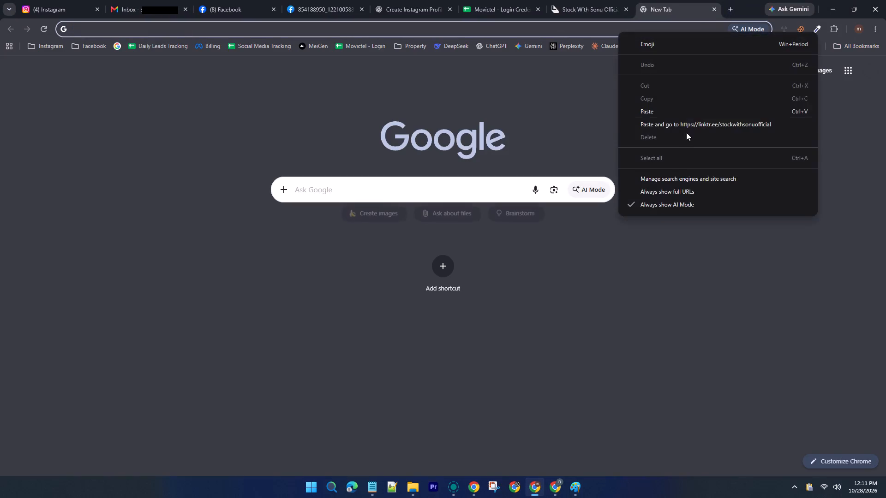
click(689, 113)
key(Return)
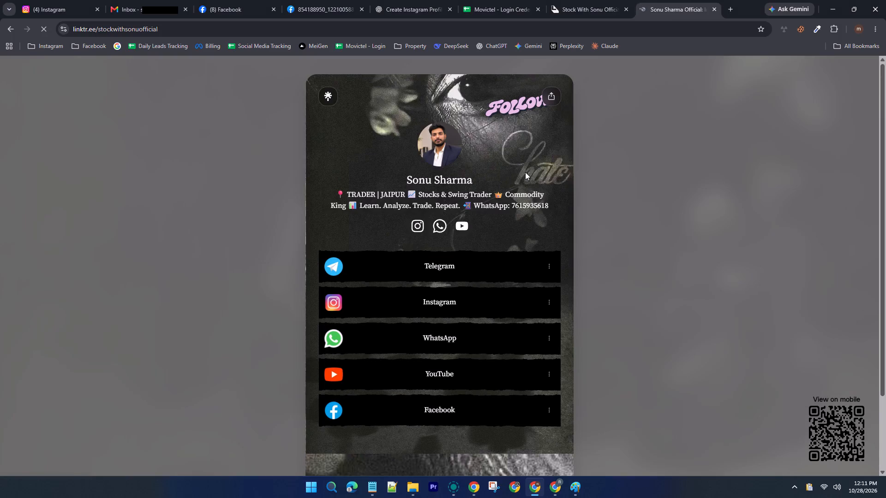
Return to the Chrome window with the Linktree editor and view the Candle King Linktree page as a reference.
click(551, 491)
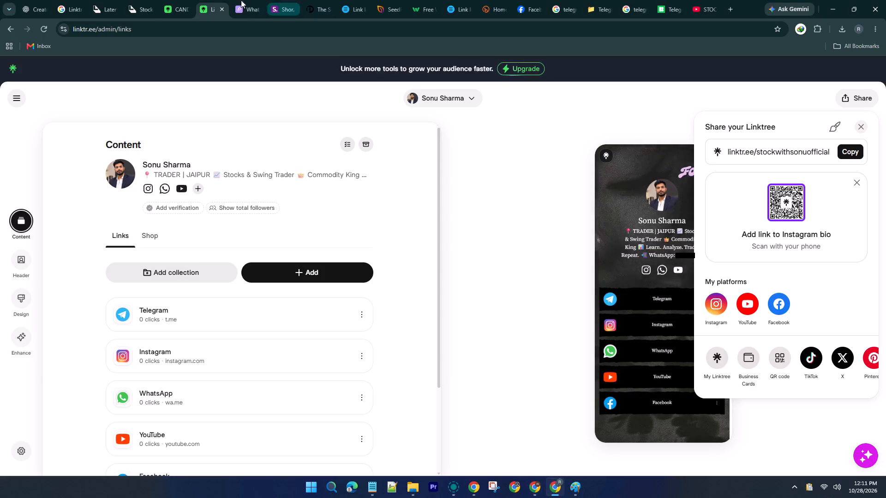
click(169, 0)
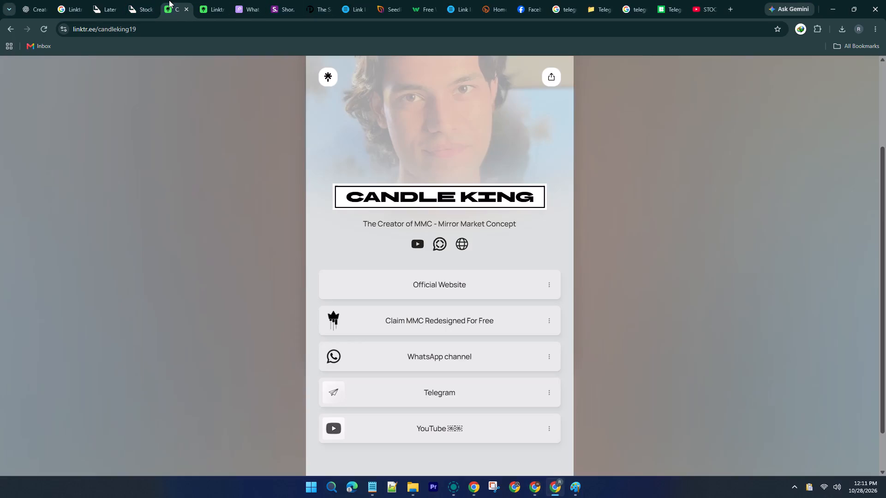
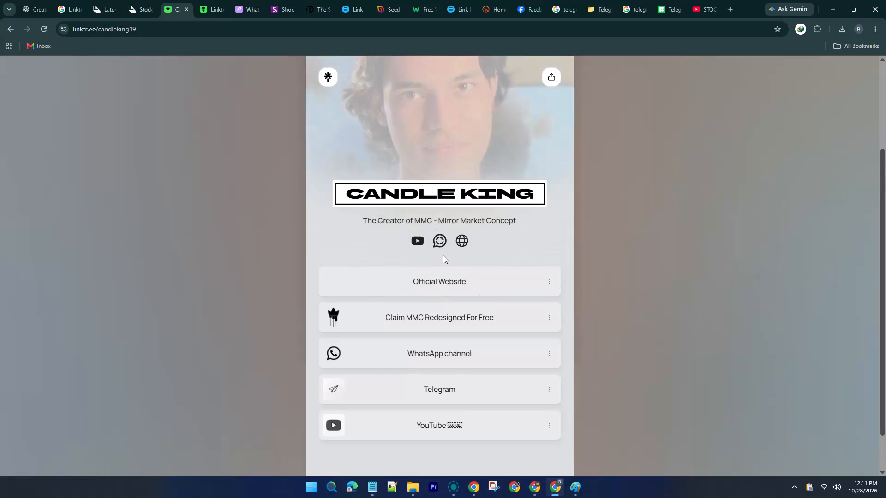
Close the bull-and-bear banner image in Paint and switch to the Chrome window showing the live stockwithsonuofficial Linktree page.
scroll(443, 255, up, 3)
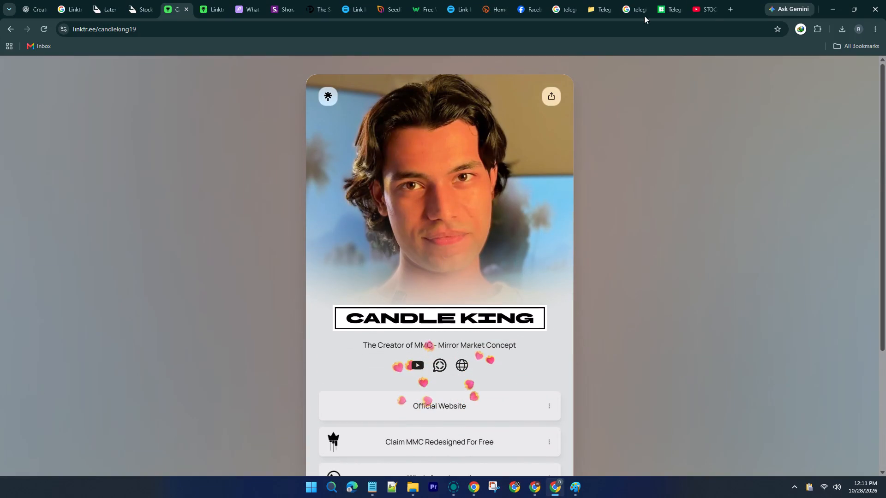
click(570, 491)
click(885, 0)
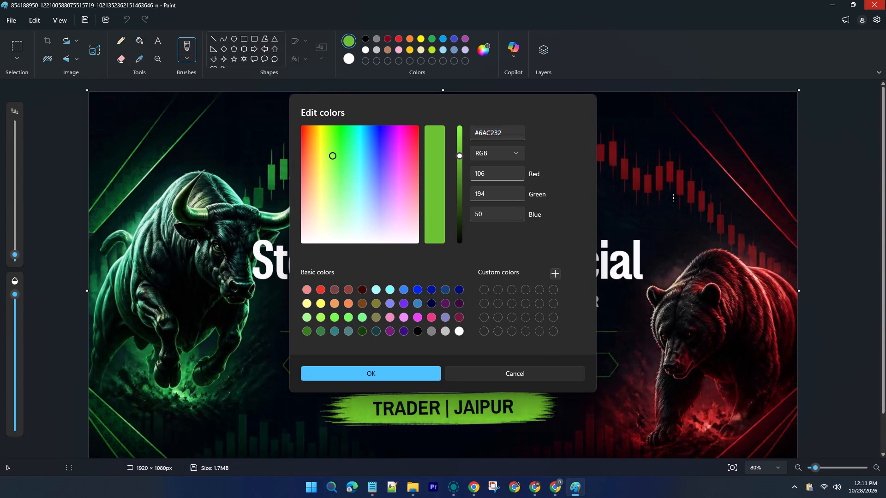
click(885, 0)
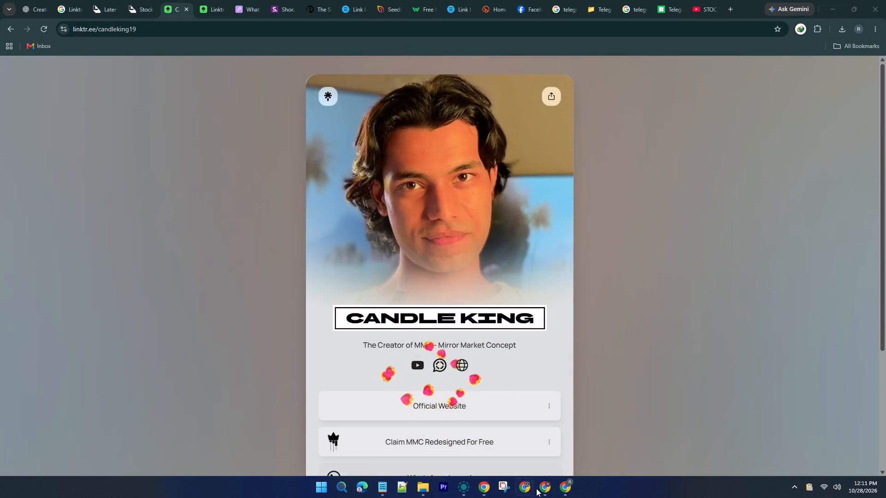
click(542, 496)
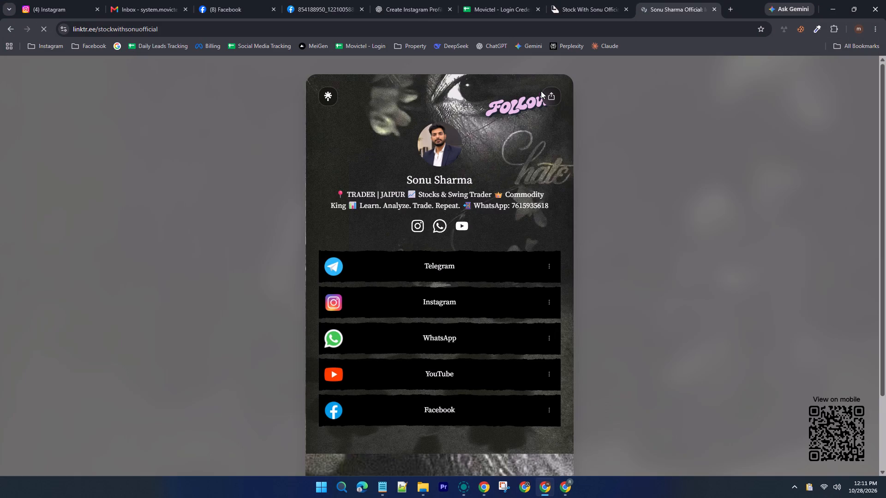
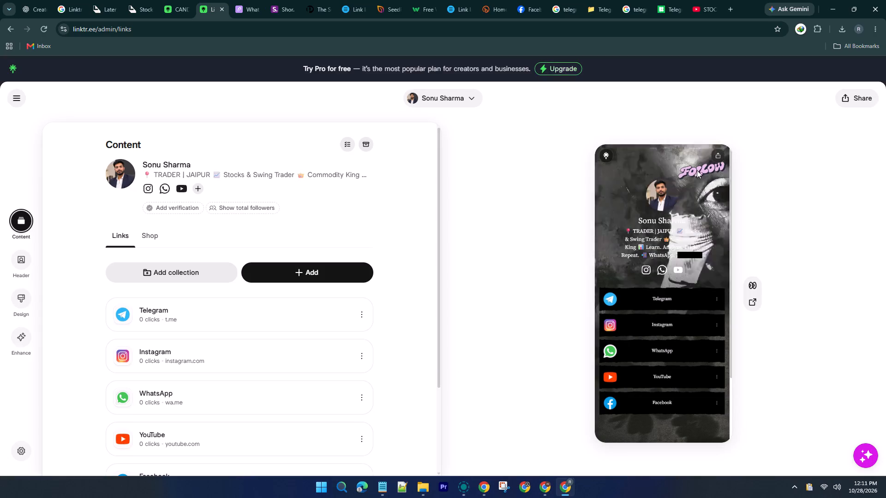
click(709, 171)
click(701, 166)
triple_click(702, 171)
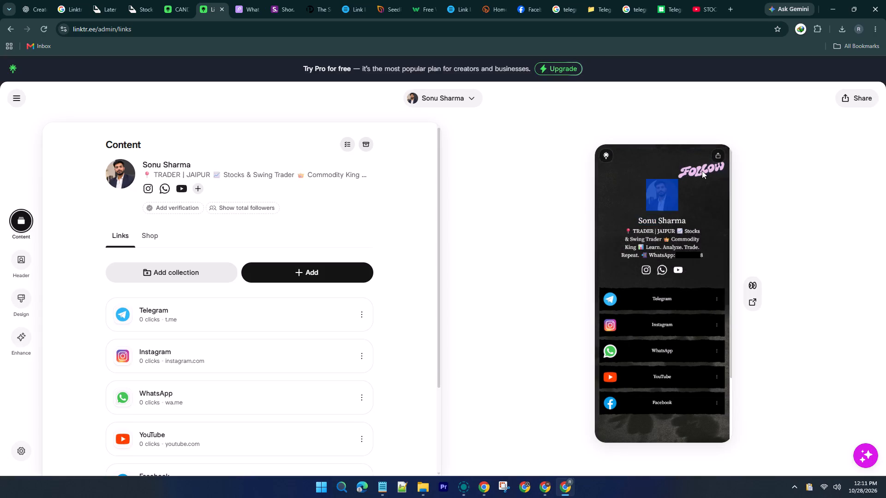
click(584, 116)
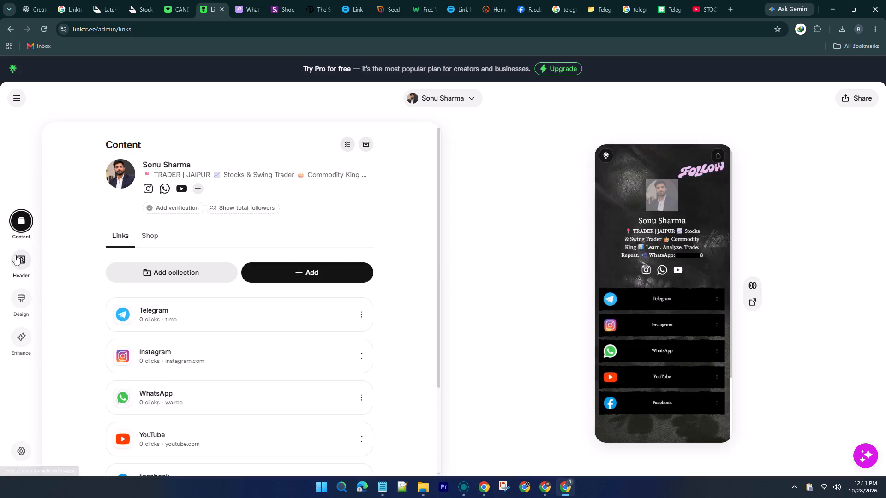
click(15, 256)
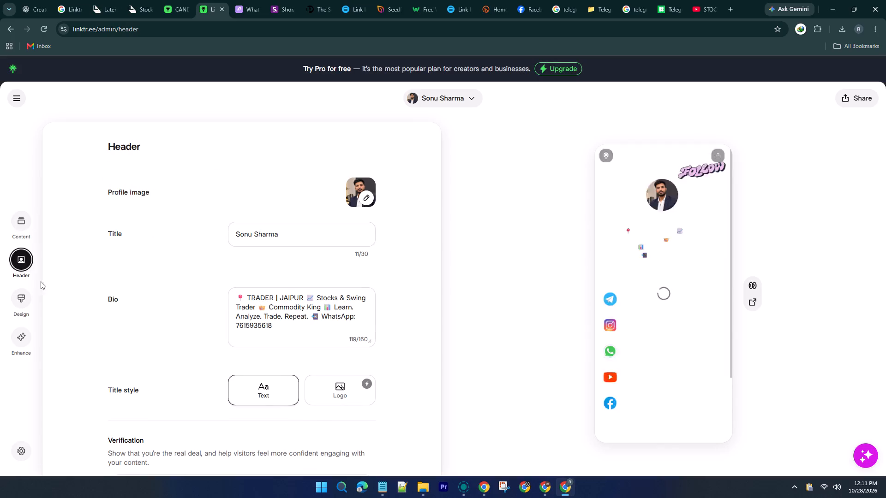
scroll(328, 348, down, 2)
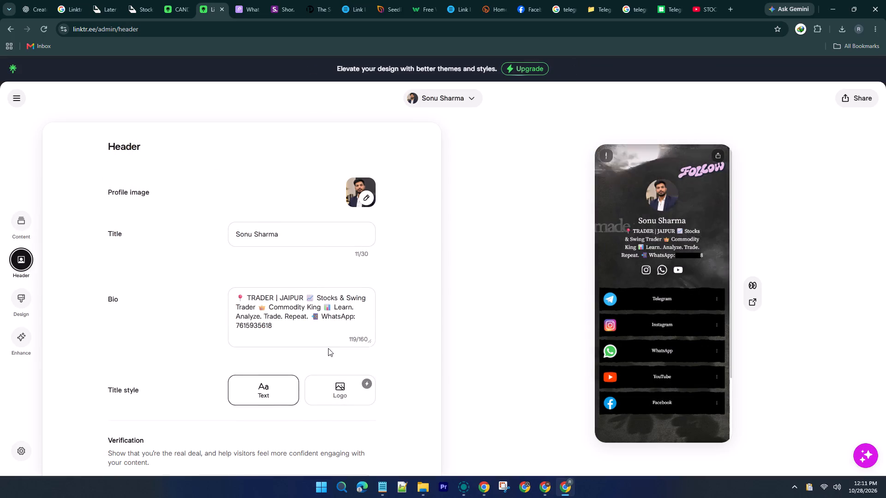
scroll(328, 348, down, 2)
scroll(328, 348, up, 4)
In the design settings, move the FOLLOW sticker slightly left and down, clear of the page's share icon, and save the changes.
click(6, 298)
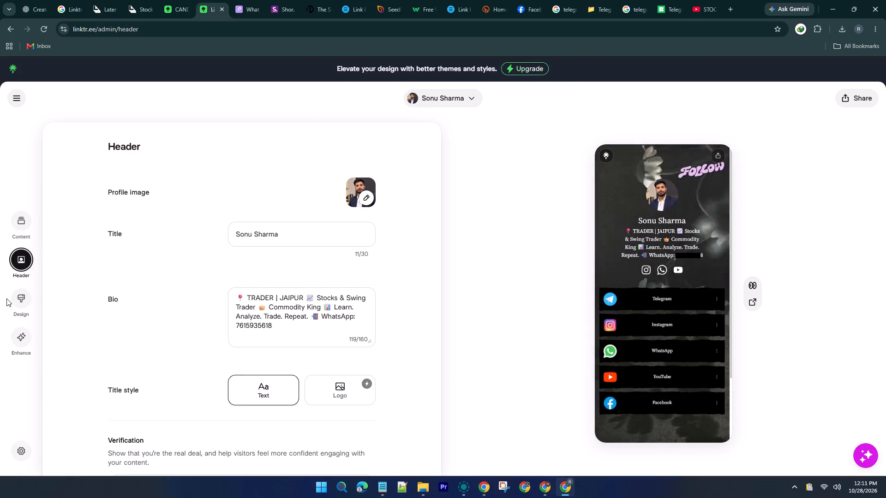
click(14, 303)
click(700, 171)
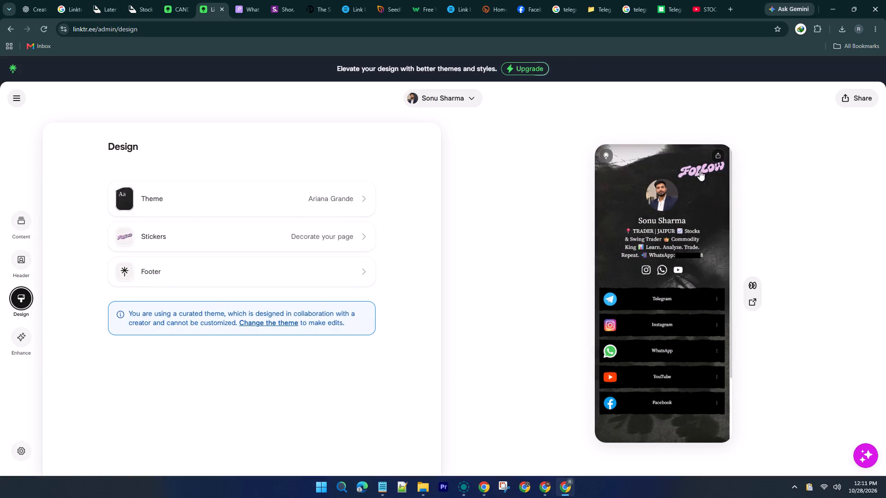
drag(700, 171, 691, 173)
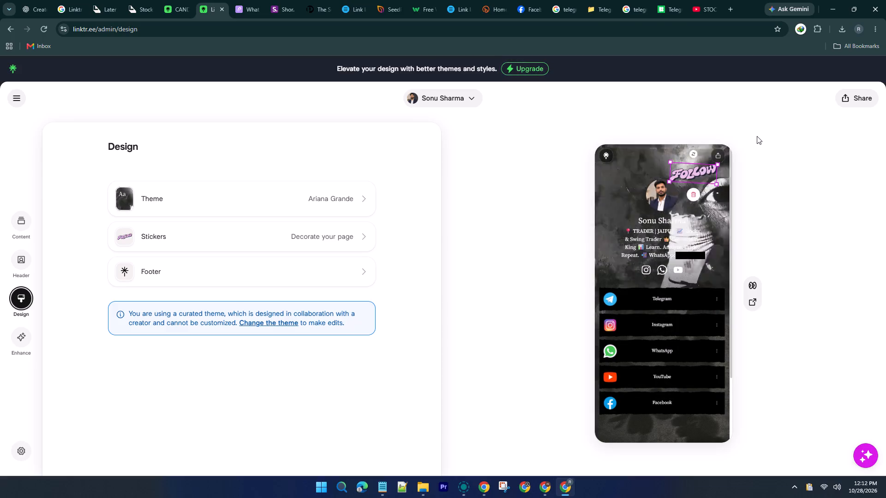
click(760, 132)
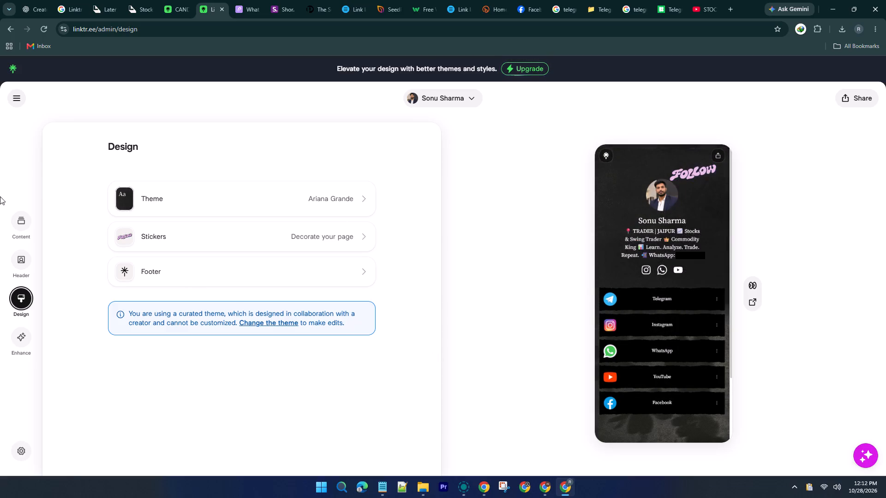
click(21, 225)
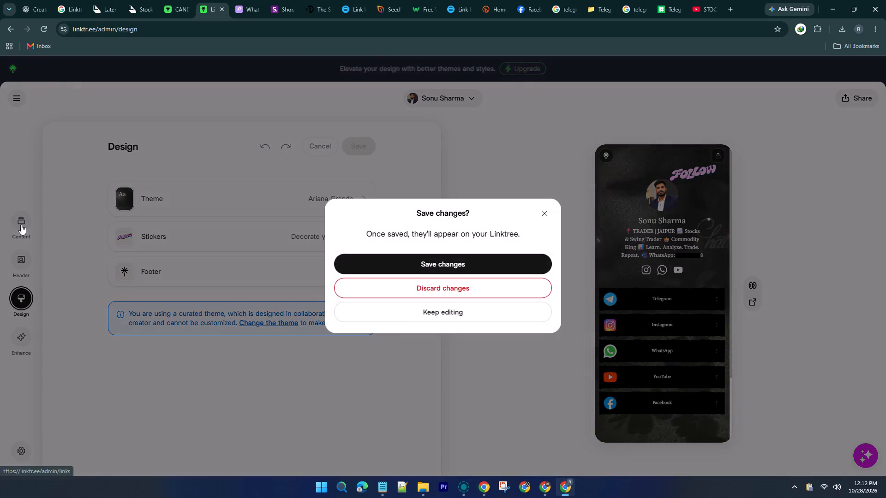
click(446, 252)
click(446, 261)
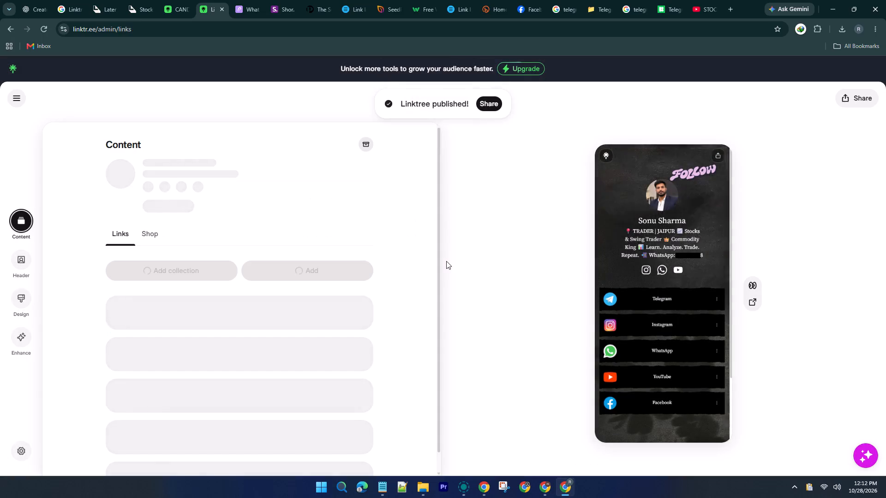
Switch to the browser window with the live stockwithsonuofficial page and reload it to check the sticker's placement.
click(552, 486)
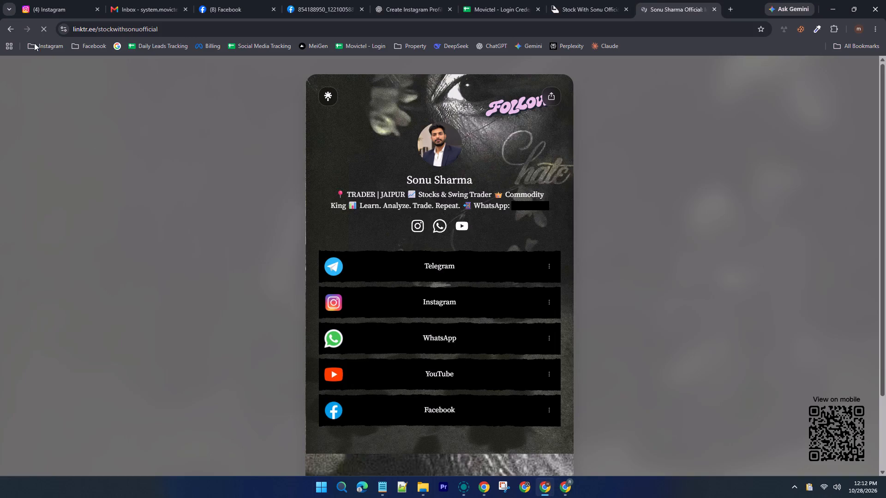
click(39, 28)
click(39, 28)
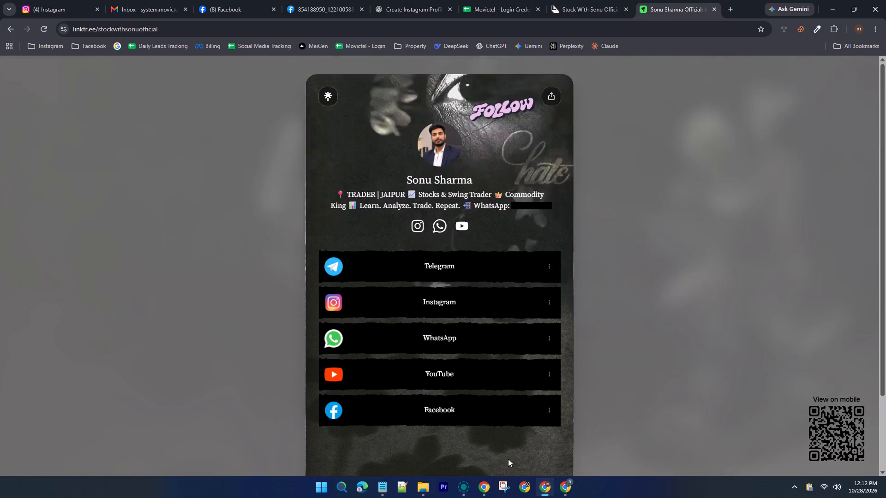
Examine the Candle King reference Linktree page down to its footer, comparing its layout and link styling with the live trader page.
click(565, 490)
click(191, 0)
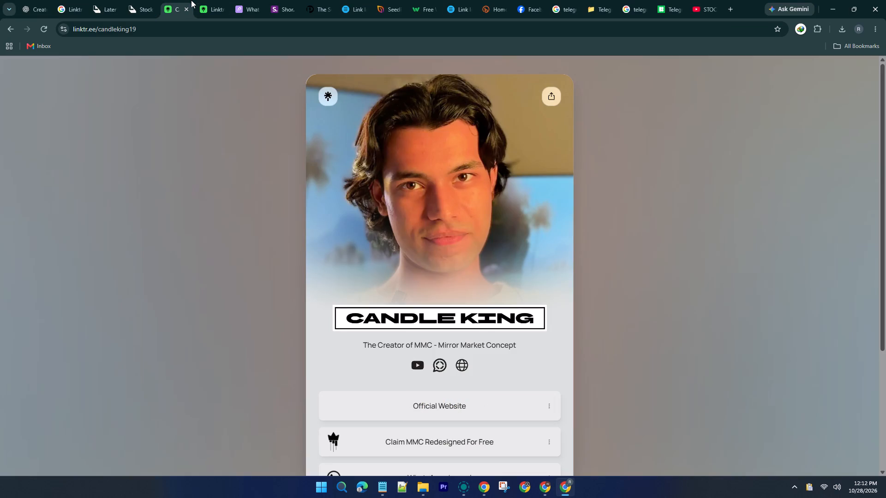
scroll(334, 311, down, 4)
scroll(334, 311, up, 3)
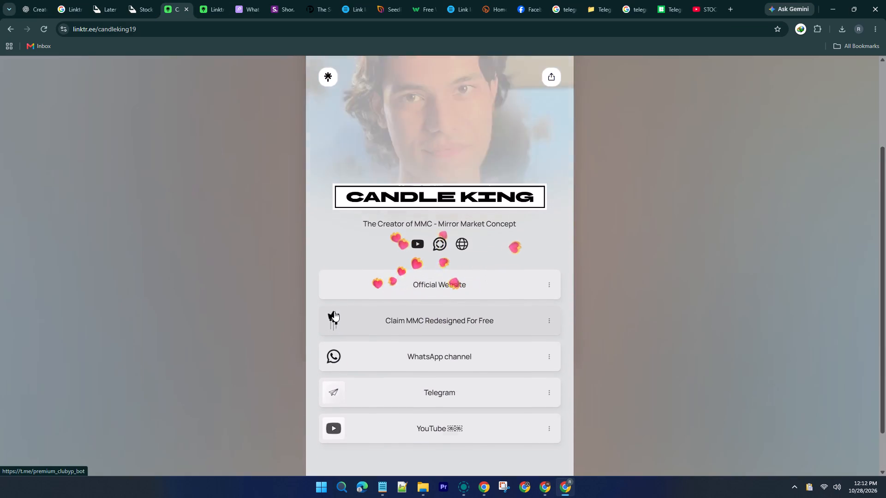
scroll(334, 311, up, 1)
click(548, 489)
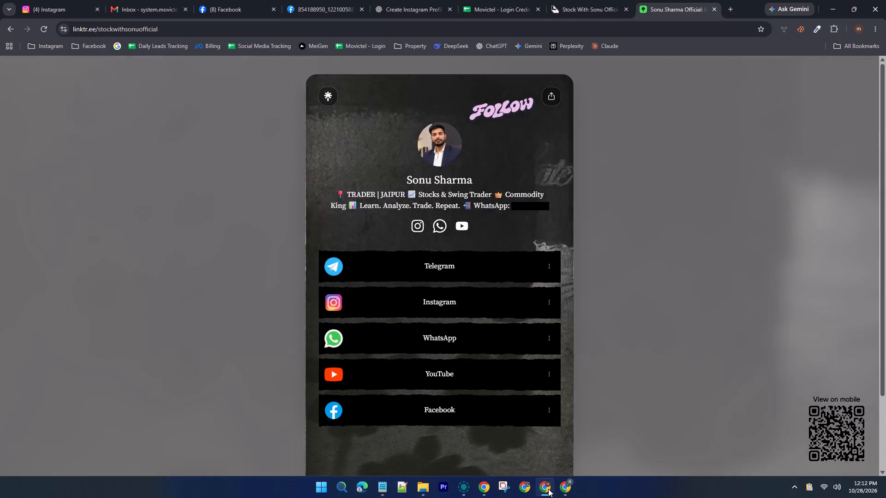
click(548, 489)
scroll(473, 366, down, 9)
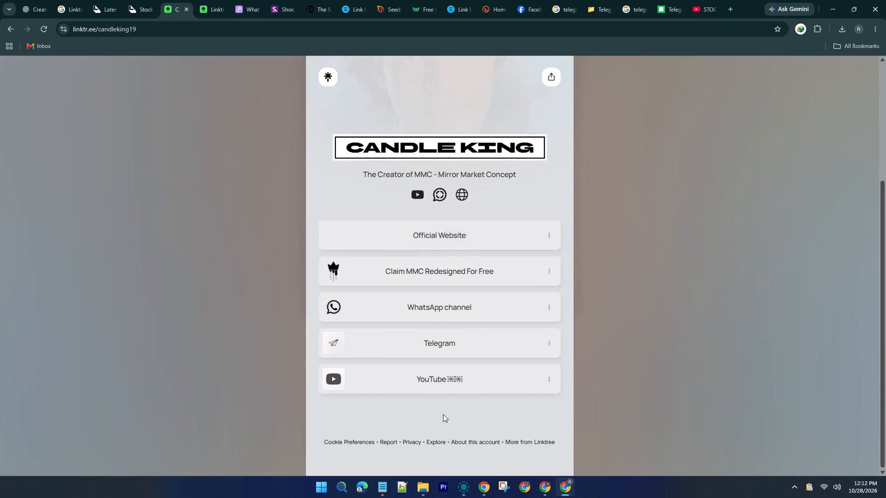
scroll(450, 412, up, 5)
scroll(435, 276, down, 6)
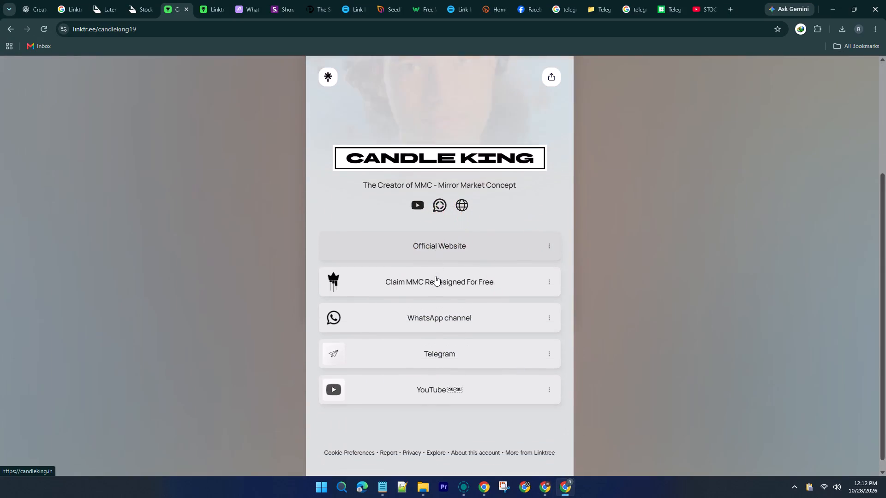
scroll(436, 276, up, 3)
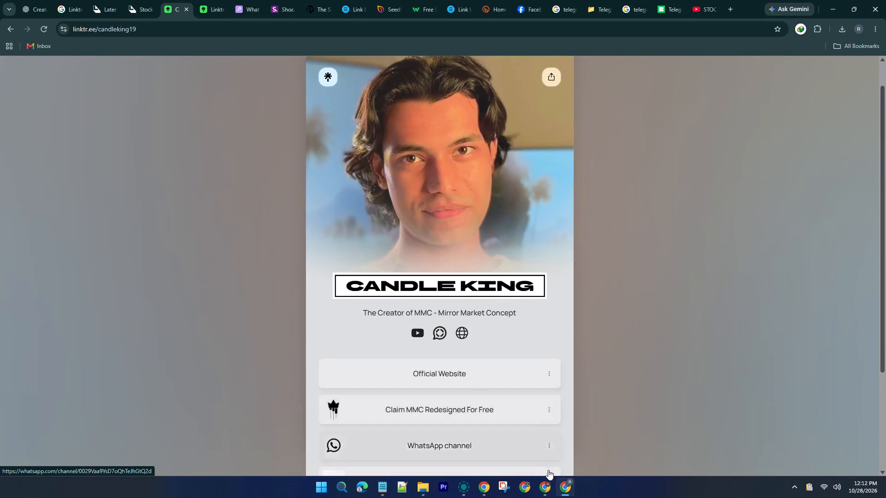
Return to the live trader page and review it from the header down to the footer.
click(545, 487)
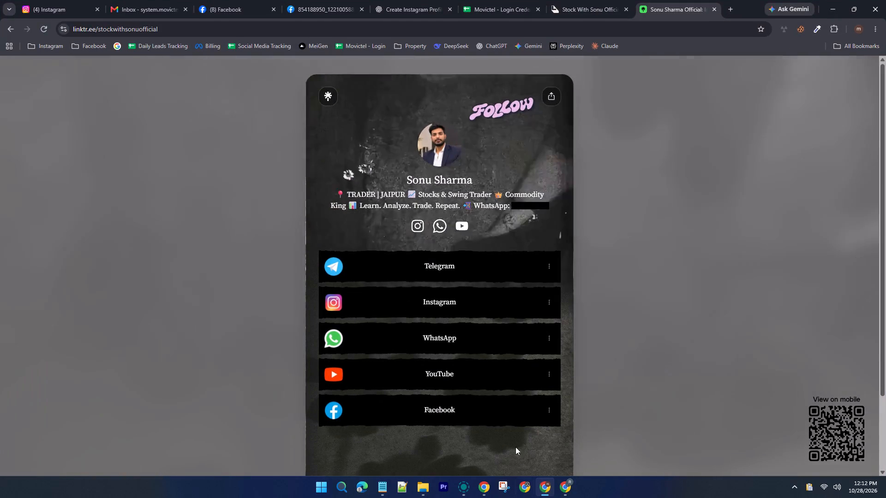
scroll(515, 447, down, 5)
scroll(481, 408, up, 5)
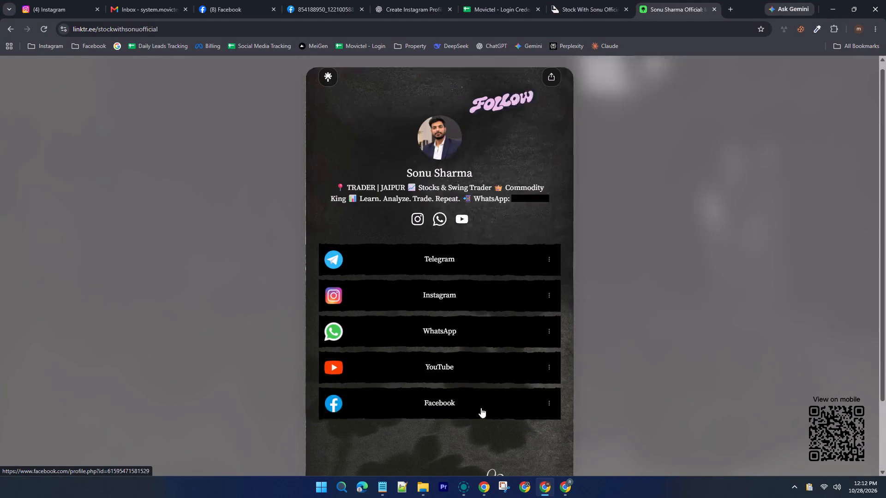
scroll(481, 408, down, 4)
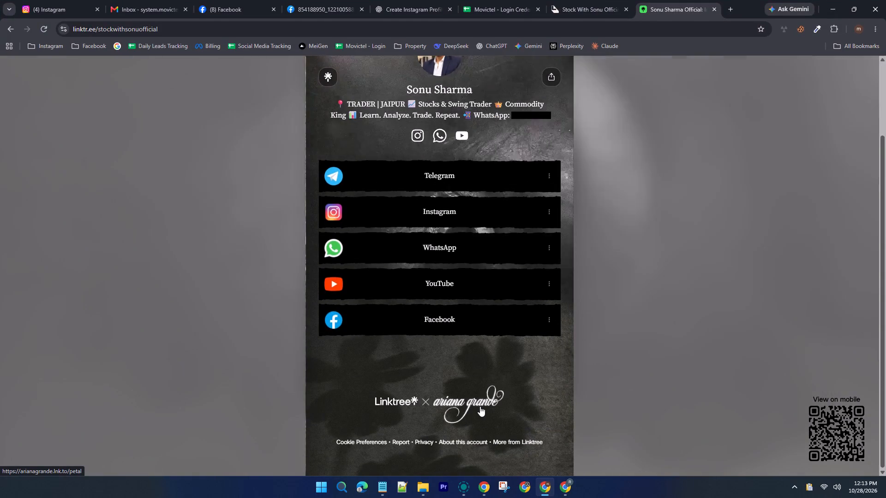
scroll(480, 406, up, 1)
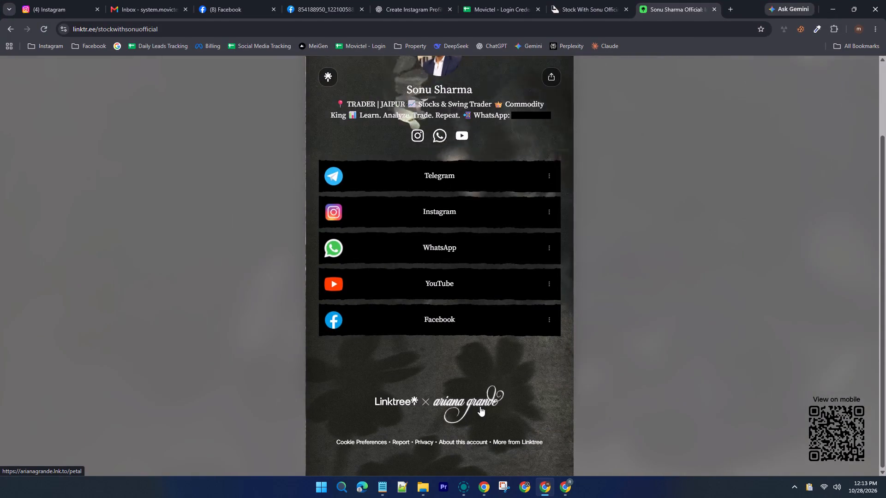
scroll(480, 406, up, 2)
Return to the Linktree editor and browse the curated and customizable themes in the Theme design settings.
click(570, 481)
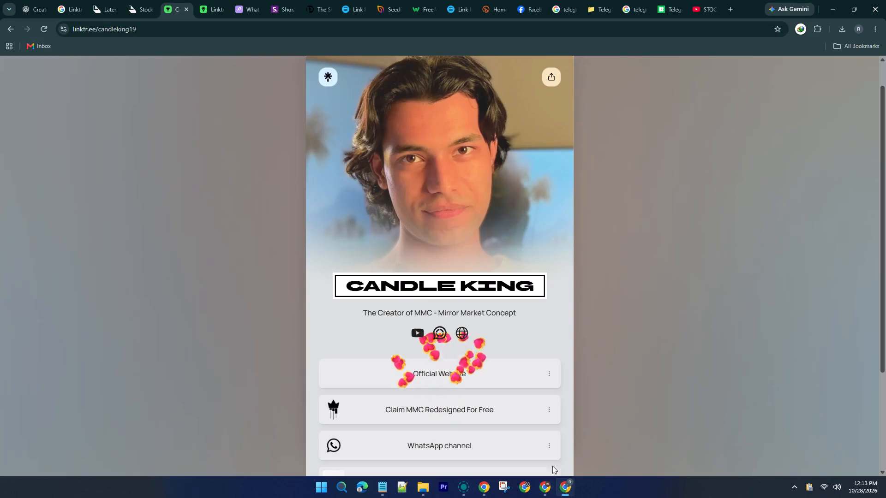
click(216, 0)
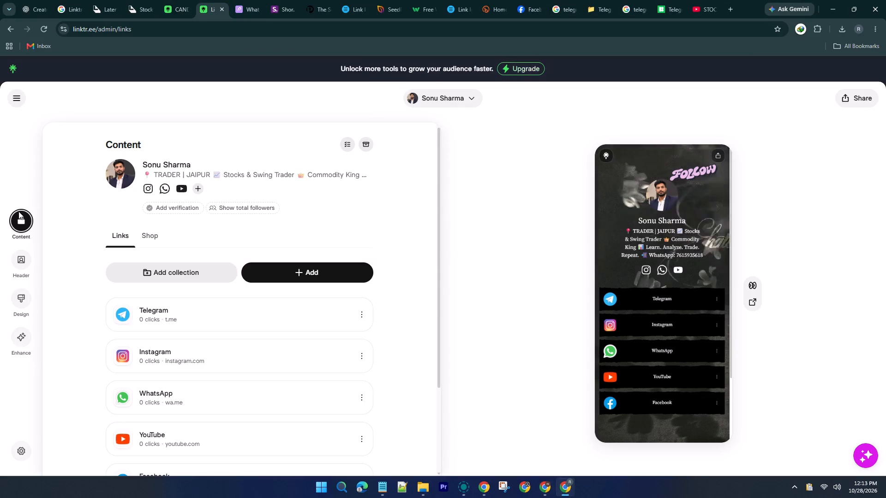
click(19, 305)
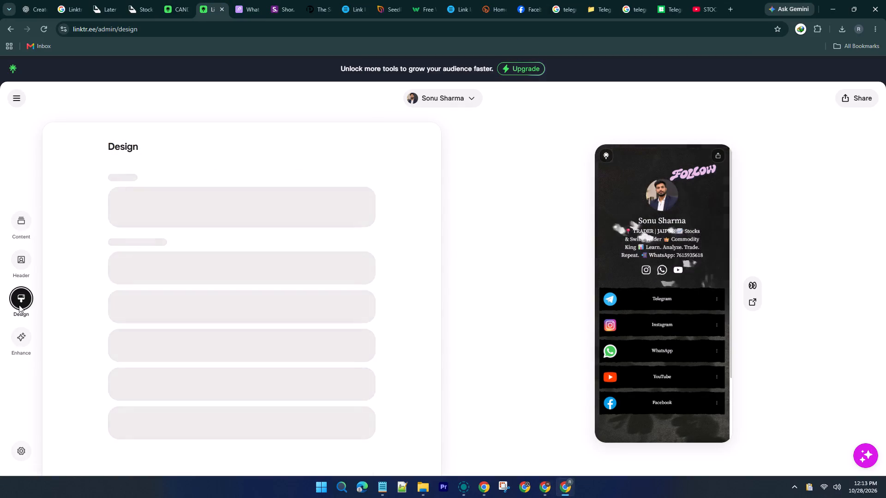
click(346, 203)
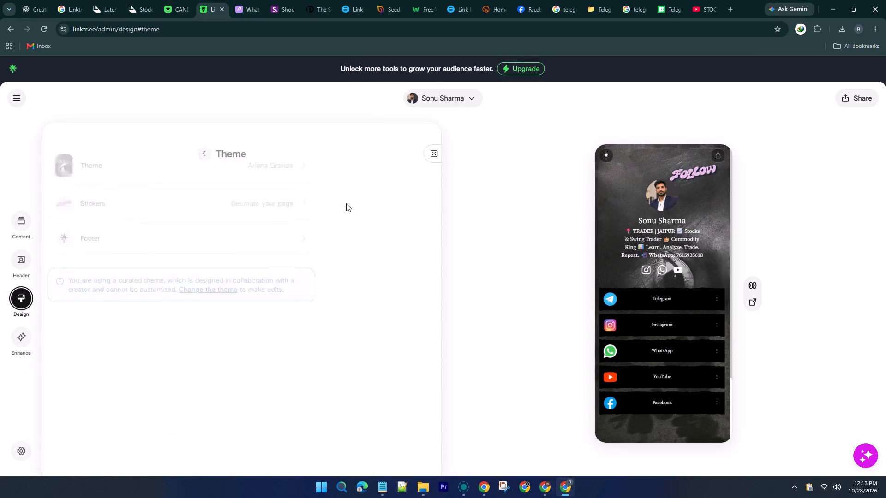
click(174, 192)
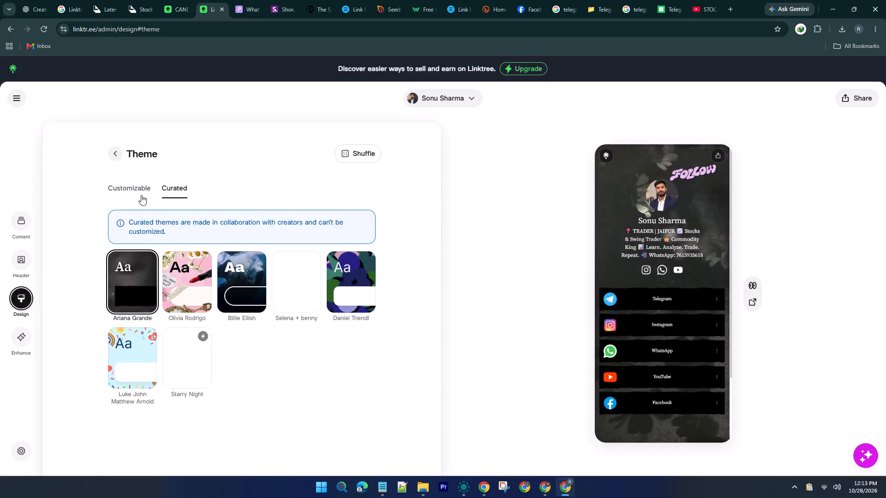
click(139, 185)
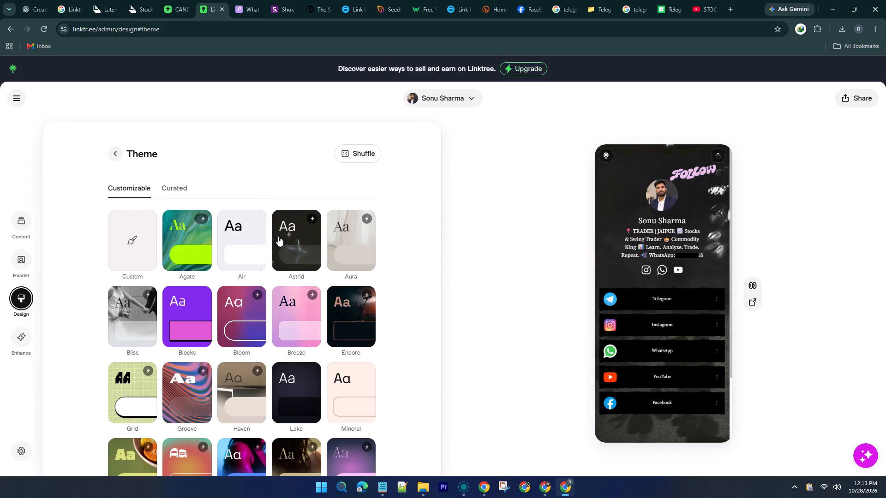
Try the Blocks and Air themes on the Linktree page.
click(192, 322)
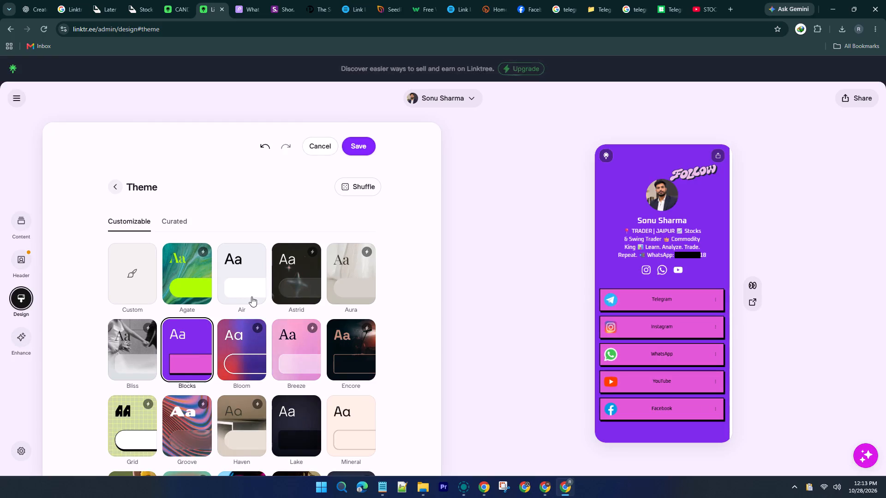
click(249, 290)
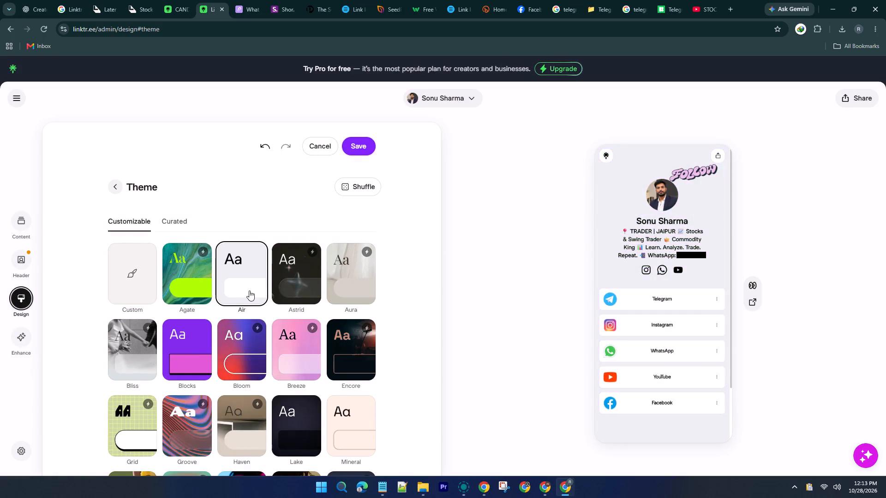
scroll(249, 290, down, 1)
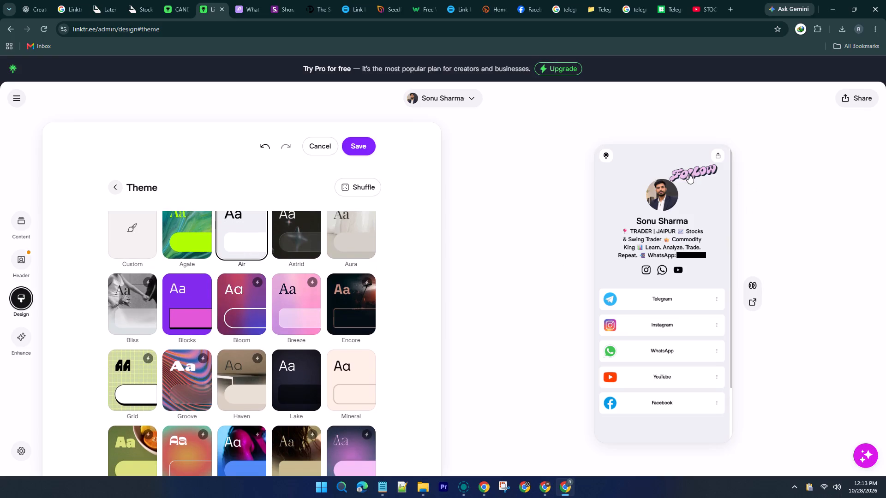
Delete the FOLLOW sticker beside the profile photo in the page preview.
click(688, 173)
key(Delete)
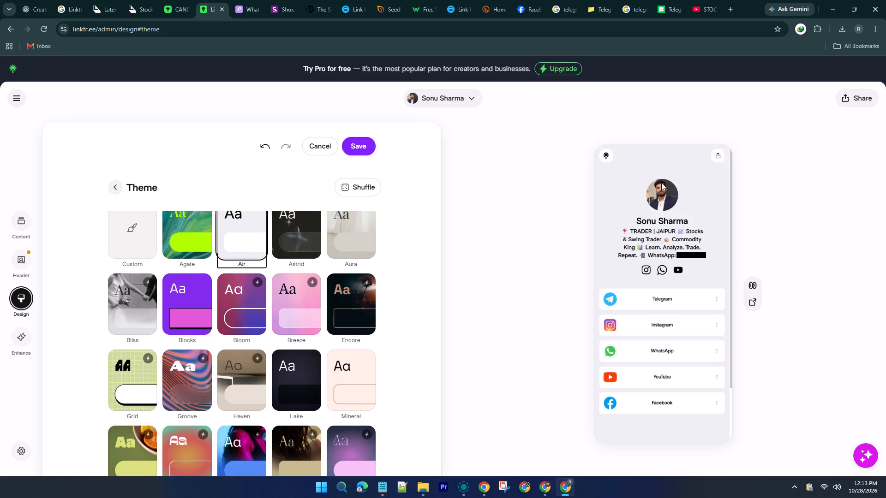
Compare the Lake, Mineral and Blocks themes on the page and settle on the Air theme.
click(305, 383)
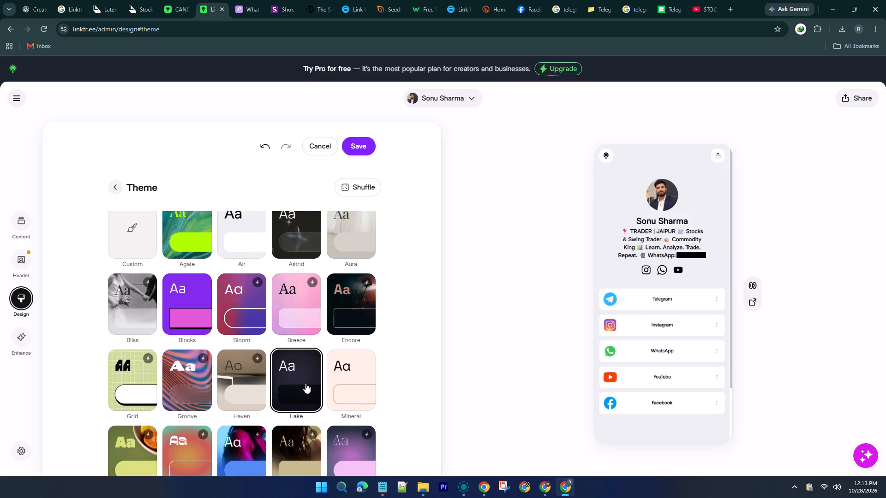
click(358, 380)
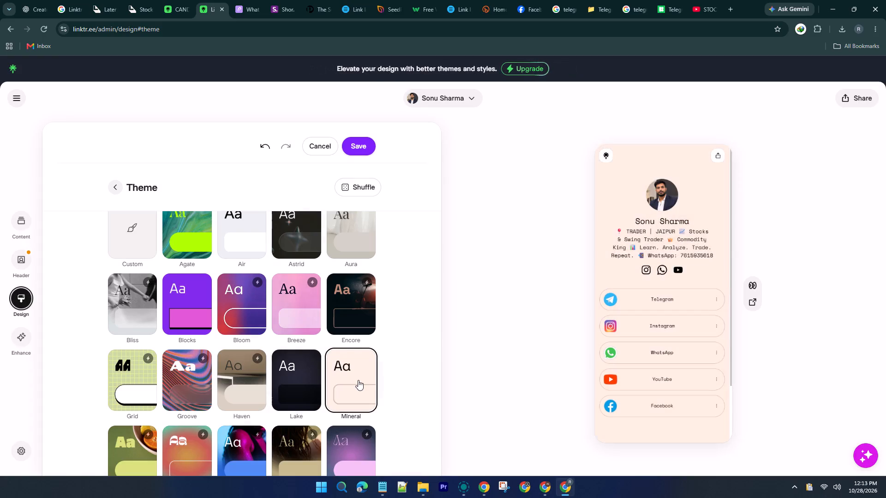
scroll(358, 380, down, 2)
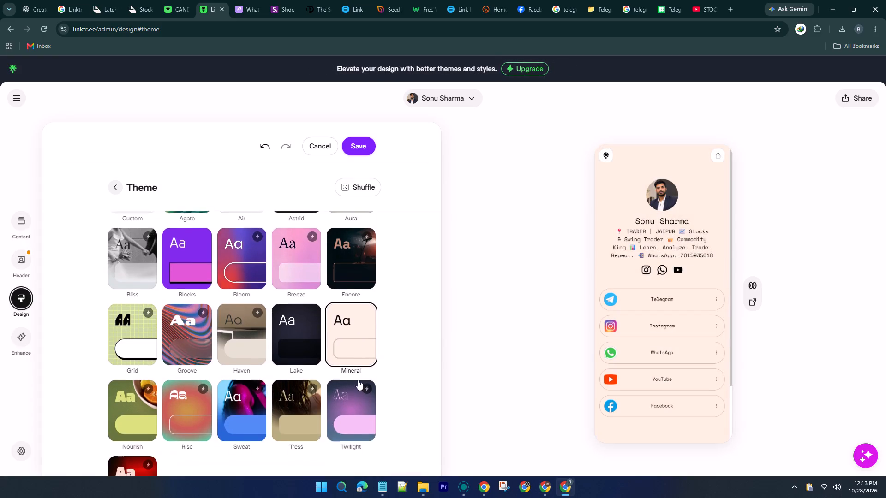
scroll(358, 380, down, 1)
scroll(300, 381, down, 3)
scroll(300, 381, up, 5)
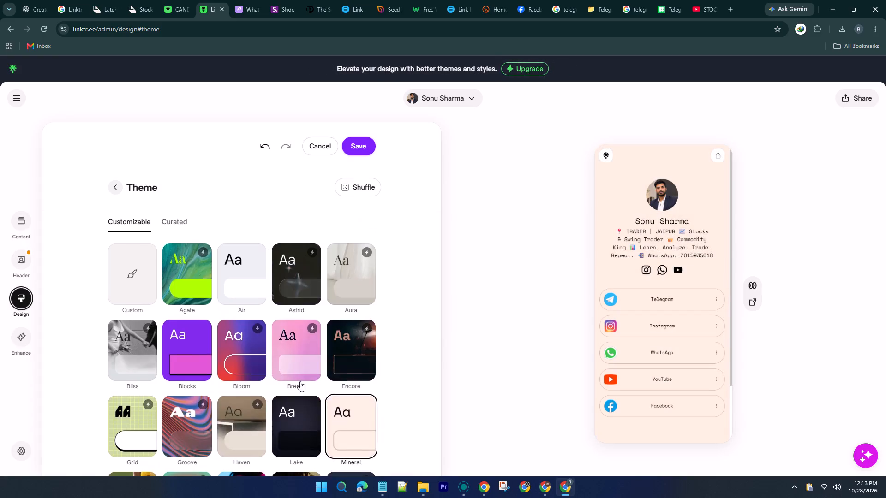
scroll(300, 381, up, 3)
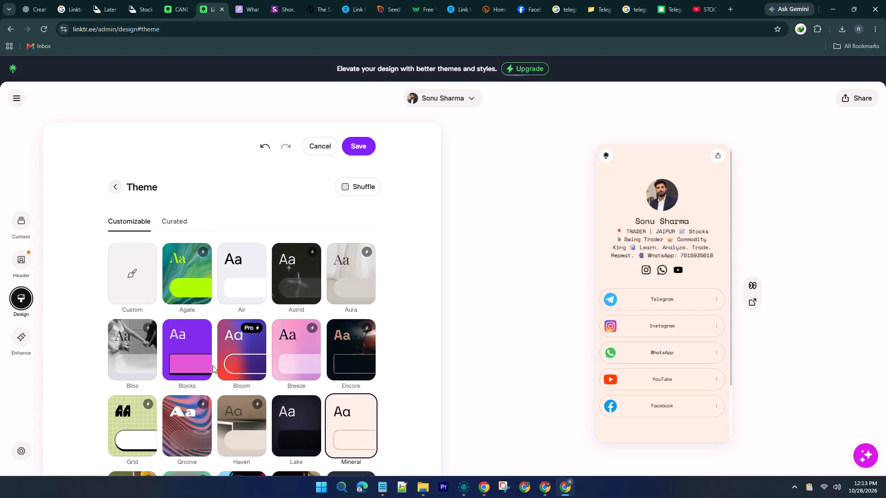
click(193, 355)
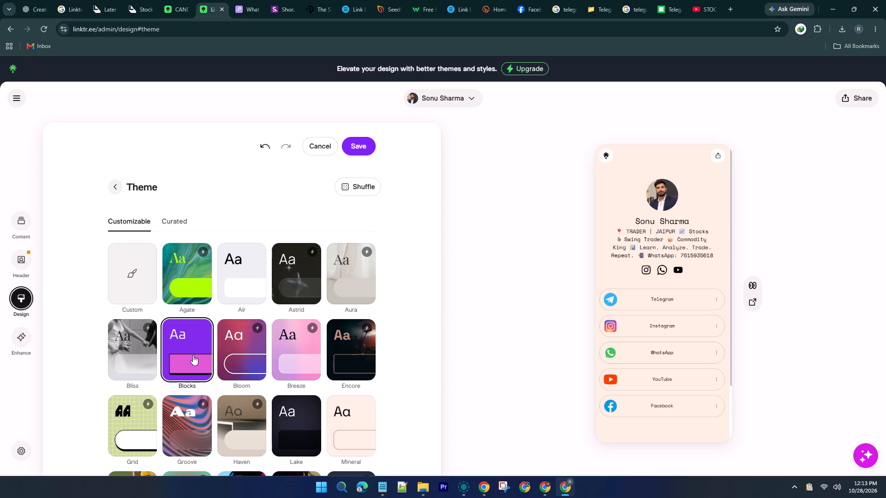
click(237, 268)
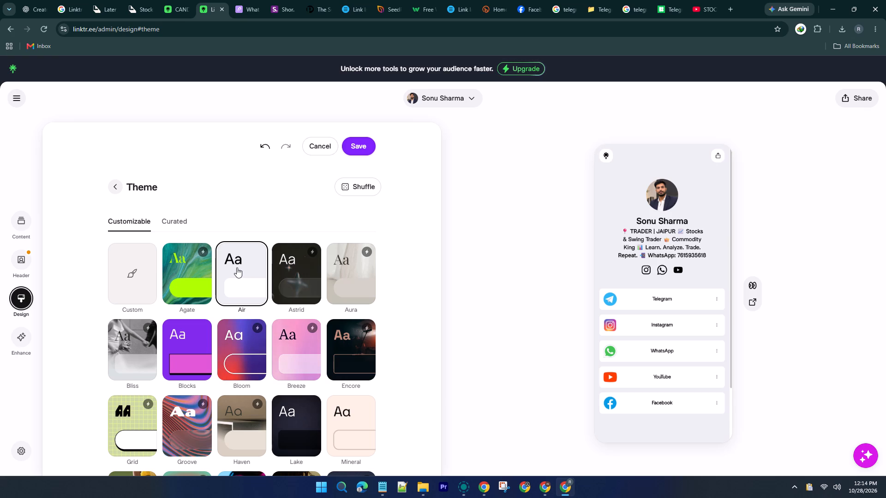
Try the Gradient wallpaper style and settle on the Blur wallpaper for the page.
click(121, 190)
click(308, 255)
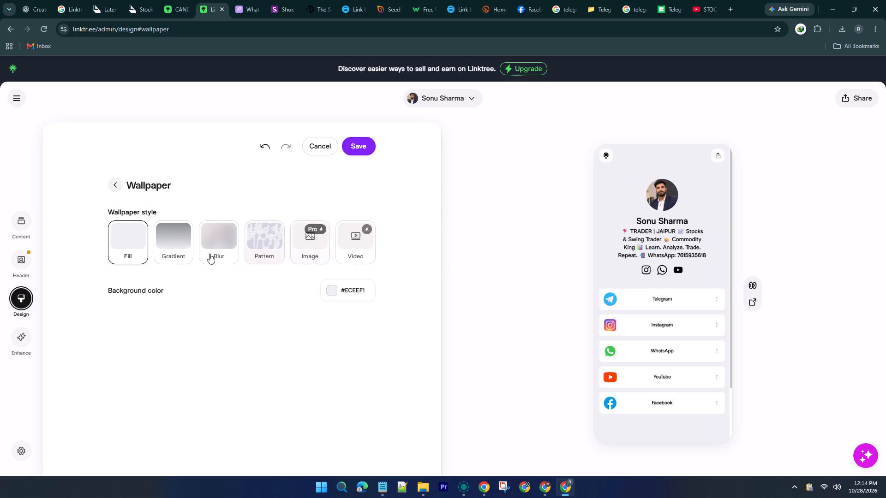
click(180, 251)
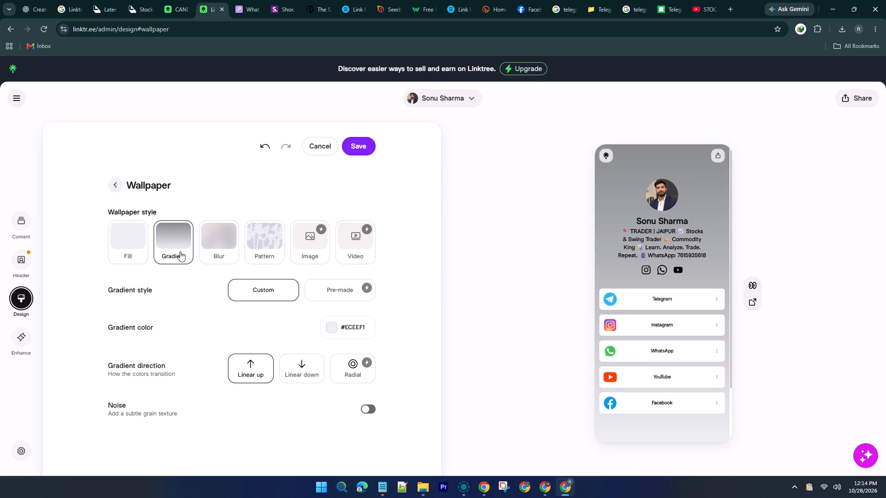
click(230, 255)
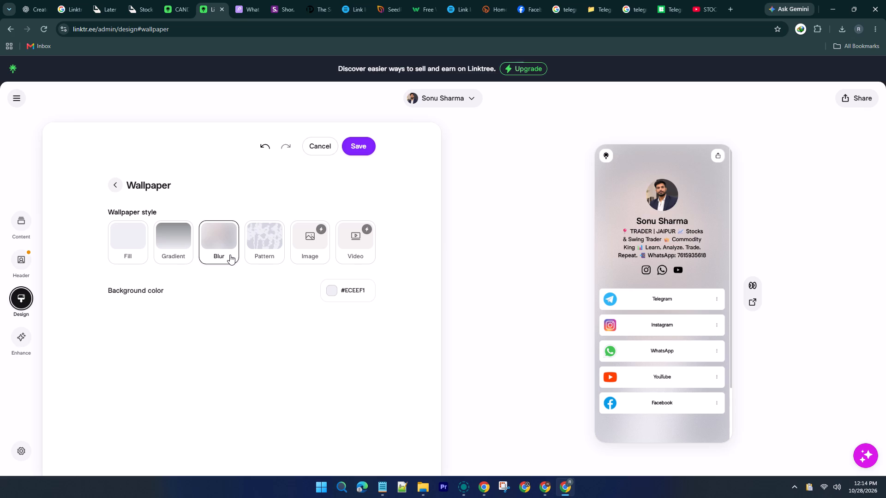
click(548, 495)
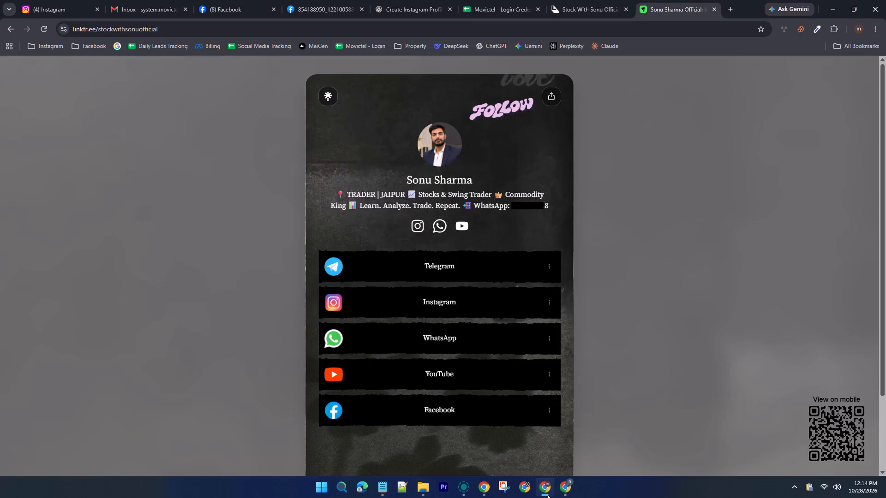
Compare the edited design with the Candle King reference page and save the Linktree design with its Blur wallpaper.
click(572, 494)
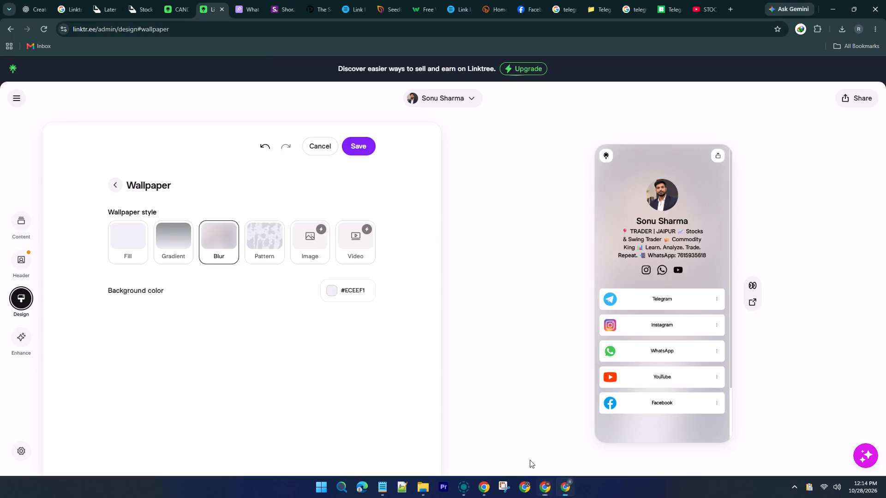
click(173, 0)
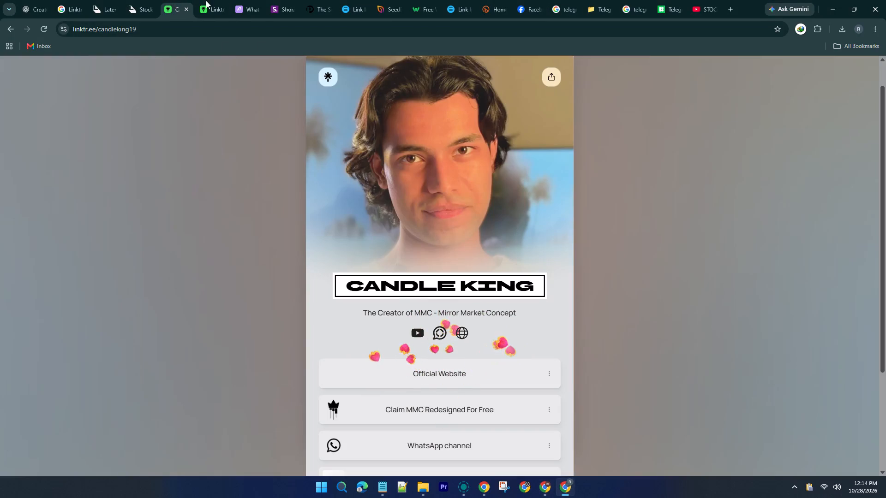
click(219, 0)
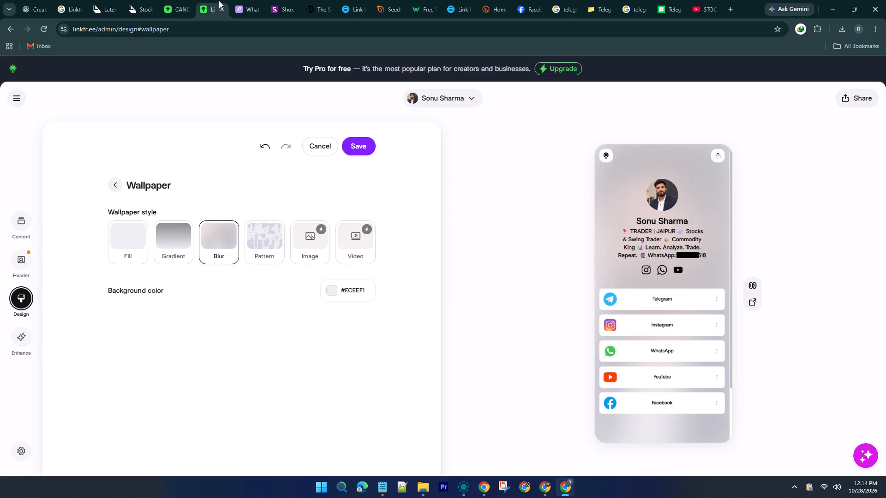
click(371, 154)
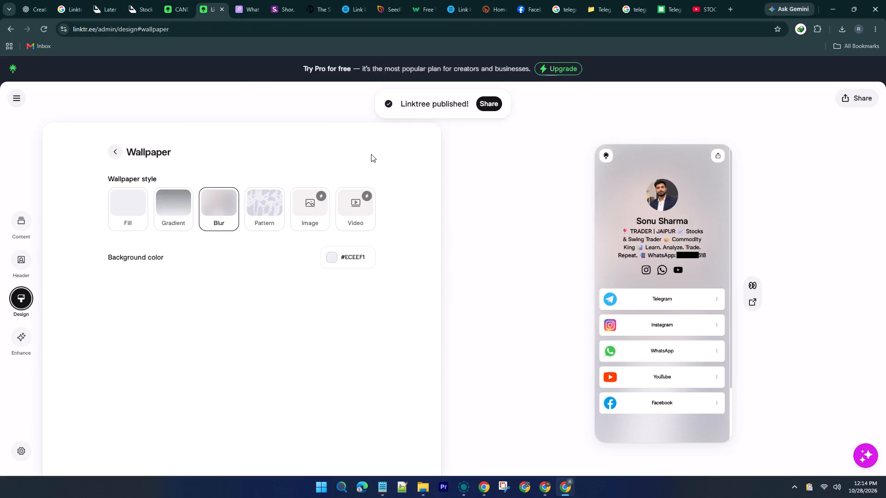
Reload the trader's live Linktree page and look over the published design from header to footer.
click(551, 485)
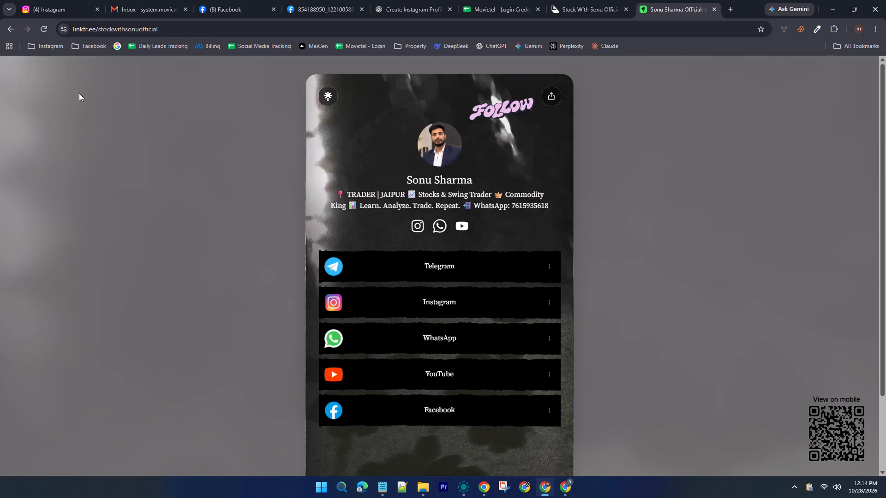
click(44, 22)
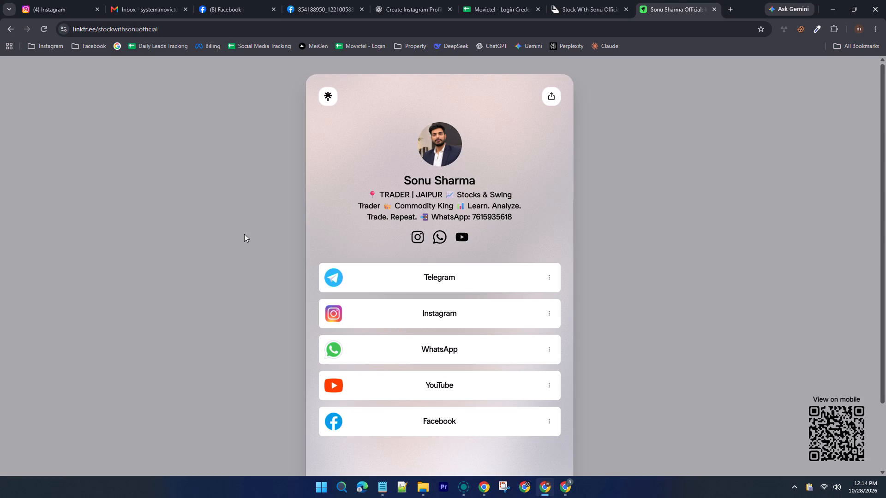
scroll(244, 234, down, 4)
scroll(244, 234, up, 4)
Check the Candle King reference page against the page preview again and return to the Design overview.
click(562, 488)
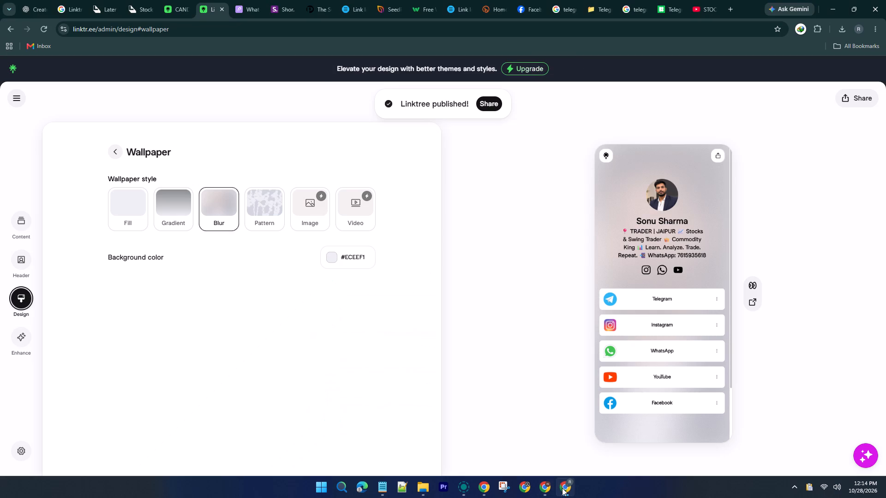
click(180, 0)
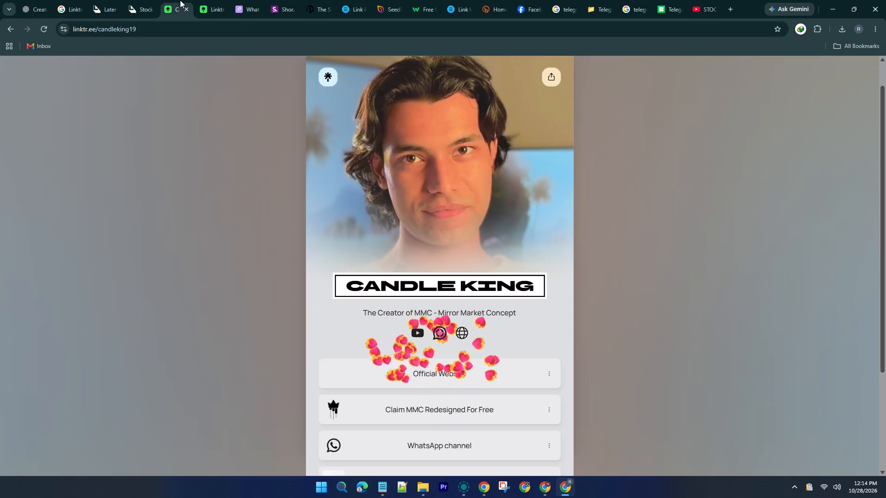
click(206, 0)
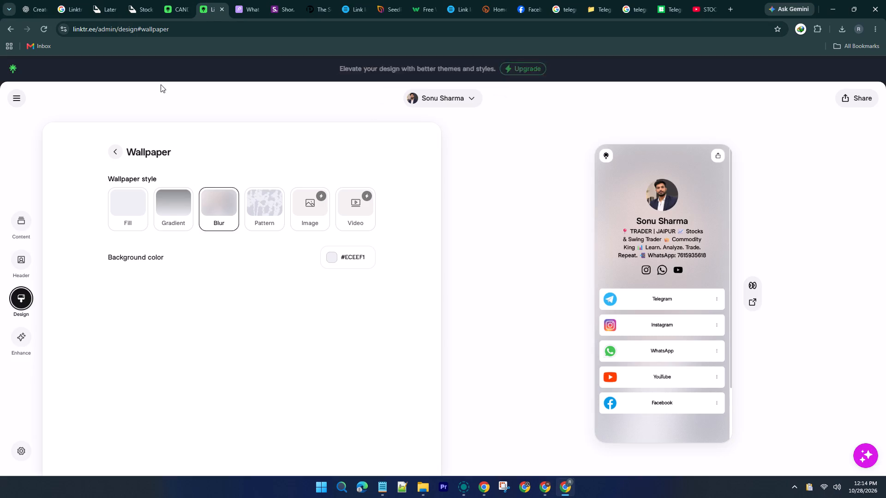
click(119, 150)
click(184, 0)
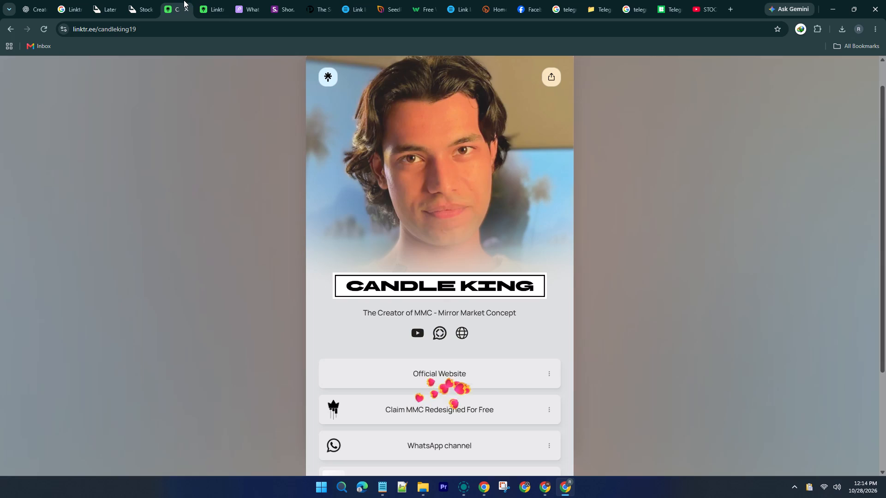
click(204, 0)
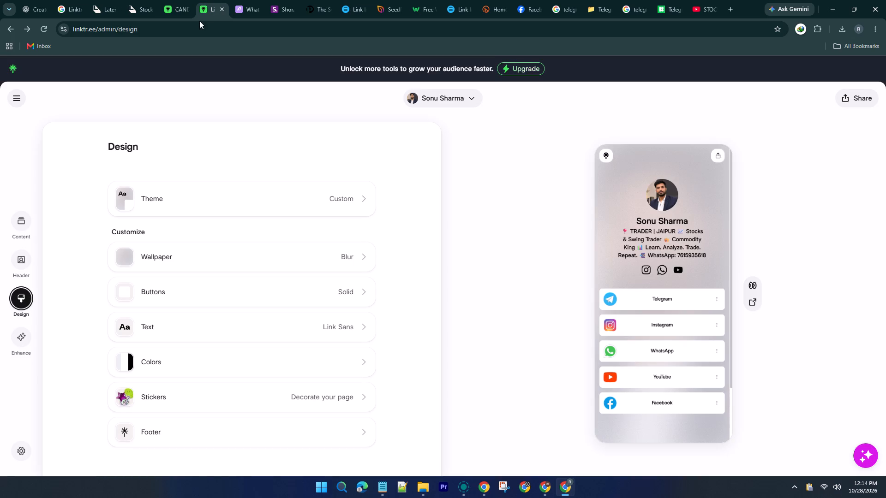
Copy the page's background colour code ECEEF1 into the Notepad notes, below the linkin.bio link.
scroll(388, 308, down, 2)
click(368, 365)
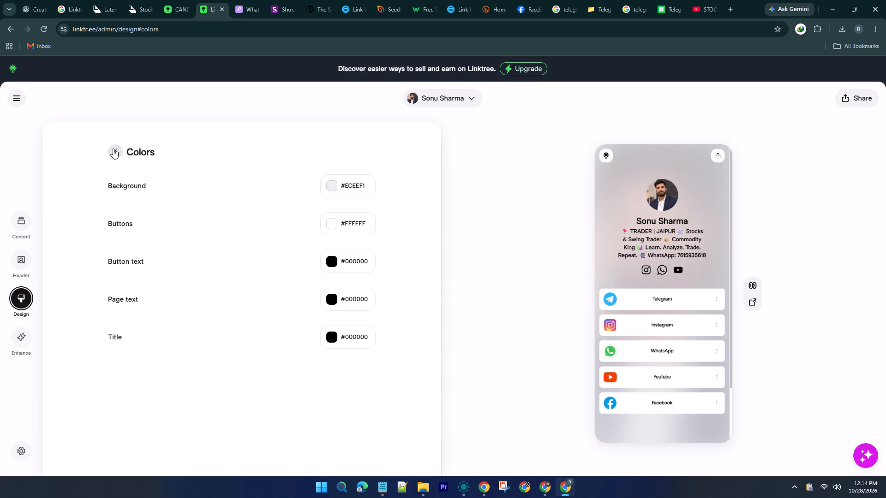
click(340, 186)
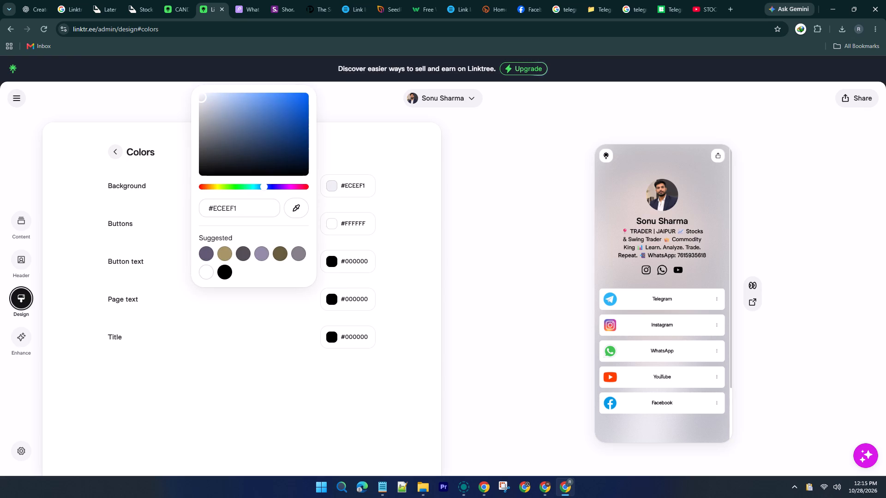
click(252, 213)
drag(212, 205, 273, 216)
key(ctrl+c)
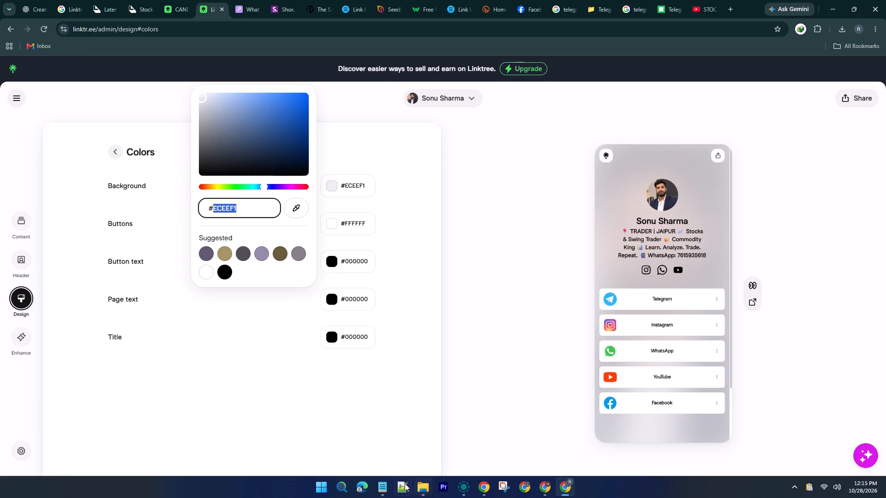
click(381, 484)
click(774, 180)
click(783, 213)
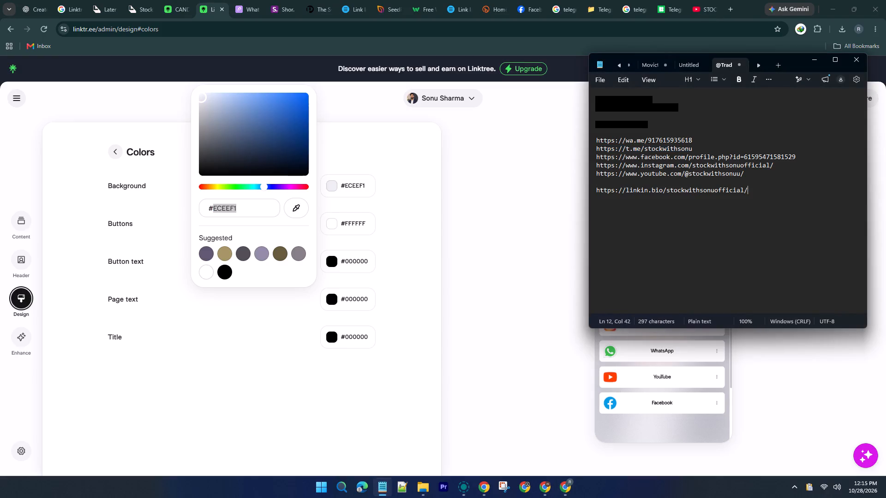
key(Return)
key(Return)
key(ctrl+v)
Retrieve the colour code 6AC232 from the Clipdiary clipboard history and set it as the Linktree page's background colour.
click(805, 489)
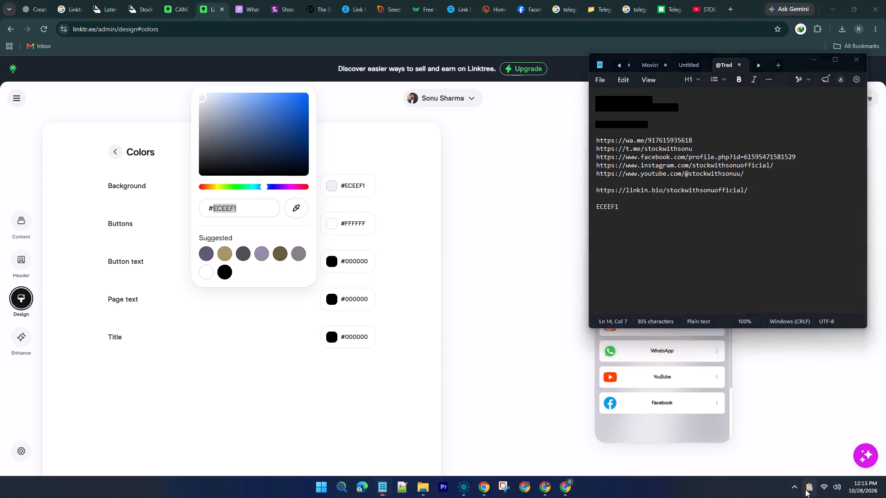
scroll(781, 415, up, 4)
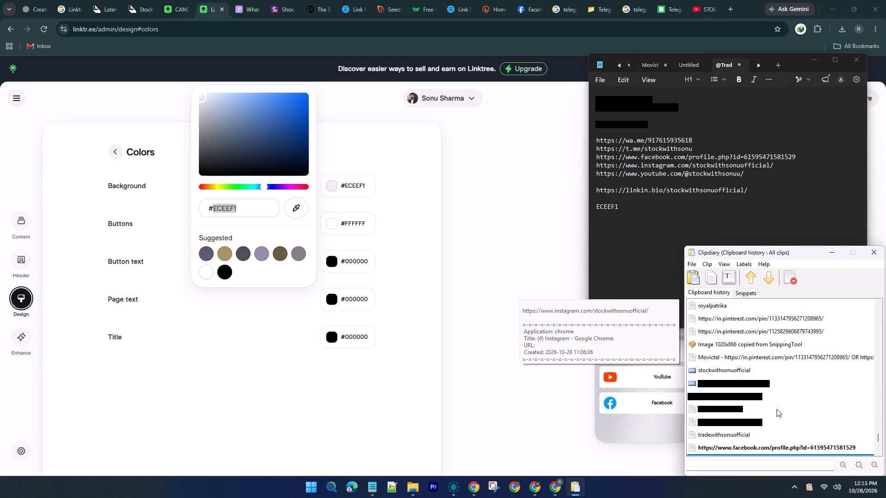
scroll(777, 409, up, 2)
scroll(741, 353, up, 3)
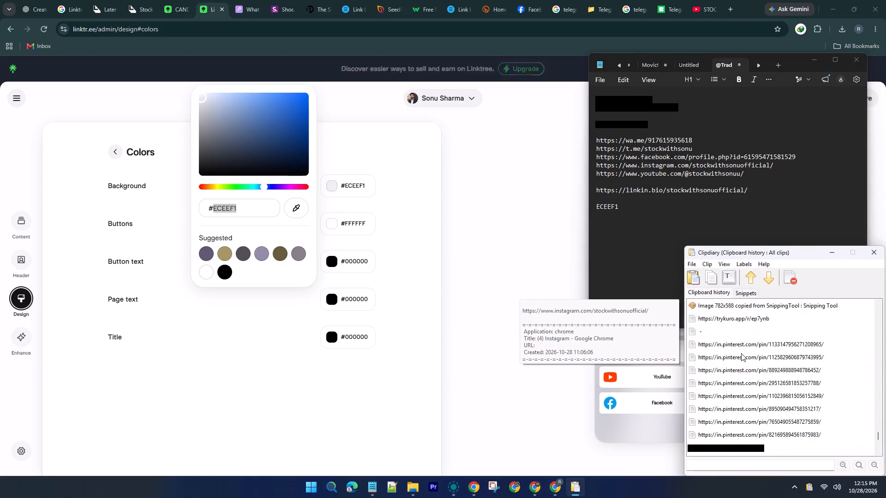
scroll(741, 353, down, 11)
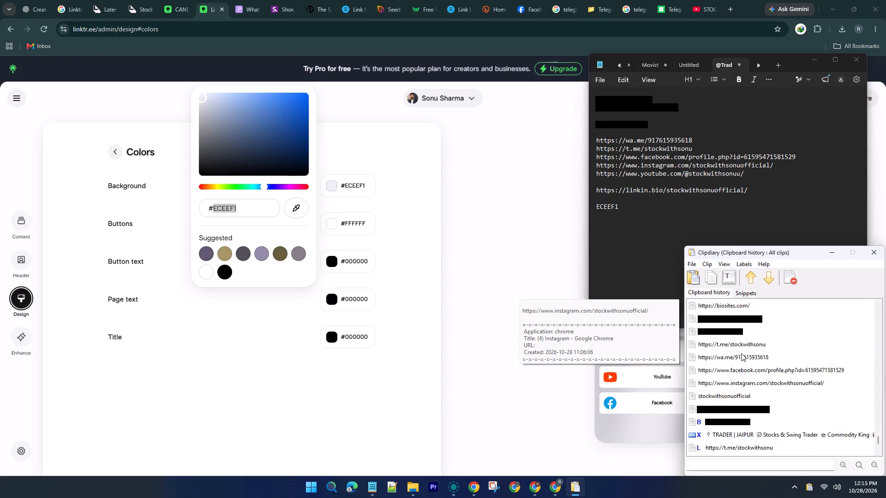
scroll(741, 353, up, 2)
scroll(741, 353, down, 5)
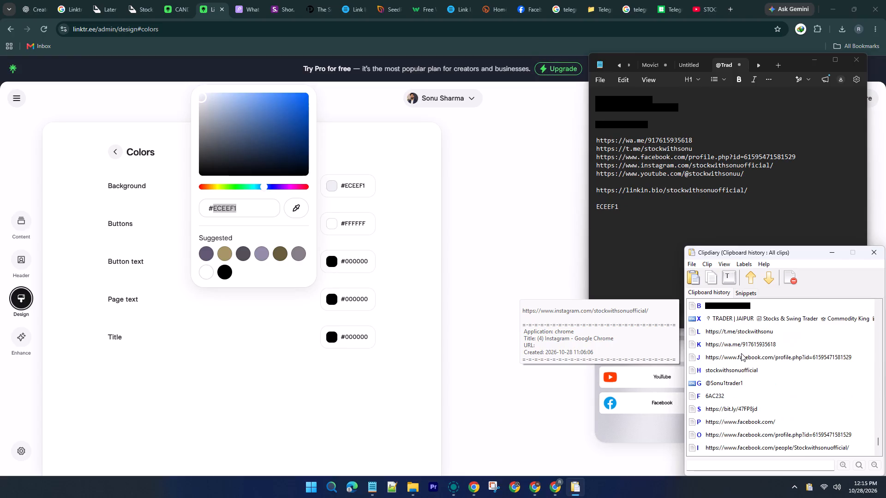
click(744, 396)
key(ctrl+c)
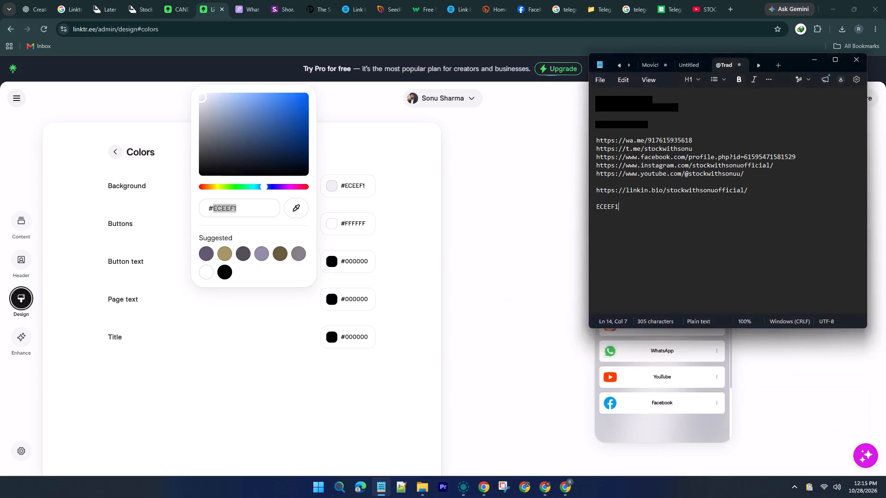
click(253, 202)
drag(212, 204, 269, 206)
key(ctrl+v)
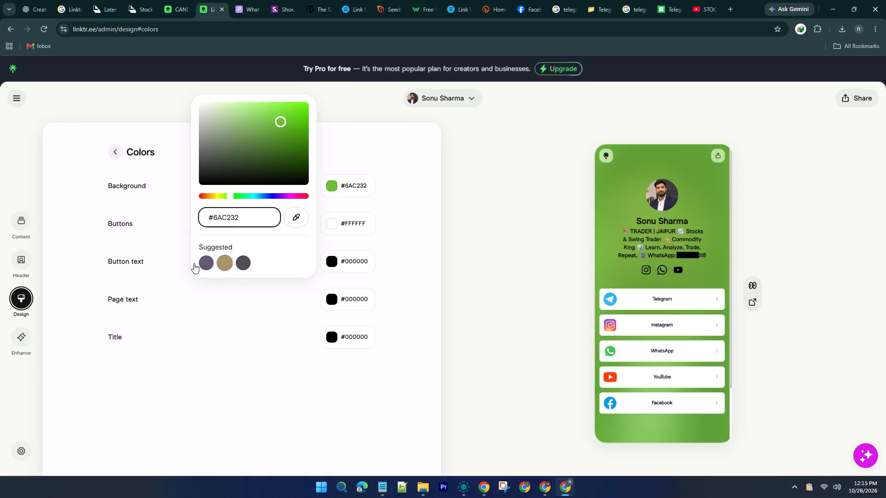
Set the background colour to the suggested purple-grey #605973 and save the design.
click(207, 295)
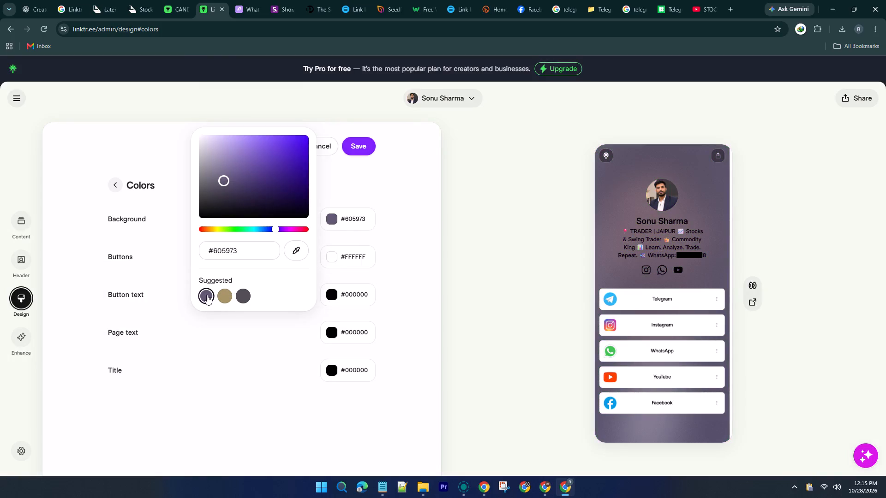
click(359, 151)
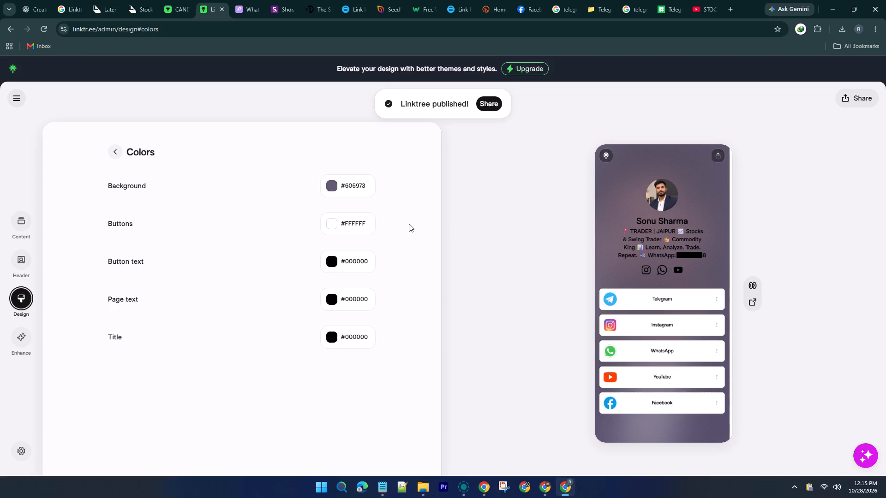
Choose DM Sans as the page font in the Linktree text design settings.
click(111, 157)
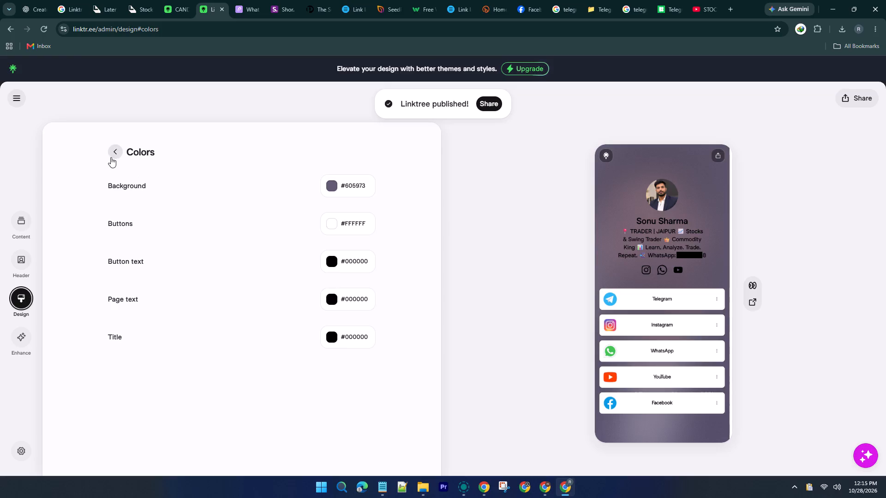
click(117, 151)
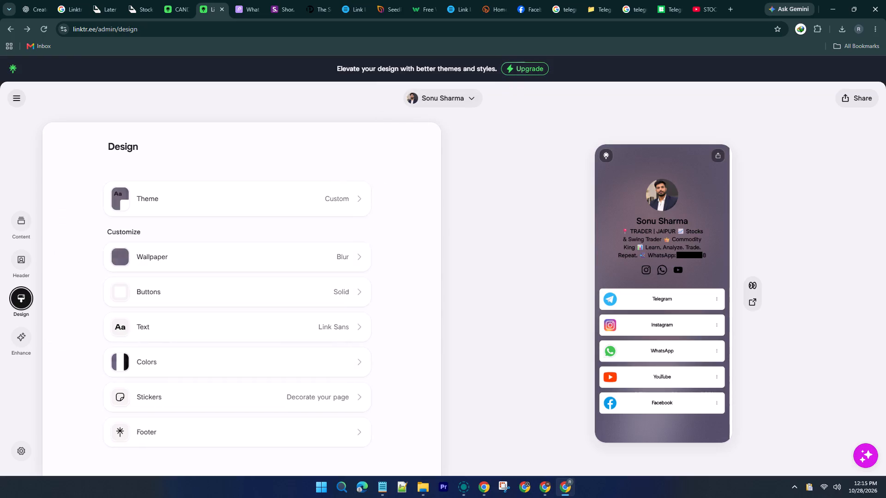
click(200, 333)
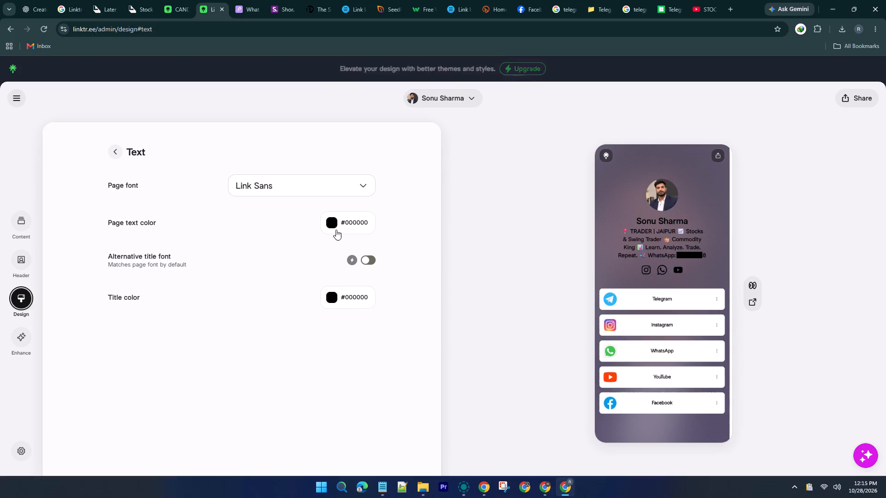
click(337, 184)
click(285, 194)
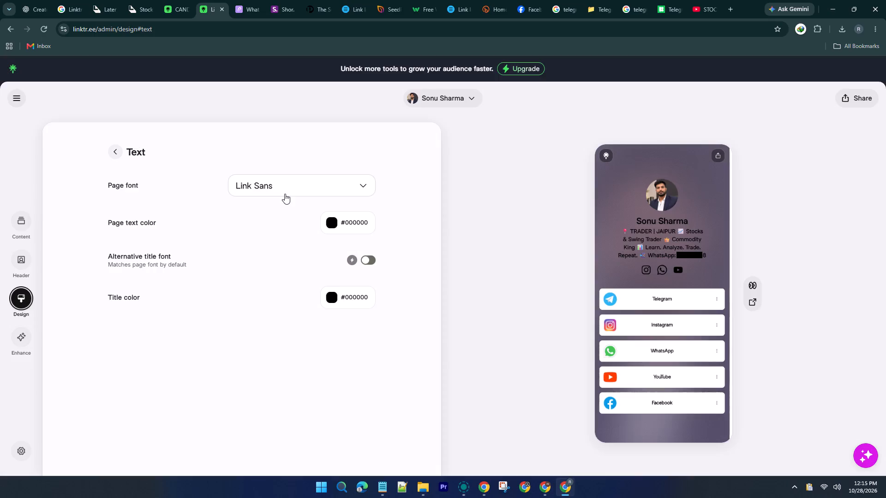
click(305, 182)
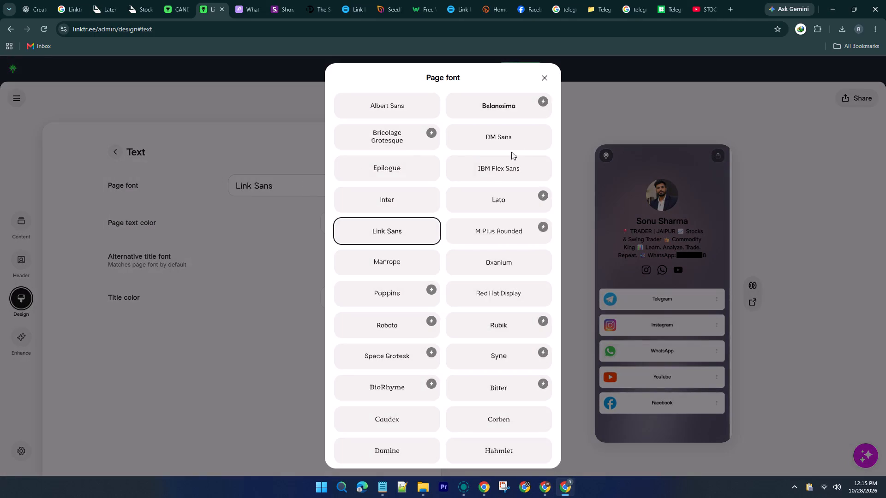
click(514, 138)
scroll(497, 334, down, 4)
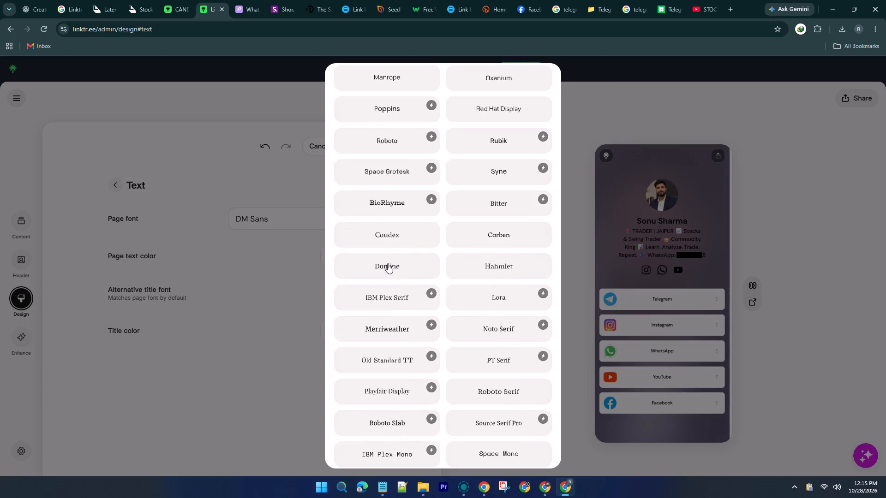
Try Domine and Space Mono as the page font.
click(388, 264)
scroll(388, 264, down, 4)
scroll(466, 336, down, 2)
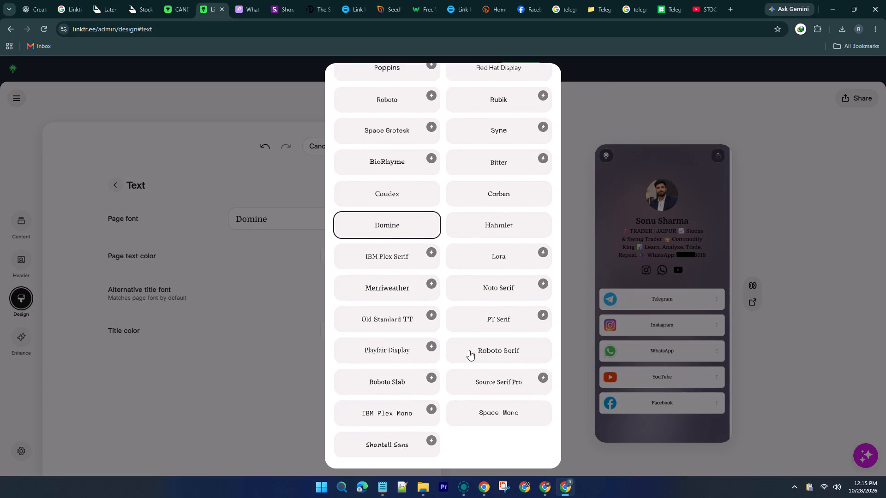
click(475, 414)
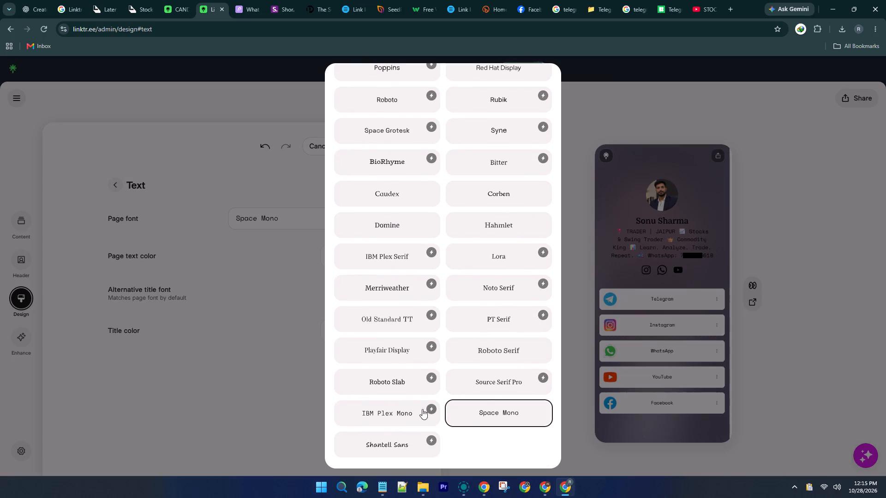
Set the page font to Roboto Serif and save the design.
click(485, 353)
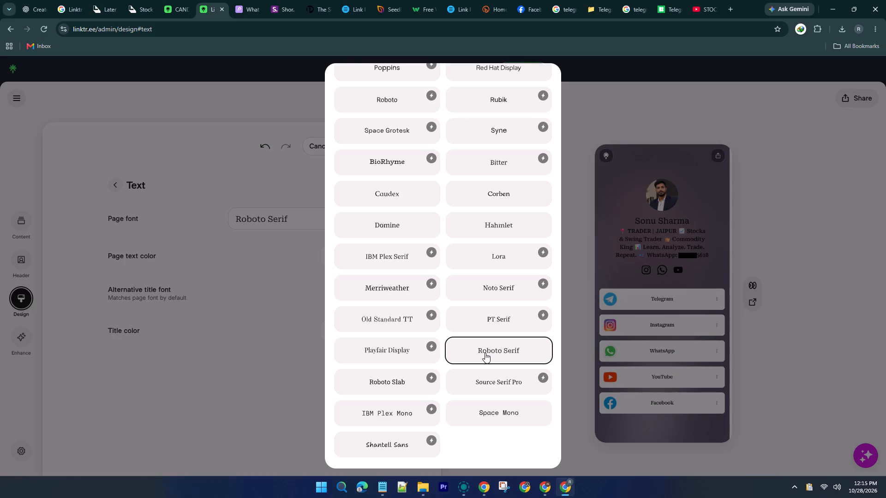
click(257, 185)
click(359, 145)
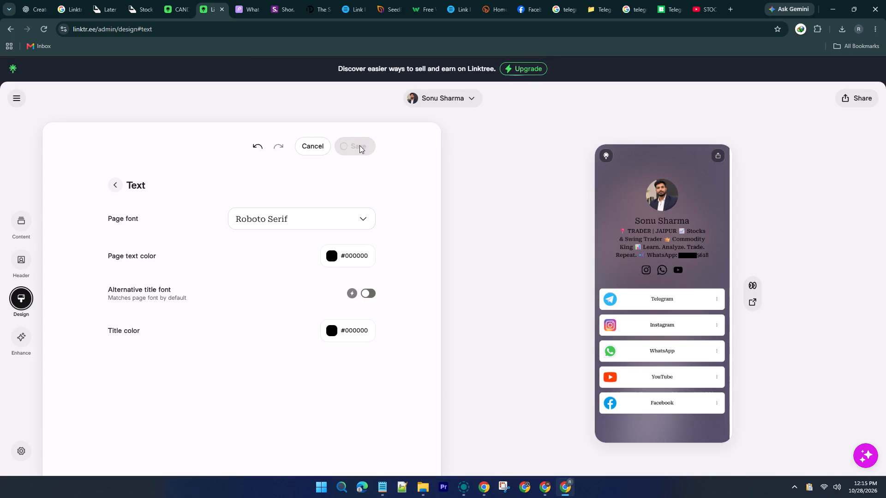
Reload the live page linktr.ee/stockwithsonuofficial in the other Chrome window and check its header and links with the saved design.
click(547, 487)
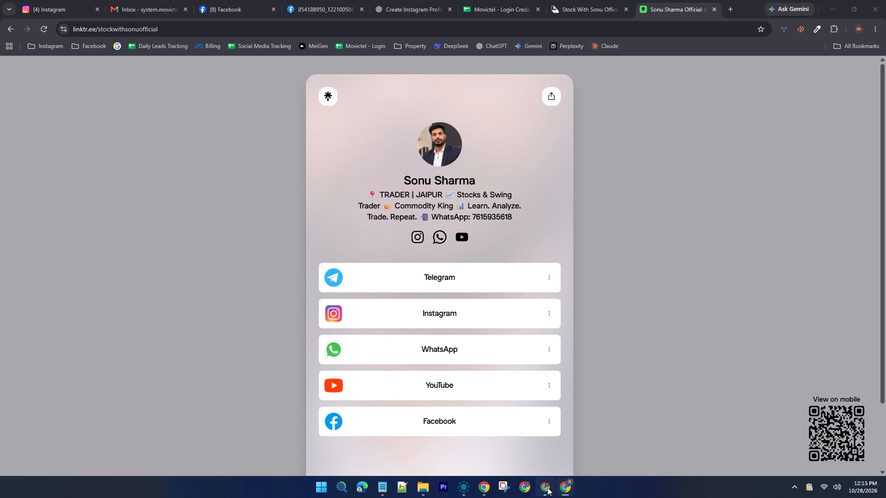
click(48, 32)
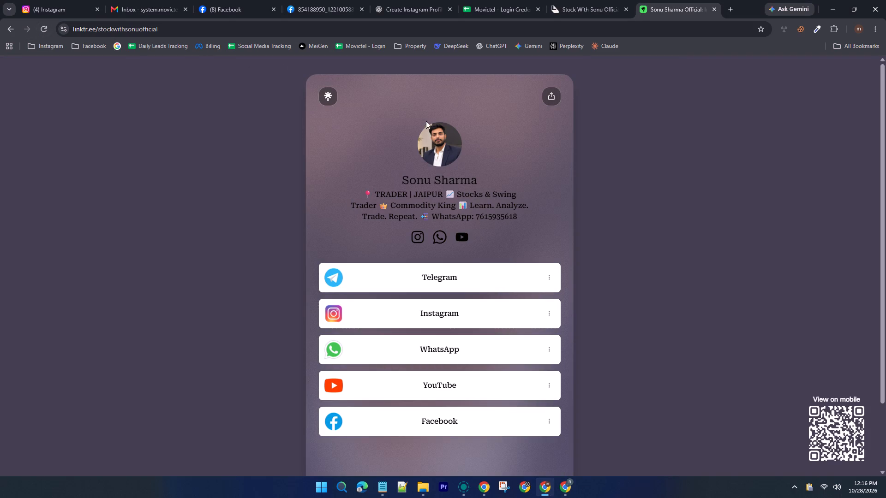
scroll(425, 124, down, 3)
scroll(427, 127, up, 4)
Look over the Candle King reference page again to compare its styling with the live page.
click(543, 486)
click(544, 486)
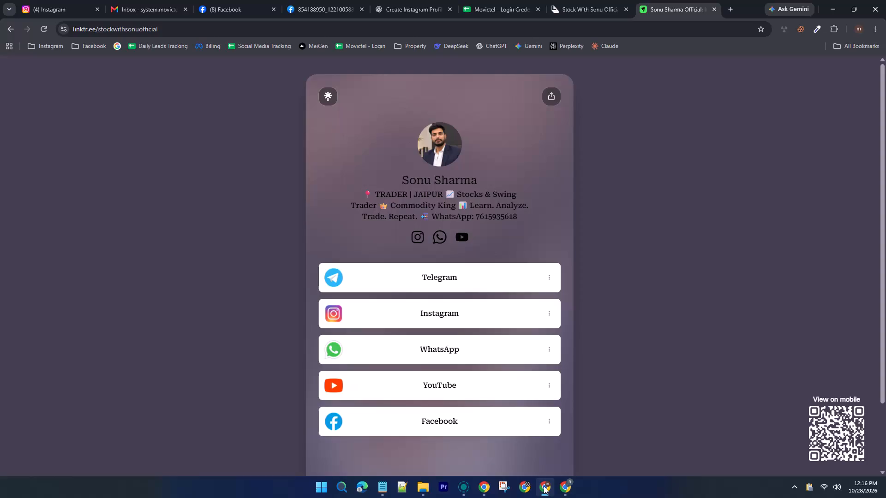
click(544, 486)
click(174, 0)
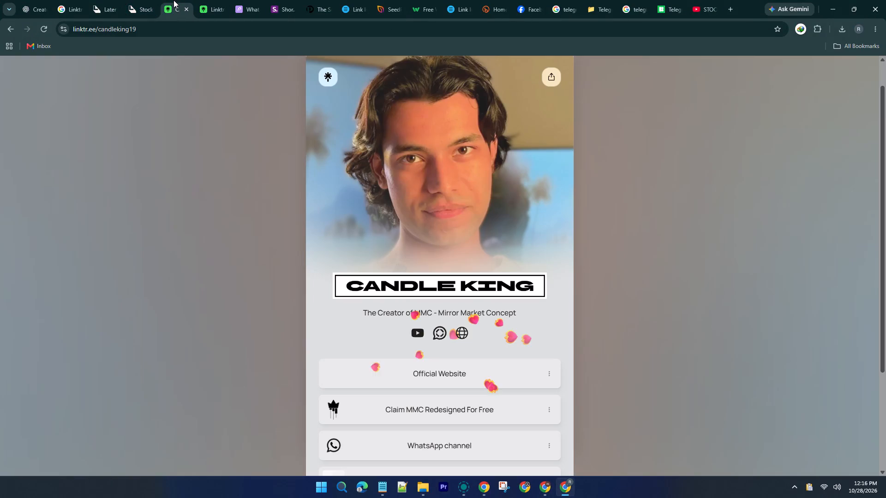
scroll(456, 353, down, 4)
scroll(456, 353, up, 5)
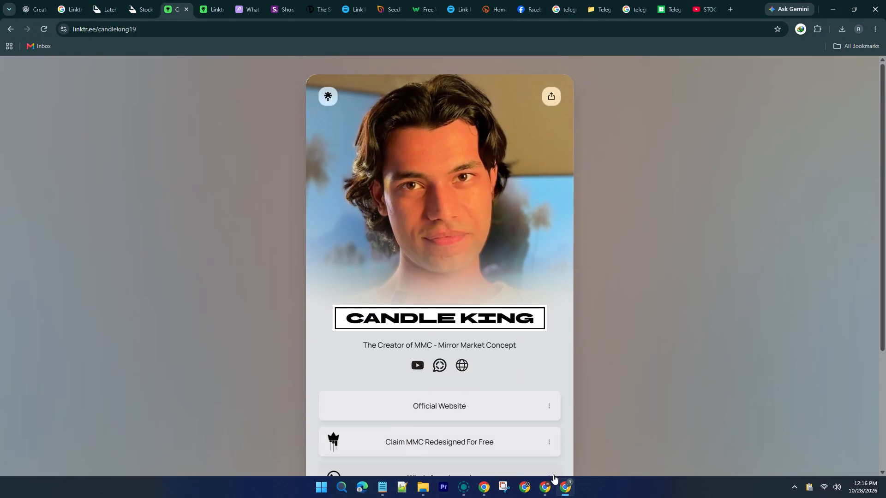
Copy the address of the live Linktree page, linktr.ee/stockwithsonuofficial.
click(545, 485)
click(204, 31)
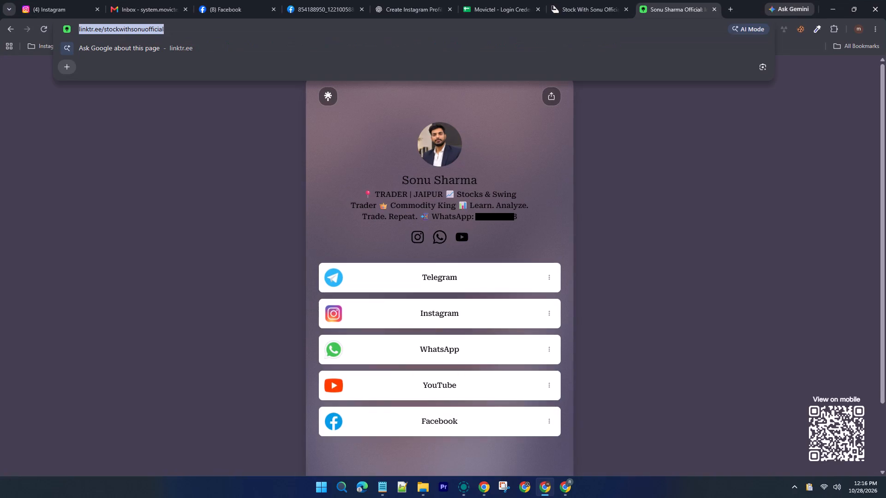
key(ctrl+c)
click(217, 249)
Check the live page down to its footer and return to the Candle King reference page.
scroll(224, 250, down, 2)
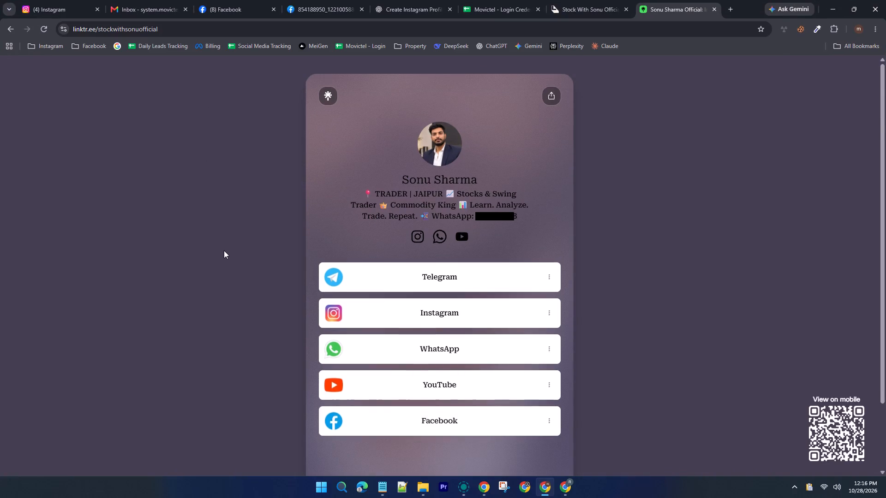
scroll(224, 250, down, 2)
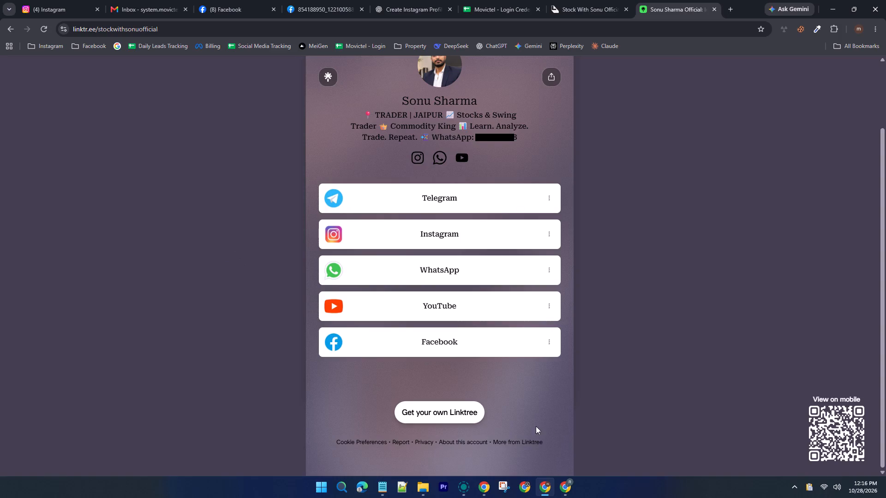
click(557, 486)
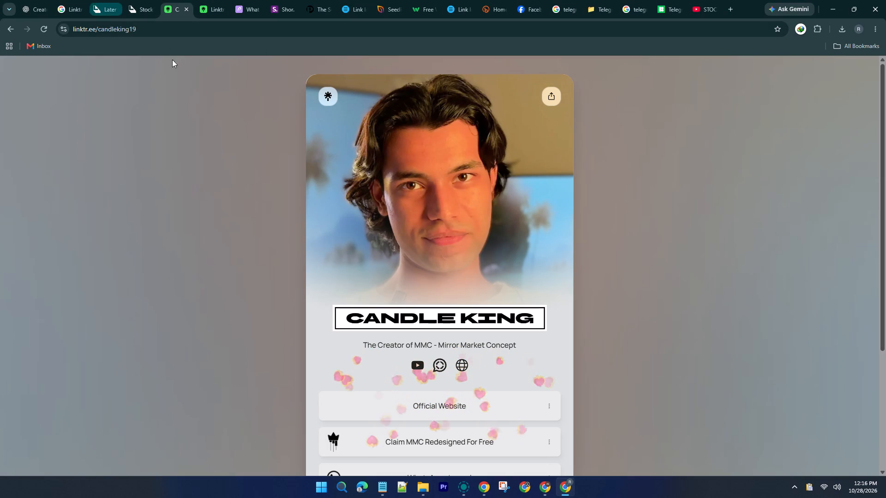
Switch to LocalSend.
click(467, 487)
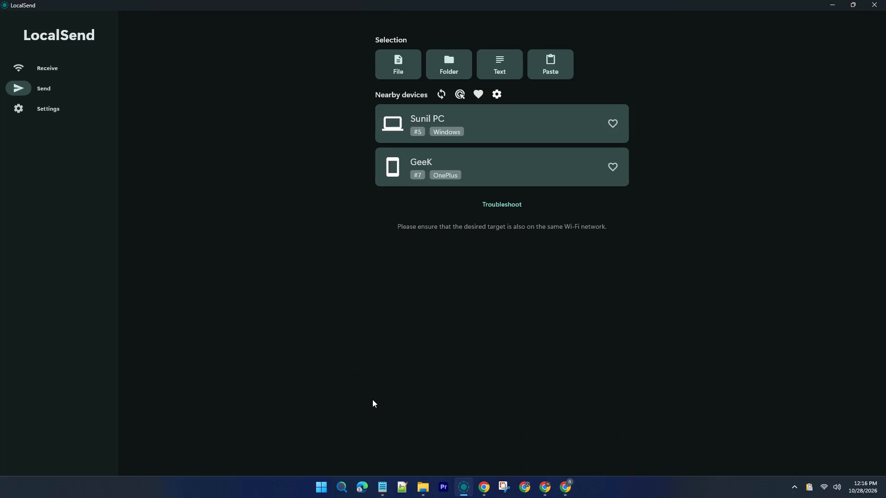
Switch to Notepad and delete the colour code ECEEF1 from the notes.
click(388, 492)
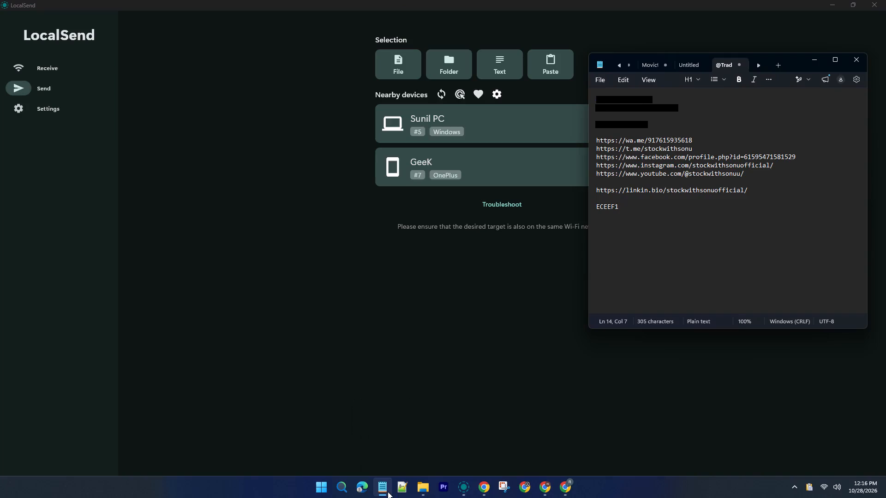
drag(697, 215, 563, 220)
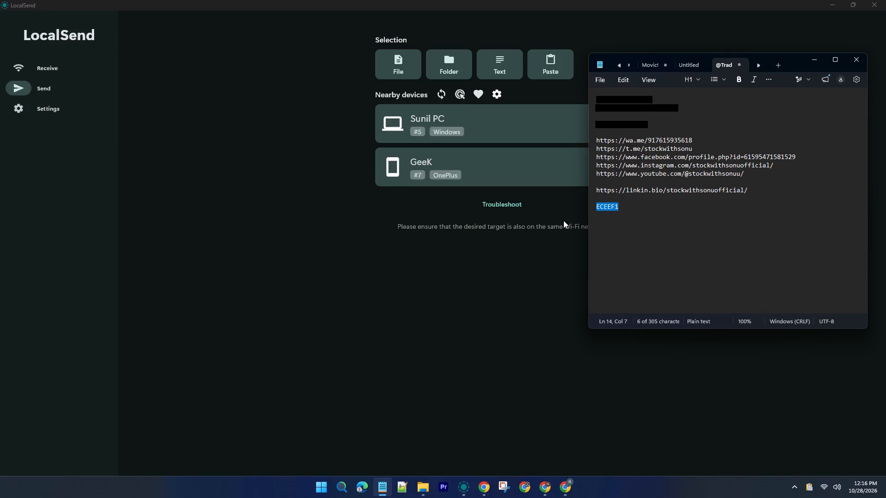
key(BackSpace)
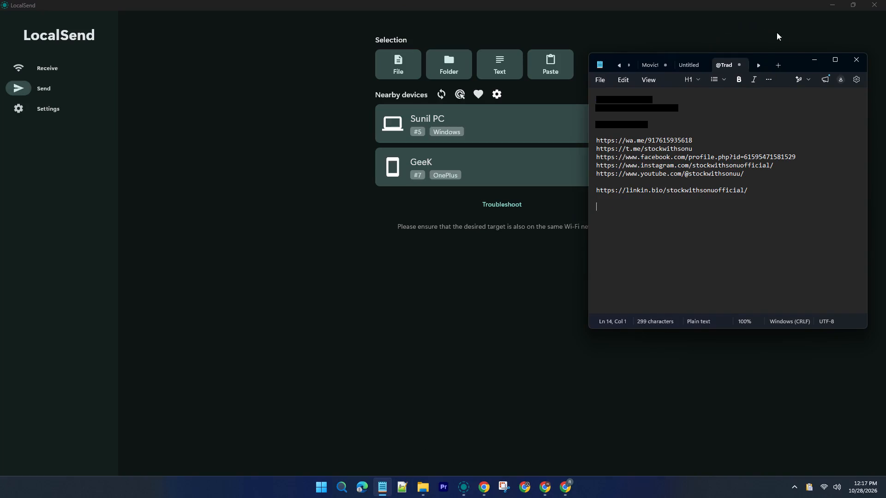
Minimize the Notepad and LocalSend windows to return to the Chrome browser.
click(811, 58)
click(831, 0)
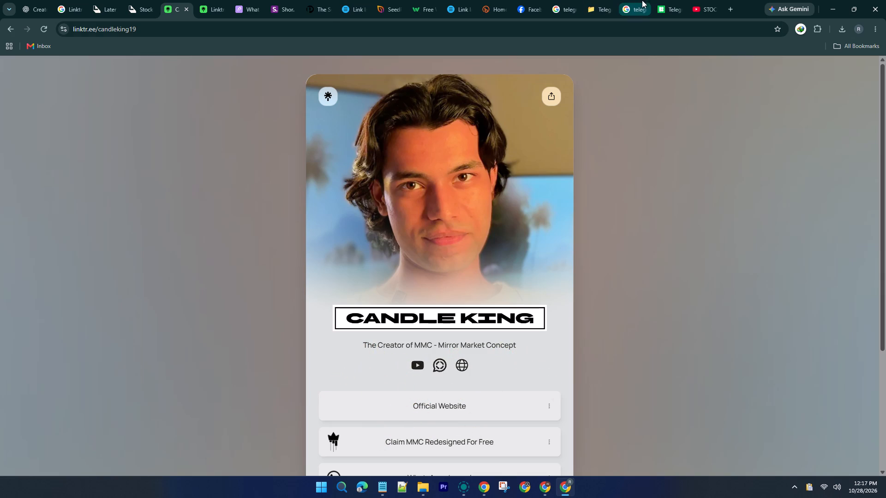
Check the open Lnk.Bio onboarding tab, and close the Shorby login tab.
click(253, 0)
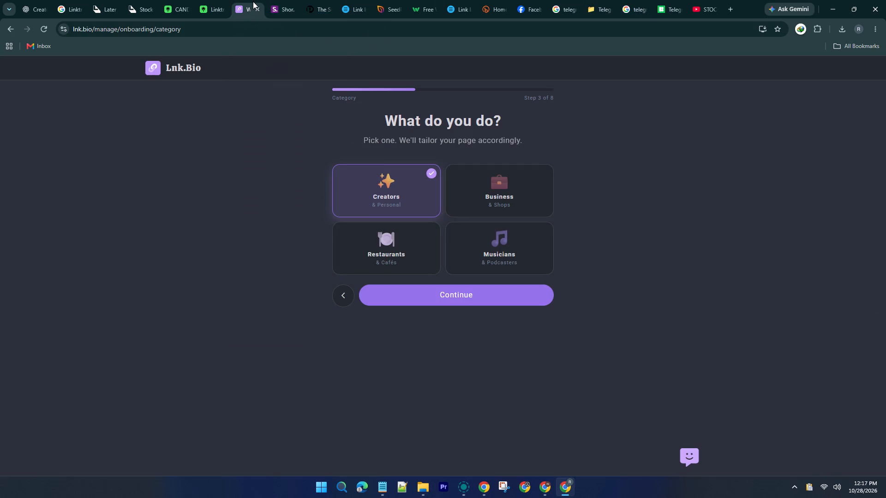
click(284, 0)
click(296, 8)
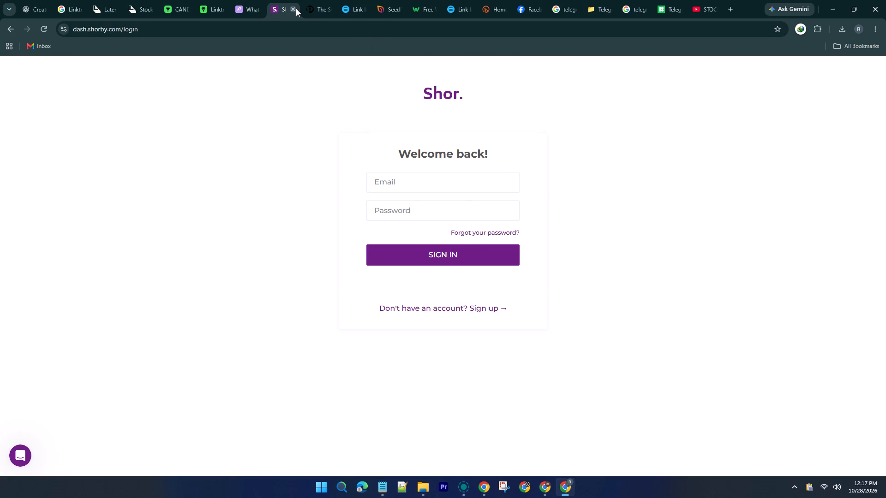
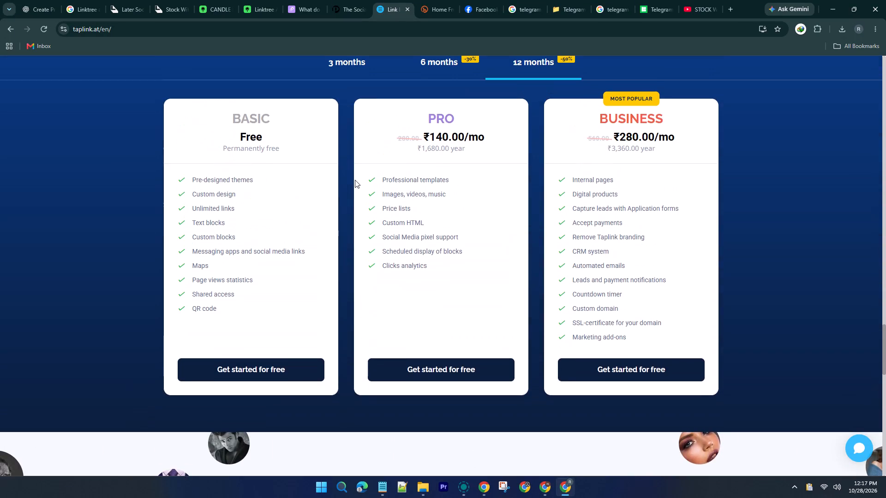
Examine Taplink's Basic, Pro and Business plans and its ready-to-use page design templates.
scroll(355, 180, up, 4)
scroll(355, 180, down, 4)
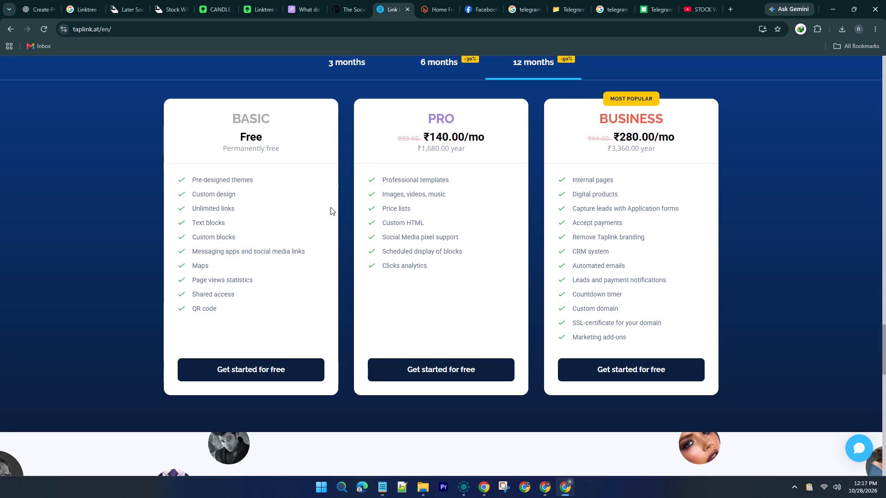
scroll(330, 205, up, 4)
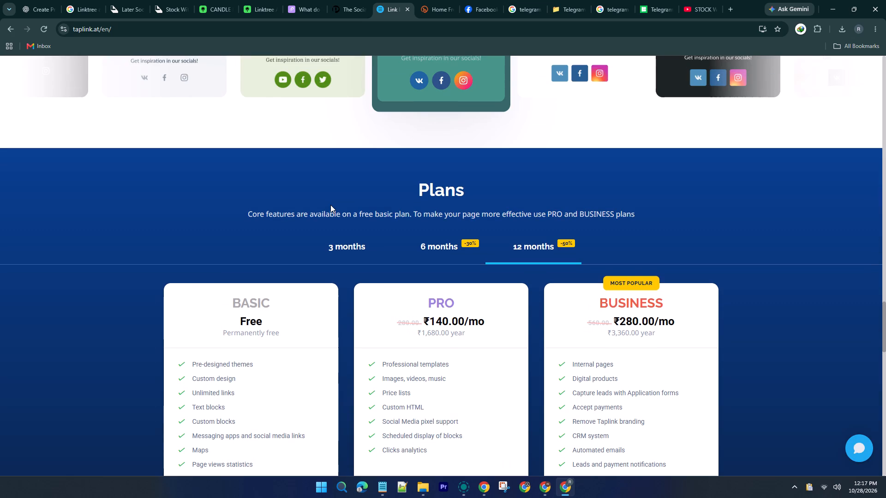
scroll(330, 205, up, 9)
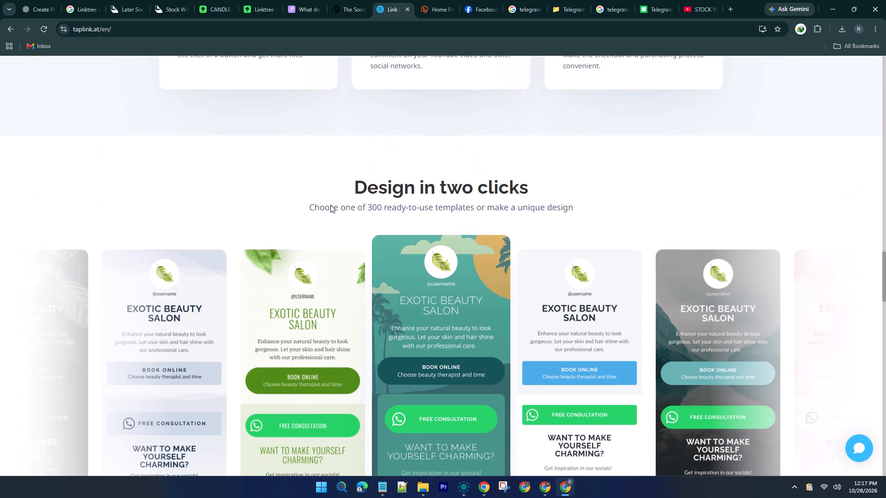
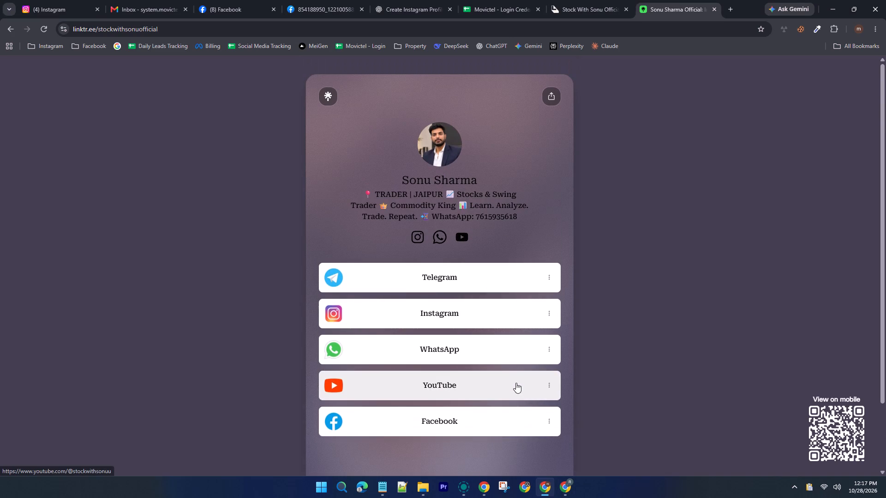
Copy the live Linktree page's web address and switch to LocalSend to share it with a nearby device.
right_click(197, 27)
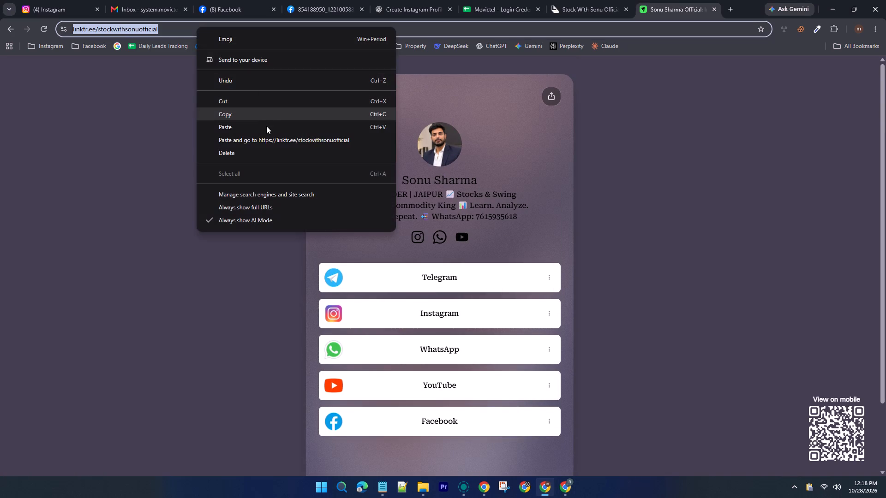
click(269, 115)
click(471, 491)
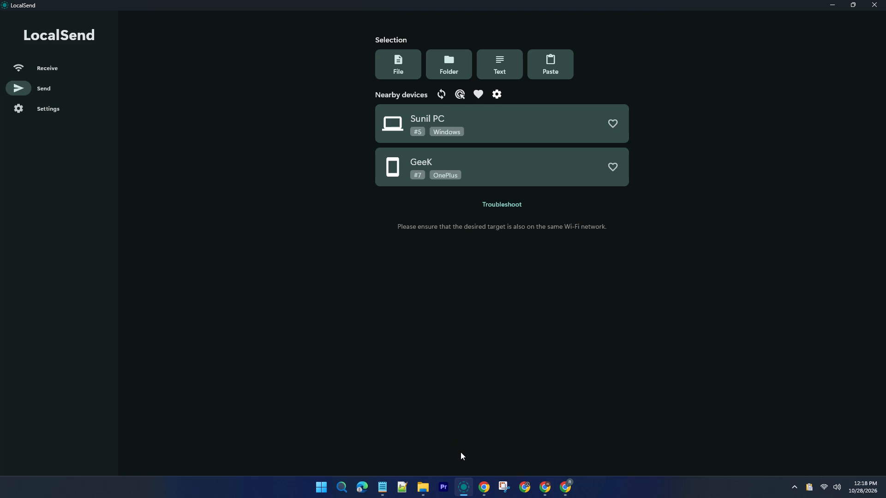
Rename this LocalSend device as Movictel and restart the server to apply the new name.
click(472, 497)
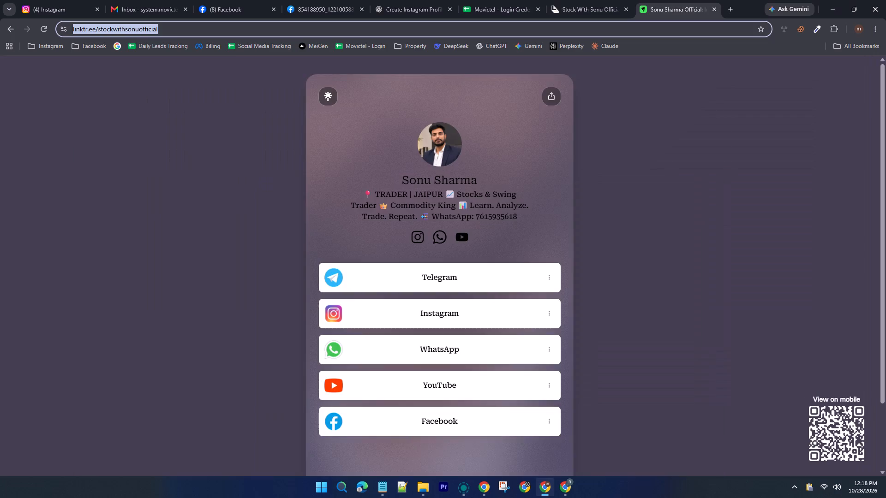
click(472, 497)
click(69, 104)
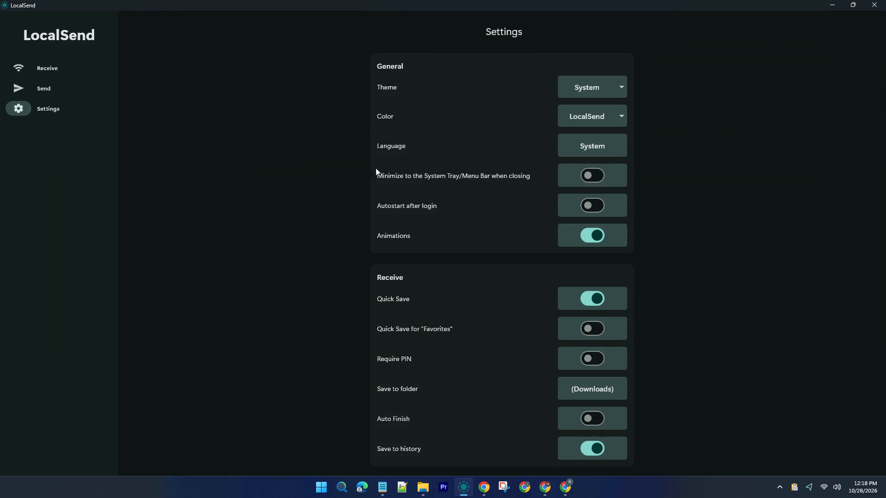
scroll(528, 288, down, 9)
click(604, 123)
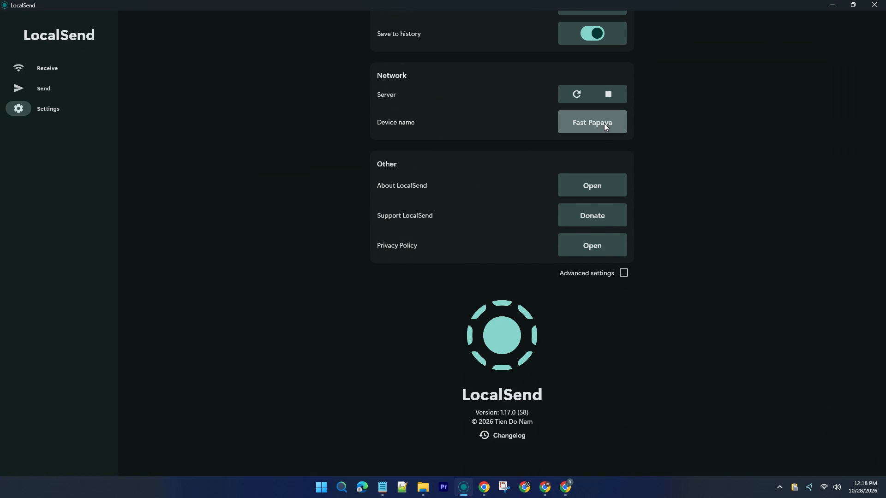
key(ctrl+a)
text(Movictel)
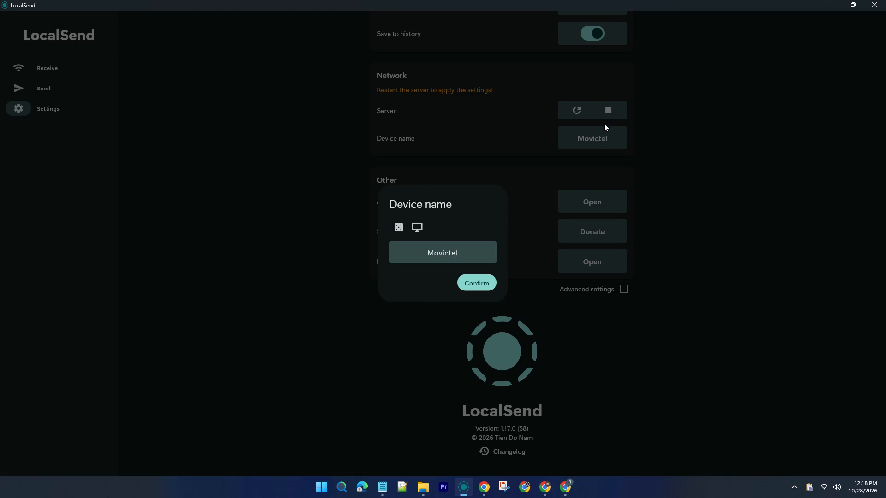
click(491, 286)
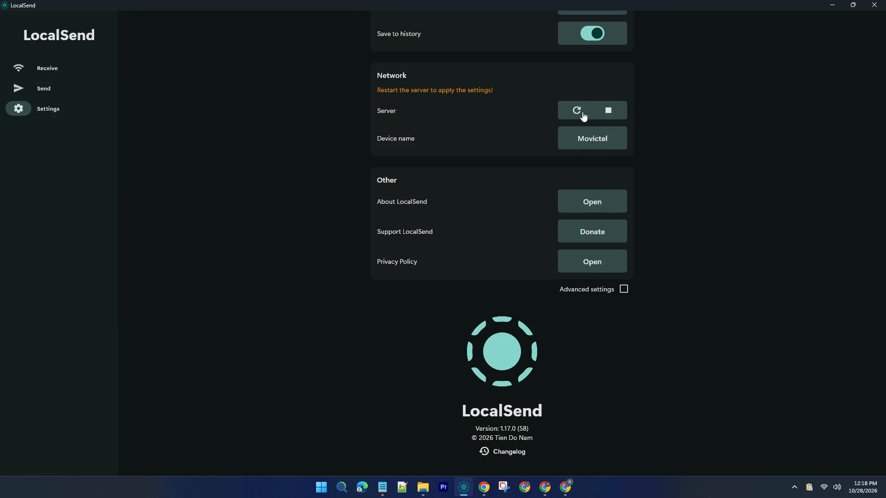
click(582, 112)
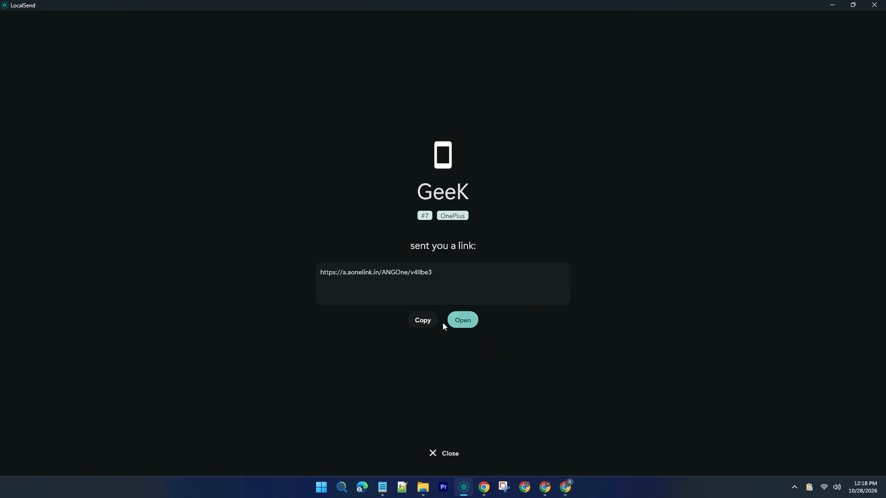
Copy the link received from GeeK in LocalSend and open it in the Chrome window holding the link in bio pages.
click(431, 321)
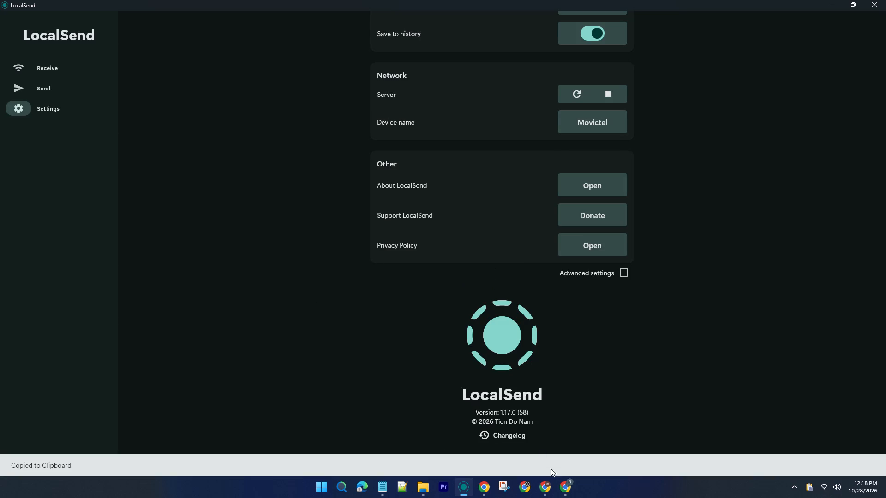
click(551, 483)
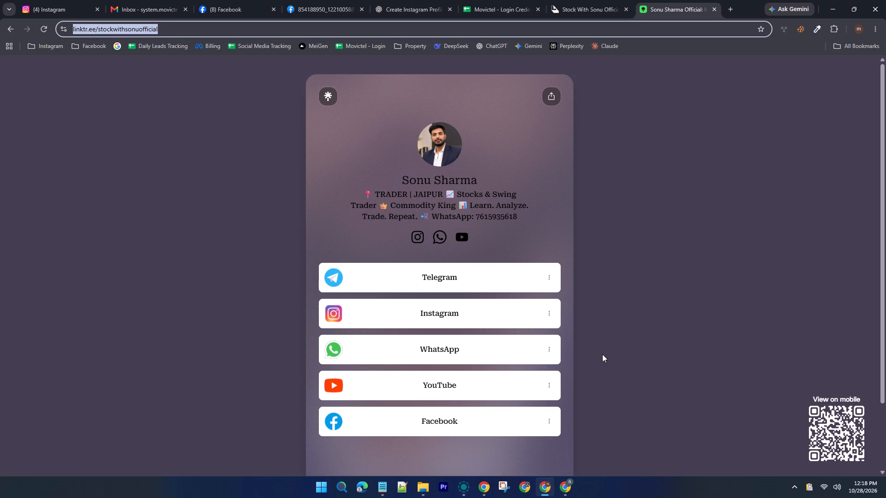
click(570, 490)
click(355, 32)
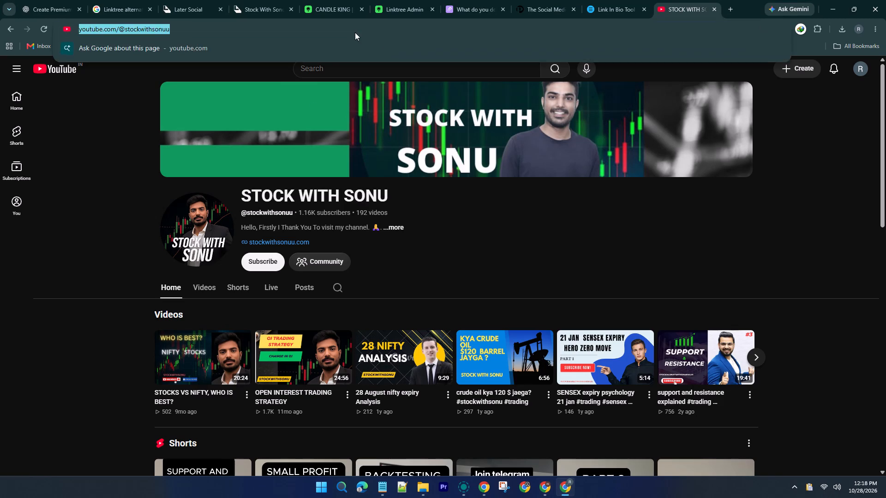
key(ctrl+v)
key(ctrl+Return)
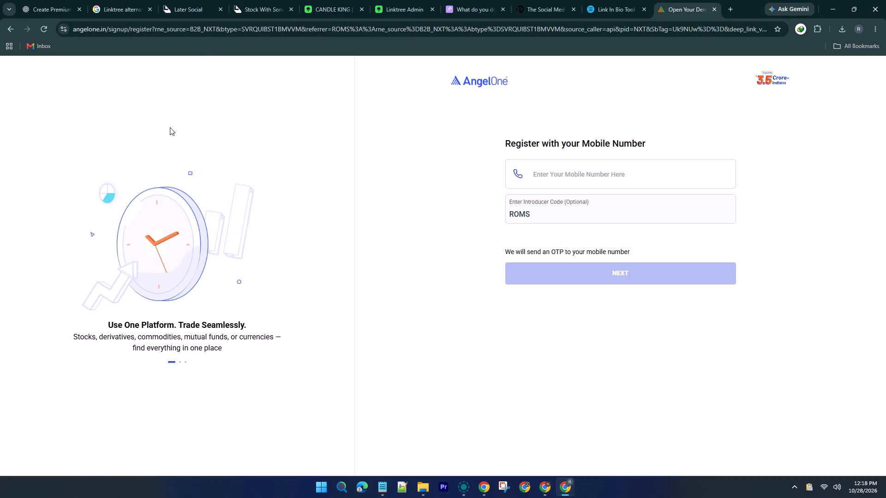
Add the copied Angel One link as a new link in the Linktree page's content.
click(213, 0)
click(252, 0)
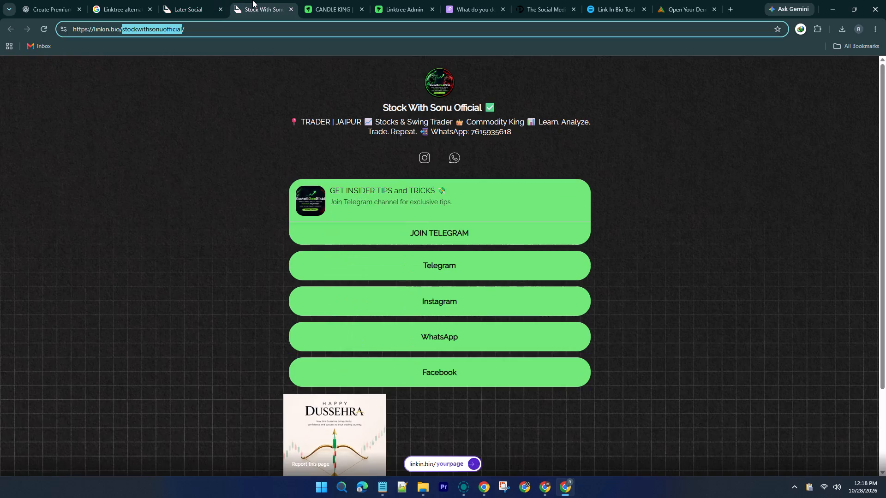
click(334, 0)
click(410, 0)
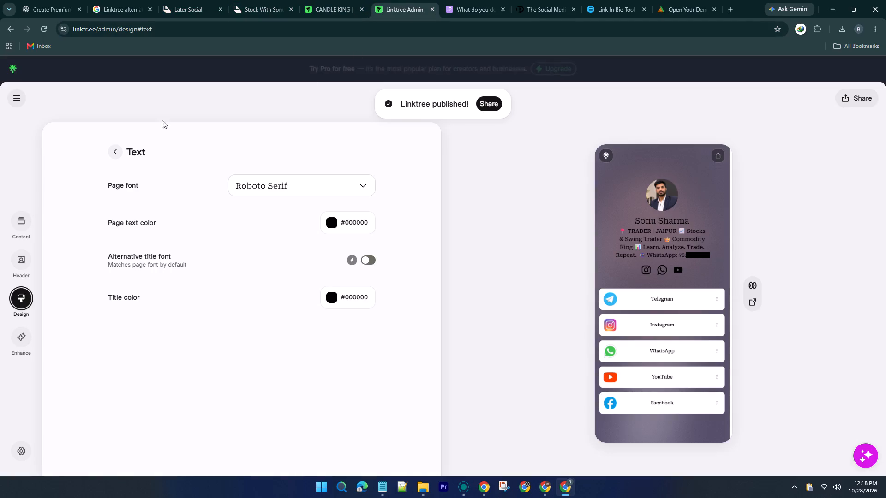
click(113, 153)
click(30, 225)
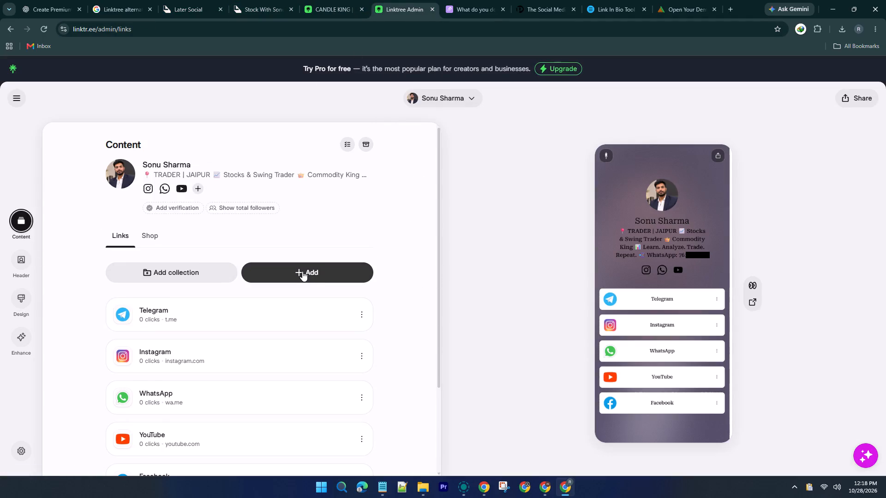
click(290, 279)
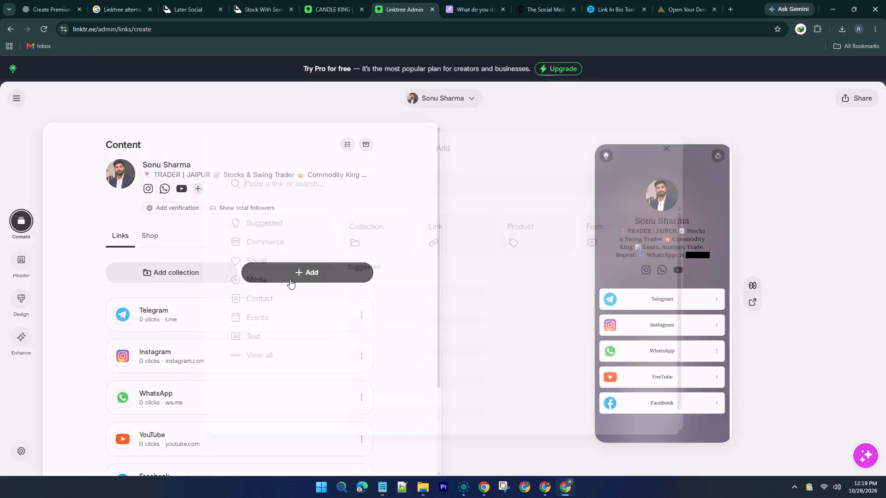
key(ctrl+v)
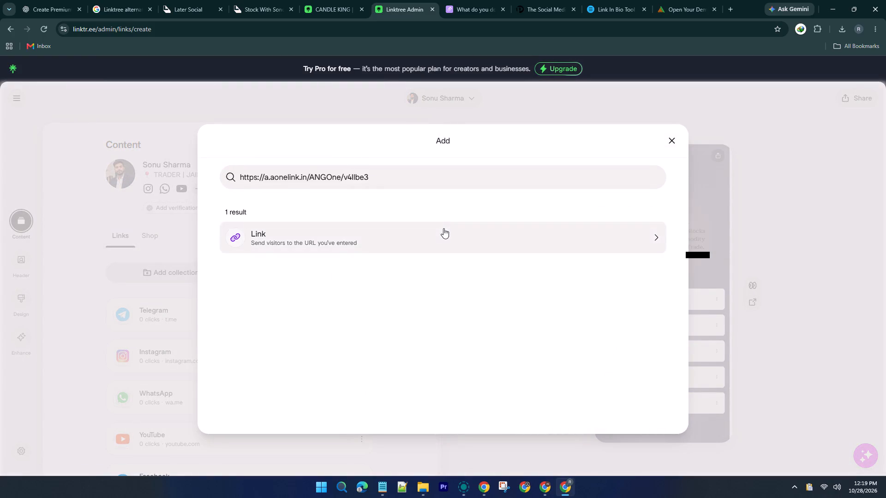
click(443, 228)
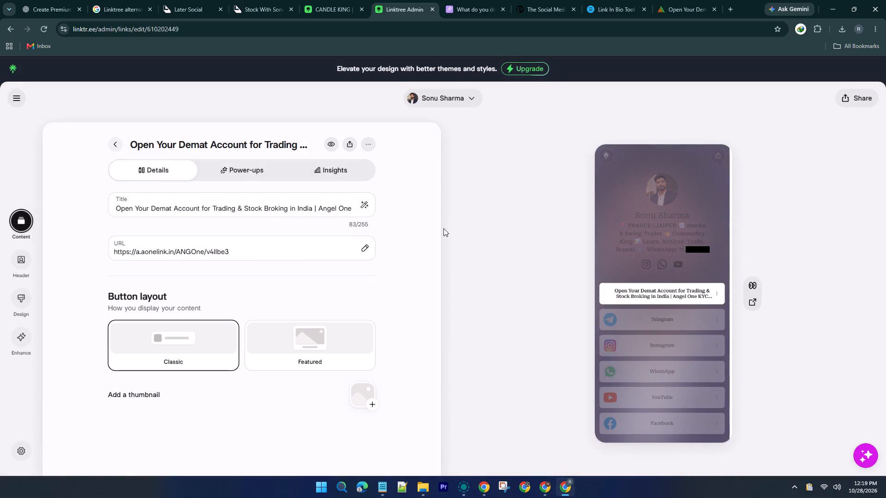
Shorten the new link's title to Angel One.
click(227, 215)
key(ctrl+a)
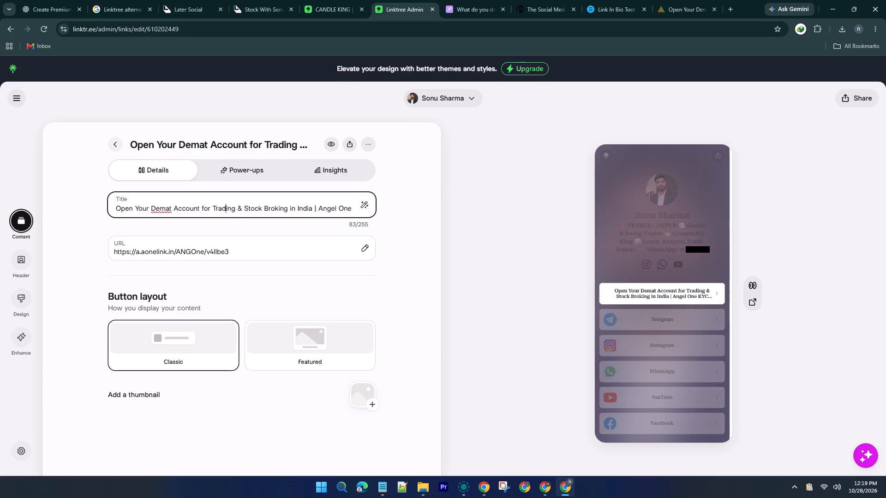
click(268, 207)
drag(318, 209, 31, 210)
key(BackSpace)
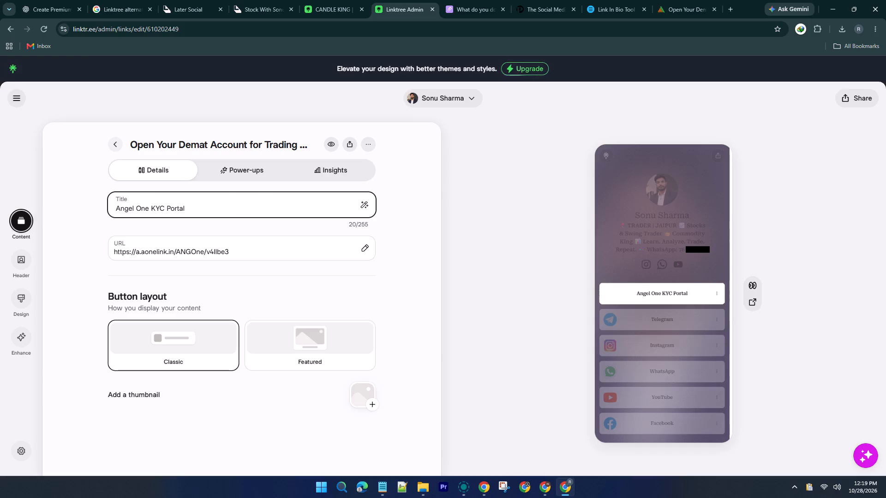
drag(148, 211, 239, 203)
key(BackSpace)
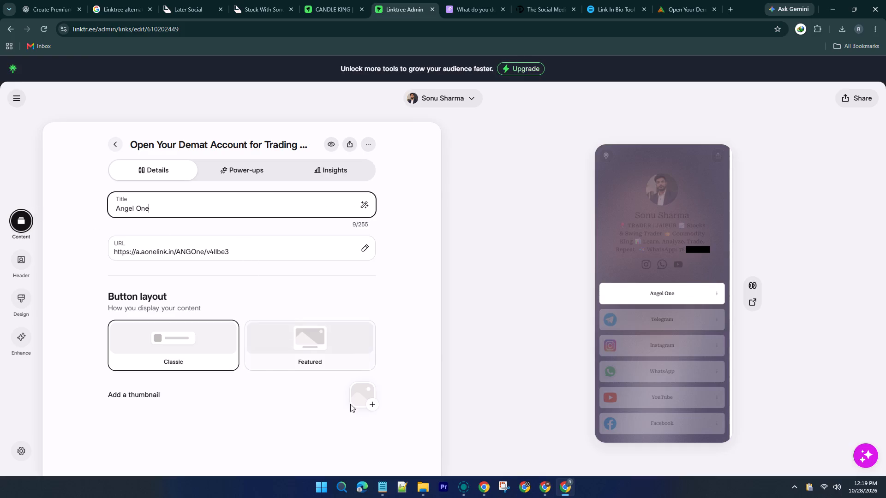
Search Google for "angel one icon" in the browser tab showing the Angel One registration page.
click(677, 0)
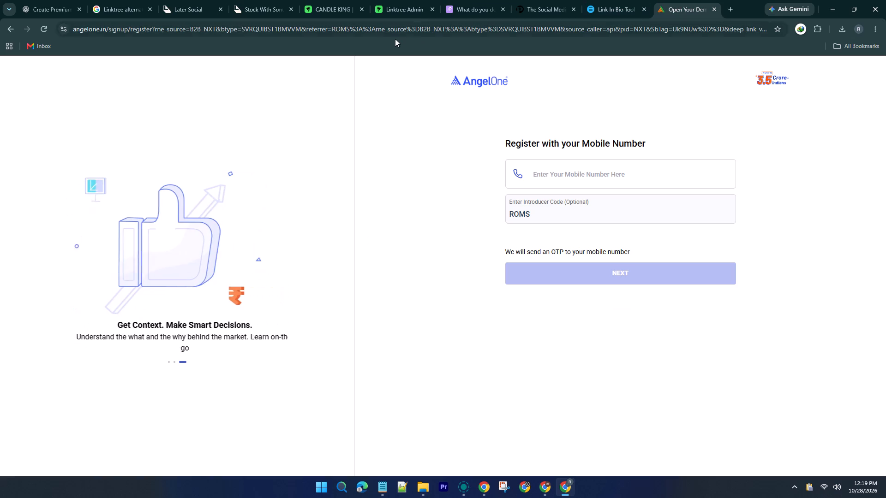
click(389, 31)
text(agen)
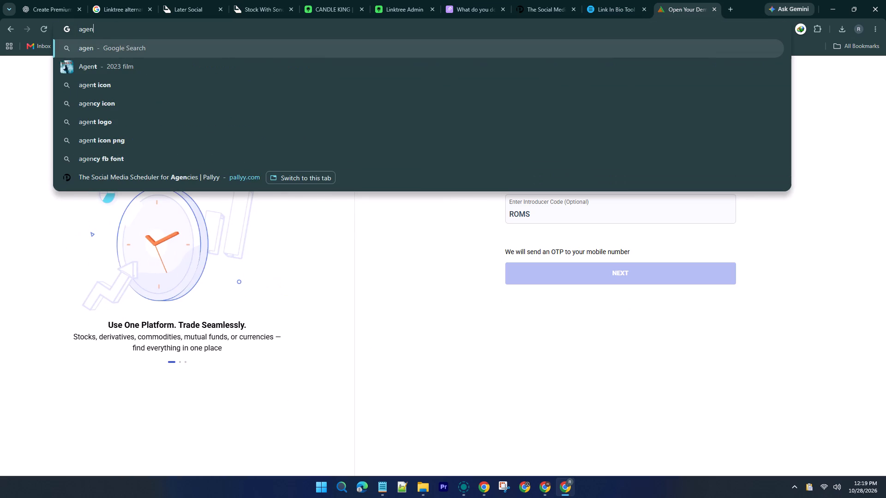
key(BackSpace)
key(BackSpace)
text(el one)
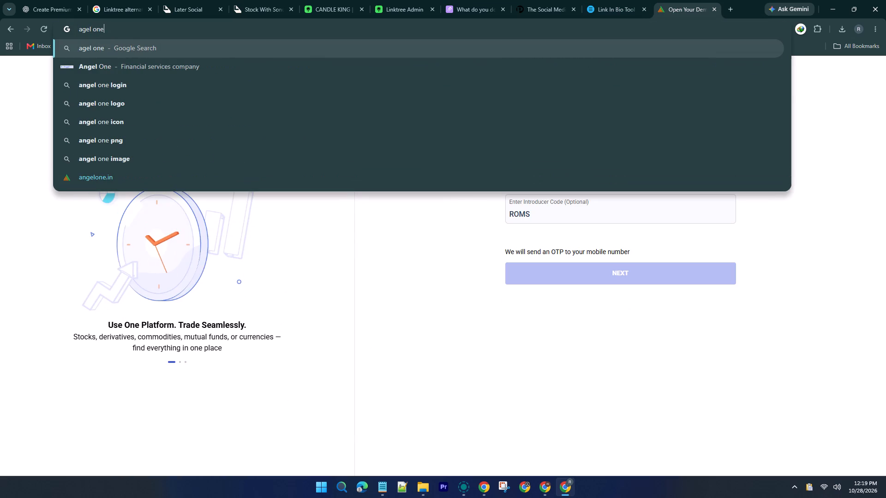
key(space)
text(icon)
key(Return)
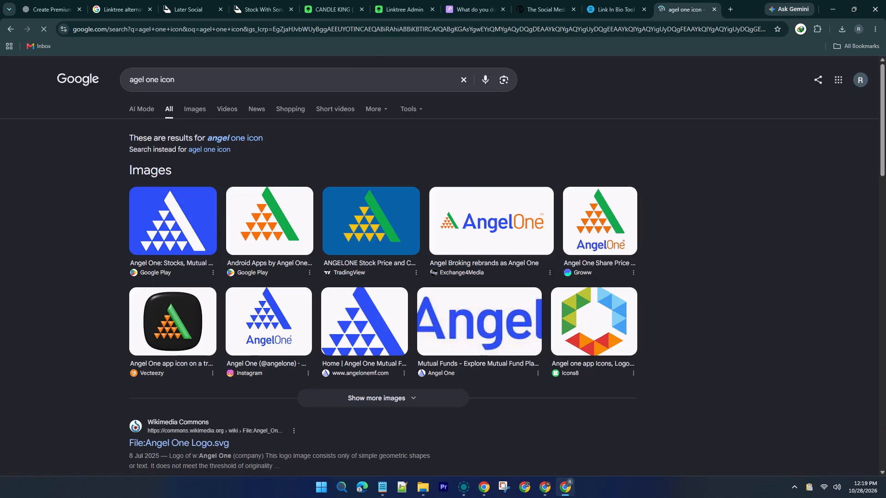
click(234, 138)
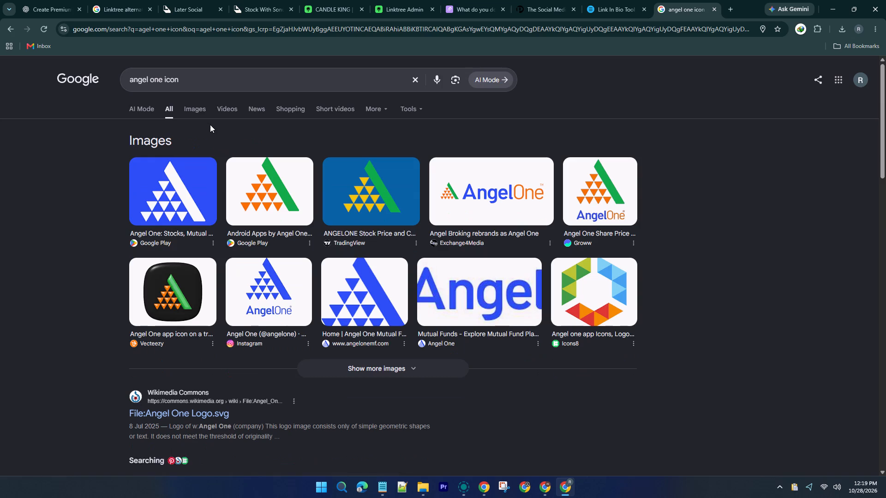
Find the square green and orange AngelOne logo on white in the image results and save it as a PNG in Downloads.
scroll(209, 332, down, 4)
scroll(205, 292, down, 7)
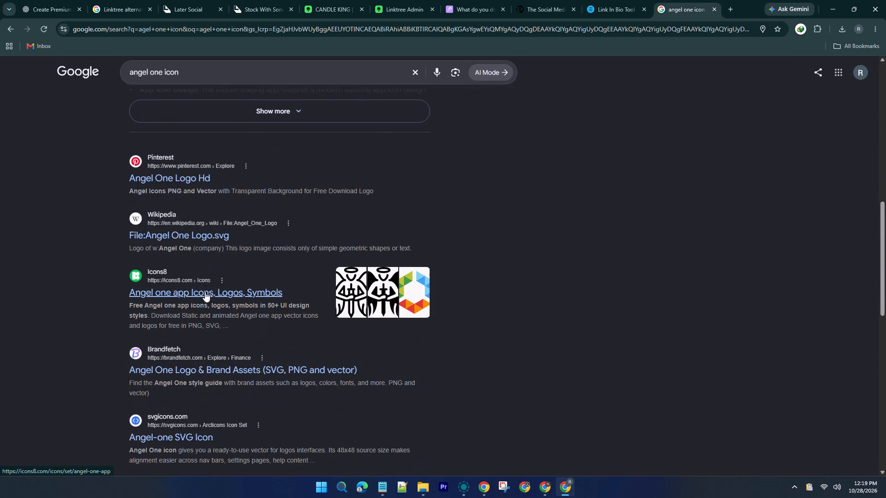
scroll(205, 292, up, 10)
scroll(195, 207, up, 3)
click(195, 108)
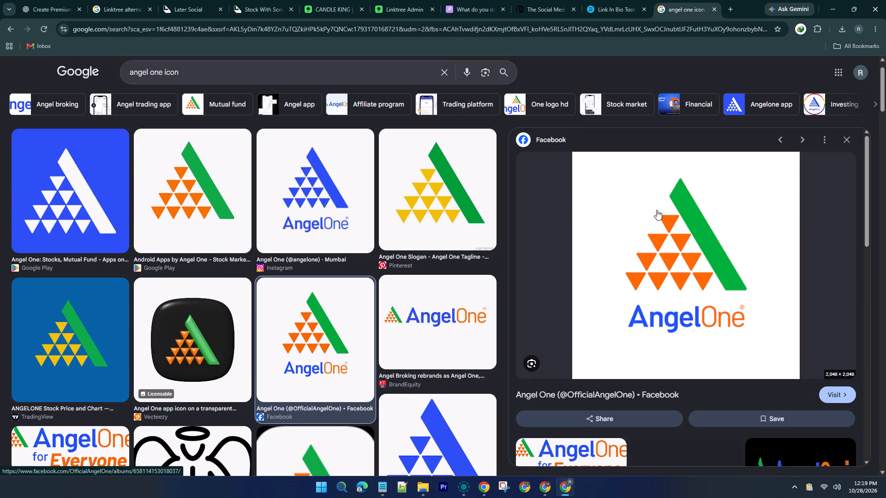
right_click(655, 203)
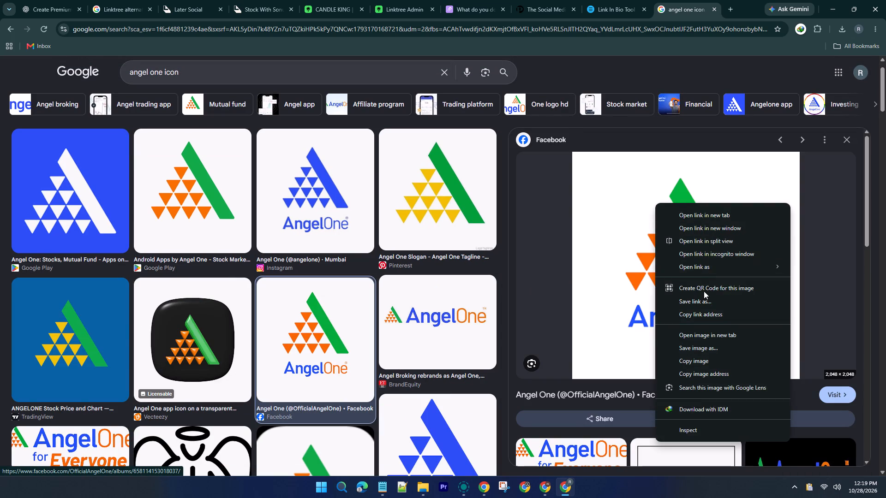
click(703, 331)
click(676, 0)
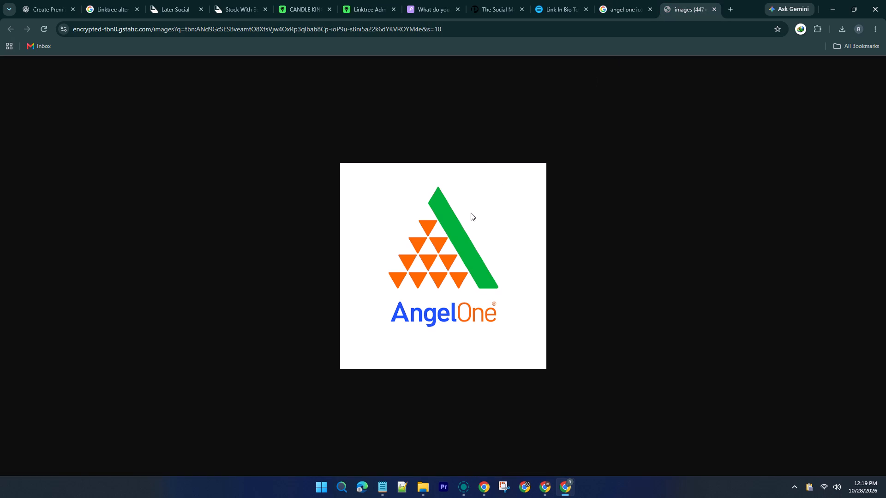
right_click(471, 213)
click(499, 236)
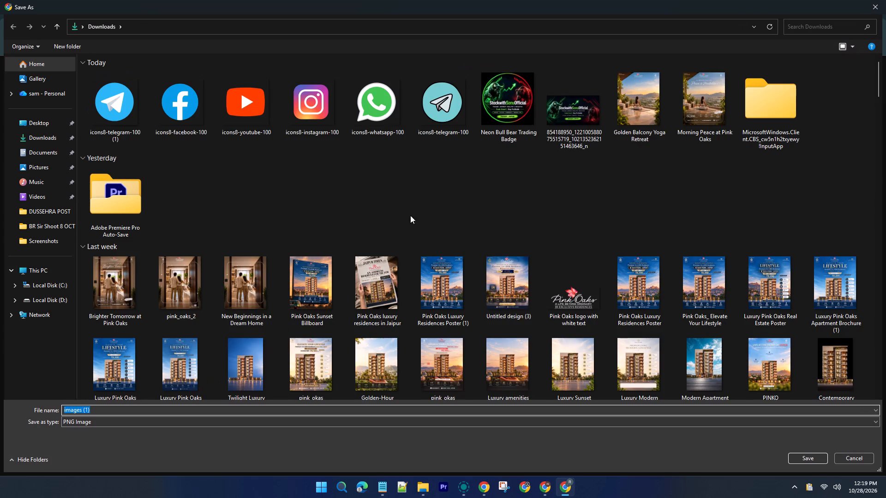
click(799, 458)
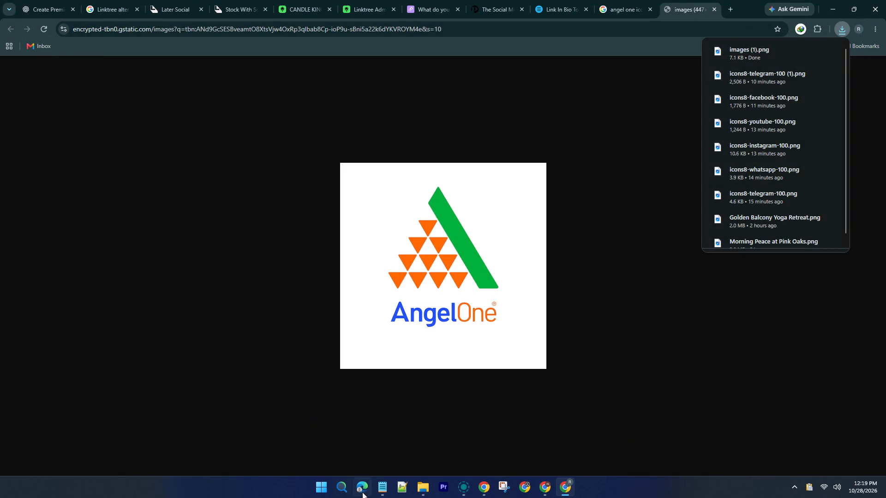
Open the newly downloaded AngelOne logo, images (1), from the Downloads folder in Paint.
click(420, 486)
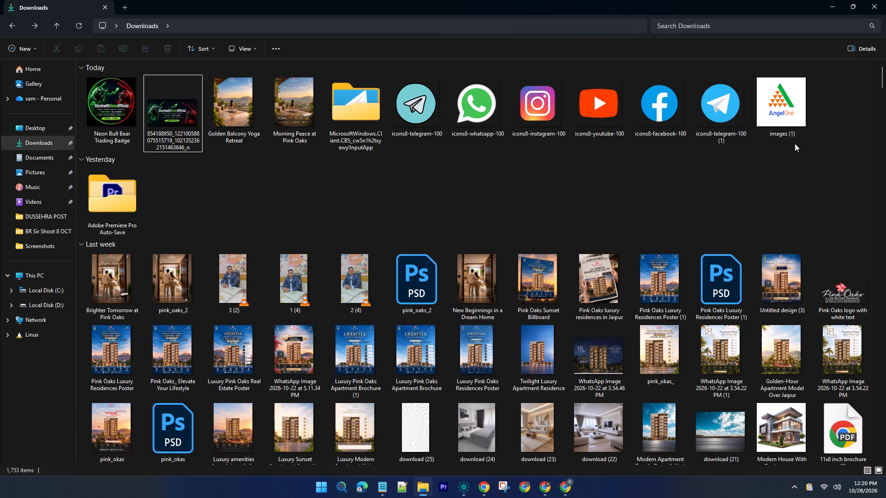
click(784, 116)
right_click(784, 116)
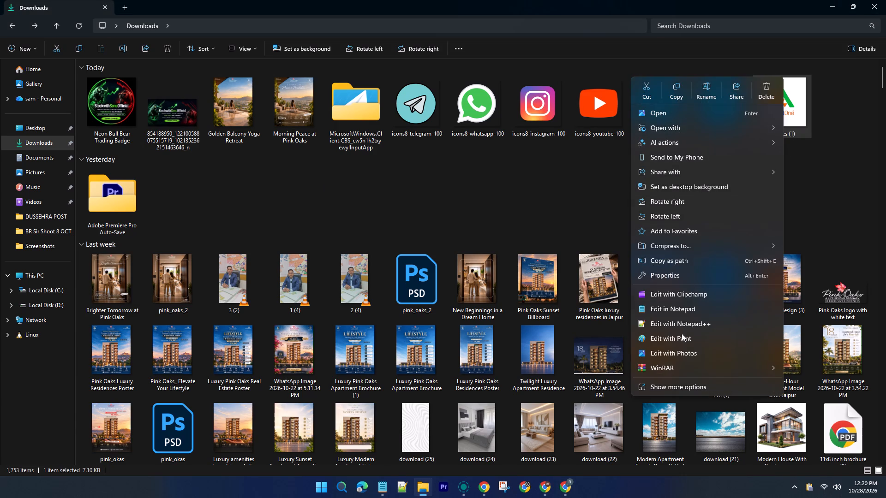
click(681, 337)
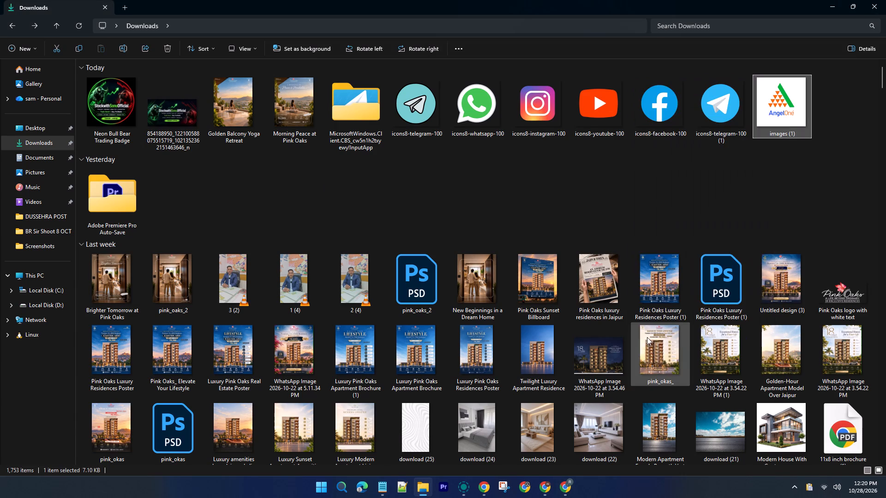
Crop the canvas margins on all four sides close to the AngelOne logo, about 249 × 316 px, save the image and close Paint.
drag(444, 375, 444, 371)
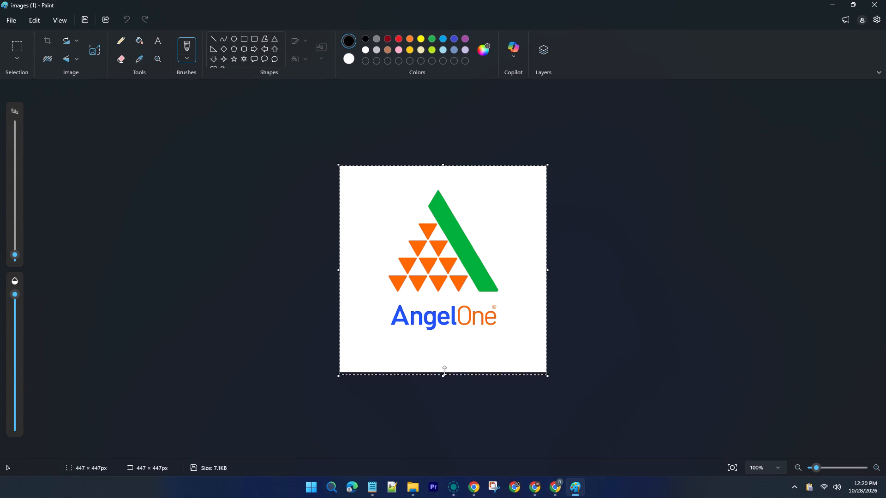
drag(444, 371, 453, 333)
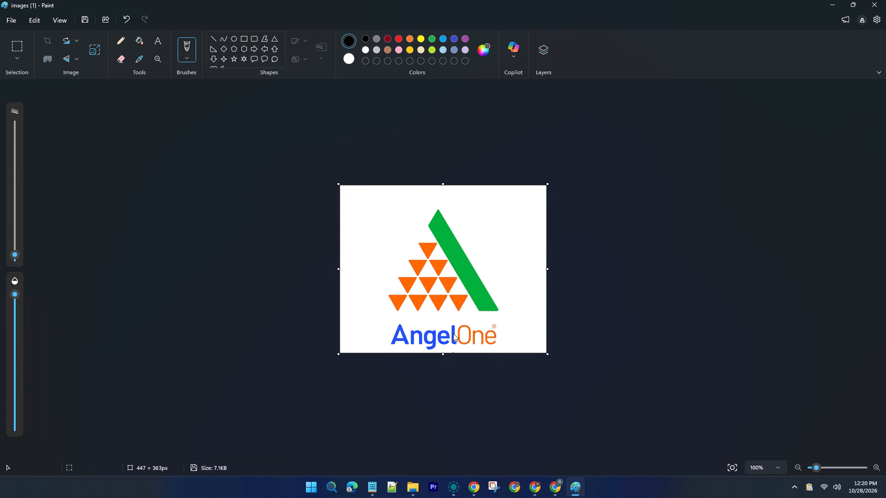
drag(547, 269, 500, 267)
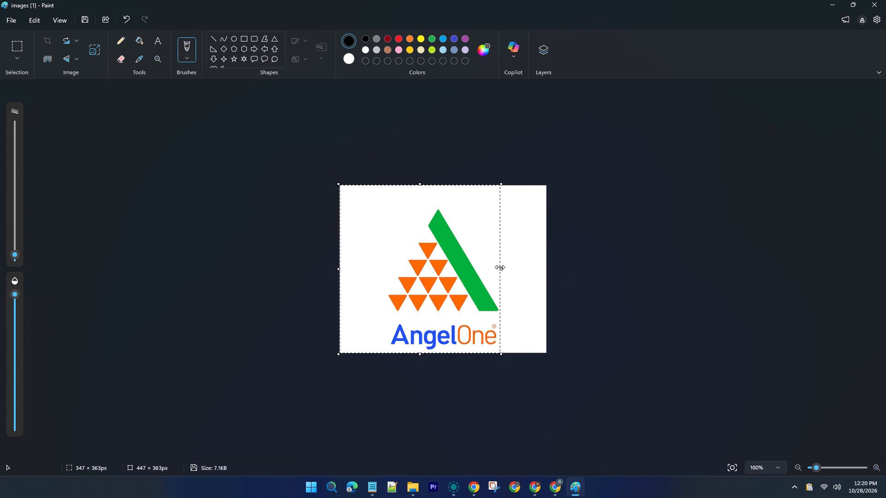
drag(500, 267, 501, 267)
drag(360, 269, 408, 275)
drag(440, 185, 442, 205)
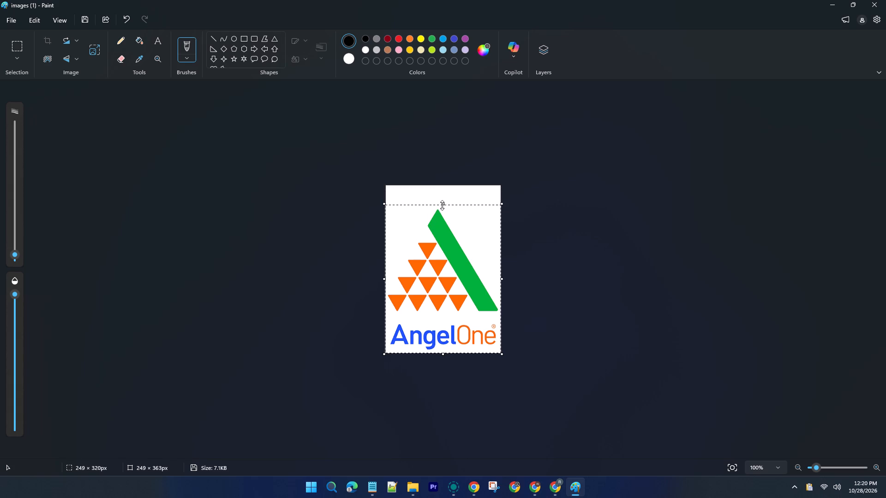
drag(442, 205, 443, 207)
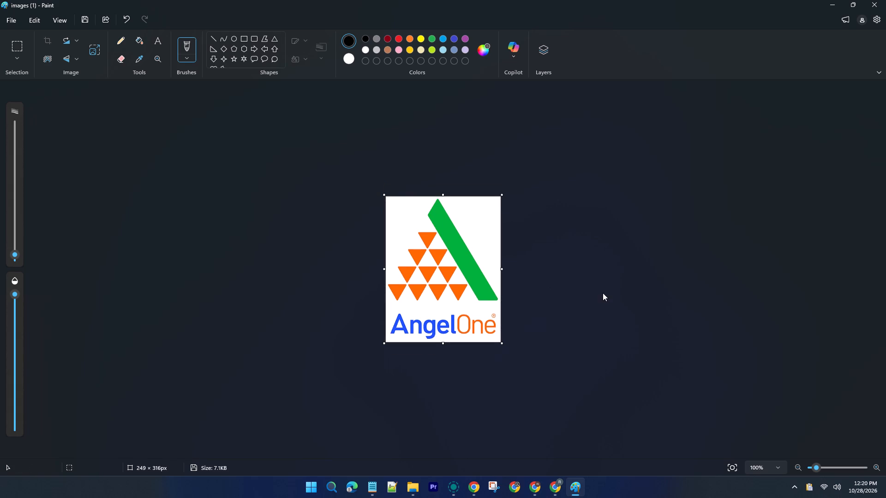
key(ctrl+s)
click(885, 0)
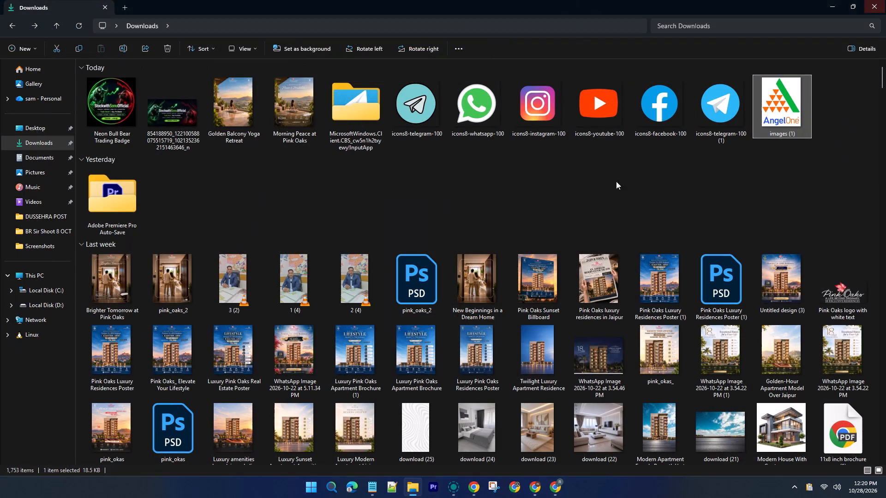
Return to the Linktree editor and choose images (1) from Downloads as the Angel One link's thumbnail image.
click(568, 489)
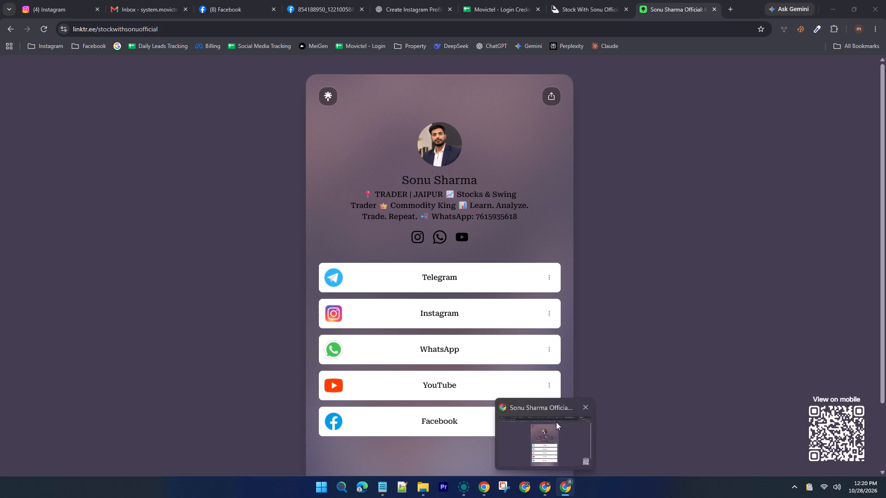
click(547, 492)
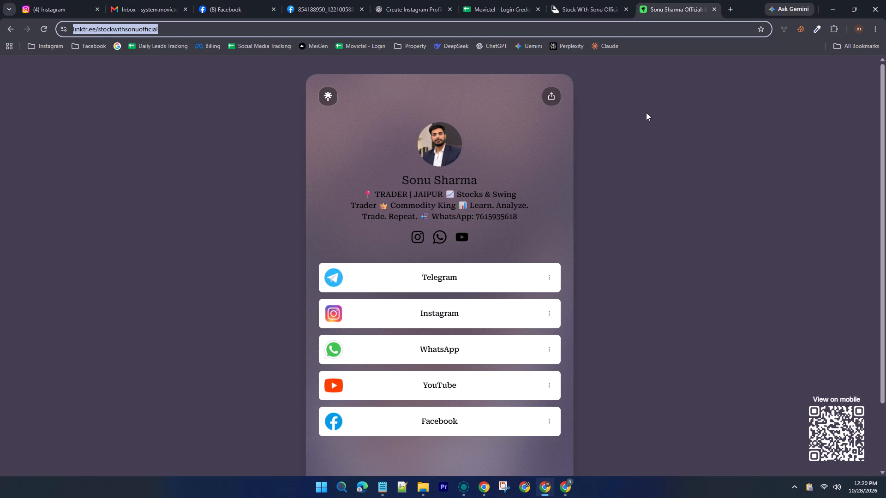
click(571, 483)
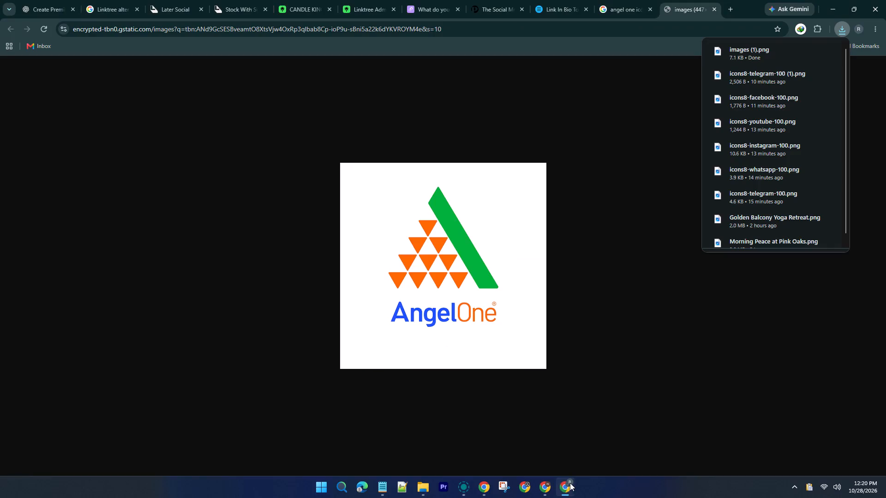
click(368, 0)
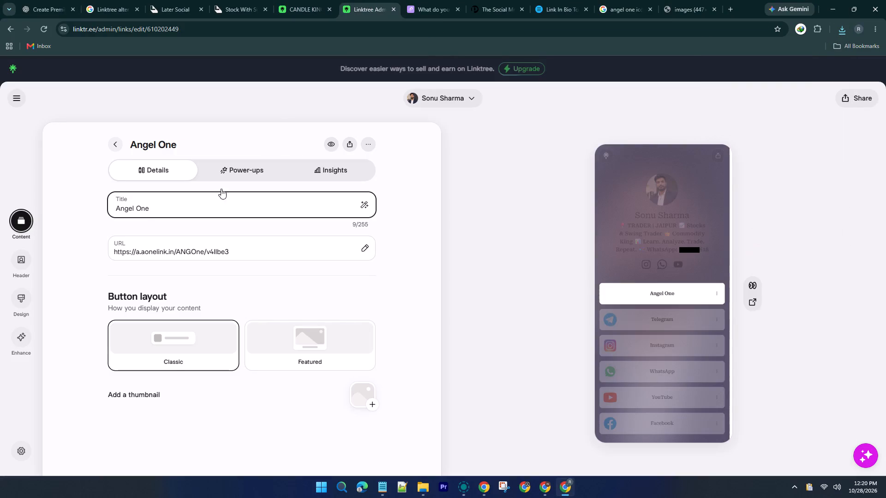
click(379, 406)
click(371, 403)
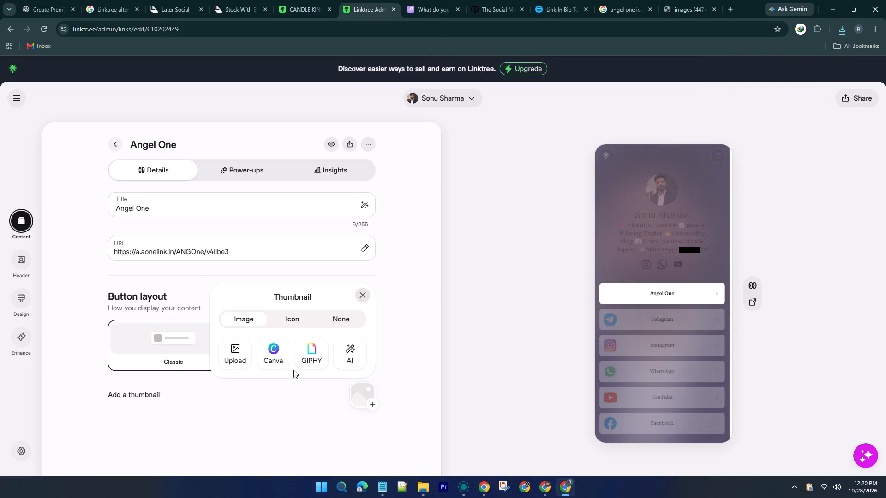
click(238, 357)
click(410, 263)
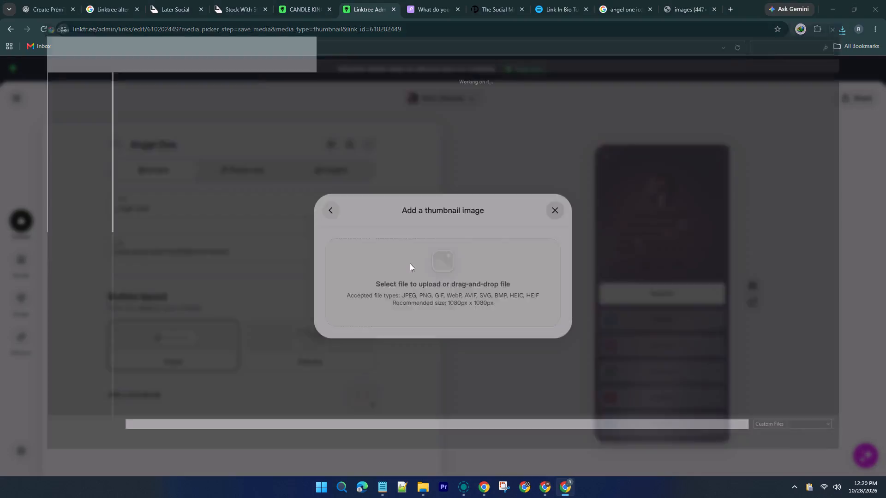
click(124, 118)
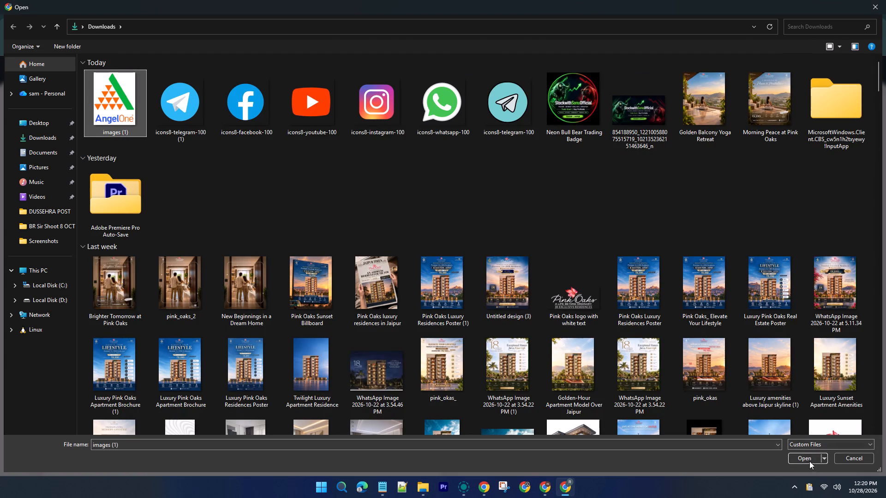
click(809, 462)
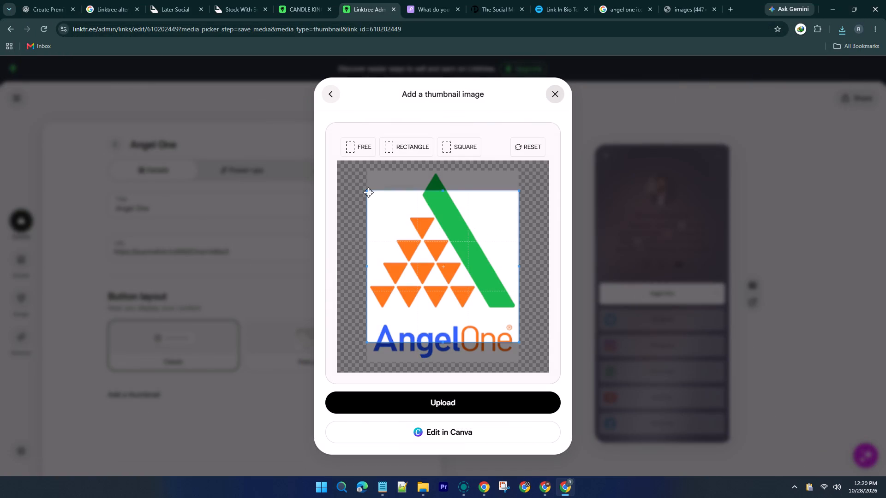
Crop the thumbnail to only the green and orange triangle symbol, excluding the AngelOne wordmark, and upload it.
drag(368, 192, 368, 169)
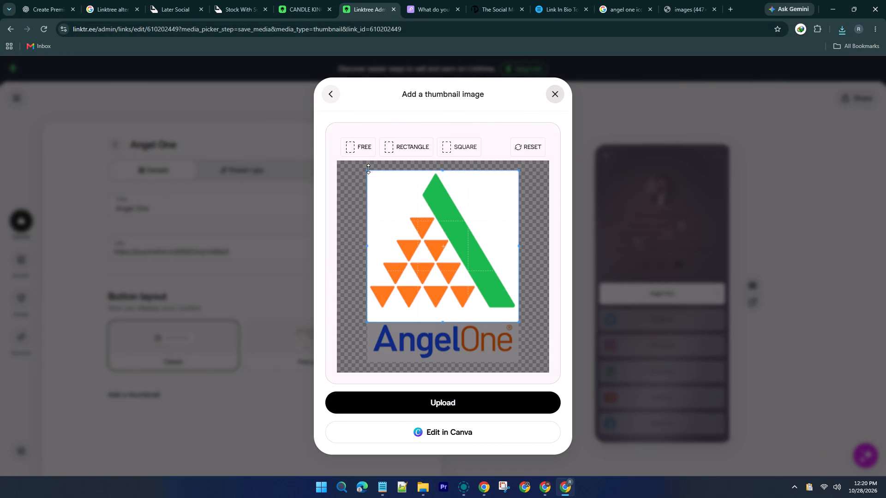
drag(445, 321, 446, 315)
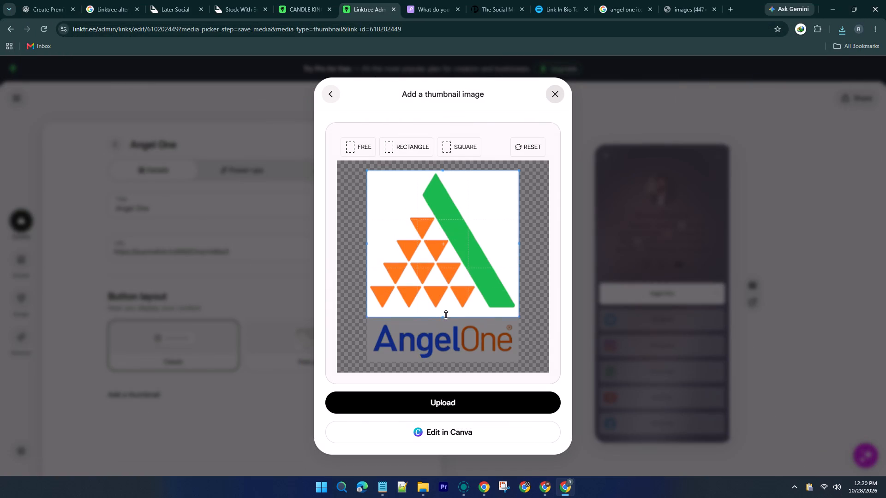
drag(446, 315, 447, 311)
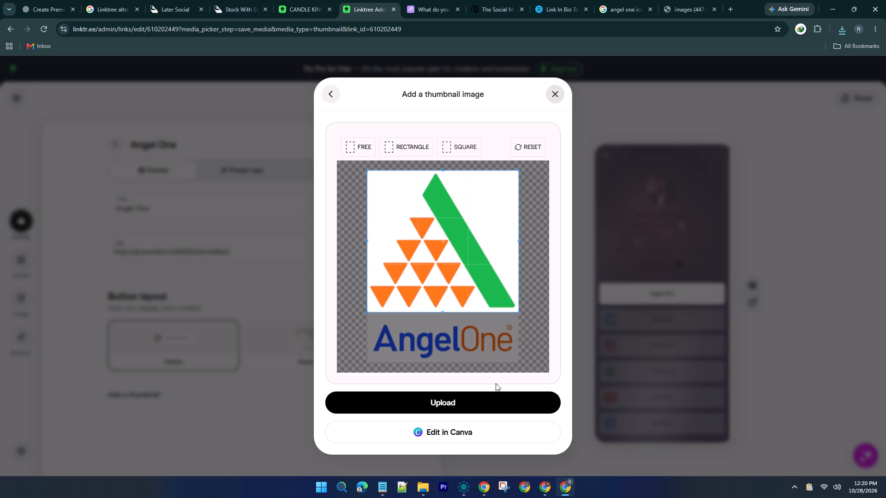
click(490, 401)
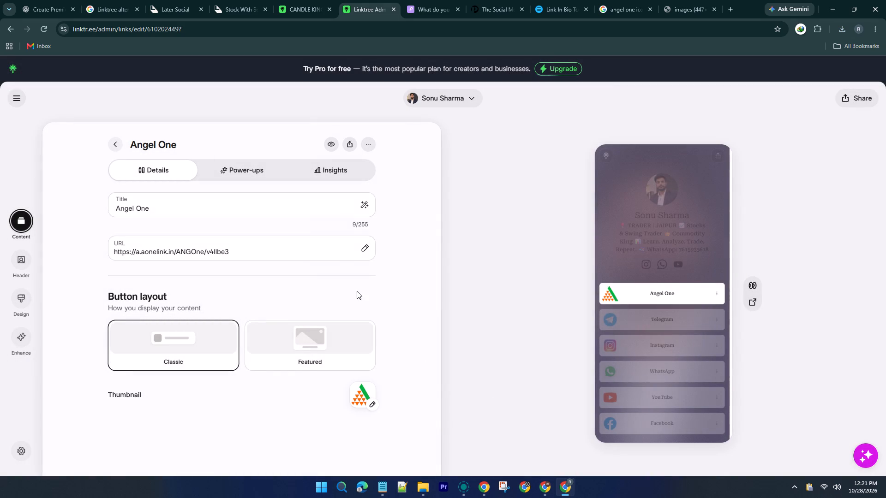
Return to the links list and move the Angel One link to the end, below Facebook.
click(117, 143)
drag(300, 305, 300, 346)
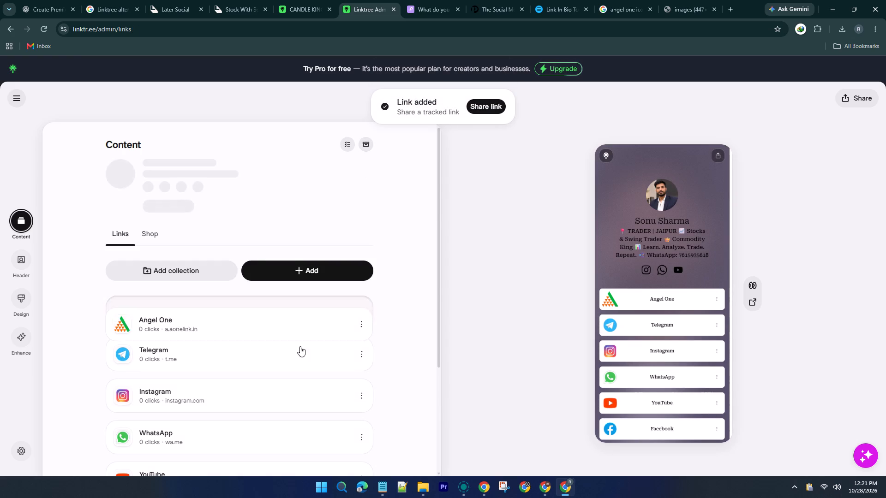
drag(300, 346, 299, 384)
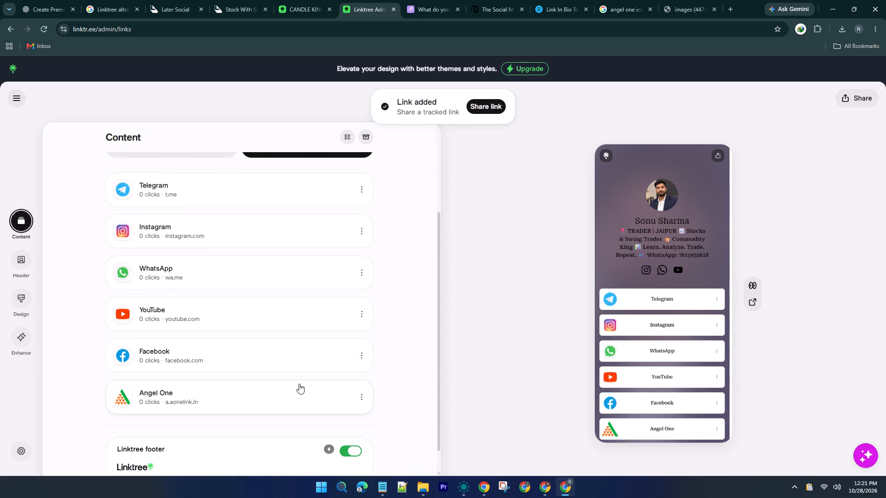
scroll(299, 384, up, 3)
scroll(373, 209, up, 2)
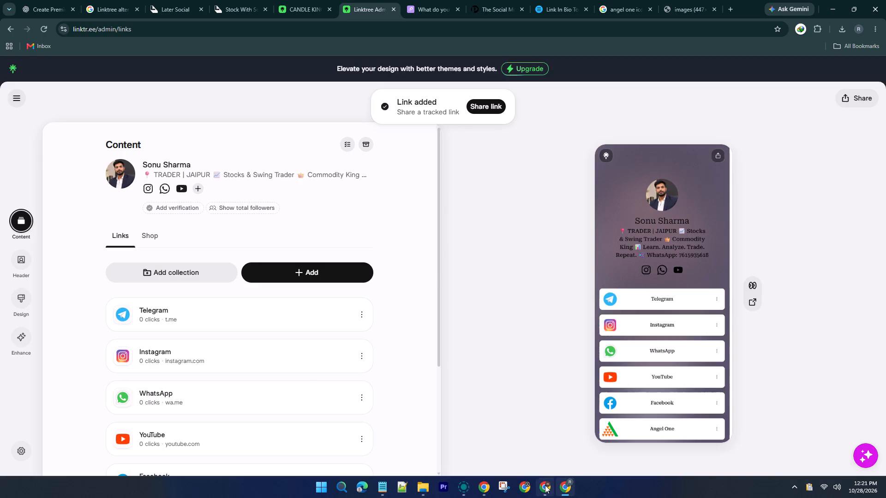
Reload the live linktr.ee/stockwithsonuofficial page in the other browser window and check its list of link buttons.
click(545, 485)
click(45, 30)
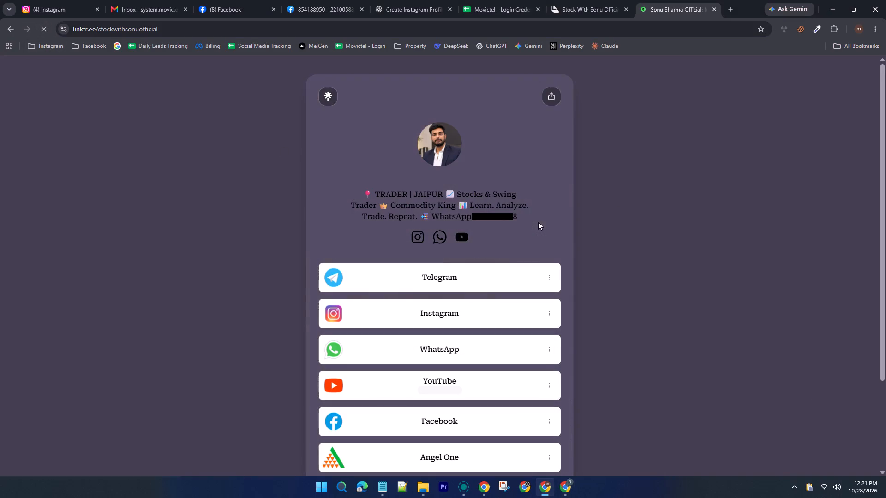
scroll(538, 222, down, 4)
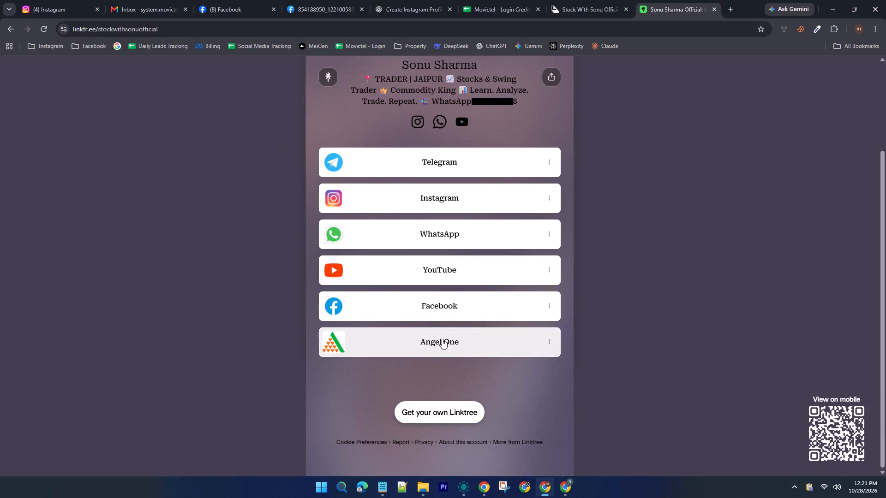
scroll(518, 208, up, 4)
scroll(509, 181, down, 4)
scroll(491, 116, up, 2)
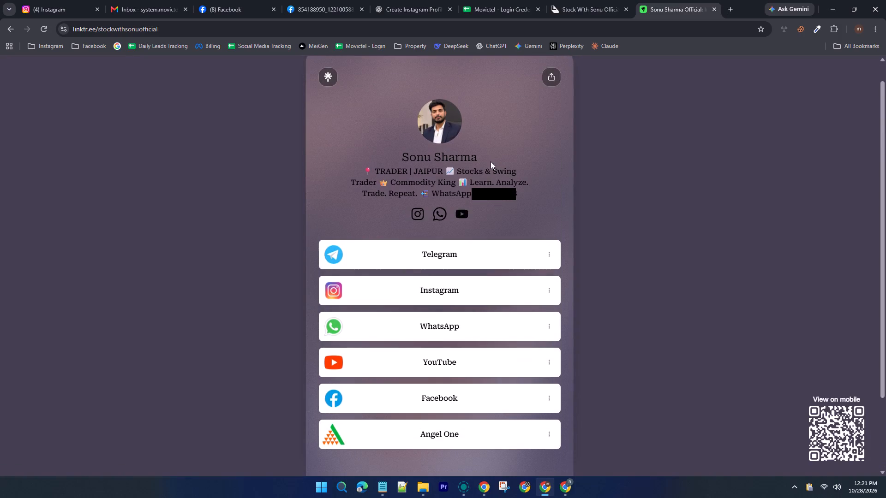
Examine the bio text below the profile name on the live page, highlighting it from the TRADER line to the WhatsApp number.
drag(476, 194, 540, 193)
click(488, 178)
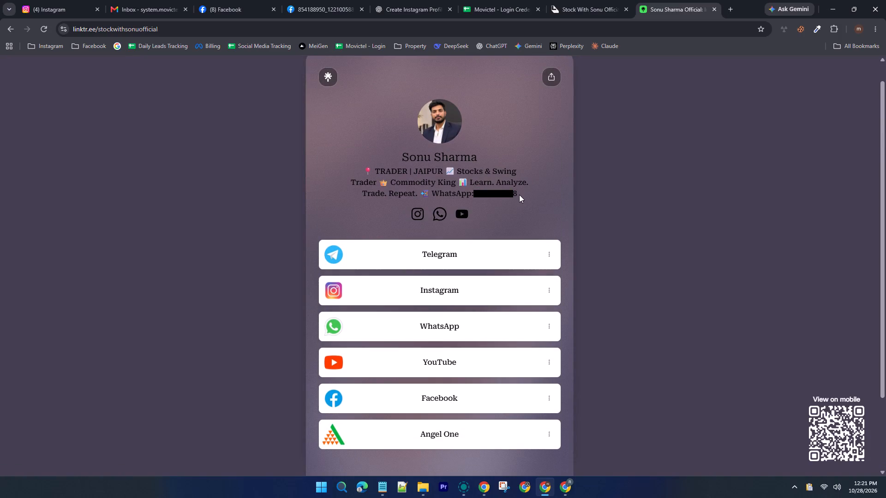
drag(519, 195, 362, 169)
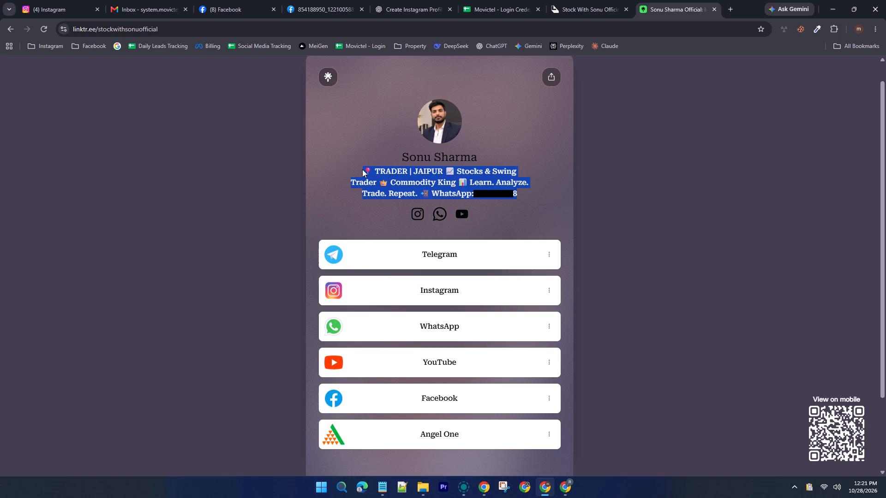
drag(362, 169, 334, 173)
click(326, 146)
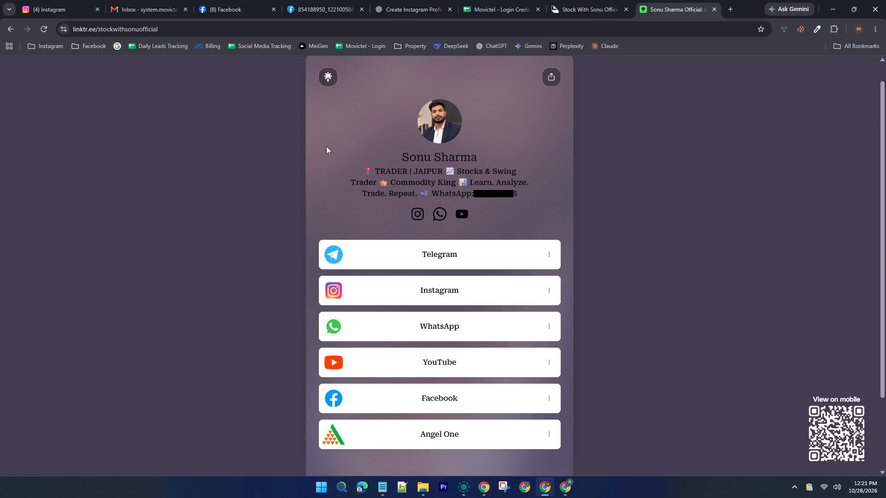
click(376, 97)
drag(365, 168, 535, 191)
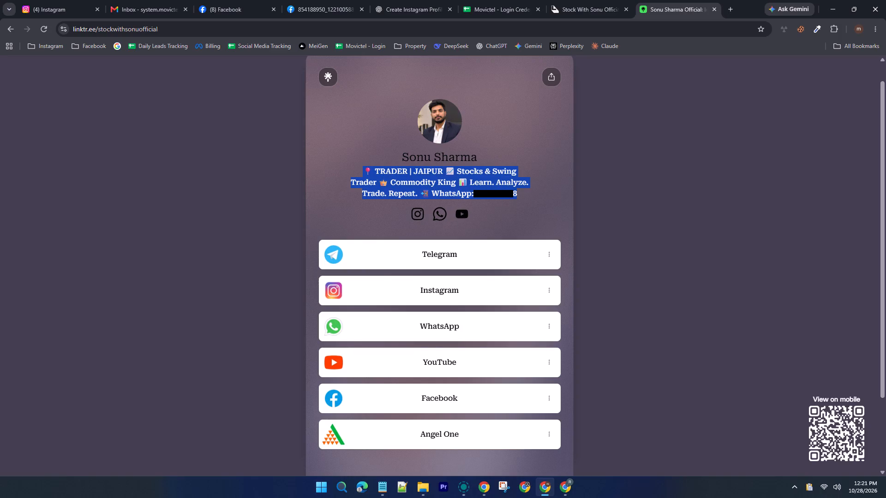
click(519, 184)
drag(523, 193, 349, 173)
click(436, 192)
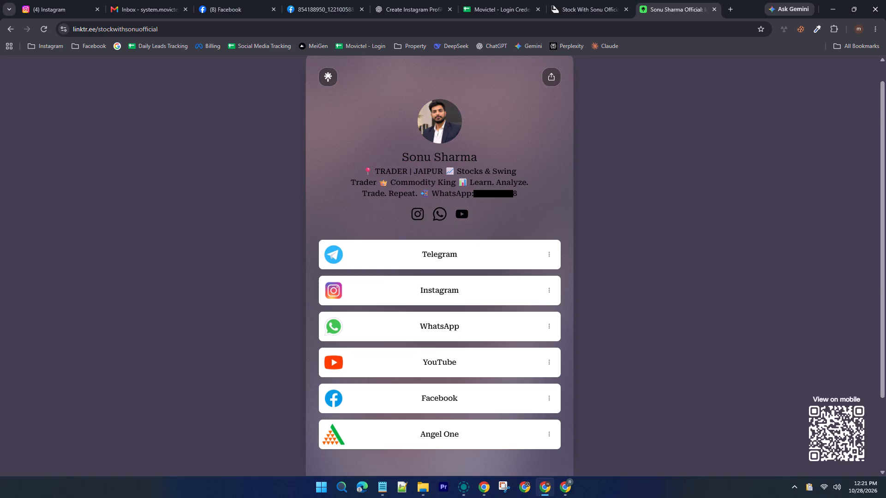
drag(523, 190, 349, 172)
click(460, 180)
drag(525, 190, 323, 172)
click(329, 175)
drag(364, 168, 521, 193)
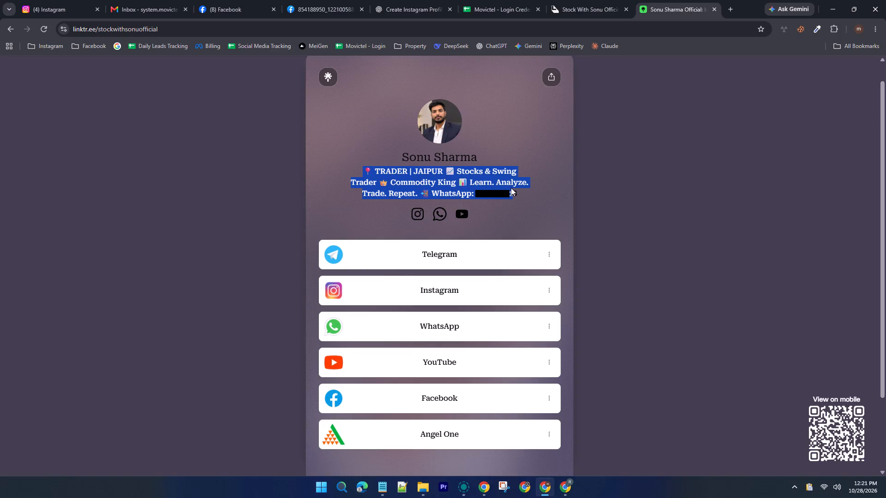
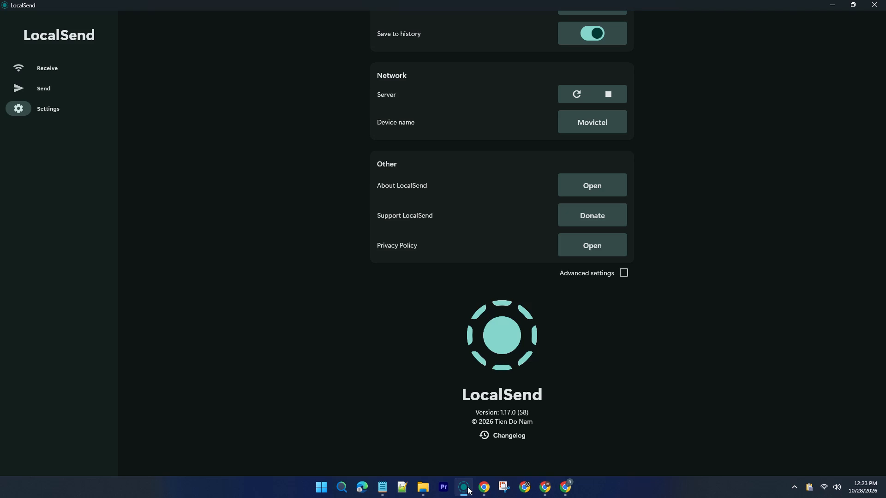
click(44, 65)
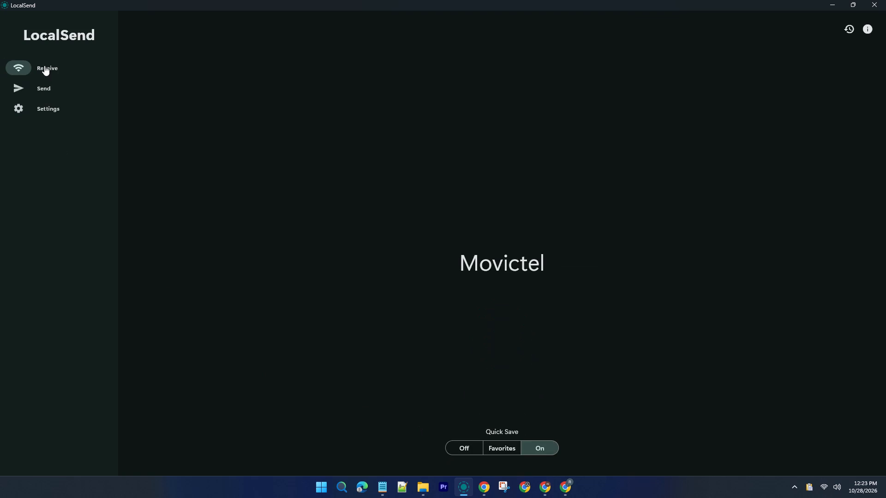
click(46, 91)
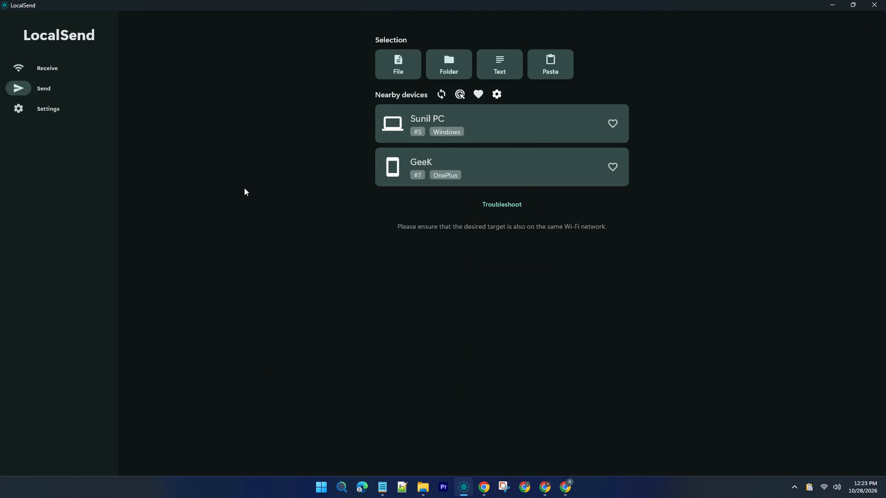
key(ctrl+v)
click(489, 210)
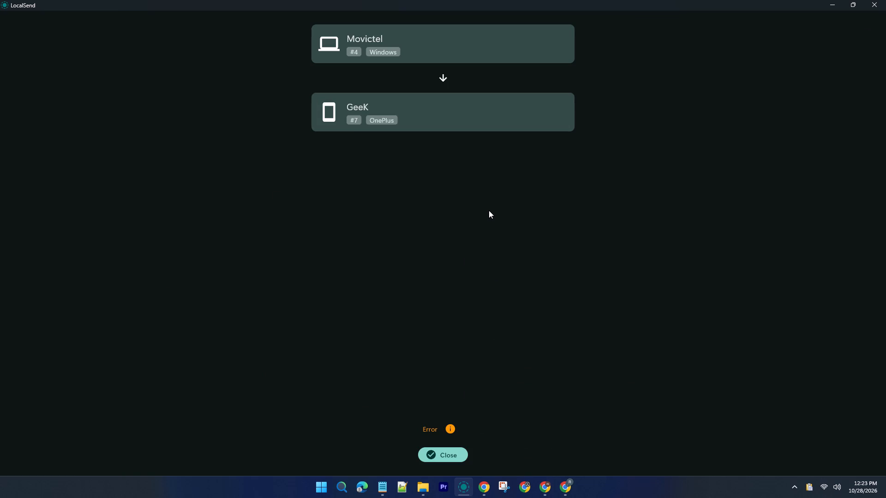
click(437, 445)
click(438, 451)
click(495, 233)
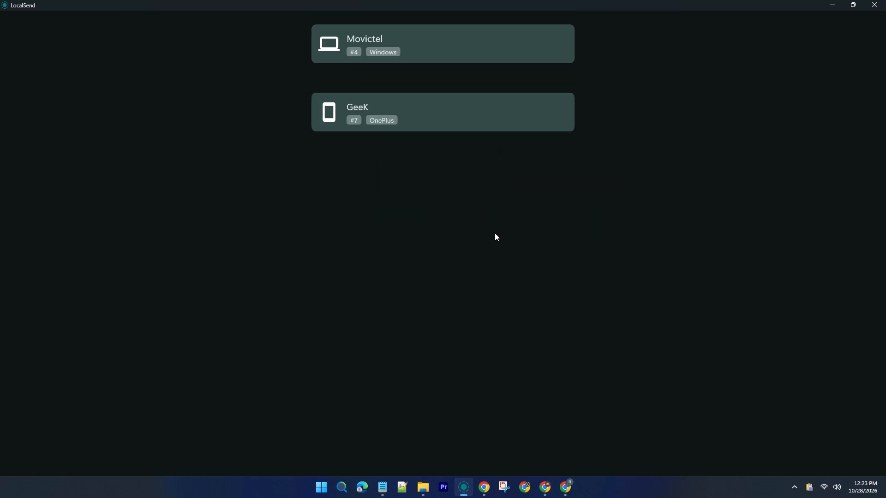
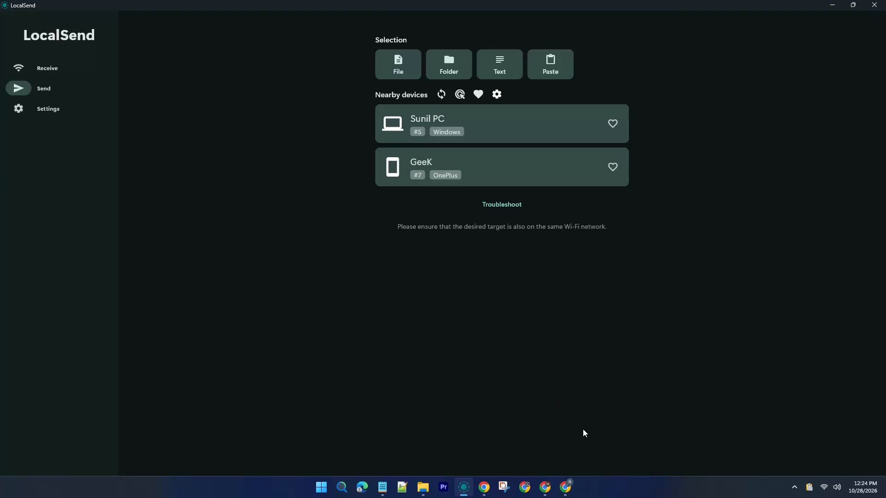
Switch to Chrome, view the Linktree Pro upgrade offer from the admin page and dismiss it without starting the trial.
click(563, 490)
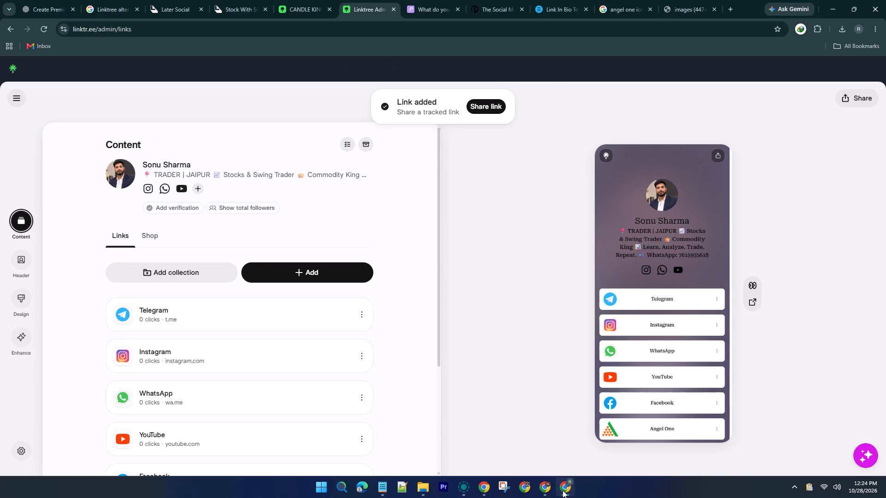
click(534, 68)
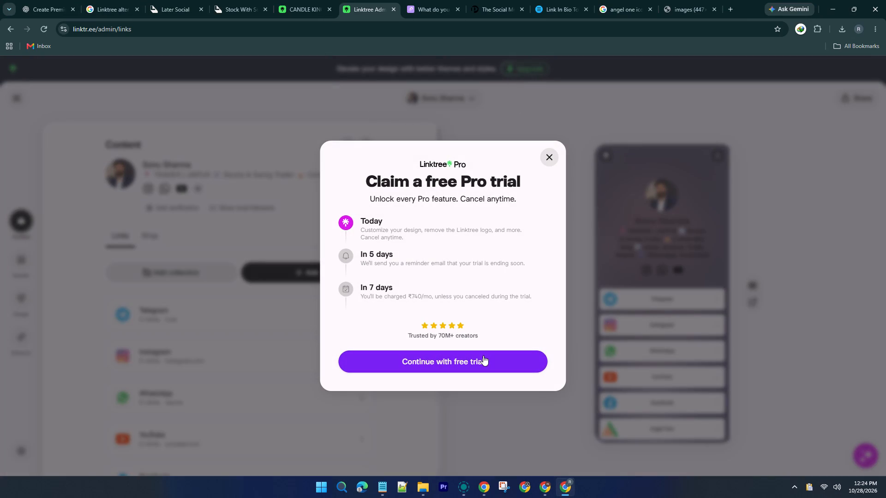
click(545, 155)
Look over the public CANDLE KING Linktree page, from its header image to its link list.
click(305, 0)
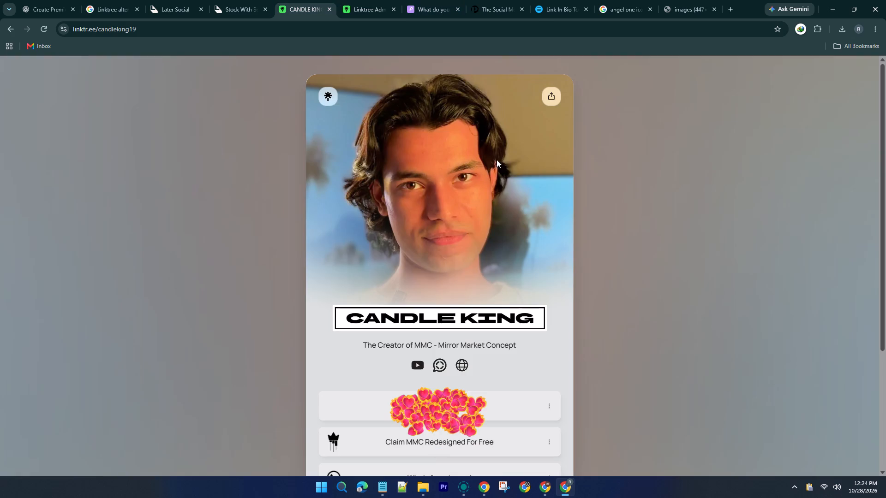
scroll(482, 393, down, 5)
scroll(421, 385, down, 3)
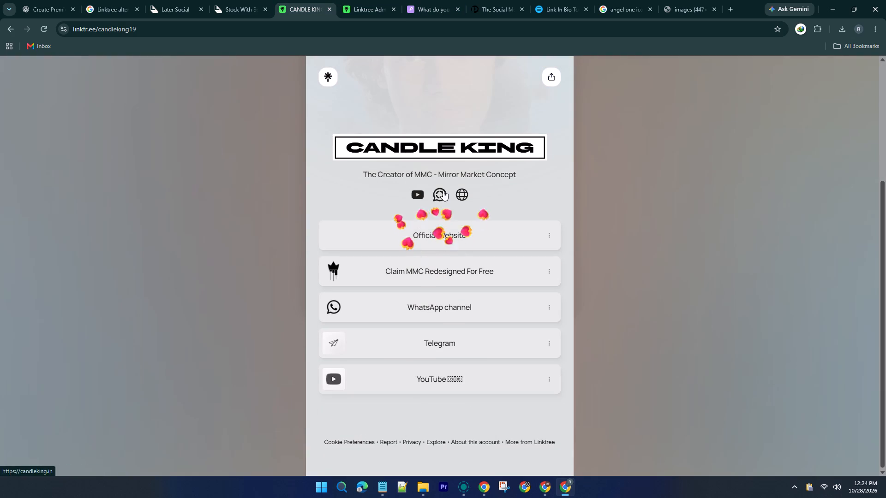
Go from the CANDLE KING page to Linktree's own site and examine the pricing and features of its plans.
click(337, 82)
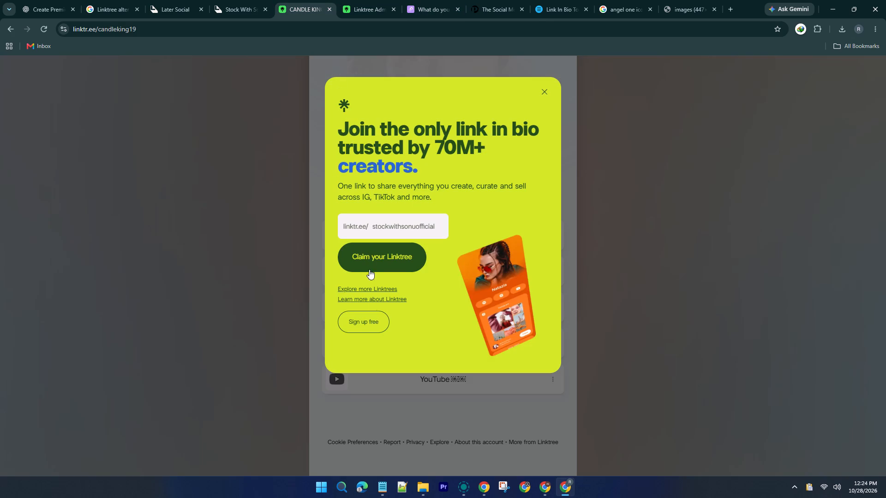
click(384, 285)
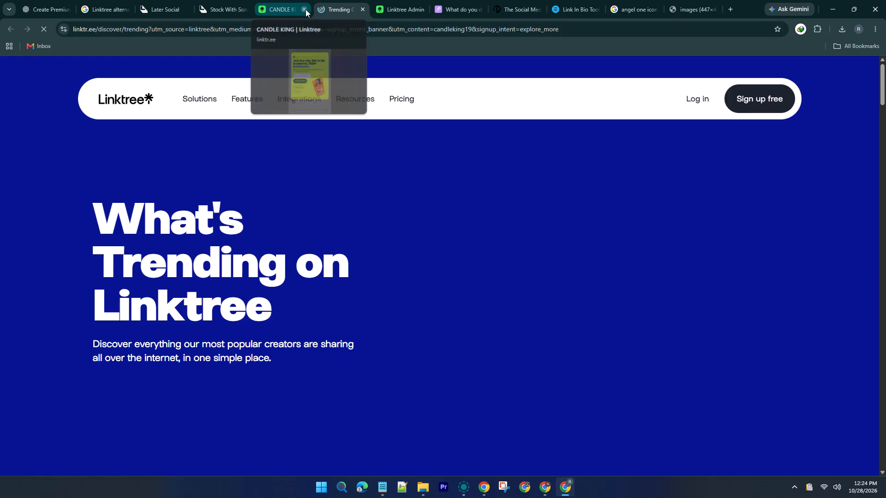
click(406, 93)
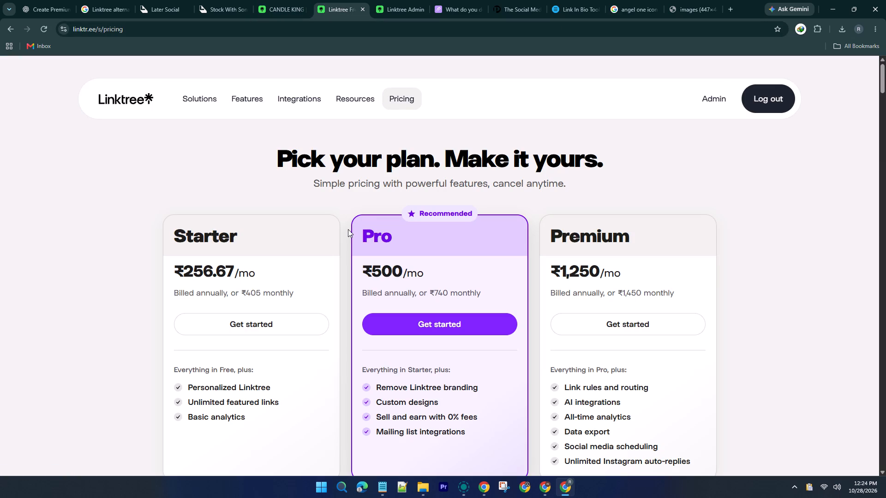
scroll(348, 229, down, 5)
scroll(348, 229, up, 5)
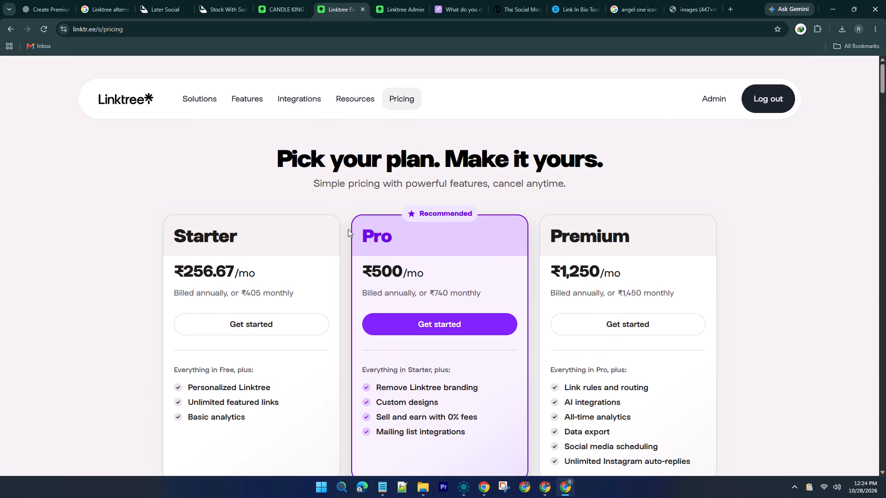
scroll(348, 229, down, 2)
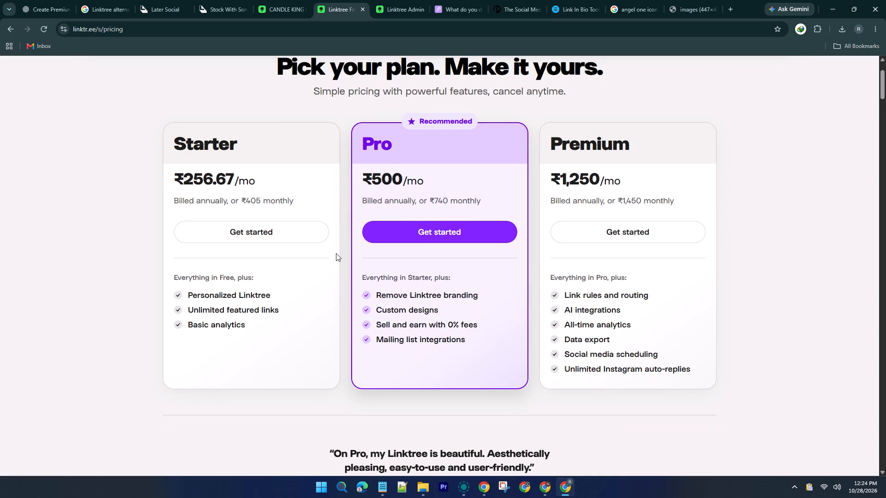
scroll(336, 253, down, 4)
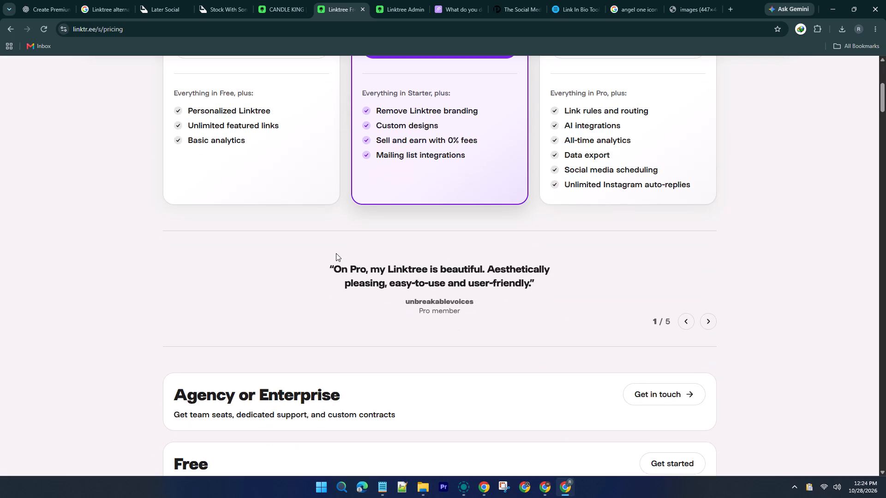
scroll(336, 253, down, 3)
scroll(336, 253, up, 8)
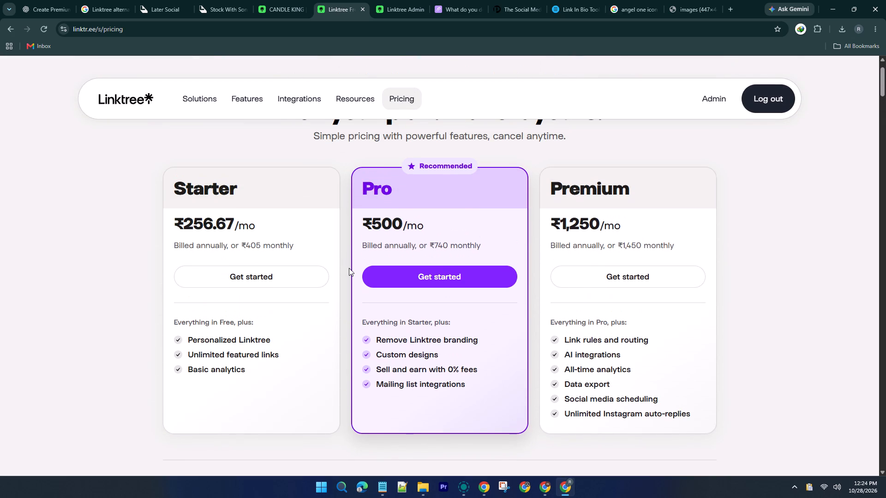
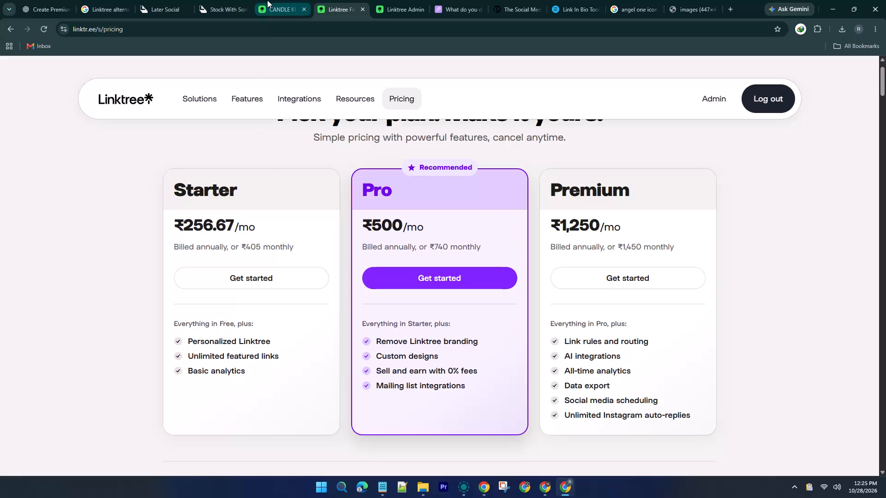
Return to the Linktree admin page, remove the whole bio text from the profile's title and bio settings, and save.
click(267, 0)
click(329, 0)
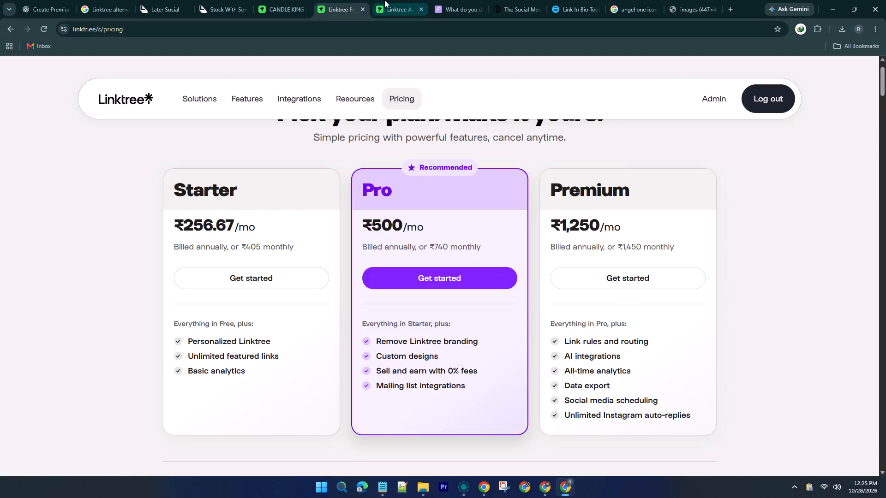
click(384, 0)
click(210, 177)
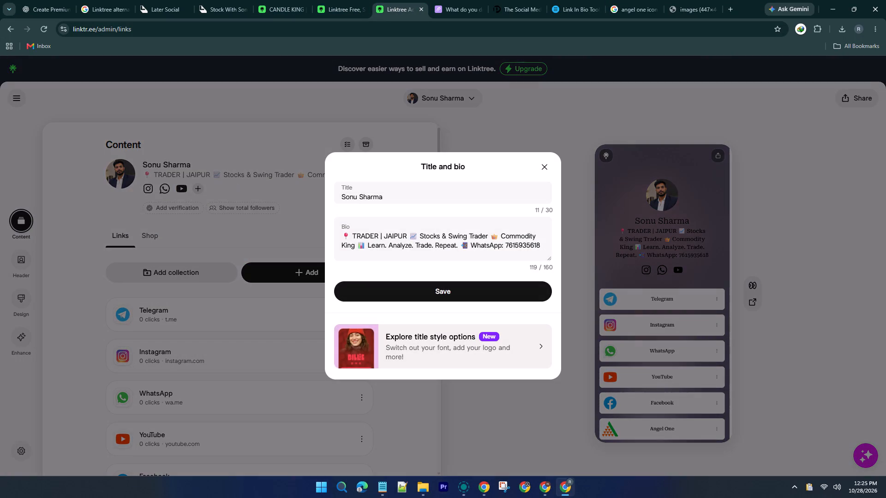
triple_click(391, 239)
key(BackSpace)
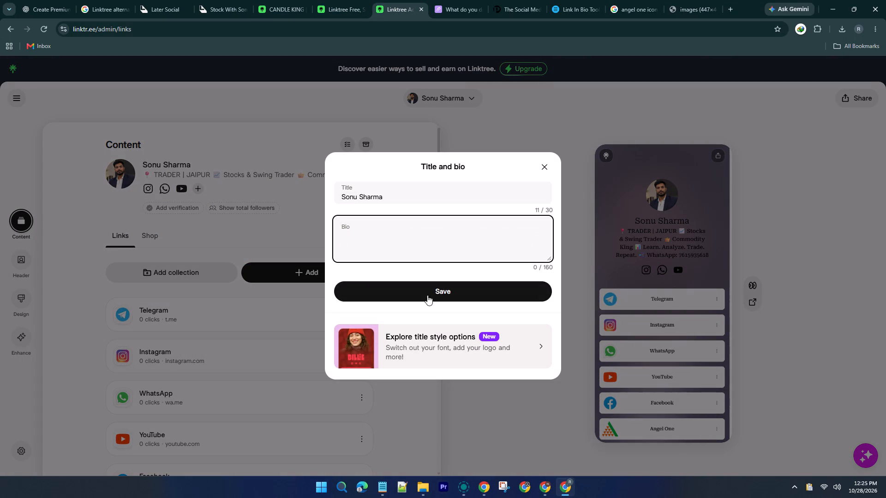
click(431, 300)
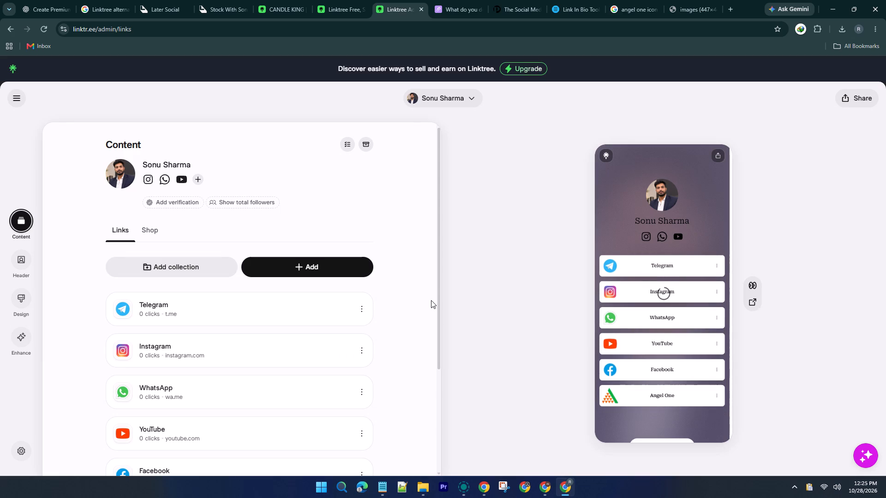
Reopen the profile's title and bio settings for editing.
click(173, 163)
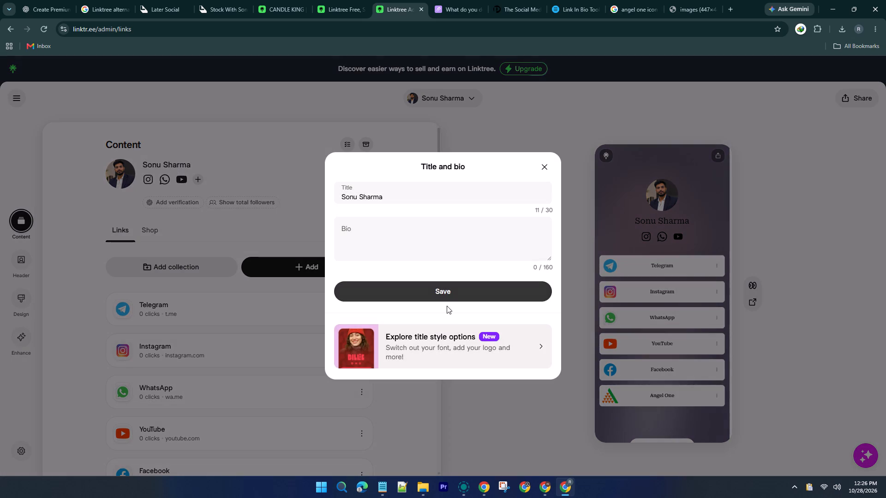
Explore the title style options, examine the available design settings from theme to footer, and return to the content links.
click(455, 345)
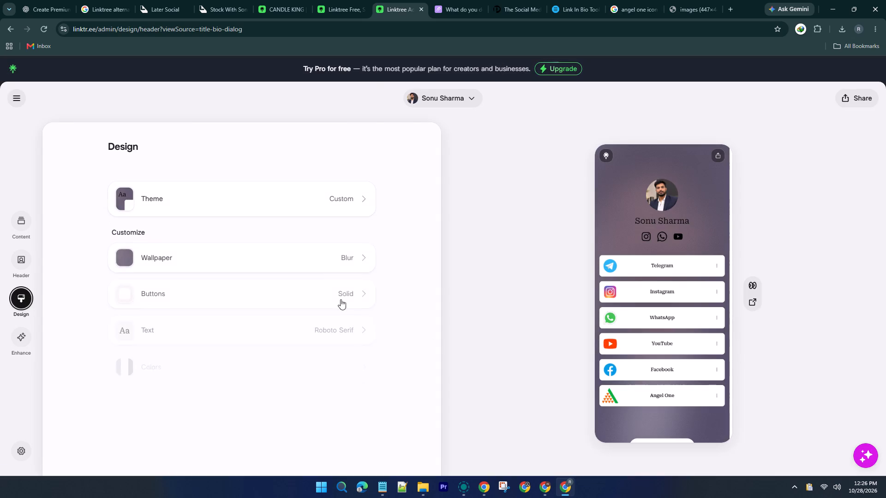
scroll(228, 415, down, 3)
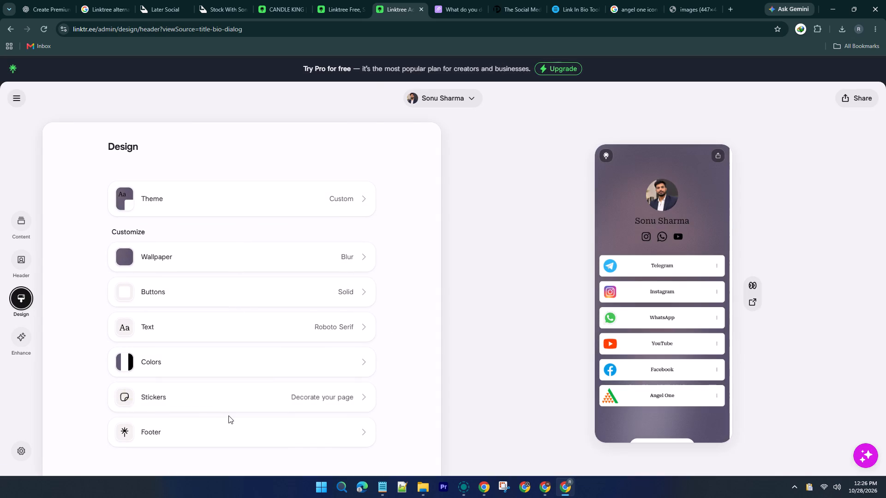
scroll(228, 415, up, 3)
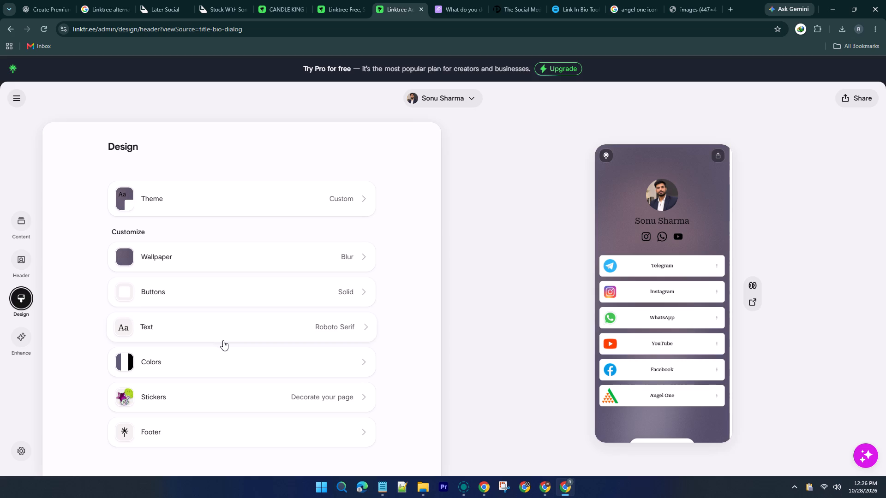
scroll(222, 351, down, 1)
scroll(220, 322, up, 2)
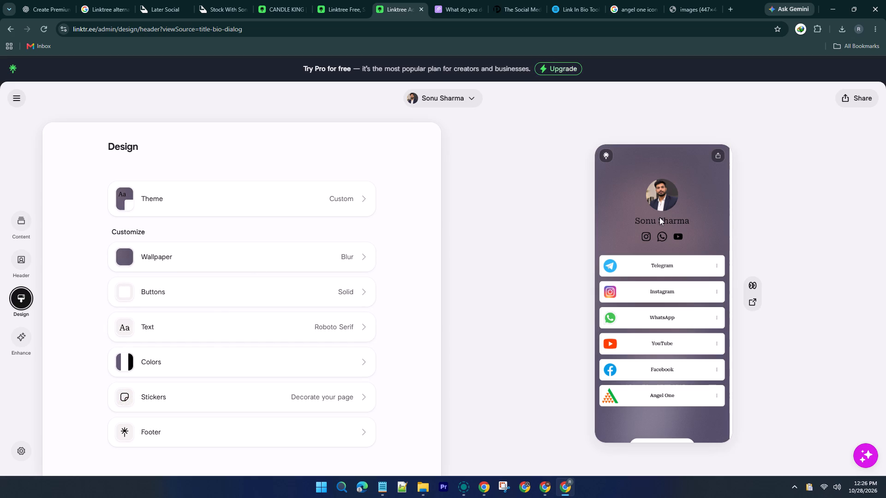
click(468, 103)
click(136, 160)
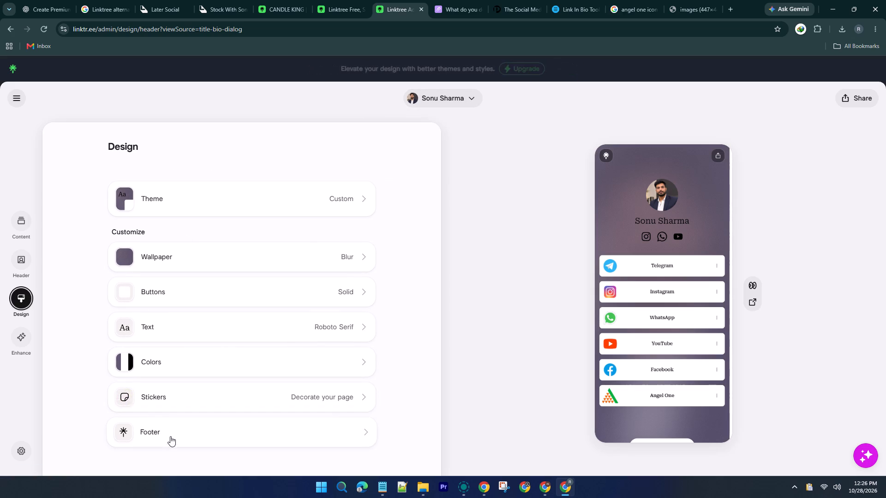
scroll(177, 391, down, 4)
click(16, 215)
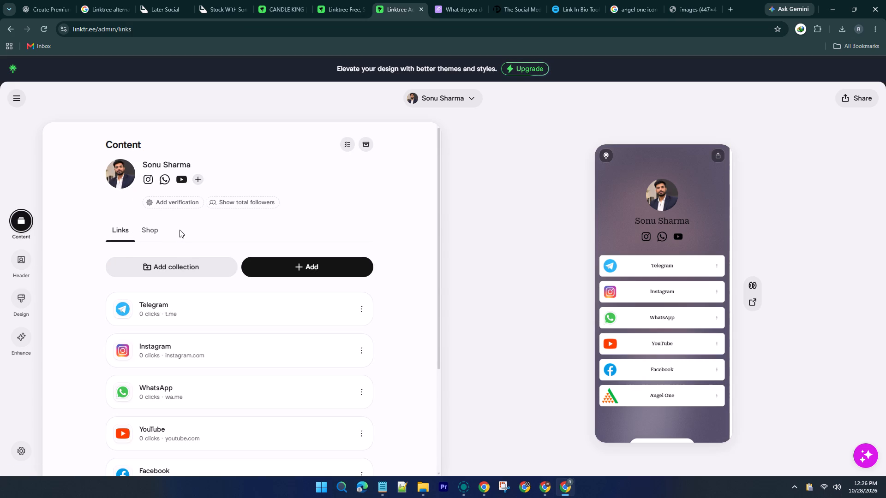
Switch to the other Chrome window and reload the trader's public Linktree page to check it without the bio.
click(545, 488)
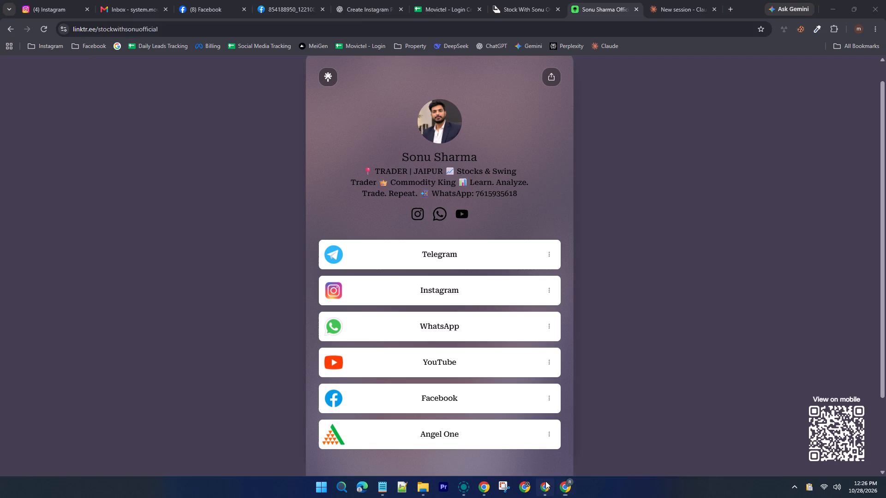
click(43, 24)
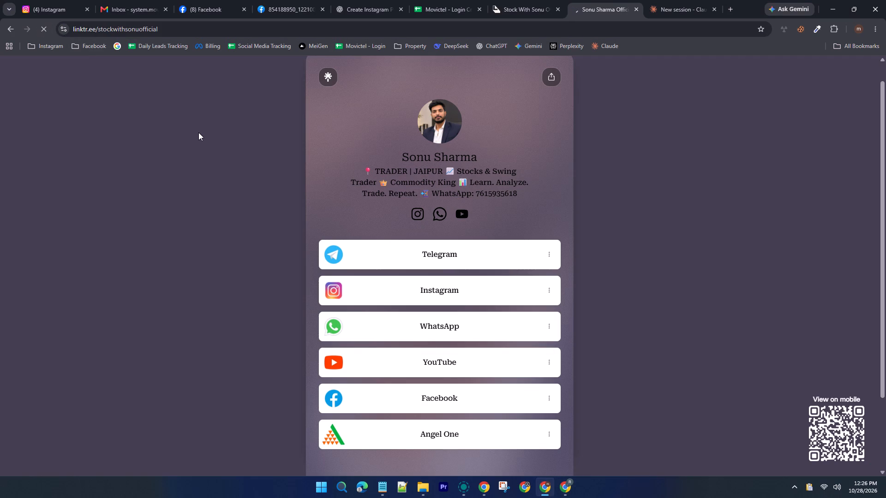
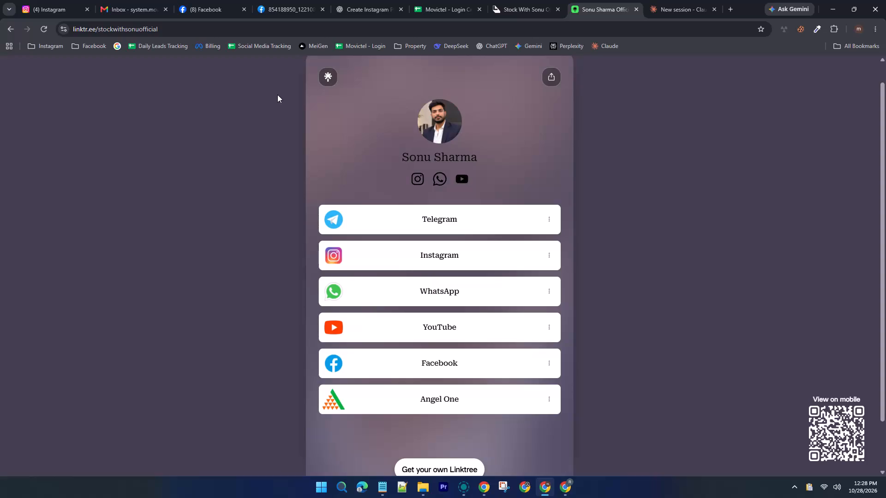
Look over the live stockwithsonuofficial Linktree page, from the profile header to the Angel One link and footer.
scroll(401, 134, up, 3)
scroll(401, 134, down, 4)
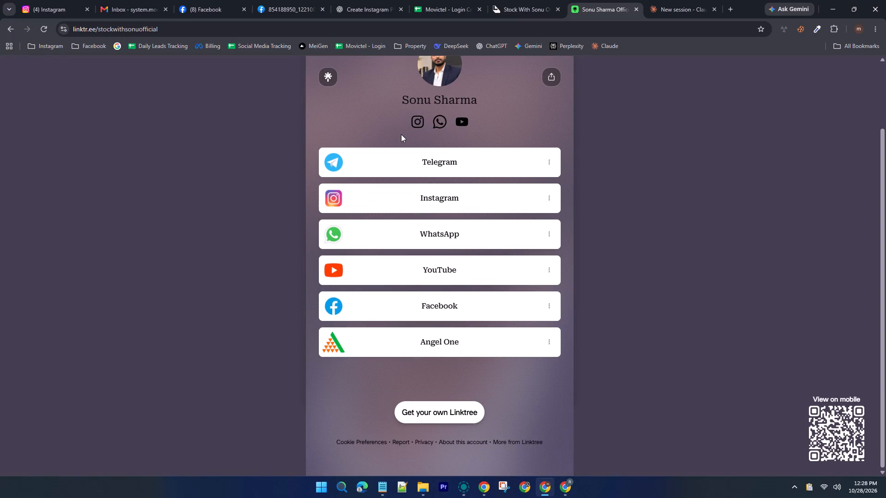
scroll(401, 134, down, 2)
scroll(401, 134, up, 3)
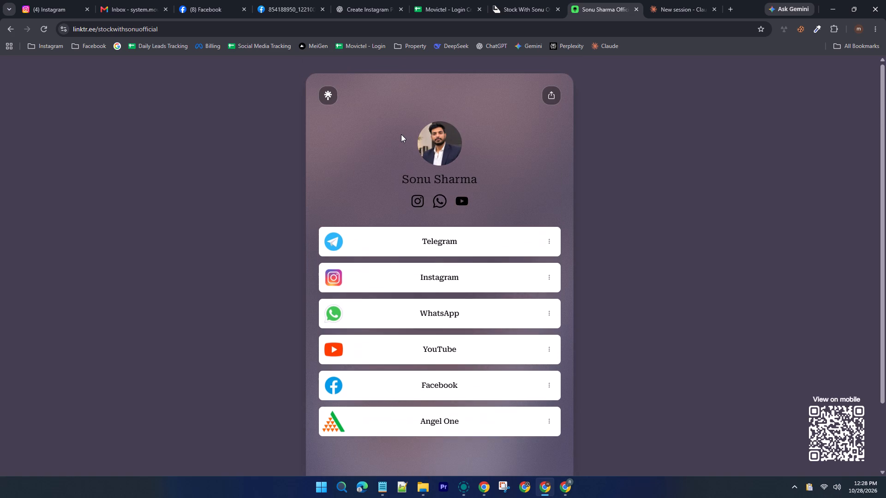
click(419, 184)
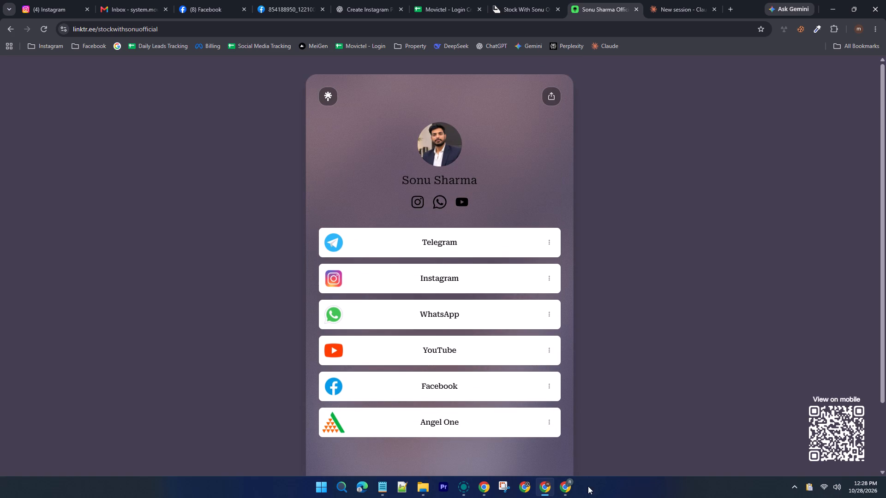
Return to the Linktree admin page and go from the profile's title and bio settings to the title style options.
click(568, 484)
click(177, 160)
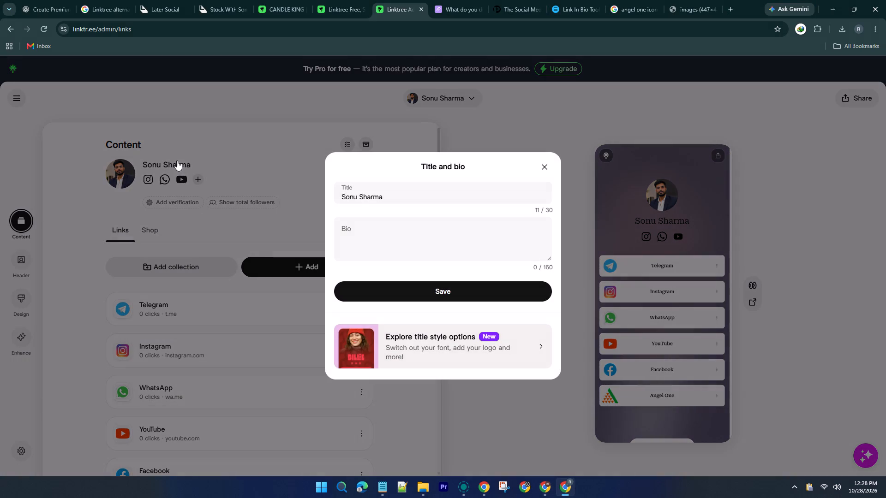
triple_click(399, 203)
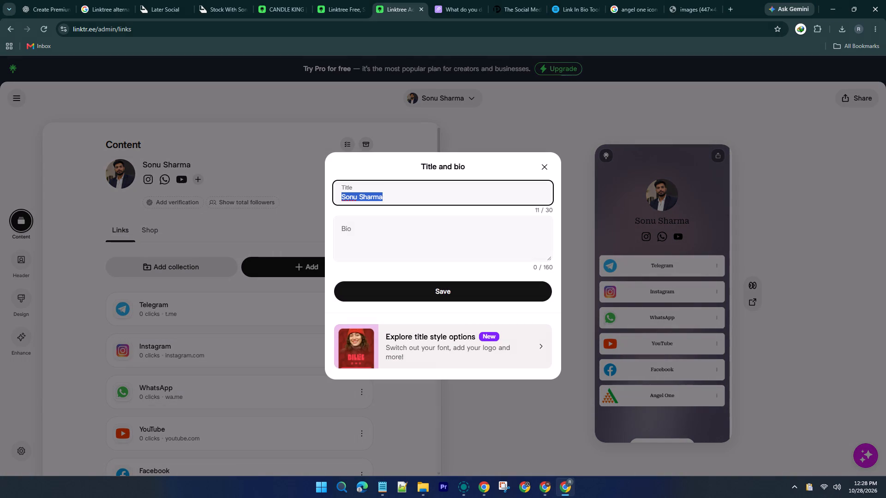
click(406, 244)
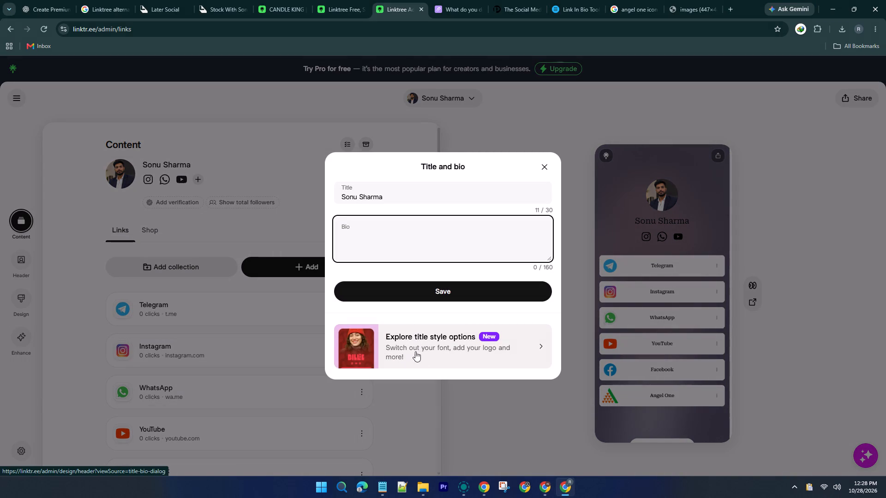
click(449, 350)
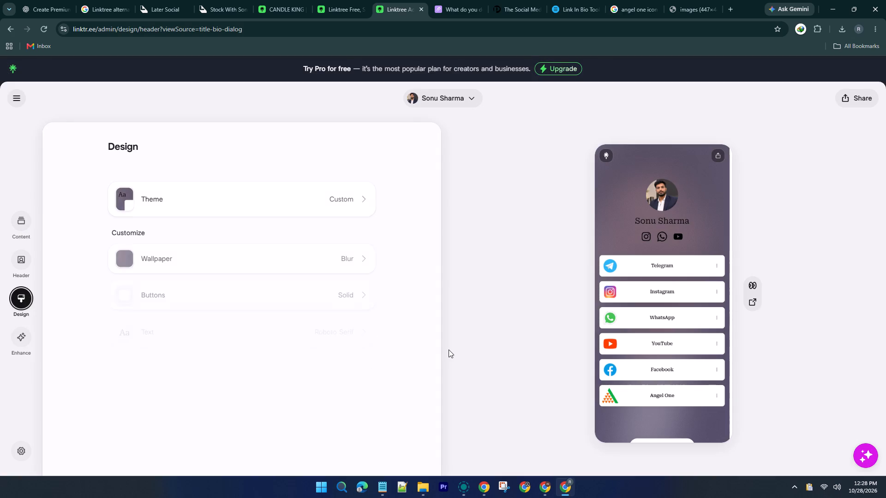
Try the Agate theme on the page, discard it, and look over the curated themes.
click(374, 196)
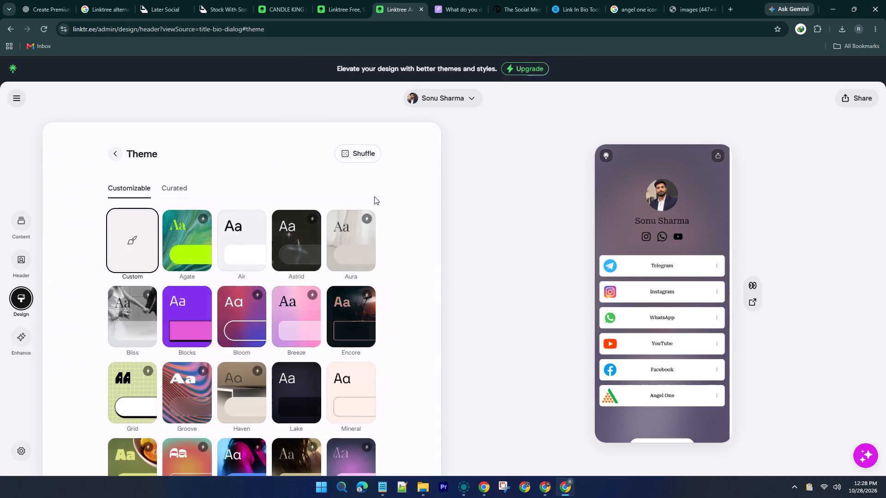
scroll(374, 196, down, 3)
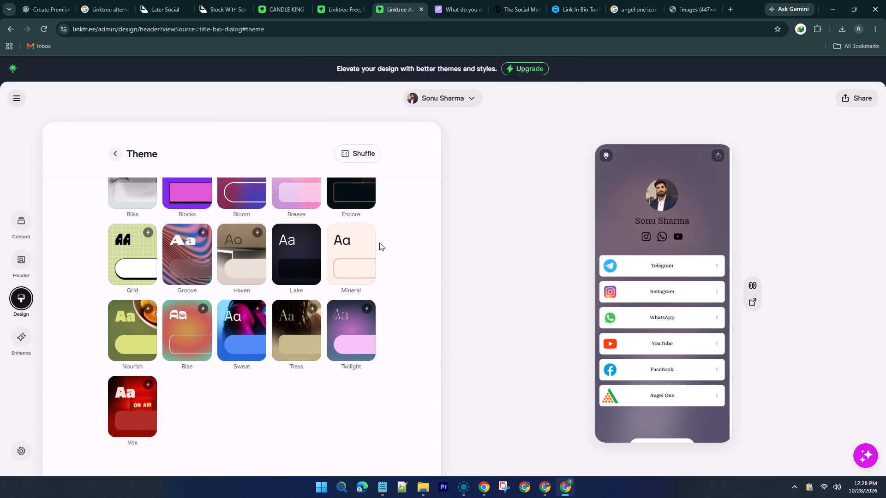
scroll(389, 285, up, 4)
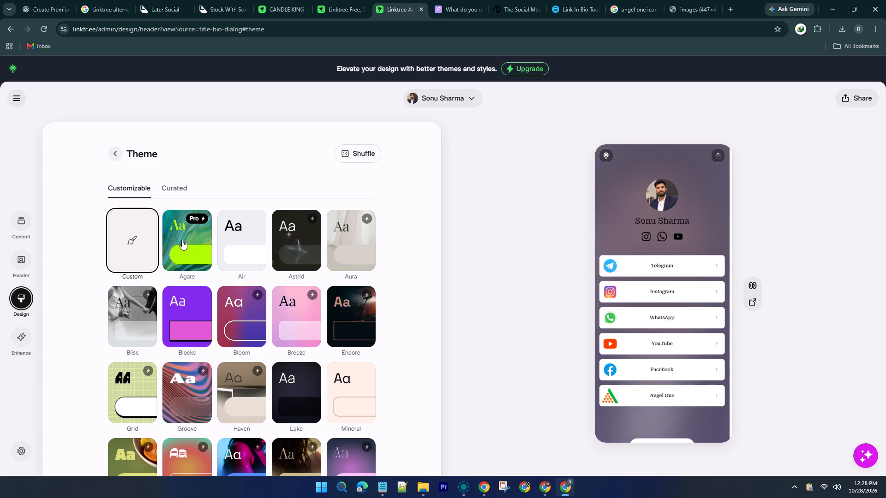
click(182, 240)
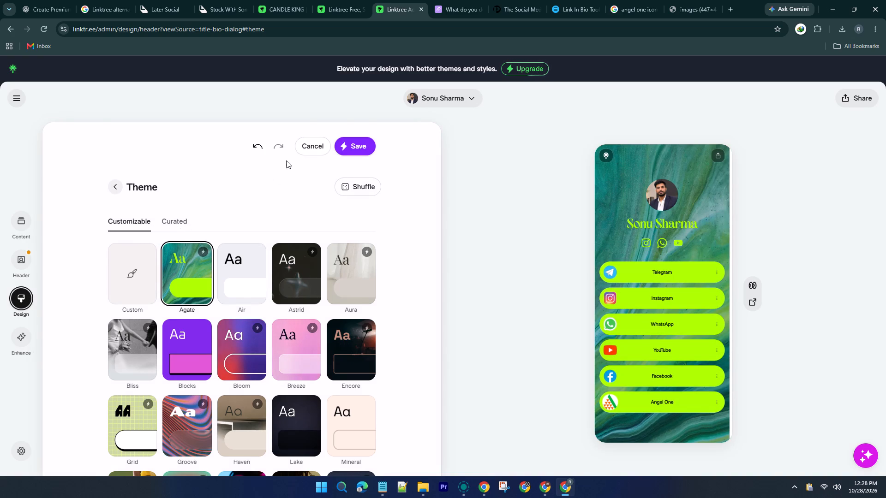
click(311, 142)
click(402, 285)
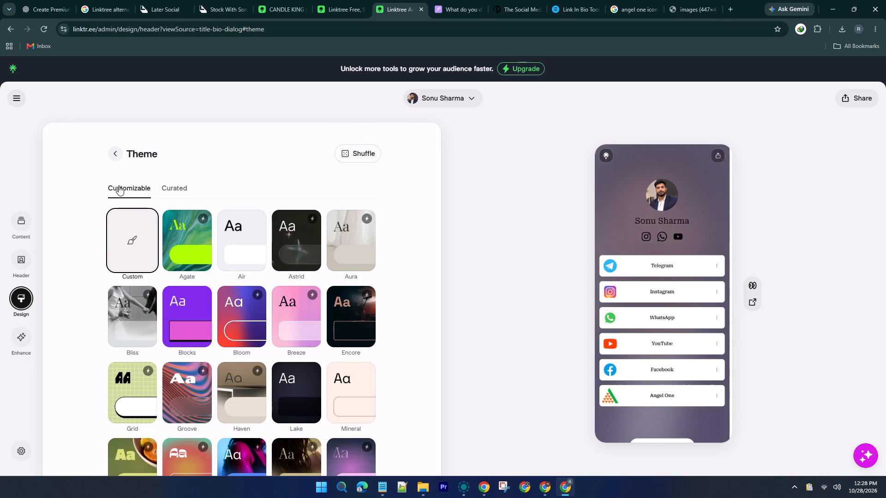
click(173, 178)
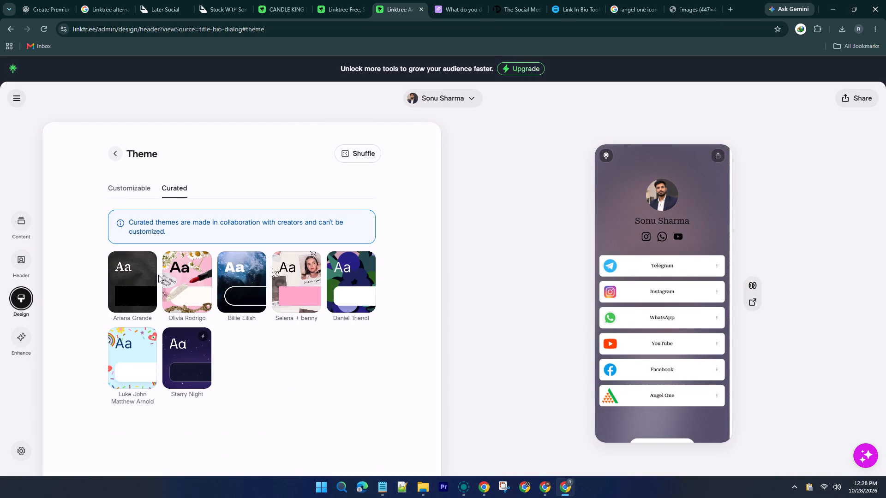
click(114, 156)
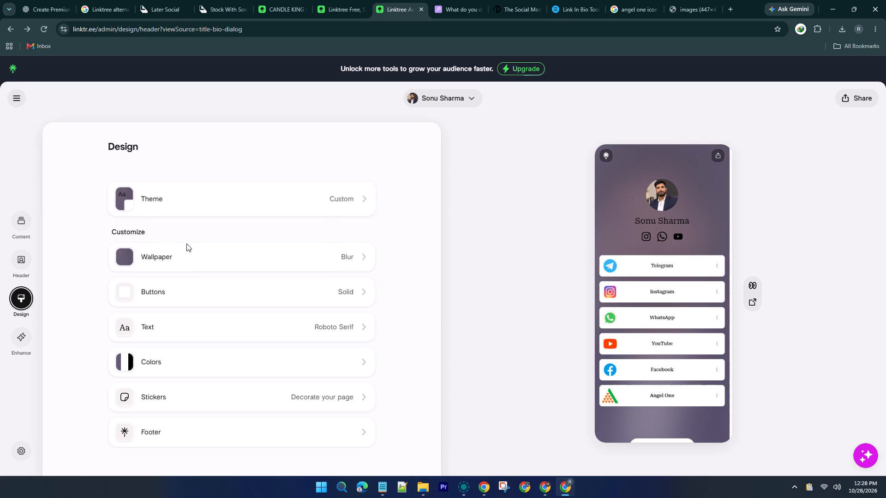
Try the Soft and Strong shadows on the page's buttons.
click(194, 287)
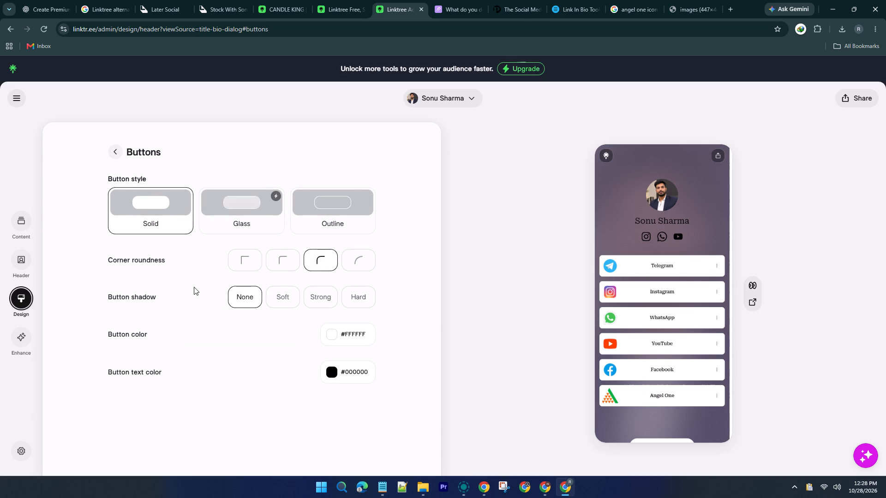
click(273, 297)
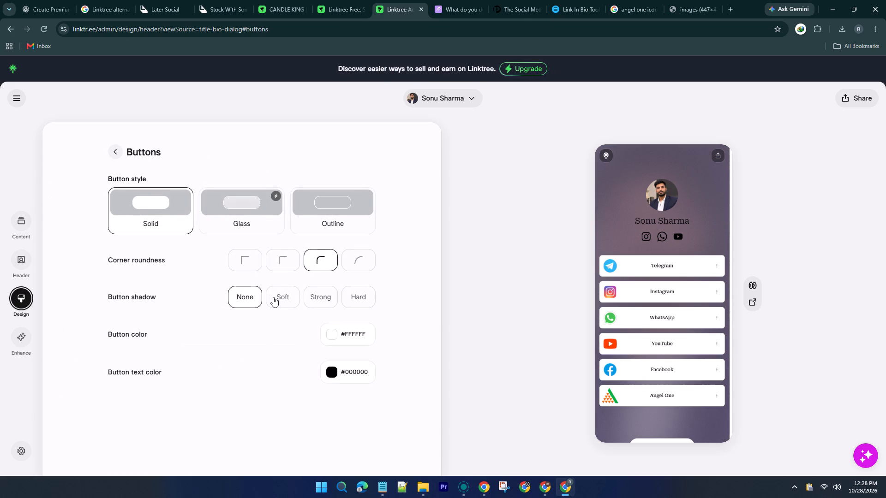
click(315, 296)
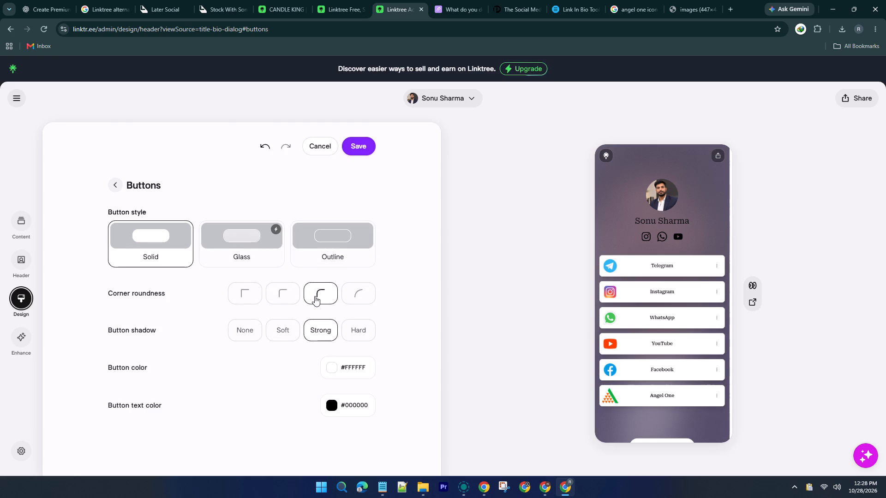
Compare the None, Soft, Strong and Hard shadows on the page's buttons, choose Hard, and save the design.
click(357, 327)
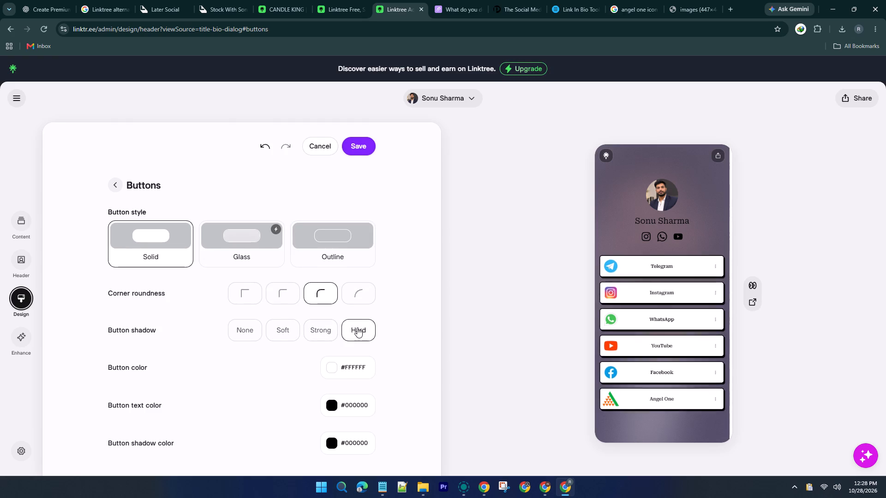
click(314, 332)
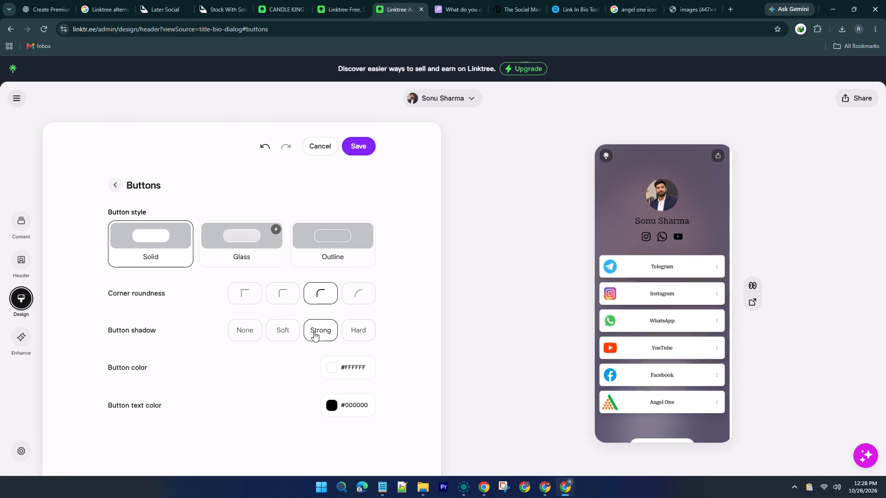
click(246, 334)
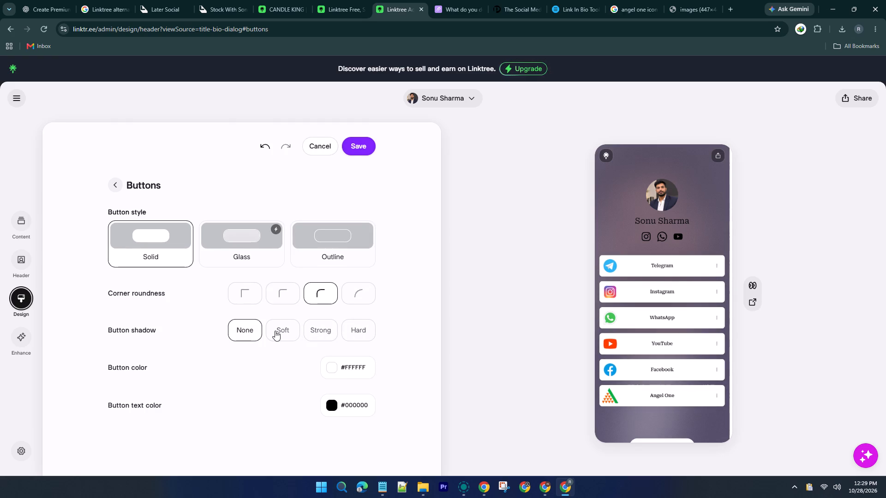
click(277, 330)
click(305, 330)
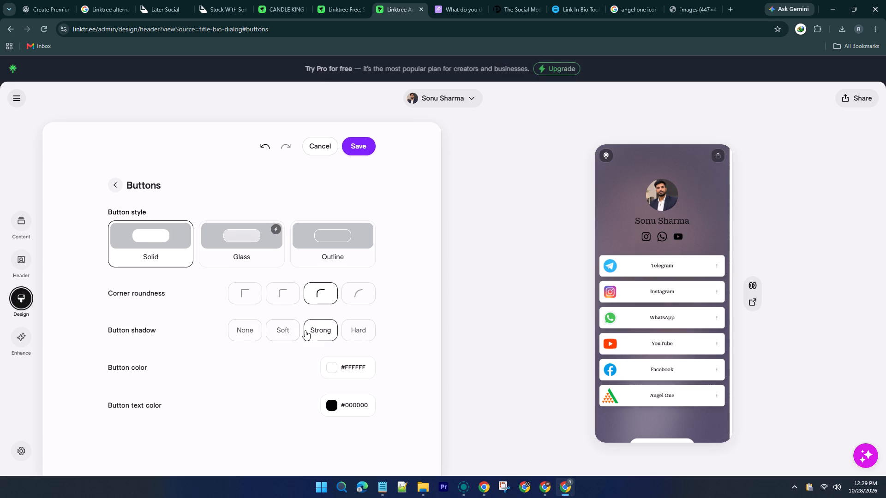
click(358, 329)
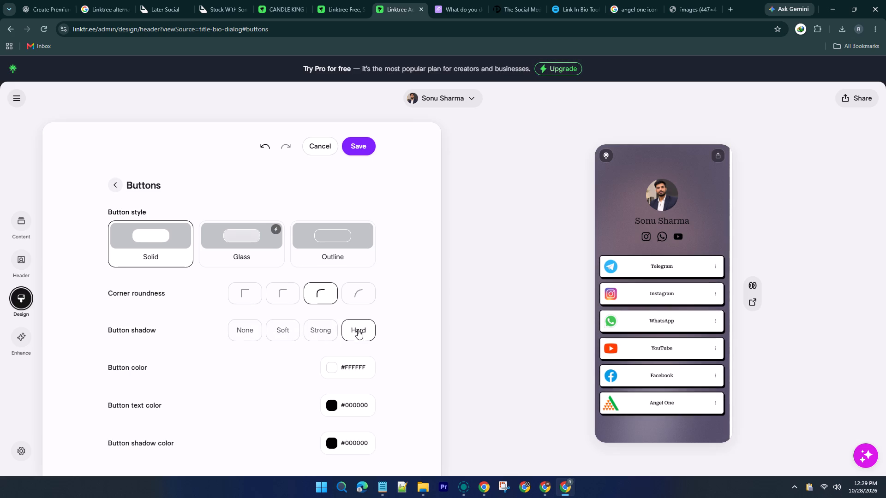
click(361, 148)
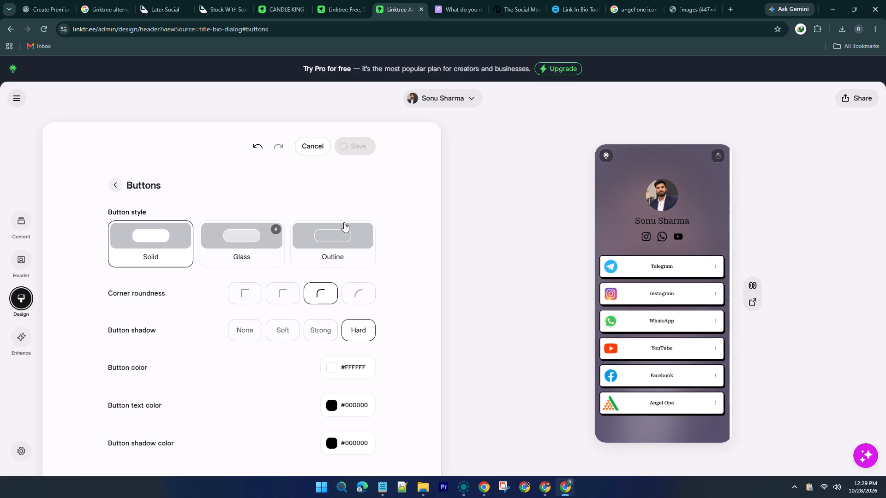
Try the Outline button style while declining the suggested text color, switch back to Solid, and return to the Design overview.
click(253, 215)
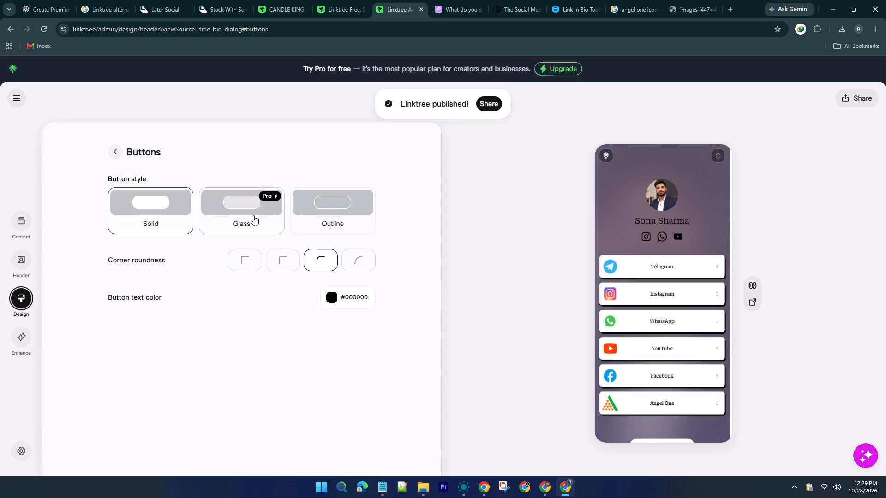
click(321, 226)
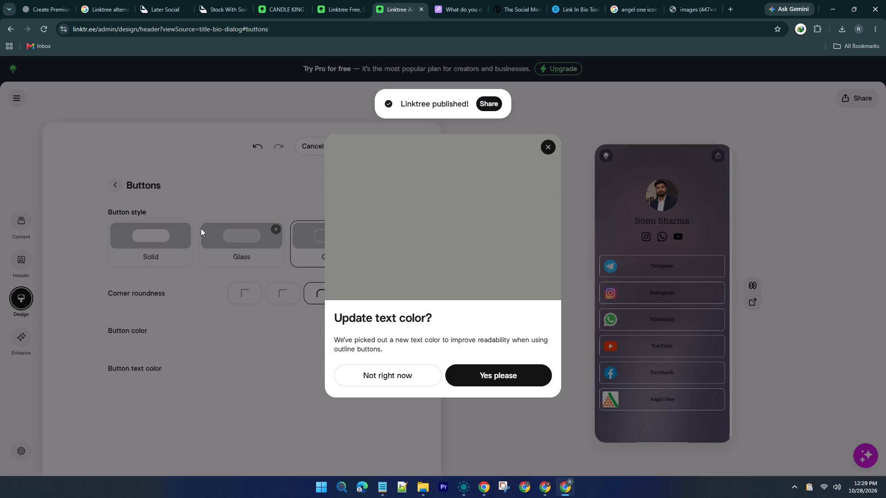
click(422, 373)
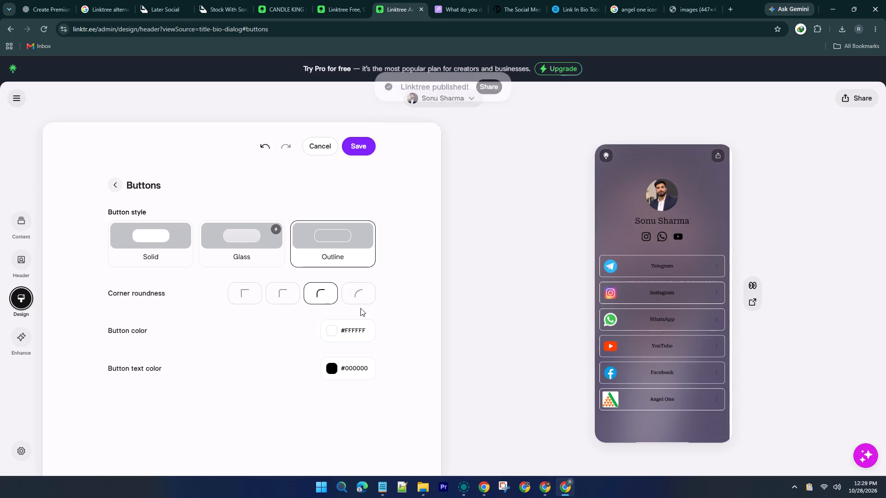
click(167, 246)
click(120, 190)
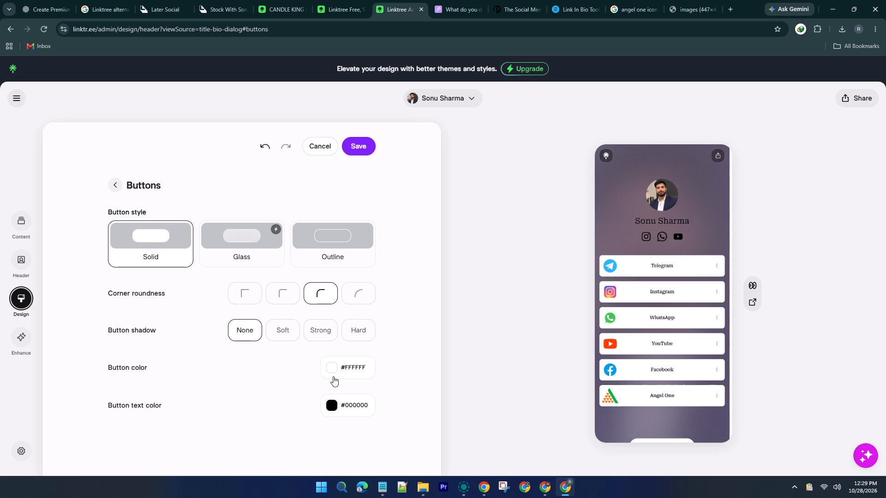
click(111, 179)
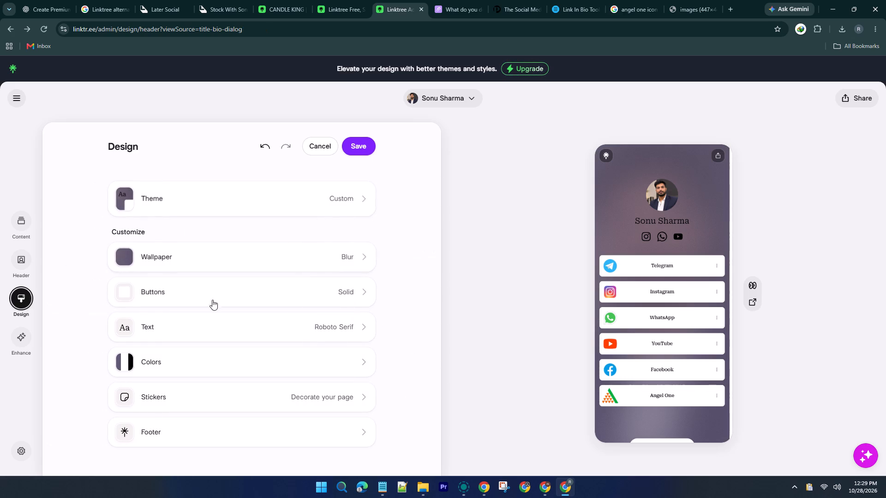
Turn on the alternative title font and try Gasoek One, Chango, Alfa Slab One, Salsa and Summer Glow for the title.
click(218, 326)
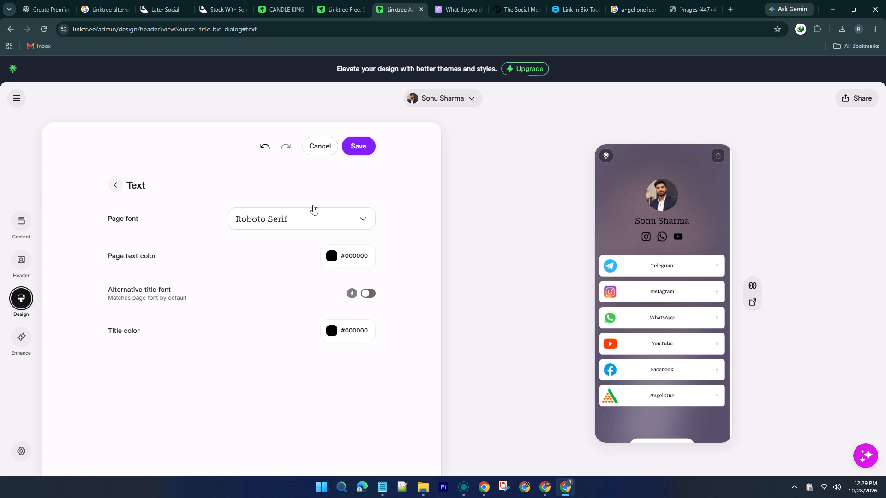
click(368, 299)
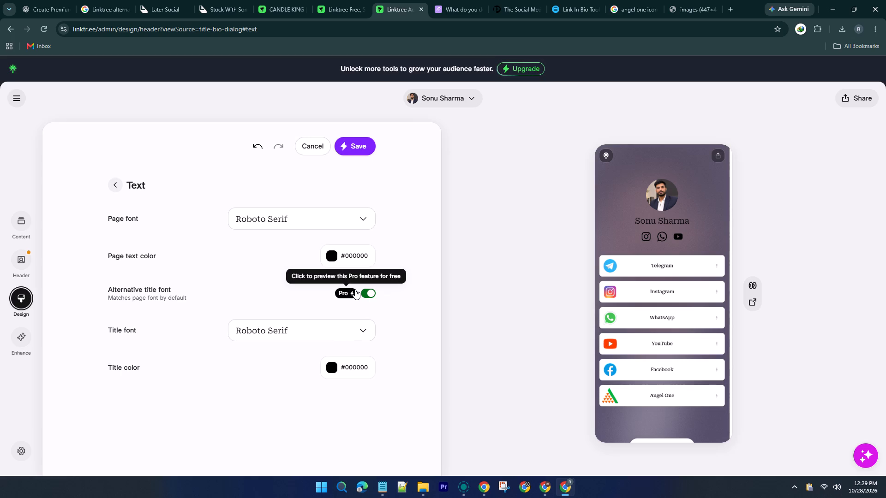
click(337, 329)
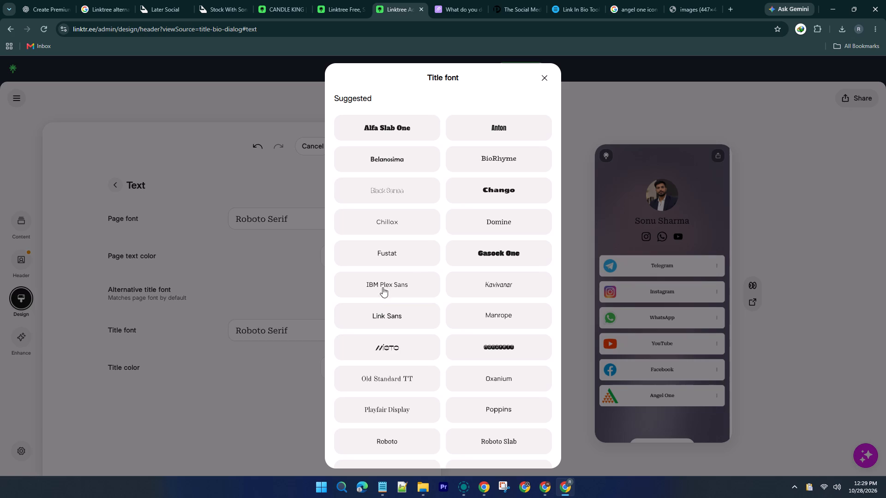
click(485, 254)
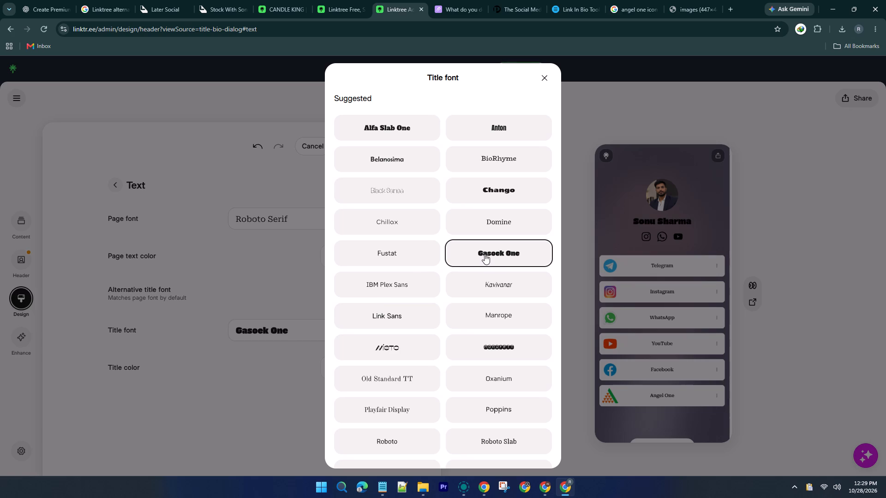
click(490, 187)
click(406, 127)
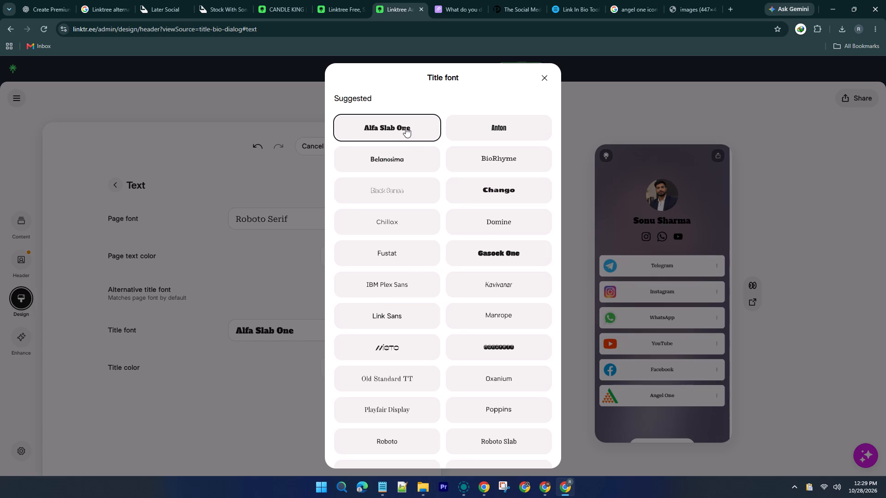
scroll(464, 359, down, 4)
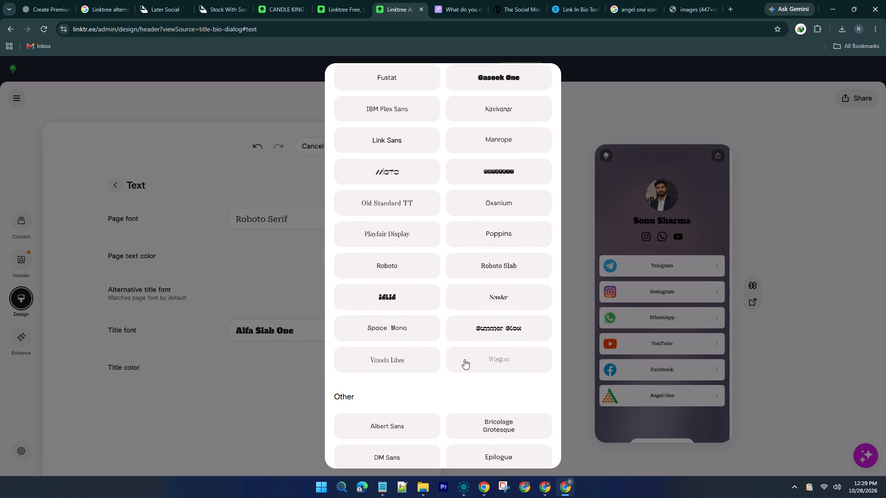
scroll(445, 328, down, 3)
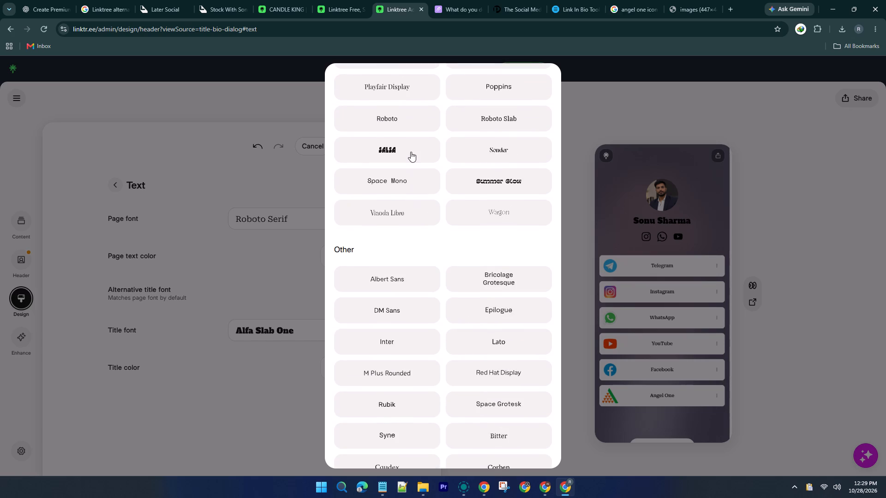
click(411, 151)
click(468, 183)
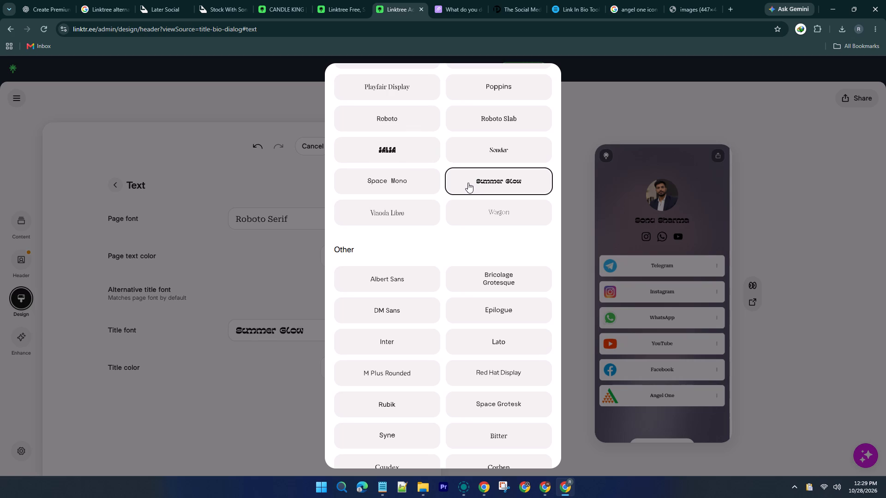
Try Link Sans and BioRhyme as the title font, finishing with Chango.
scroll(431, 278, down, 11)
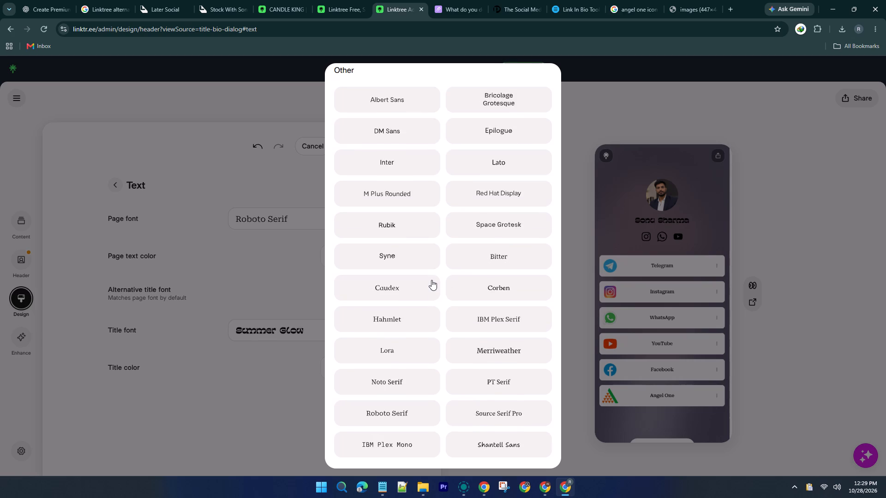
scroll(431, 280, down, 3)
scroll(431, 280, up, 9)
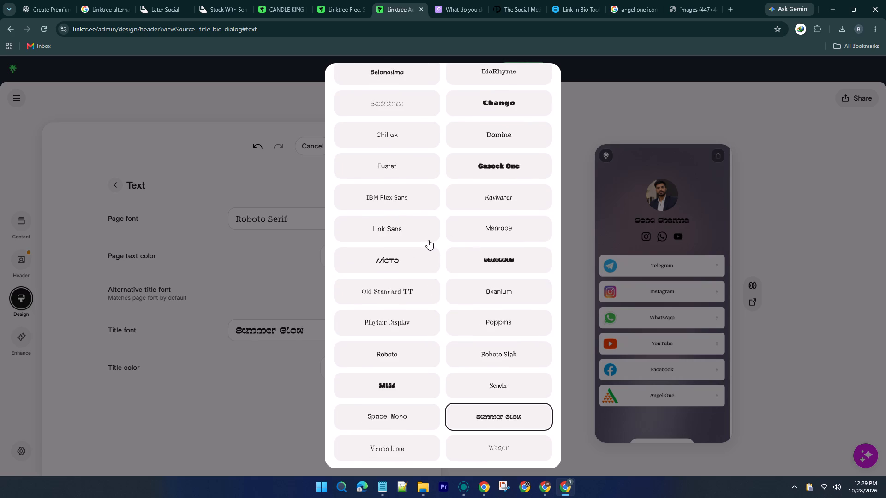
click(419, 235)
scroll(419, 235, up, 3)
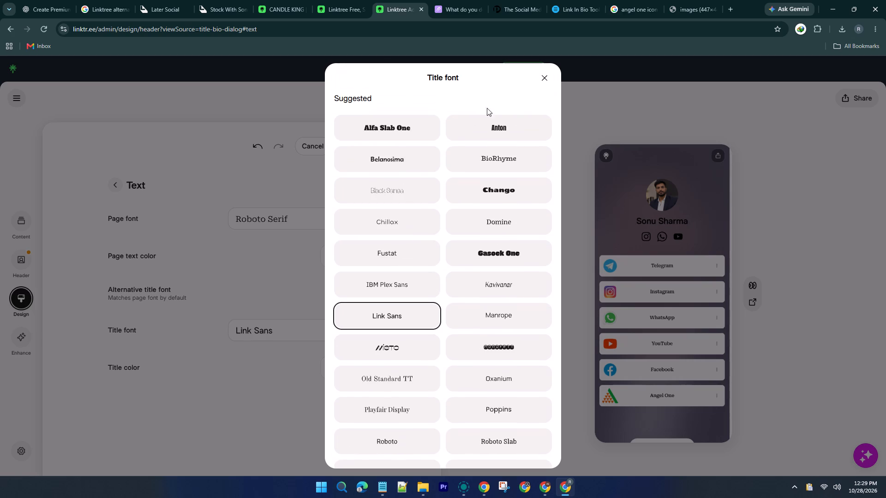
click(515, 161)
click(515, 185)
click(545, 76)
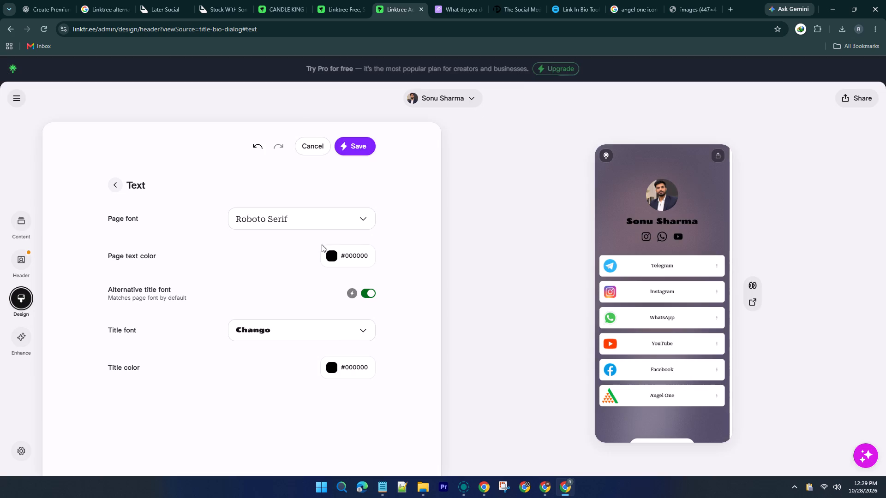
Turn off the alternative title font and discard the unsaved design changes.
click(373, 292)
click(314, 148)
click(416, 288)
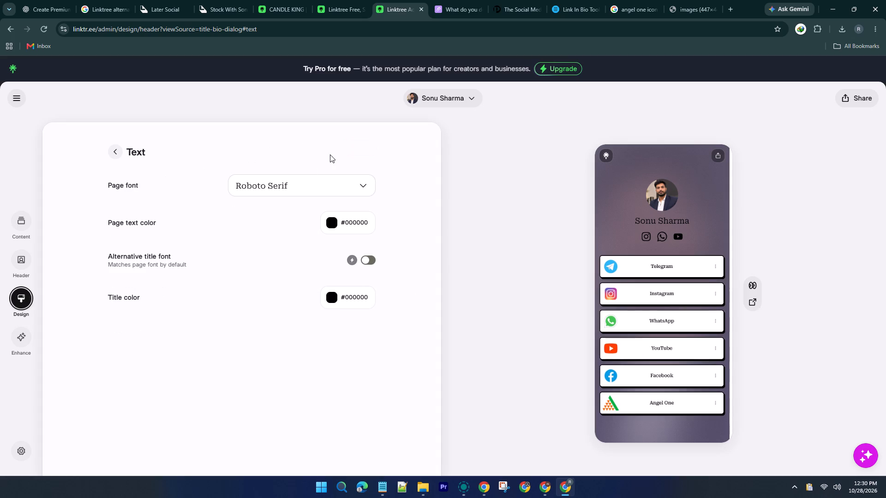
Check the page's footer options and return to the design overview.
click(118, 147)
scroll(266, 370, down, 2)
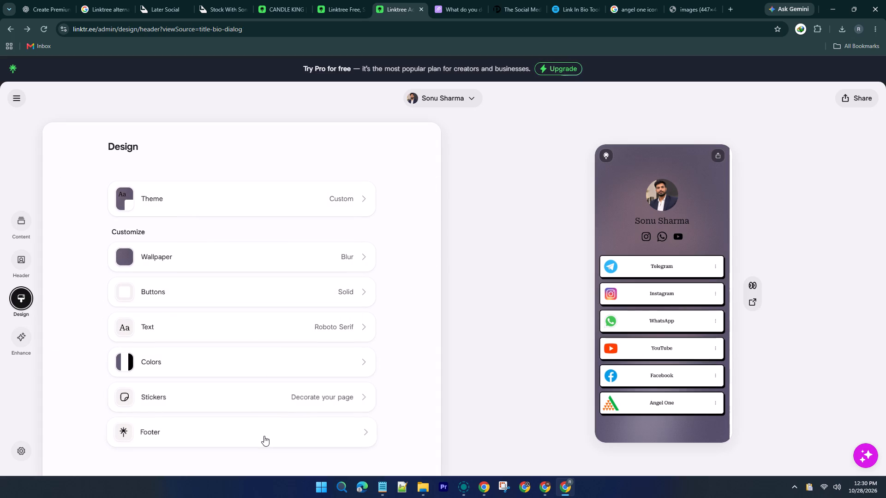
click(265, 434)
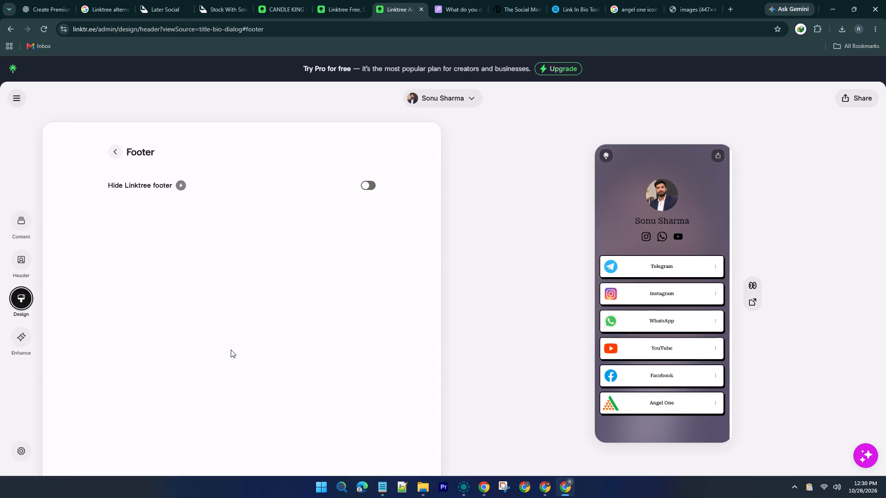
click(115, 144)
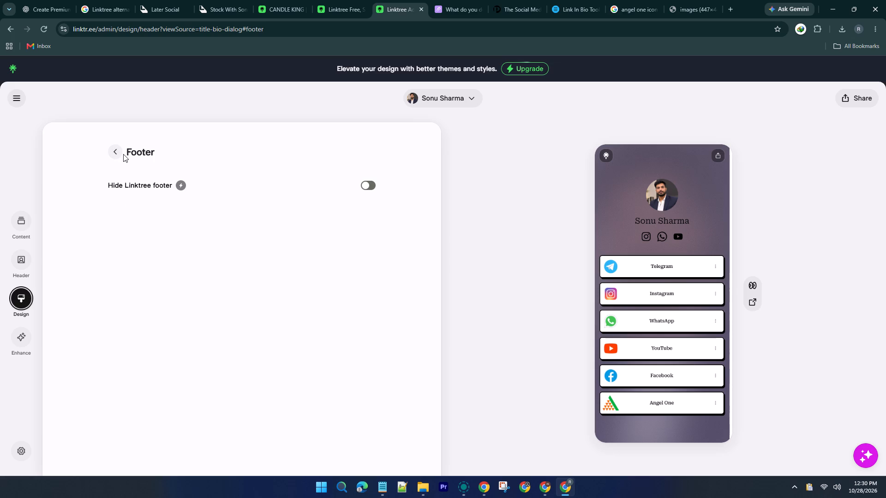
click(118, 150)
Browse the sticker packs and add the Follow sticker from Like & Subscribe Essentials to the page.
click(208, 397)
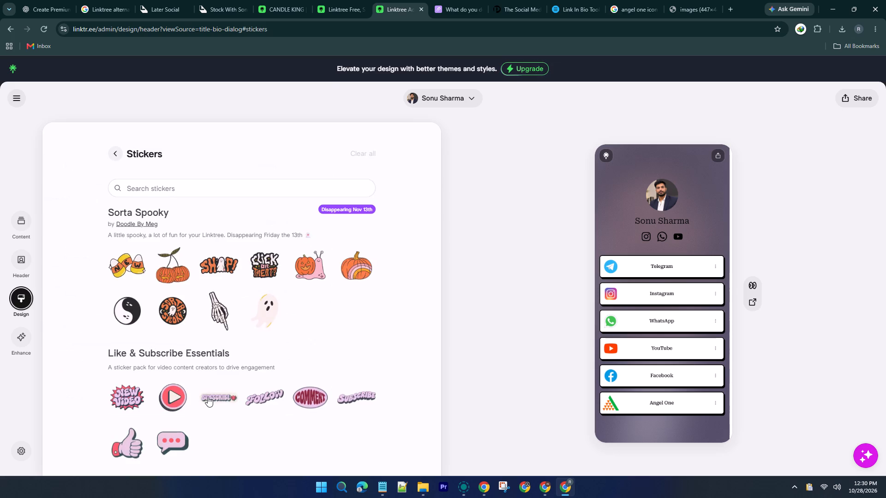
scroll(208, 397, down, 6)
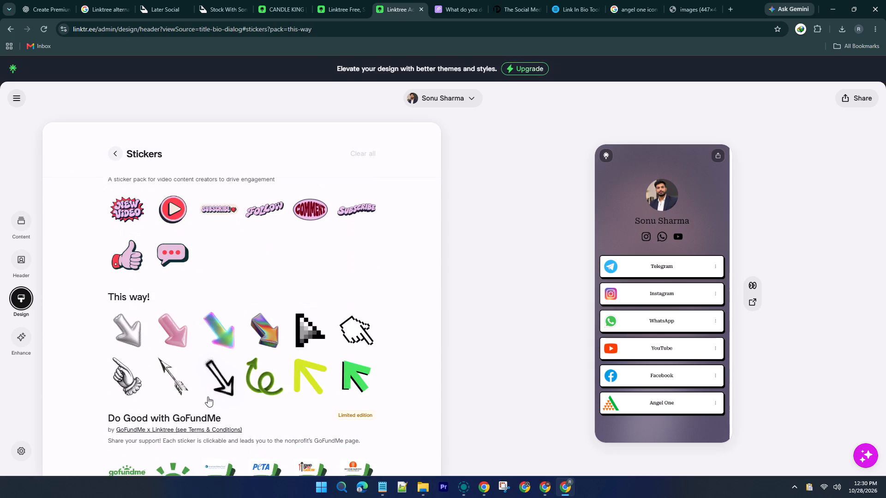
scroll(208, 397, down, 7)
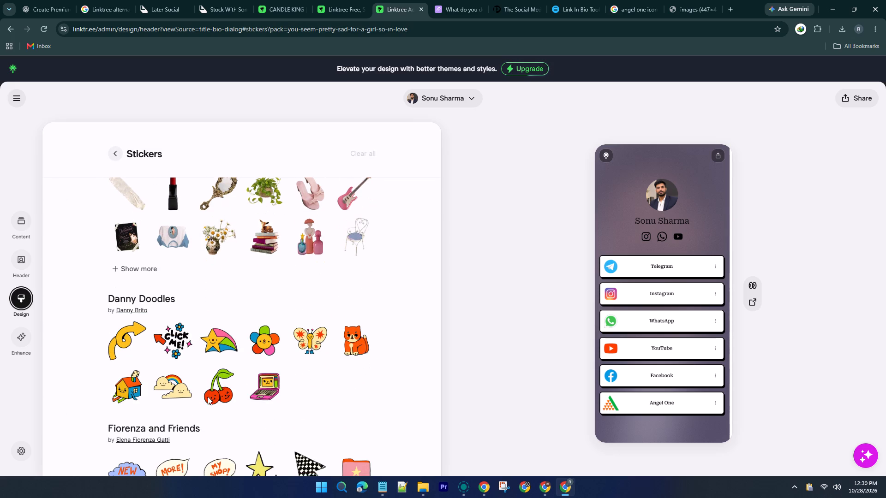
scroll(707, 321, down, 4)
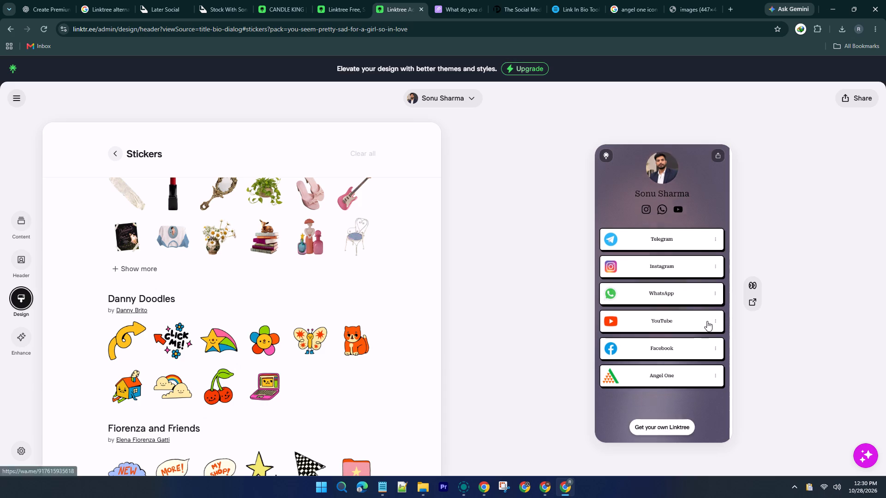
scroll(285, 352, down, 5)
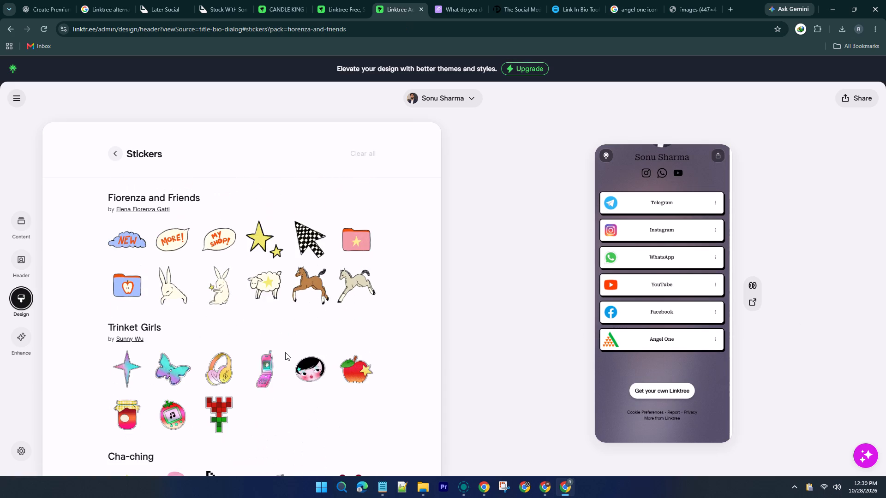
scroll(285, 352, up, 17)
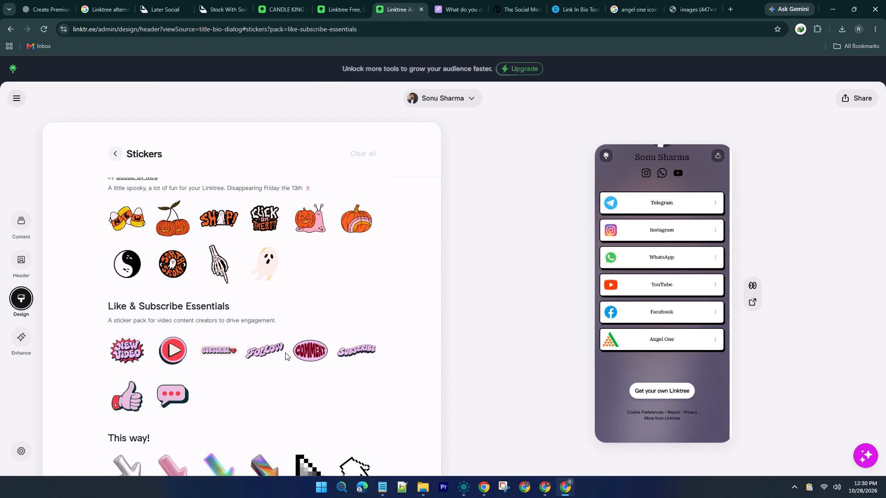
click(270, 351)
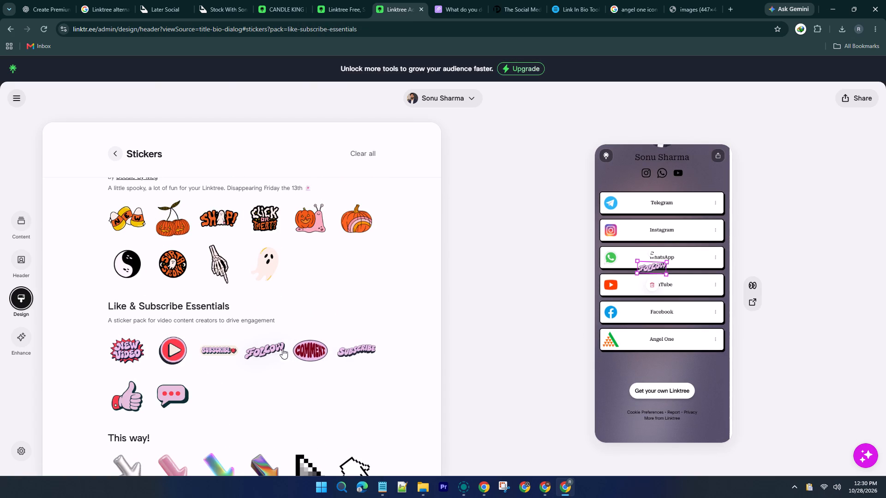
Enlarge the Follow sticker and place it between the Angel One link and the Get your own Linktree button.
drag(666, 273, 724, 321)
drag(676, 279, 700, 297)
drag(656, 268, 659, 347)
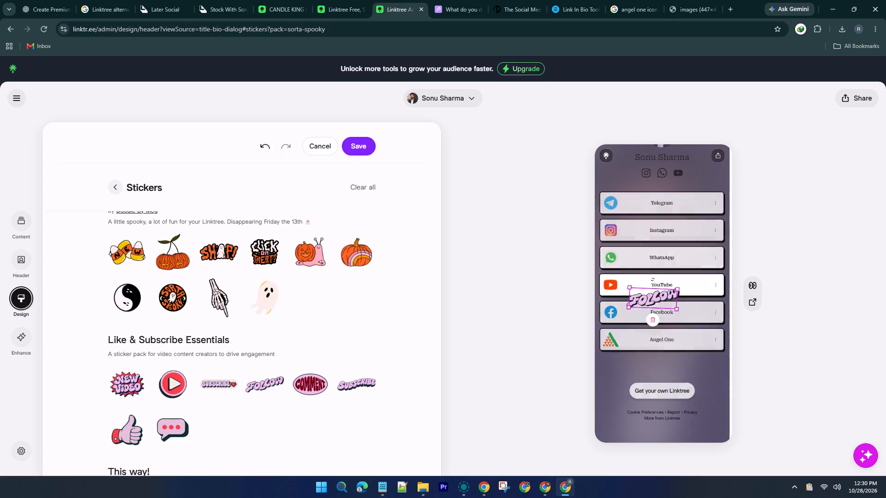
drag(659, 347, 671, 369)
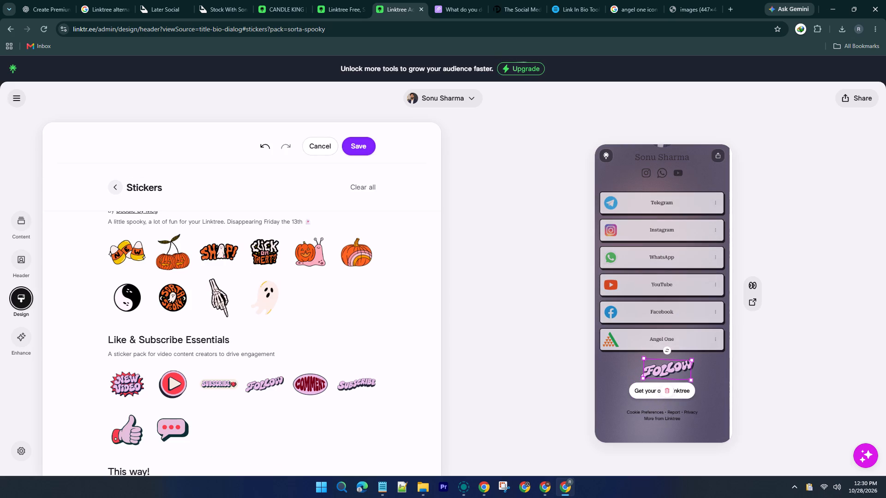
drag(671, 369, 669, 367)
click(556, 379)
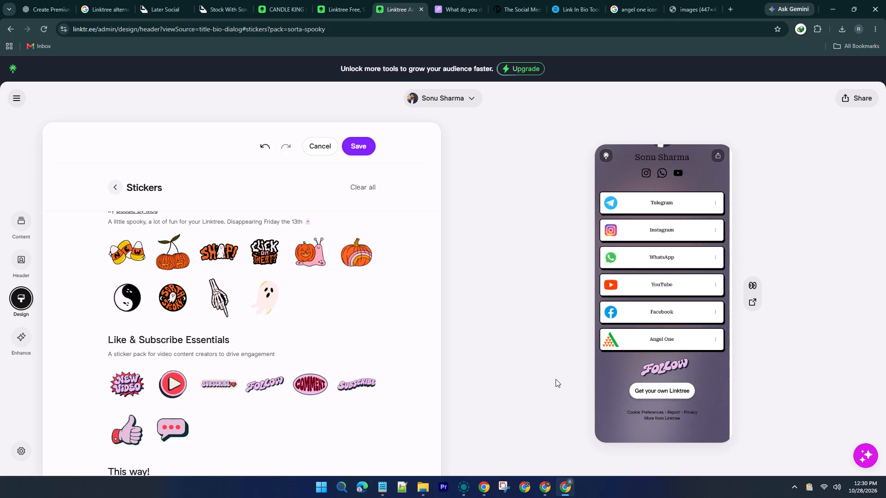
Look through the other sticker packs for further decorations and return to the design overview.
scroll(556, 379, up, 1)
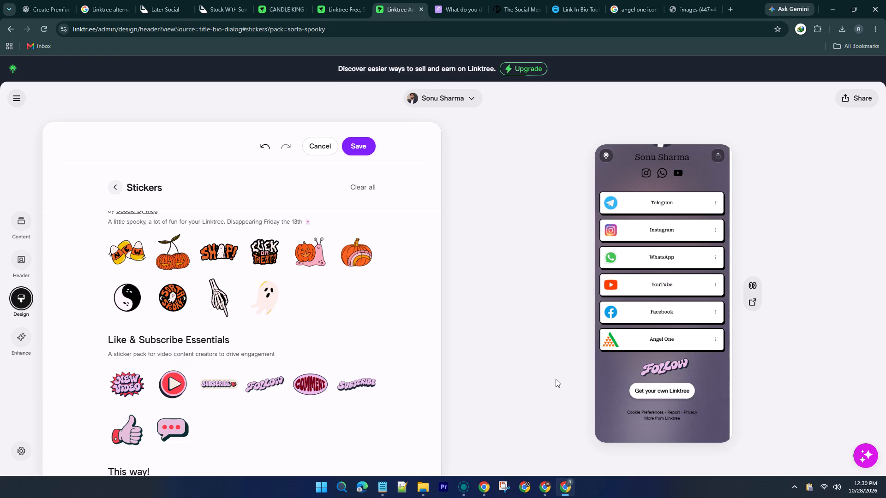
scroll(248, 364, up, 4)
scroll(248, 364, down, 11)
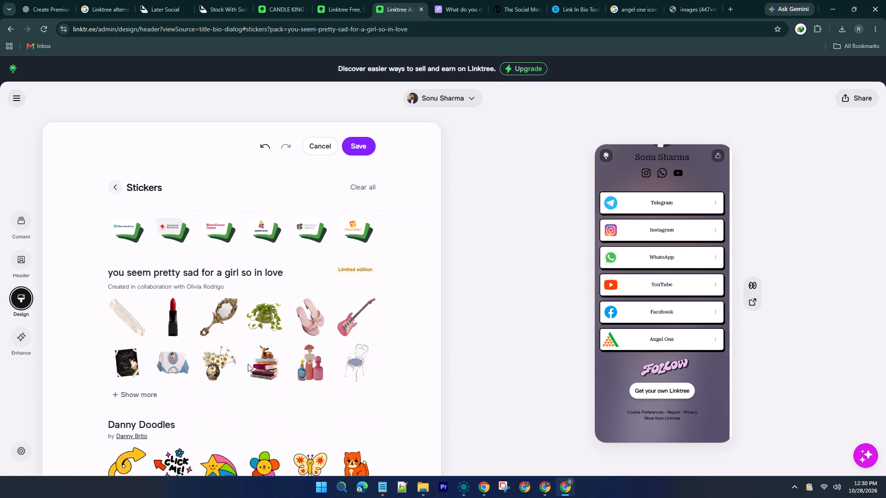
scroll(248, 364, down, 5)
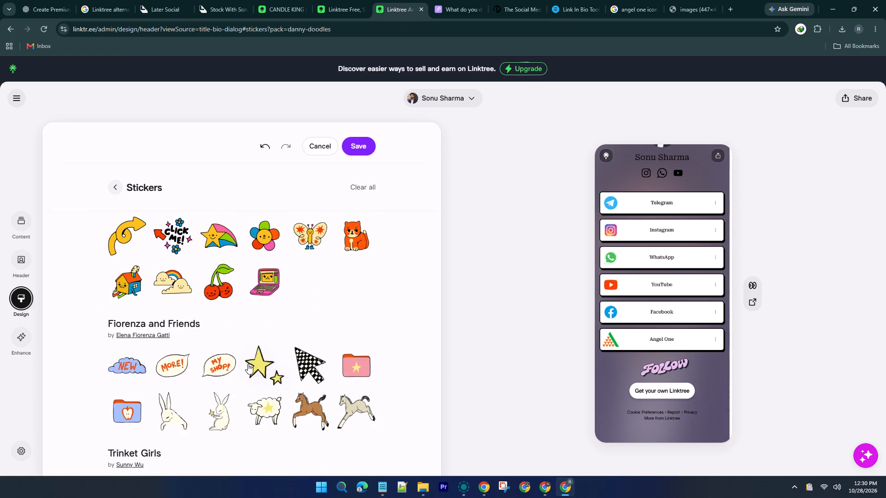
scroll(248, 364, down, 10)
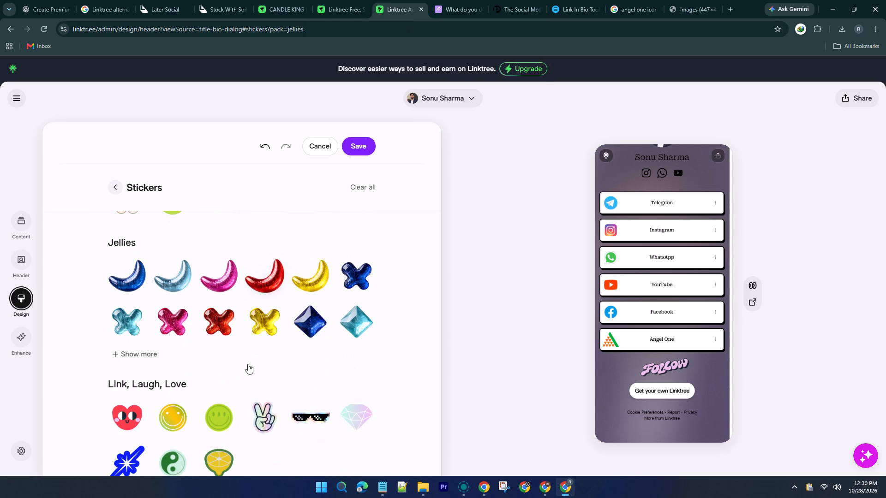
scroll(248, 364, down, 8)
scroll(248, 364, up, 6)
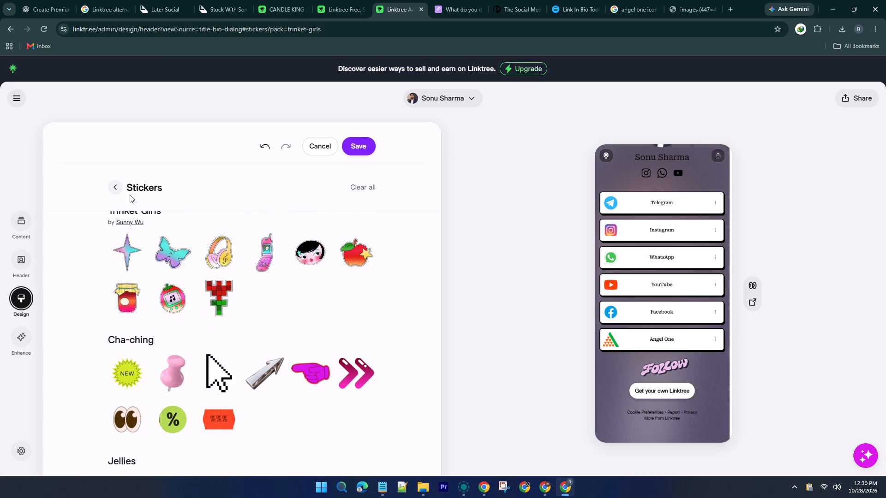
click(118, 184)
Check the page's color settings and return to the design overview.
click(235, 370)
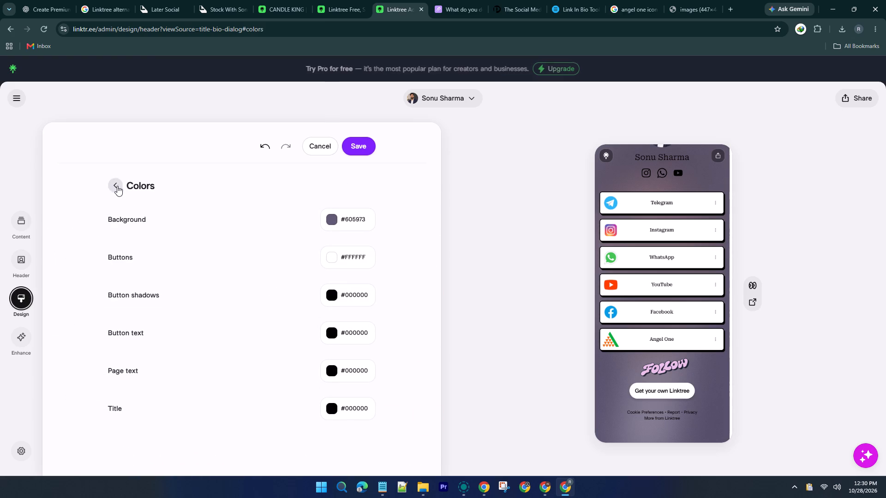
click(115, 184)
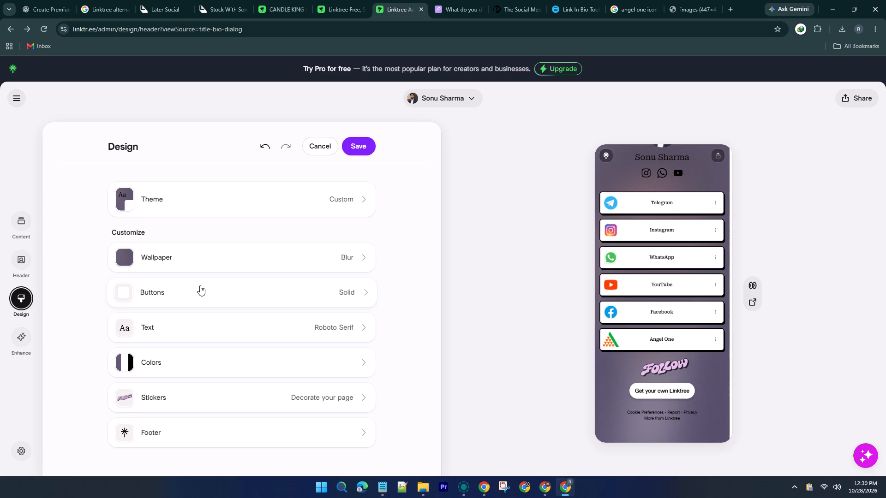
Switch to the Enhance section, saving the pending design changes.
scroll(200, 285, up, 2)
click(26, 345)
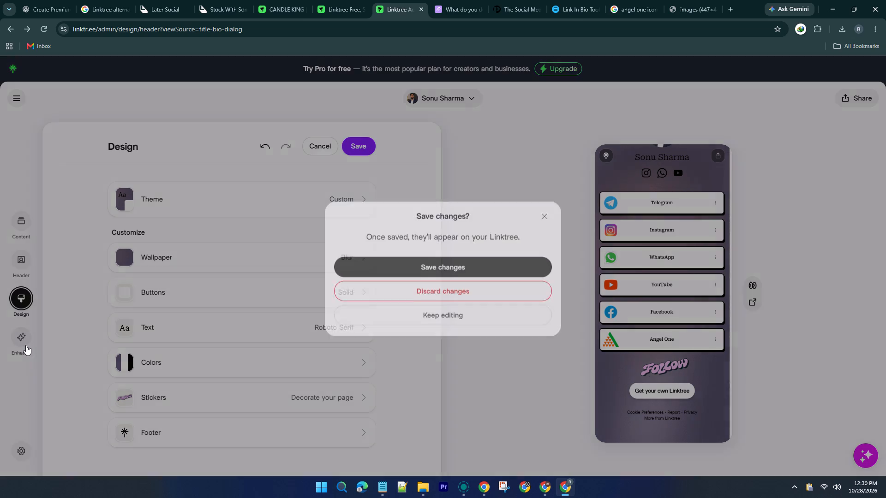
click(501, 260)
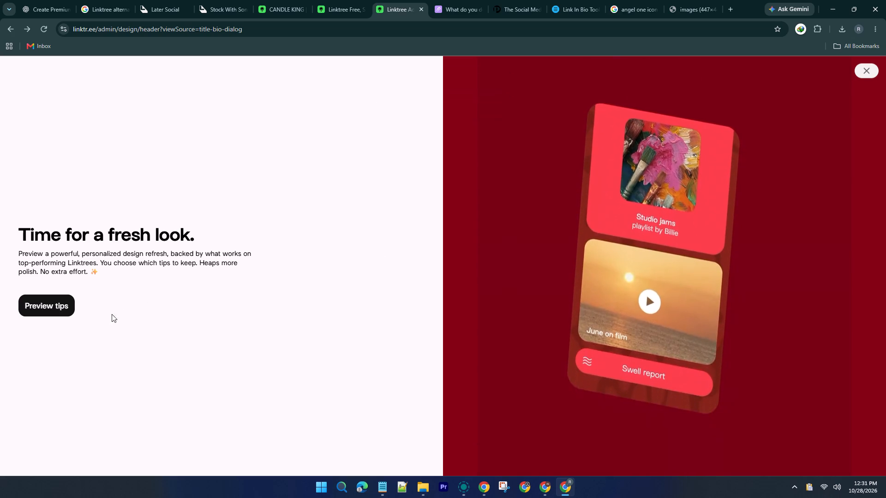
Preview the personalized design tips and examine the suggested changes alongside the enhanced page preview.
click(42, 308)
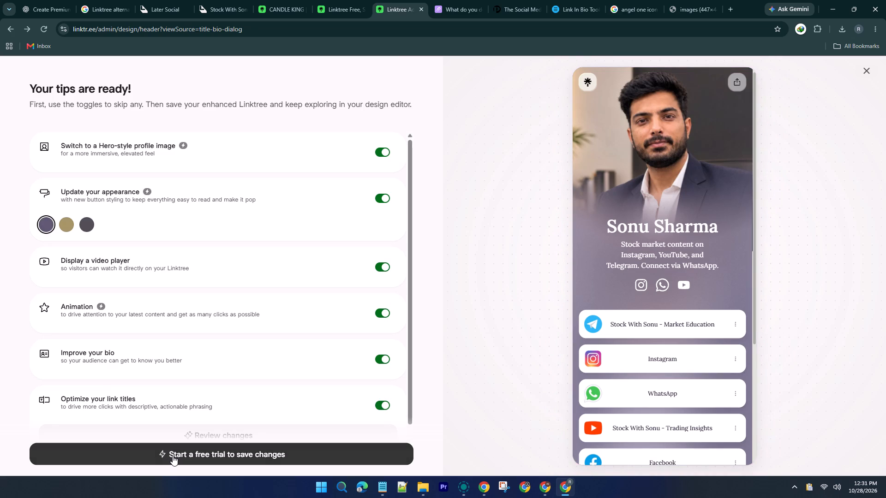
scroll(180, 384, down, 5)
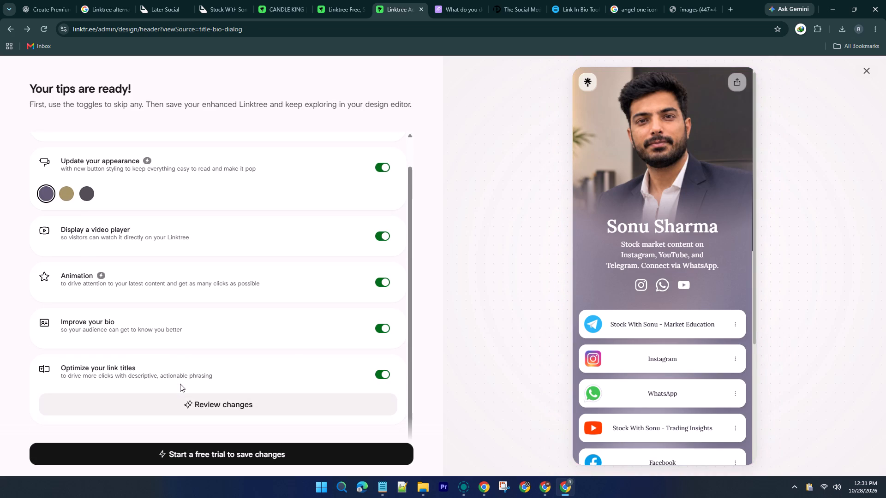
scroll(180, 384, down, 3)
scroll(639, 266, down, 7)
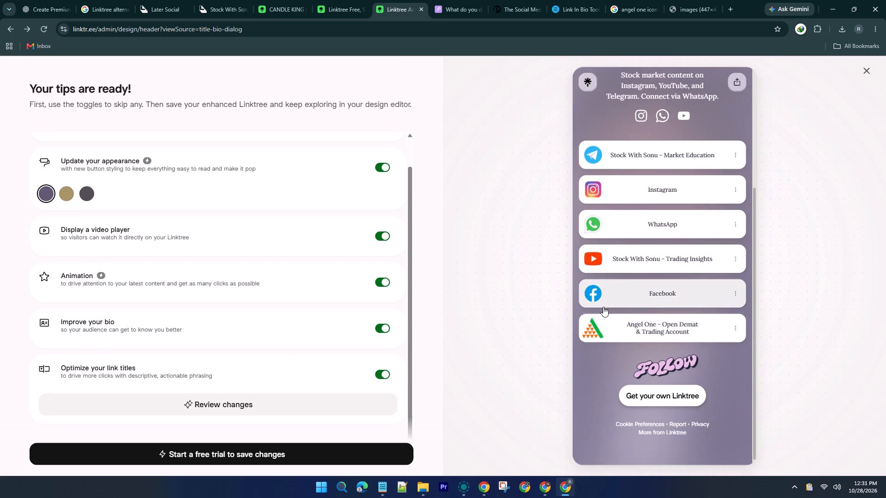
scroll(634, 200, down, 1)
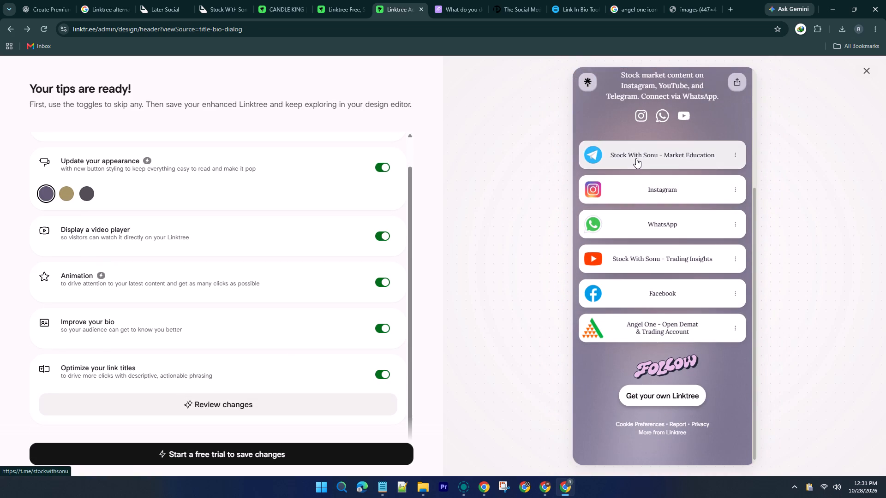
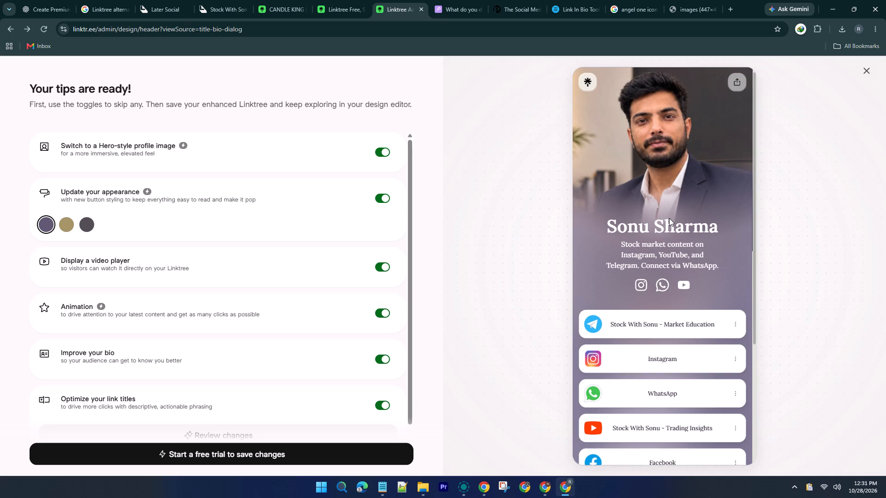
Look over the rest of the enhanced preview, close the tips and check the current page design from bottom to top.
scroll(746, 168, down, 1)
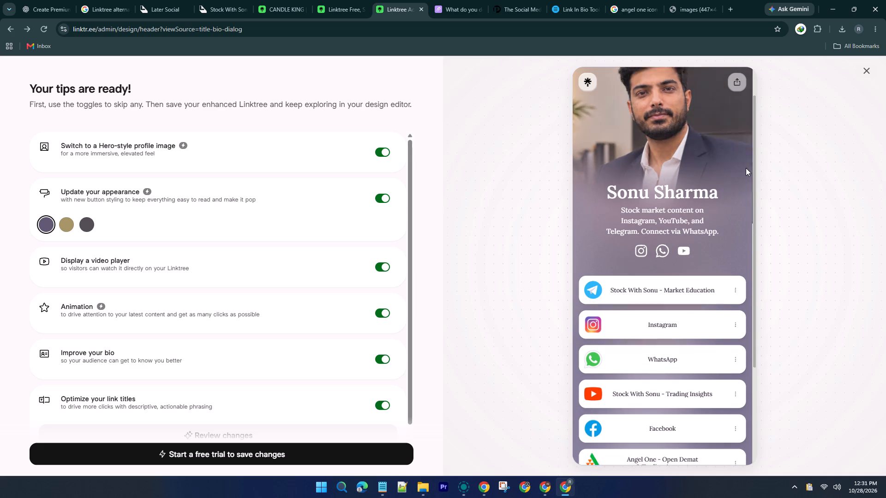
click(869, 68)
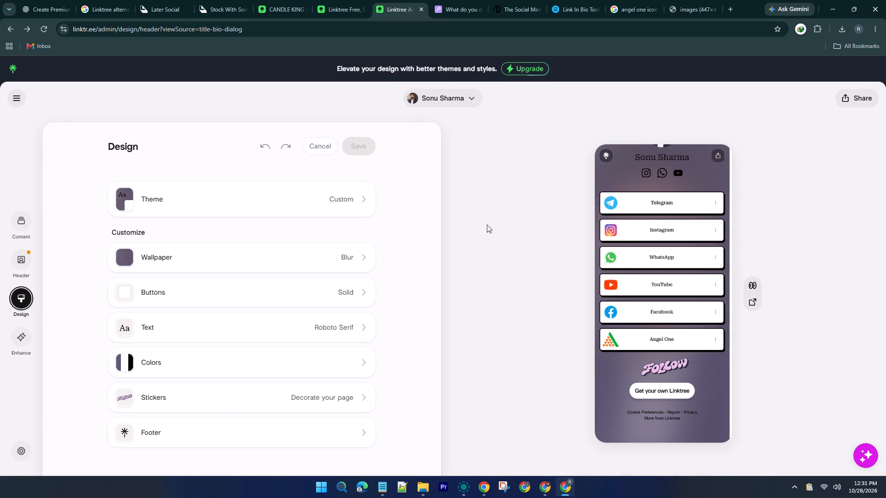
scroll(648, 304, up, 6)
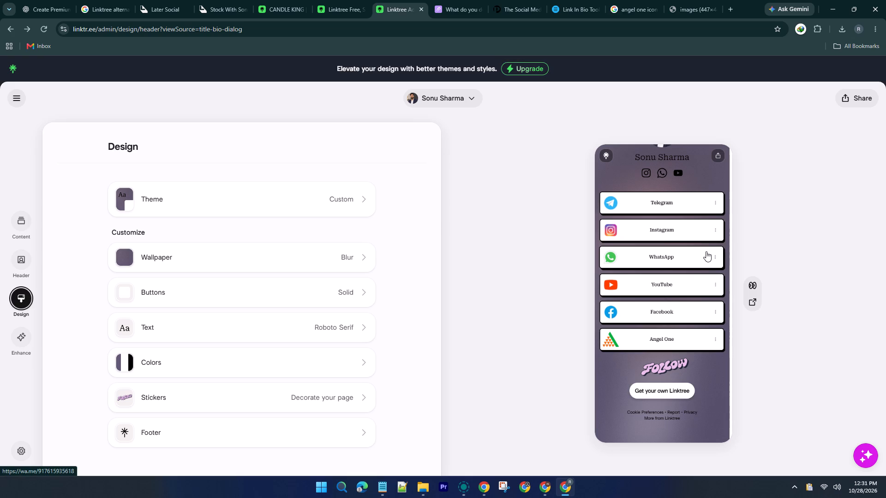
scroll(708, 250, up, 4)
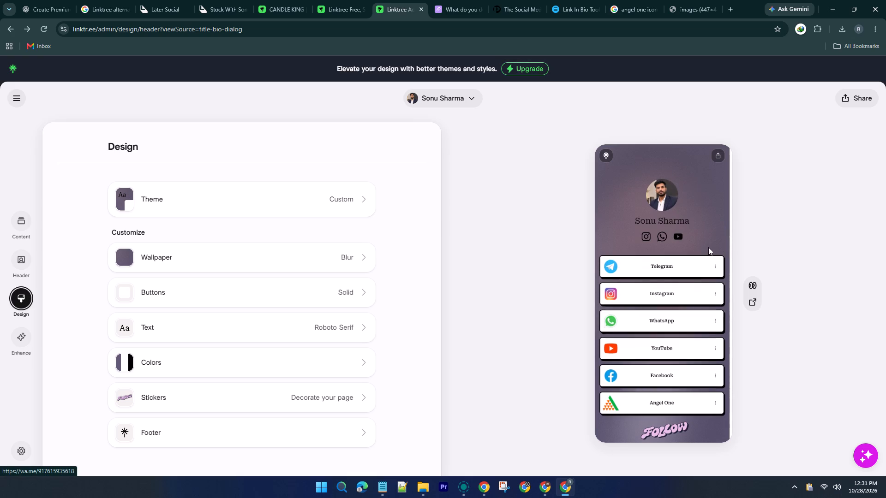
scroll(708, 247, up, 3)
Reopen the personalized design tips, compare the purple, gold and dark grey appearance colors and read through the remaining tips.
click(22, 350)
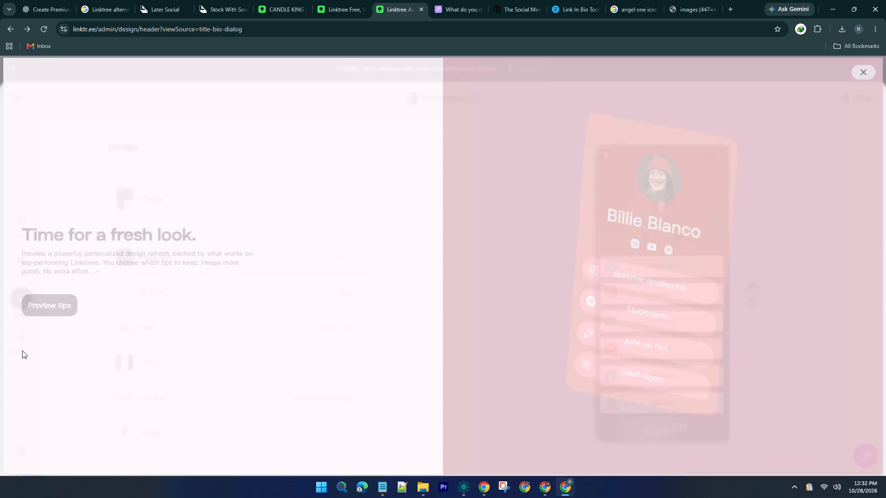
click(45, 306)
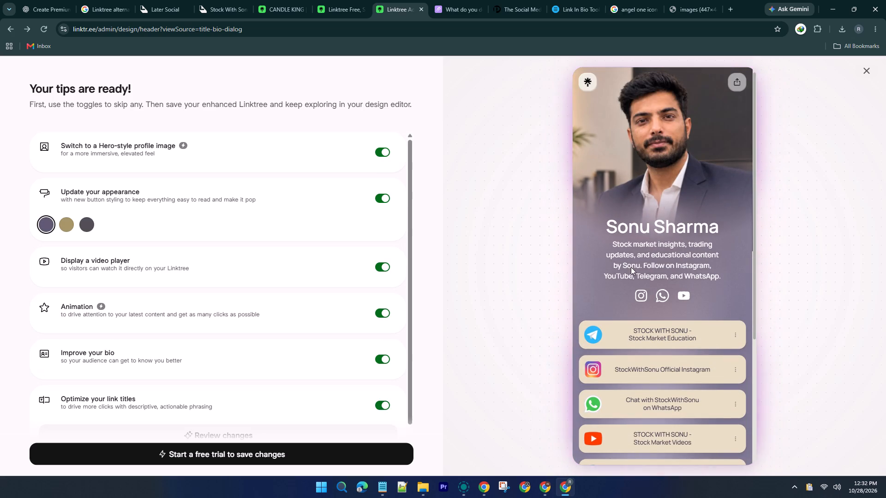
click(66, 224)
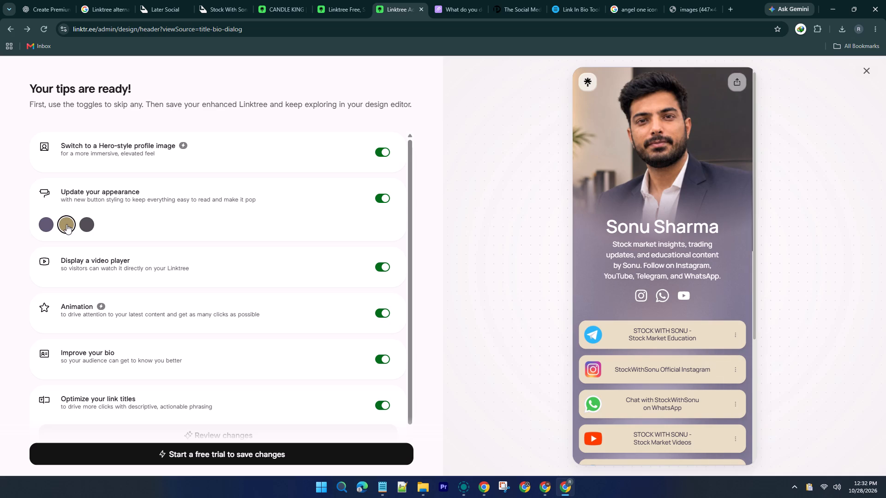
click(86, 226)
click(43, 226)
scroll(121, 258, down, 2)
scroll(345, 294, down, 2)
scroll(297, 371, down, 2)
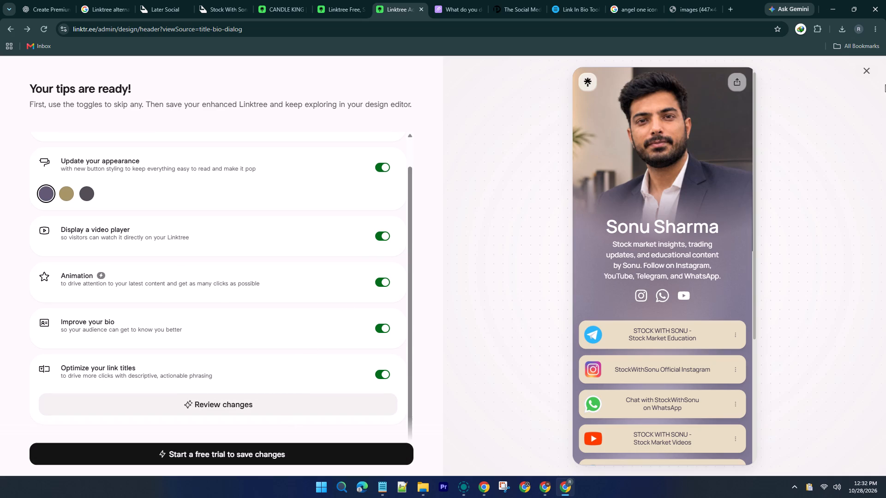
Capture a rectangular screenshot of the enhanced page preview with Snipping Tool and copy it.
key(ctrl+shift+c)
click(877, 254)
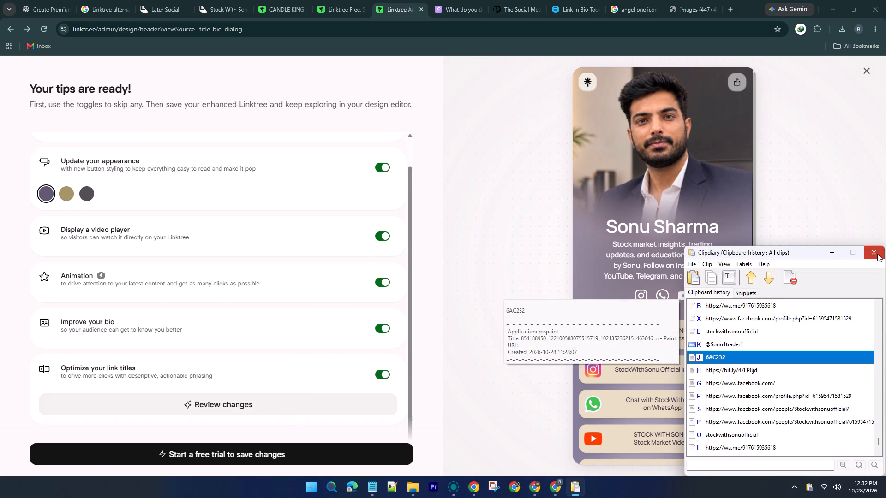
click(501, 486)
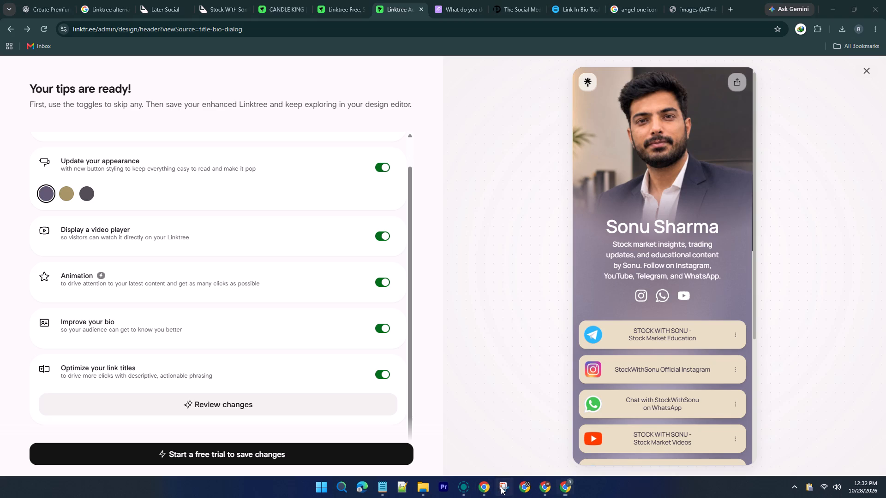
click(341, 212)
drag(566, 63, 757, 457)
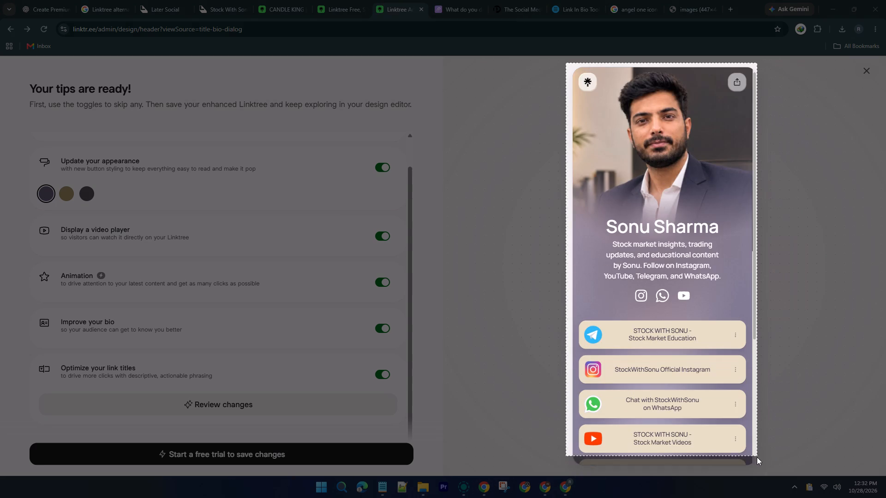
drag(757, 457, 759, 462)
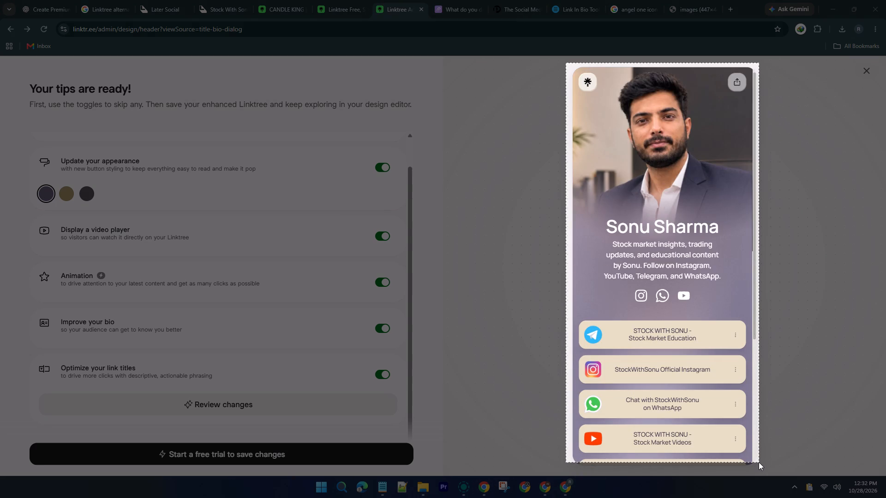
drag(759, 462, 762, 462)
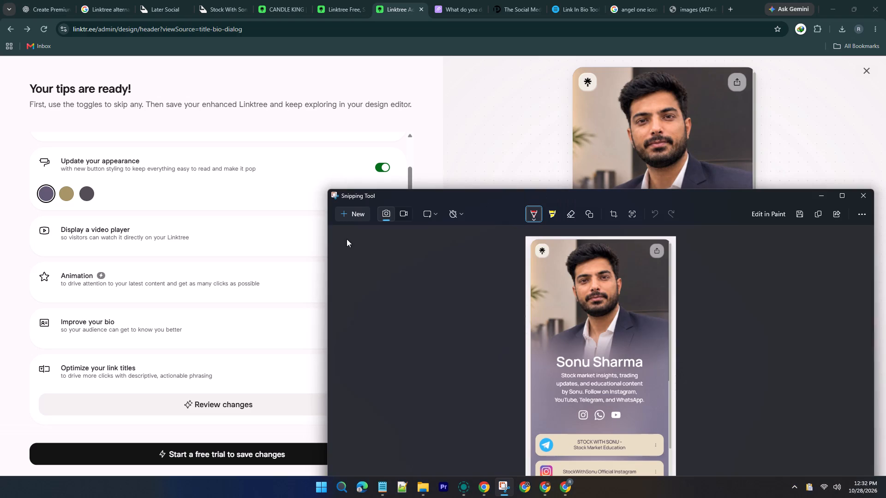
click(817, 213)
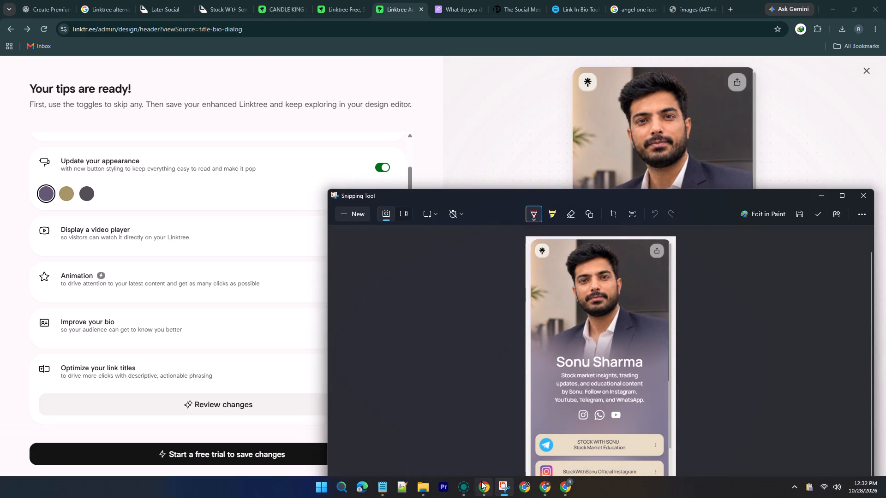
Switch to LocalSend and send the copied screenshot to the GeeK device.
click(465, 484)
key(ctrl+v)
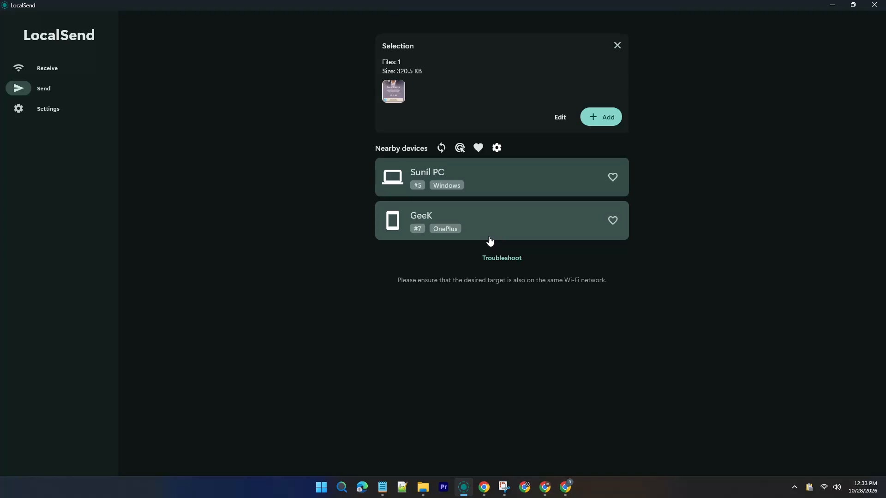
click(489, 236)
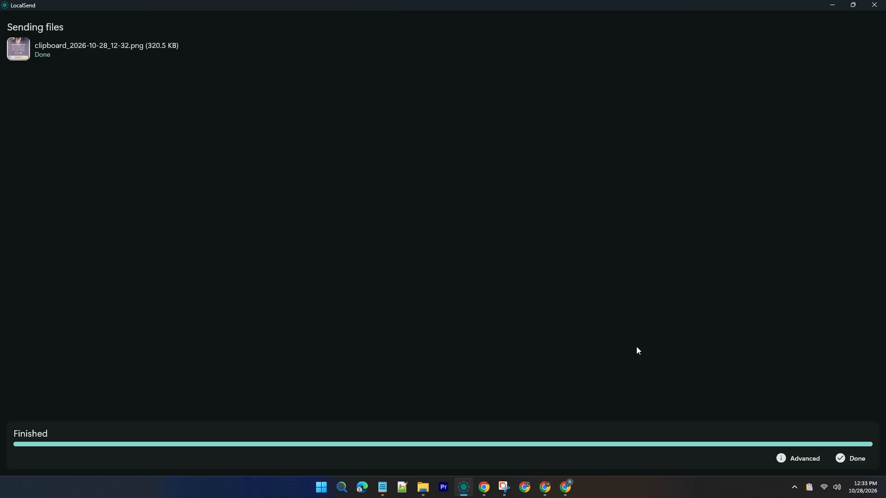
click(847, 450)
Bring up the Notepad note with the profile links over the page preview, shrinking its window and moving it higher.
click(574, 491)
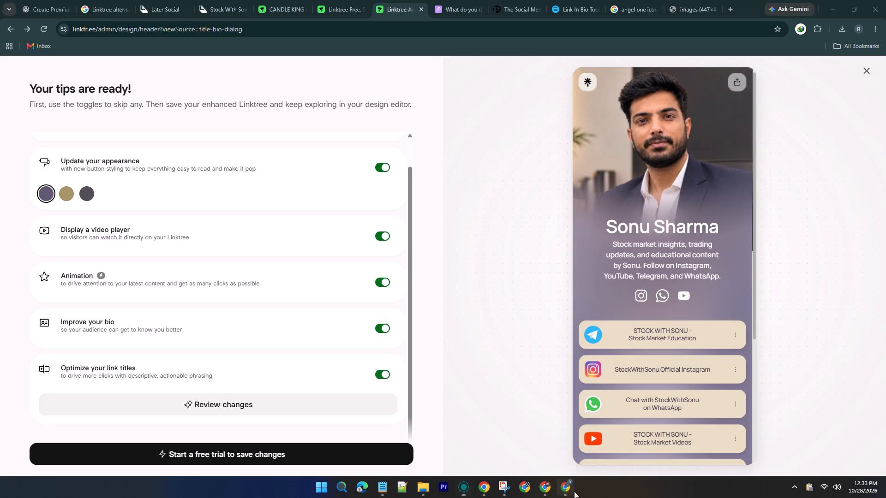
drag(612, 242, 721, 301)
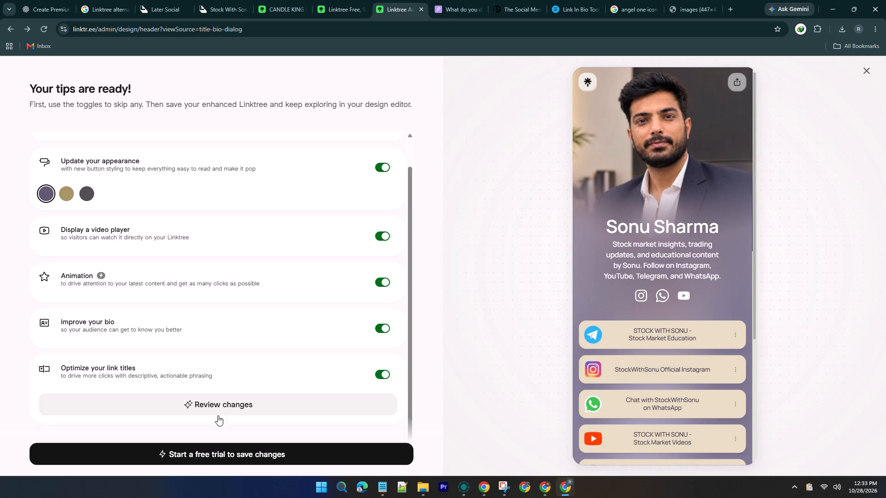
click(384, 482)
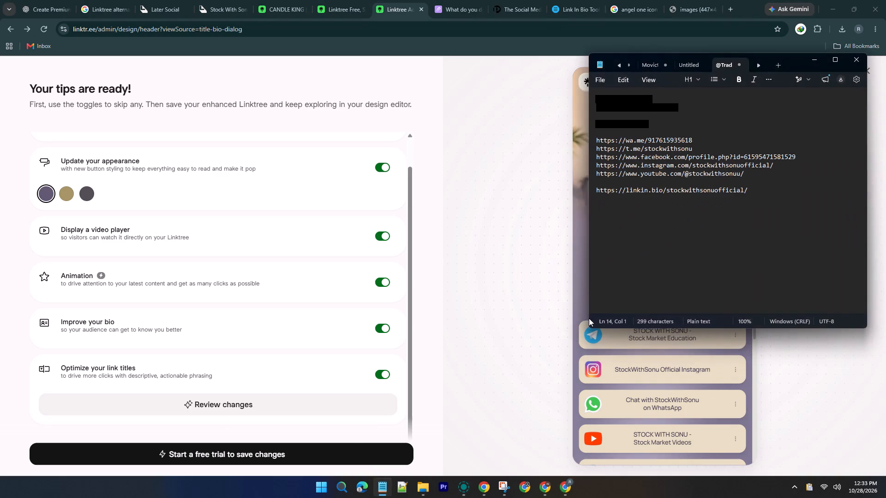
drag(619, 328, 625, 255)
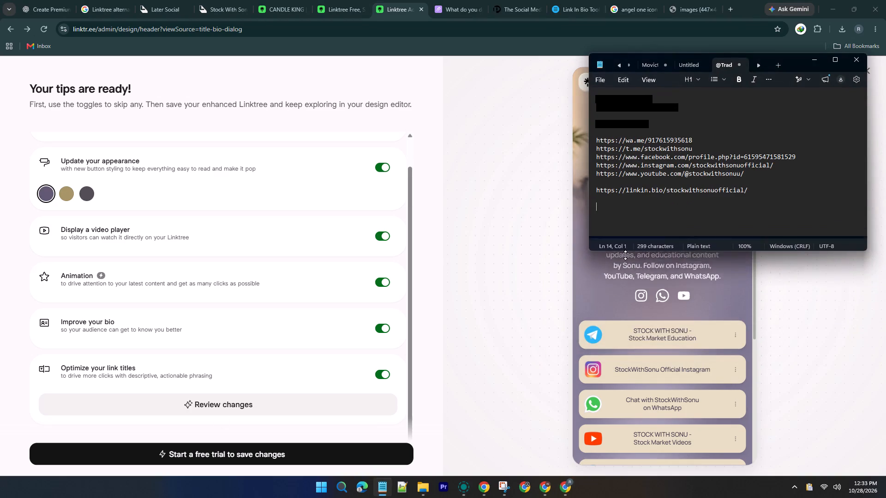
drag(625, 255, 629, 285)
drag(785, 59, 782, 33)
drag(791, 60, 788, 30)
scroll(777, 304, up, 1)
scroll(701, 325, up, 4)
Write the bio below the links in Notepad: "Stock market insights, trading updates, and educational content by Sonu.".
text(Stock)
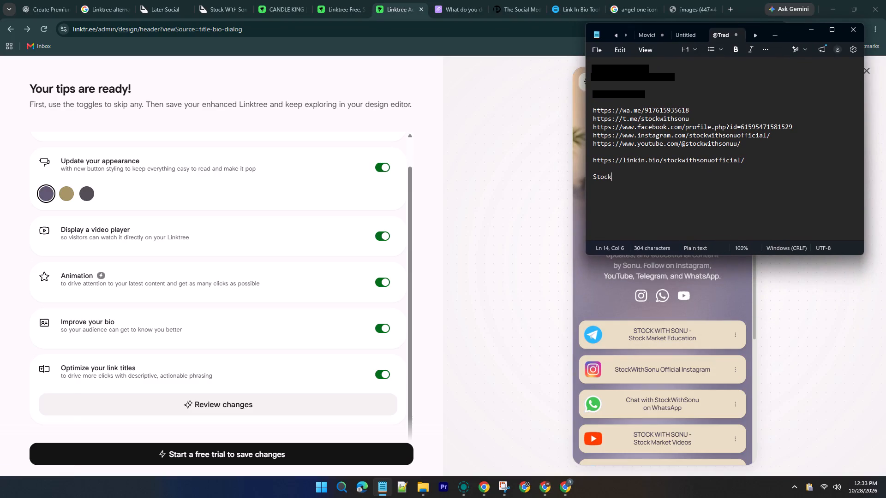
key(space)
text(market)
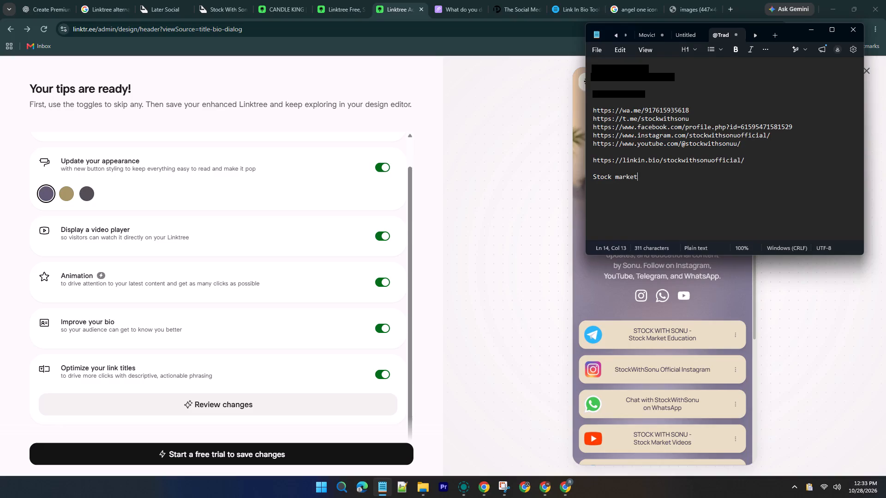
key(space)
text(insights)
text(, trading updates)
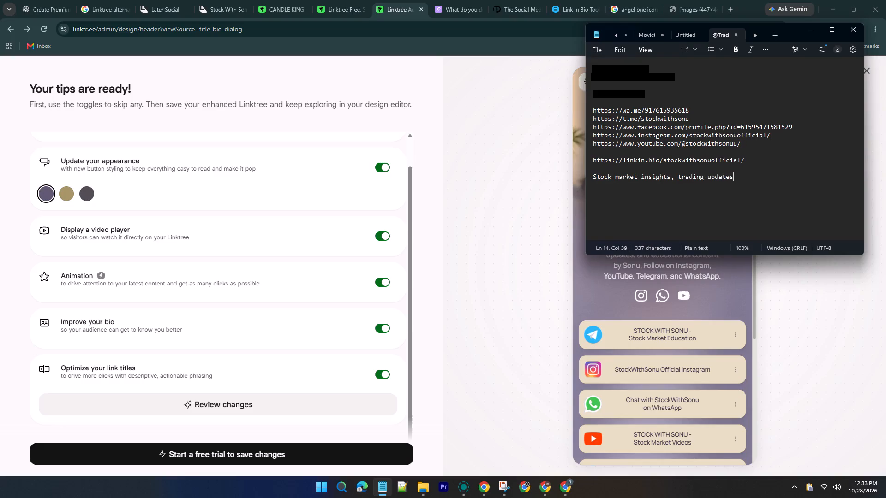
text(, and educatioa)
key(BackSpace)
text(nal content)
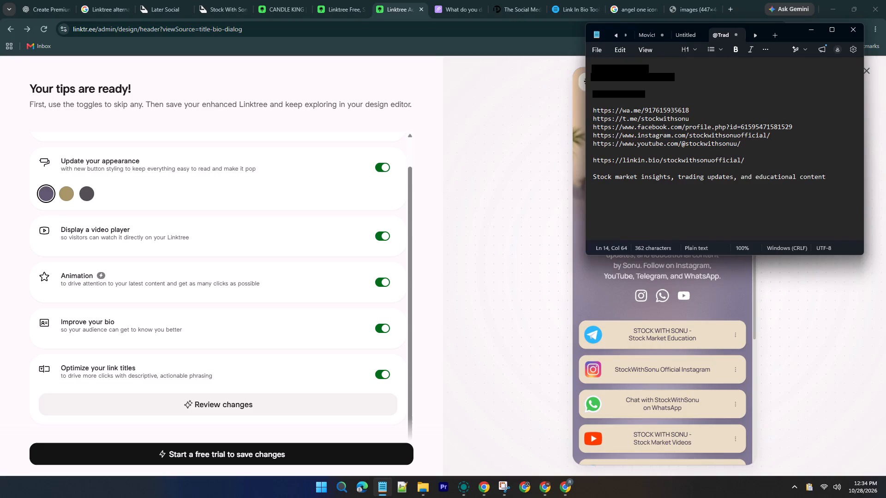
key(space)
text(by Sonu.)
key(space)
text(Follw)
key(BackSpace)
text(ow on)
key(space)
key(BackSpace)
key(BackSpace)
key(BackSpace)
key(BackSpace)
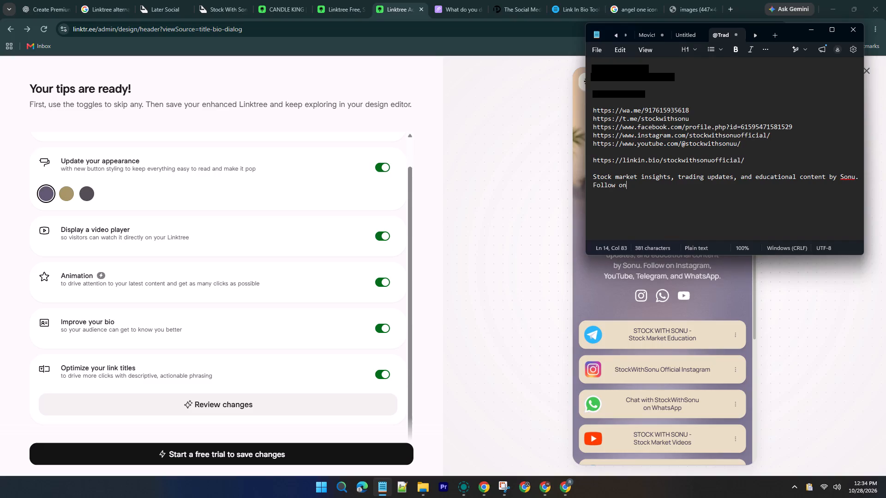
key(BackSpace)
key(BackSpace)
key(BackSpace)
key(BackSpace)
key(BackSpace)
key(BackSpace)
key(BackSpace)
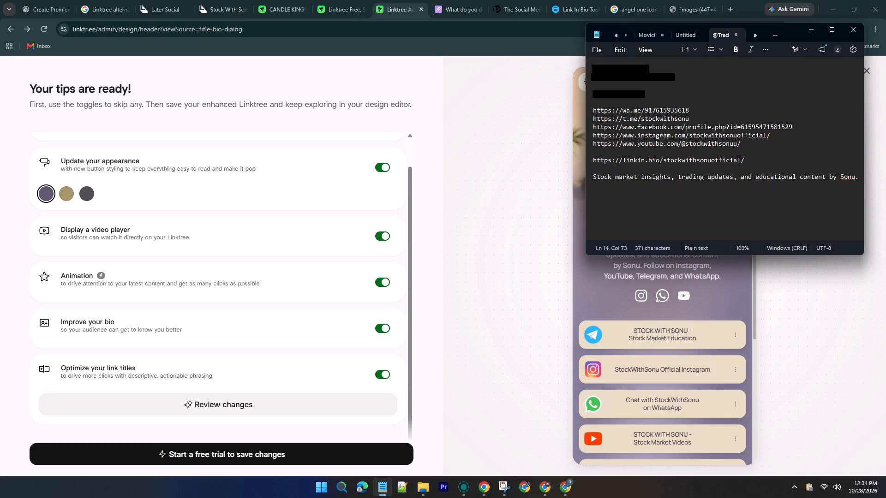
Cut the bio sentence from the note and send it as text to the GeeK device through LocalSend.
drag(860, 176, 583, 184)
key(ctrl+x)
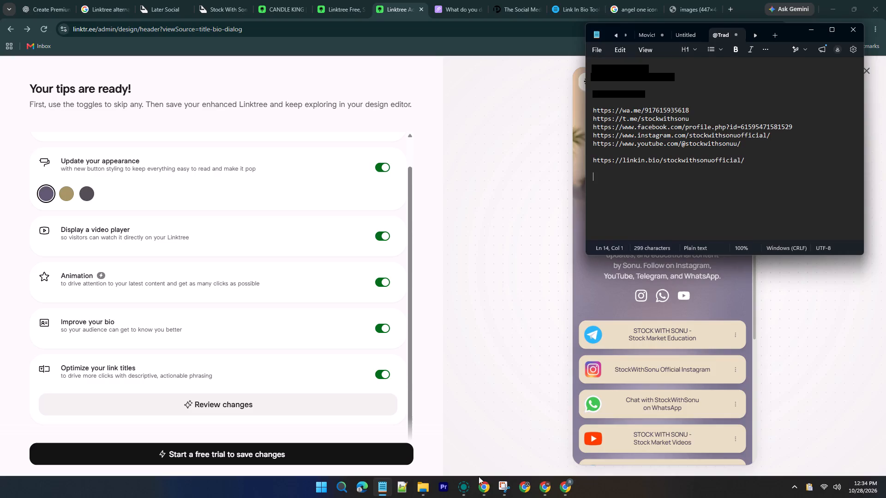
click(471, 489)
key(ctrl+v)
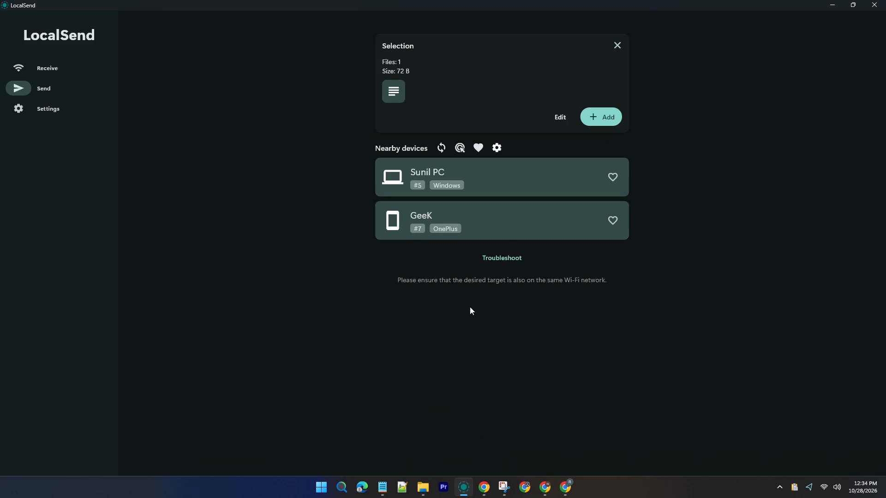
click(504, 230)
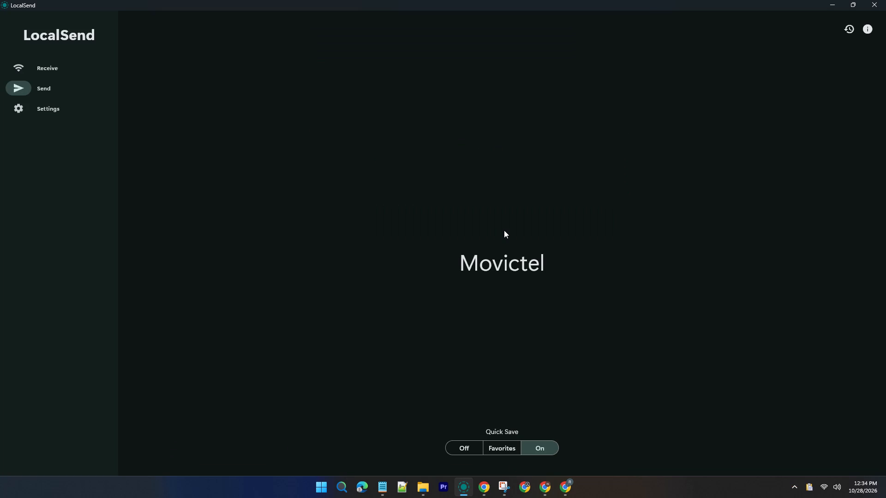
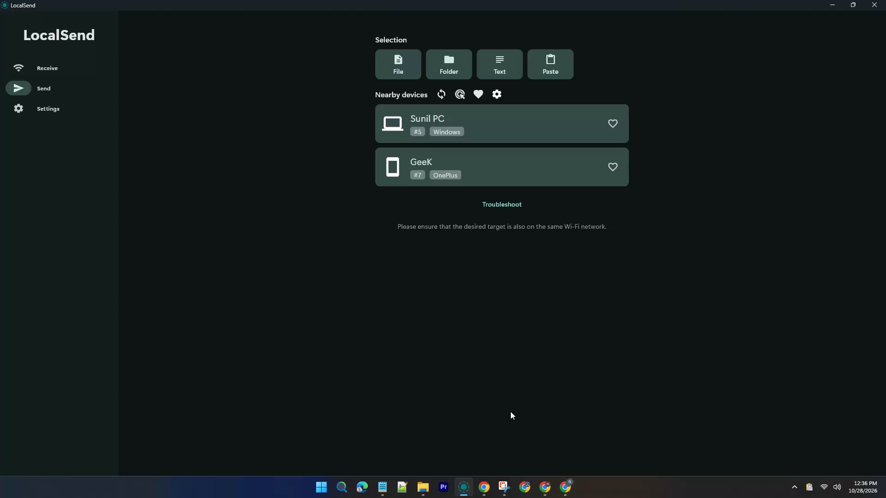
Switch back to Linktree, close the enhancement tips without applying them, and go to the Content page, saving the pending design changes.
click(568, 489)
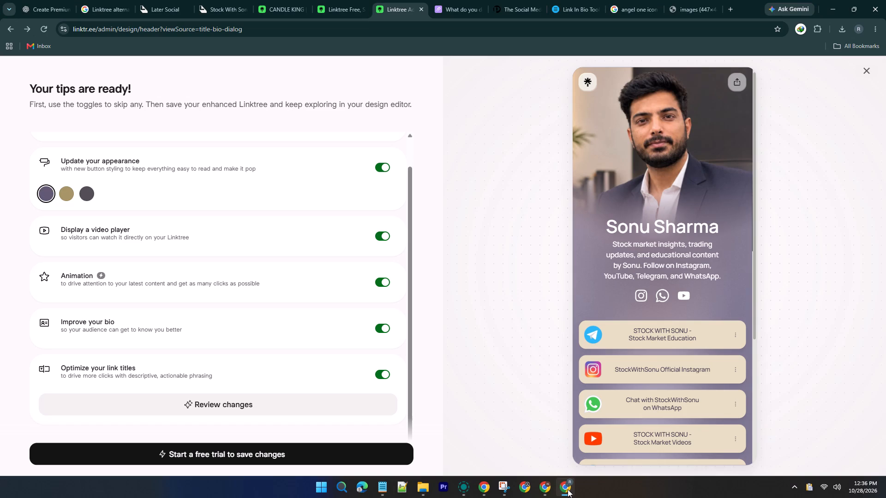
click(860, 71)
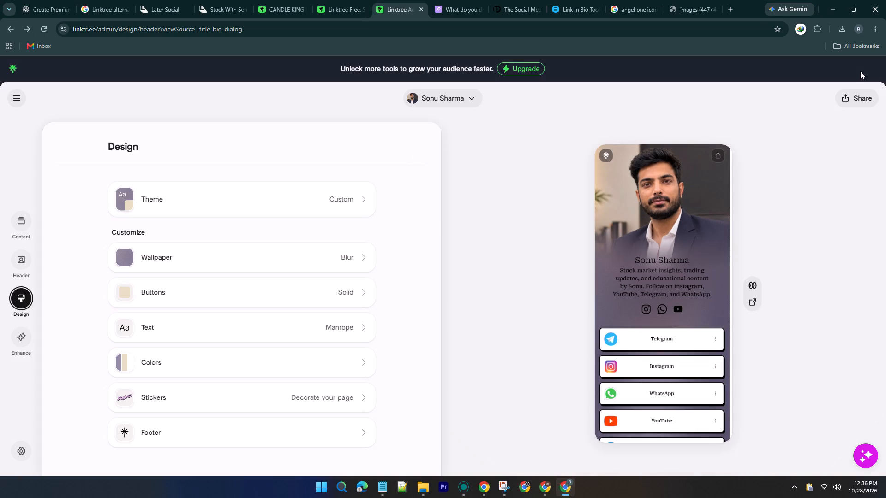
click(25, 224)
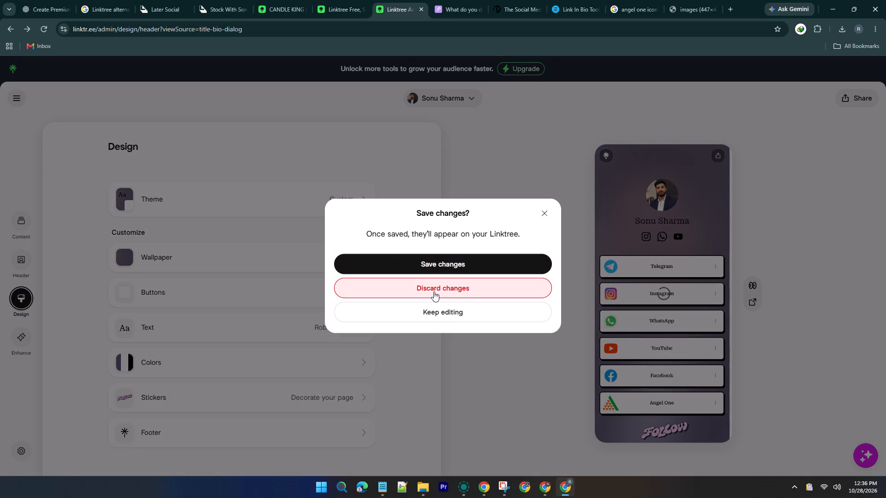
click(459, 269)
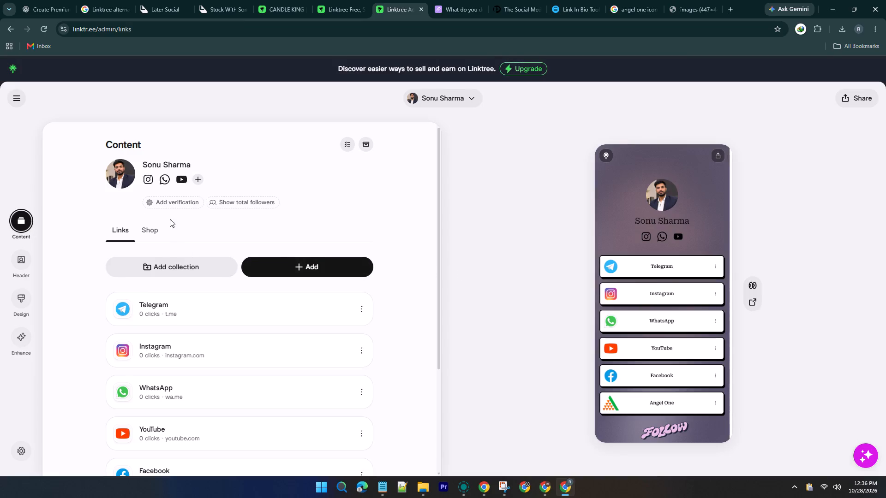
Move the bio "Stock market insights, trading updates, and educational content by Sonu." from the Notepad note into the Linktree profile bio and save.
click(175, 161)
click(426, 241)
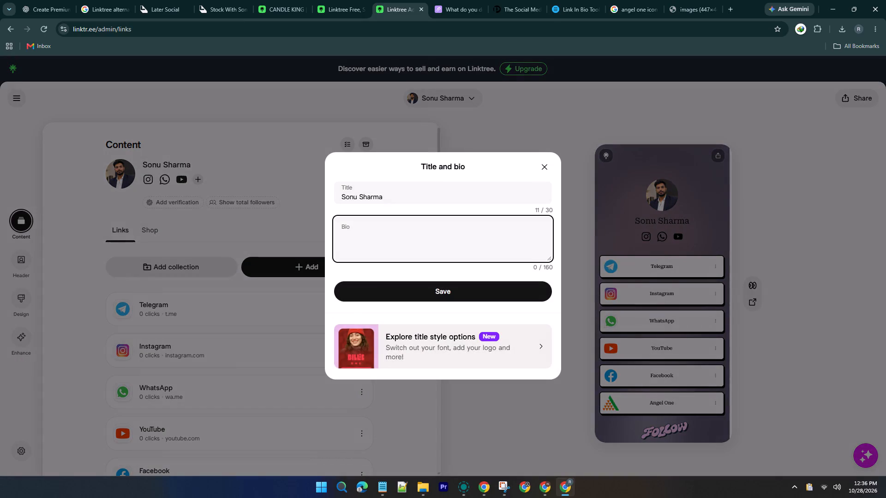
click(385, 477)
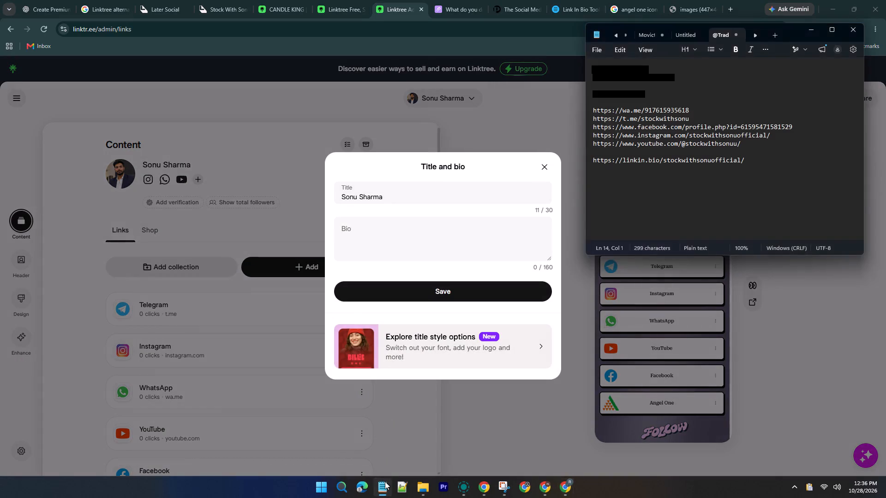
click(385, 481)
click(385, 481)
key(ctrl+z)
key(ctrl+x)
ctrl+click(385, 481)
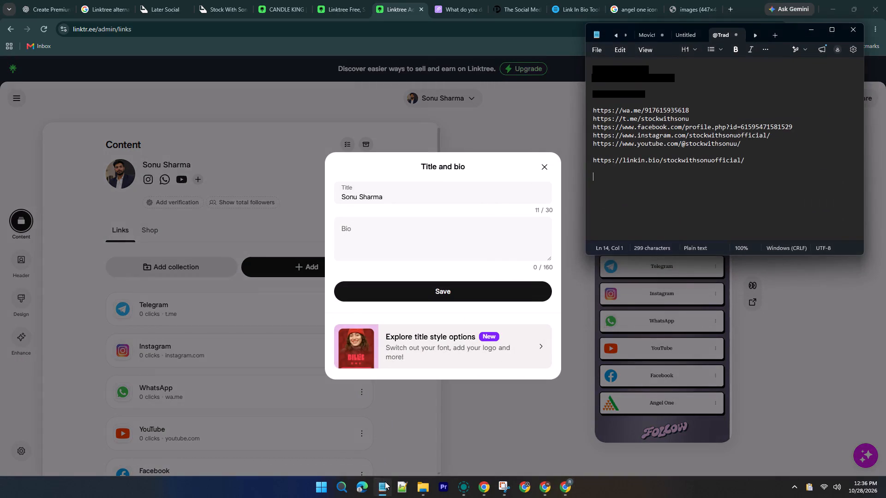
key(ctrl+v)
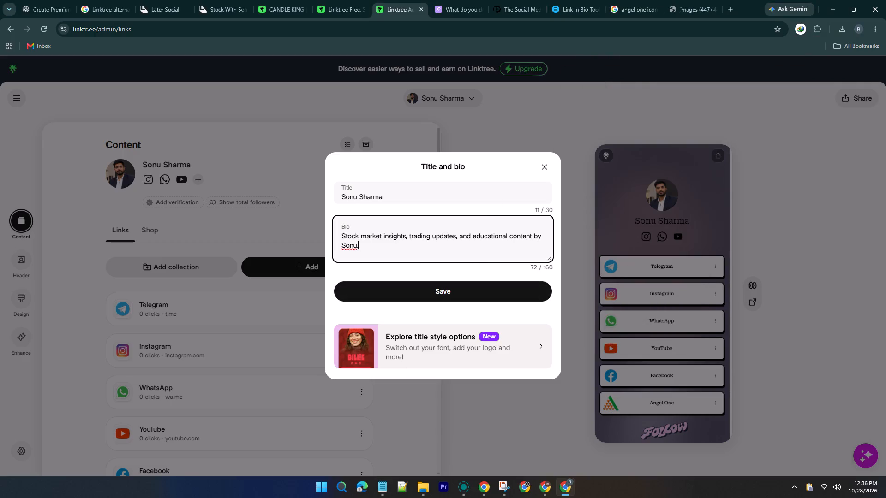
click(437, 293)
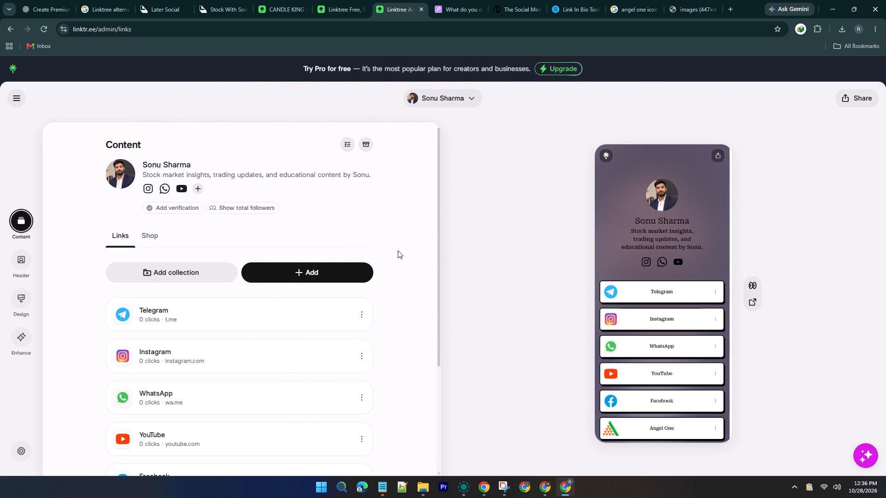
Add a space and the green check mark emoji ✅ after the name in the Linktree profile title.
click(192, 161)
click(450, 194)
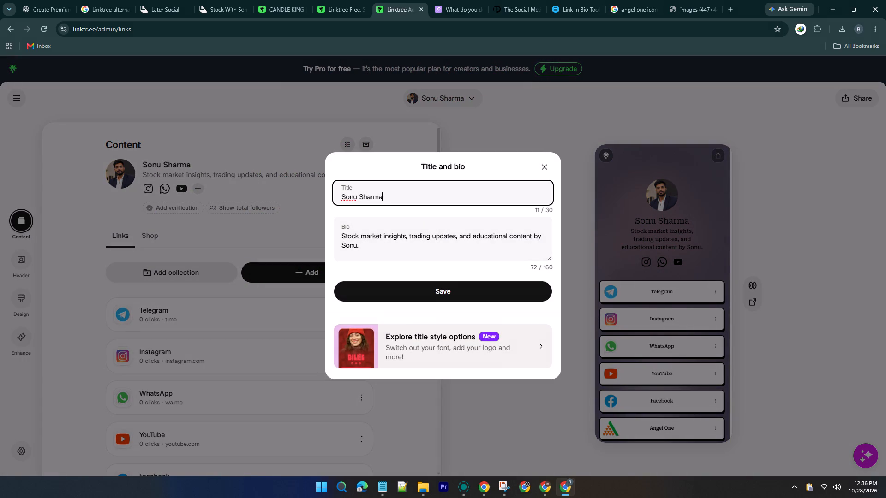
key(space)
right_click(450, 194)
click(470, 204)
key(super+period)
click(427, 294)
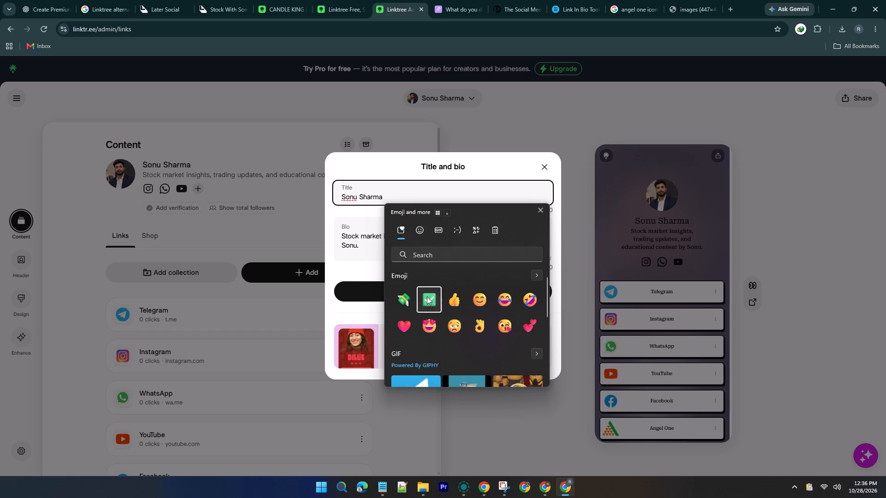
click(474, 169)
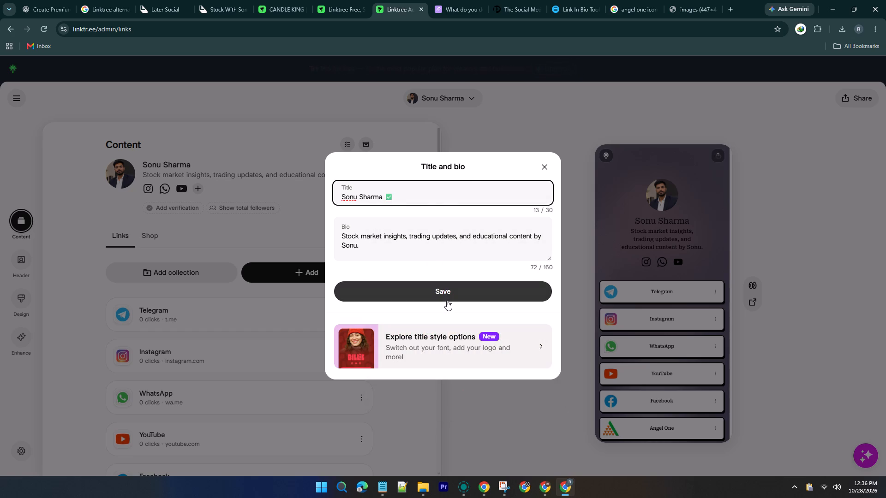
Save the edited title and bio of the Linktree profile.
click(449, 292)
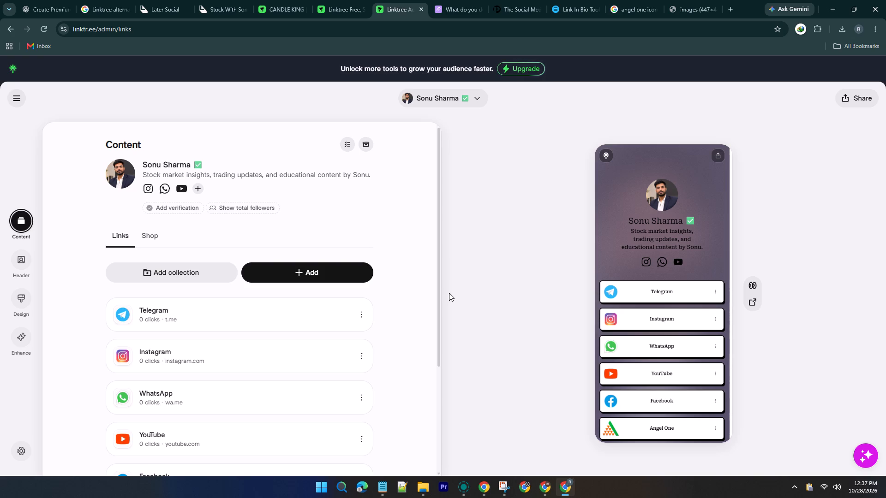
Turn on multiple selection for the links in the Content list.
click(351, 141)
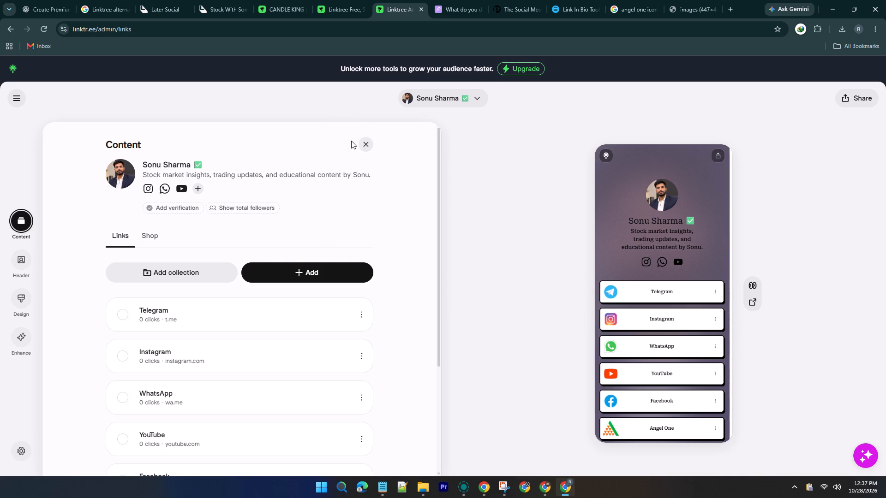
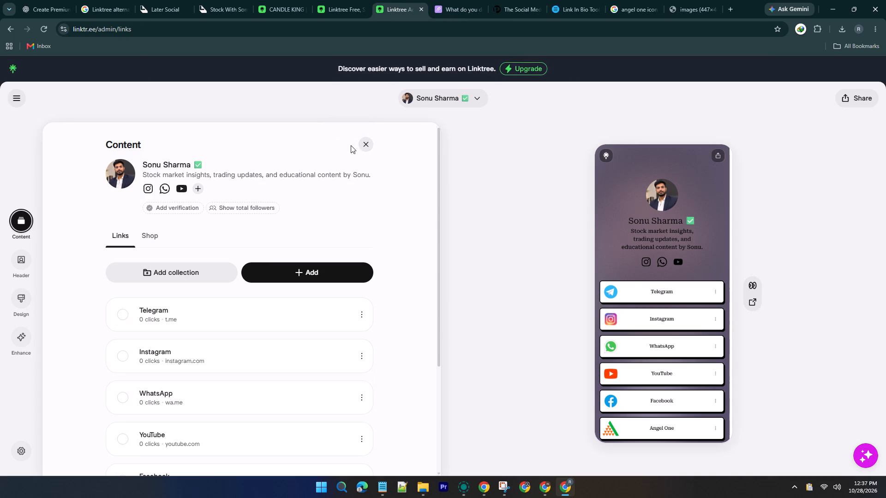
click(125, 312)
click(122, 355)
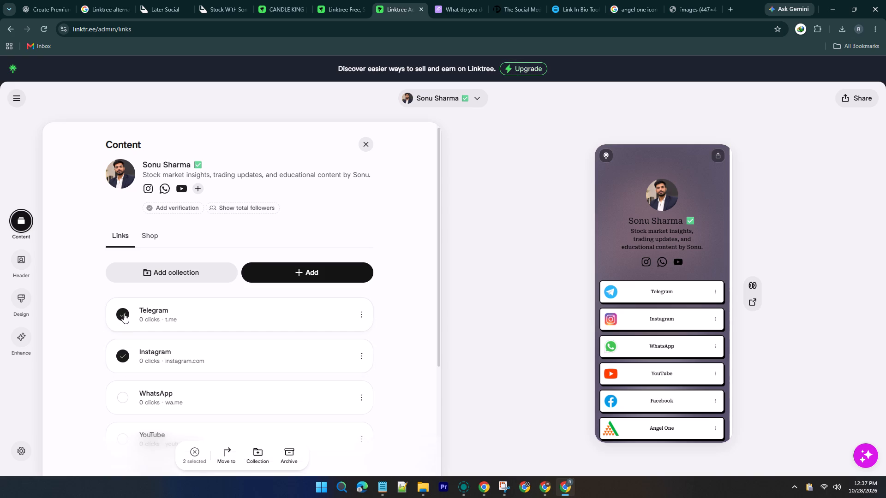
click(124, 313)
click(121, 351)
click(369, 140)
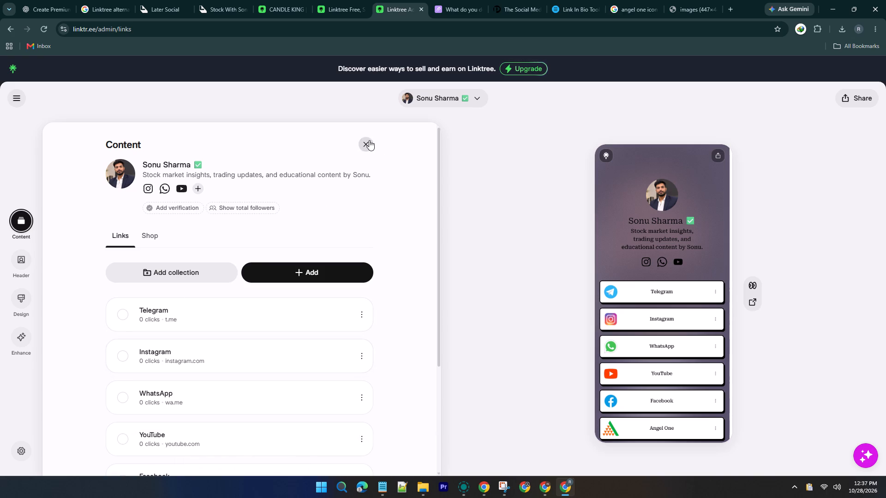
Add a new collection above the Telegram link on the Linktree Content page.
click(192, 273)
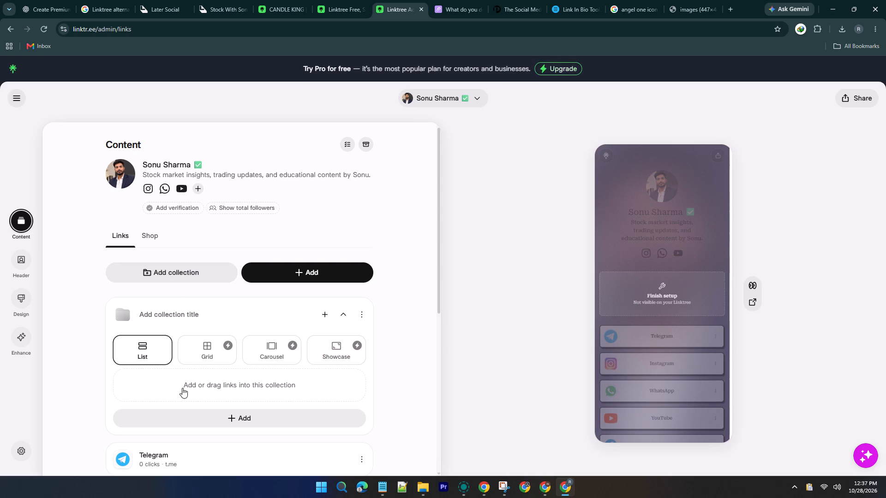
Reload the Linktree Content page and archive the empty, untitled collection above the Telegram link.
click(359, 315)
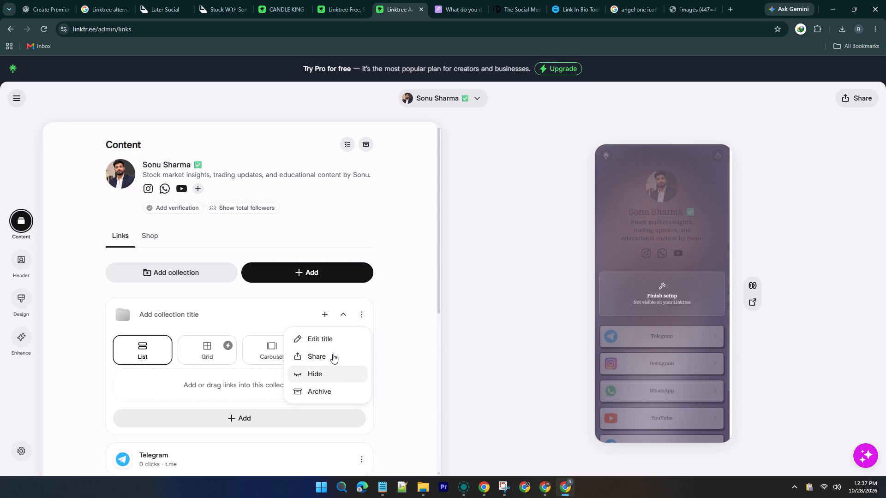
click(368, 296)
click(377, 289)
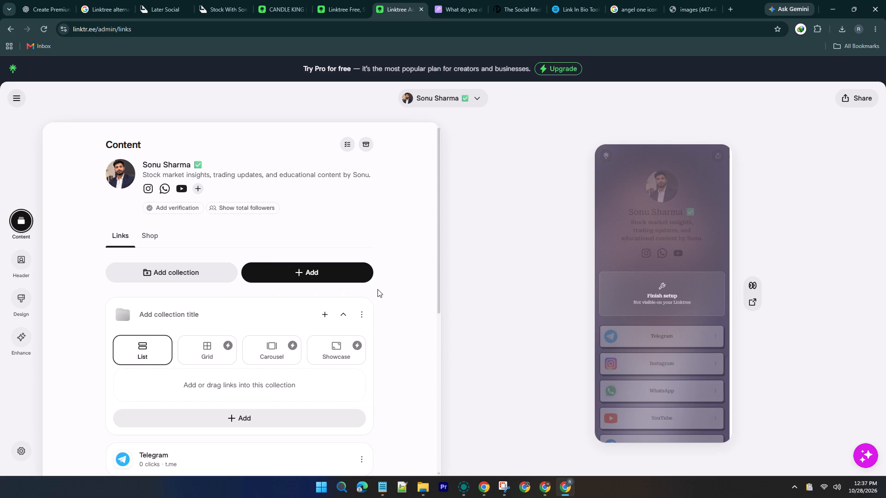
click(45, 32)
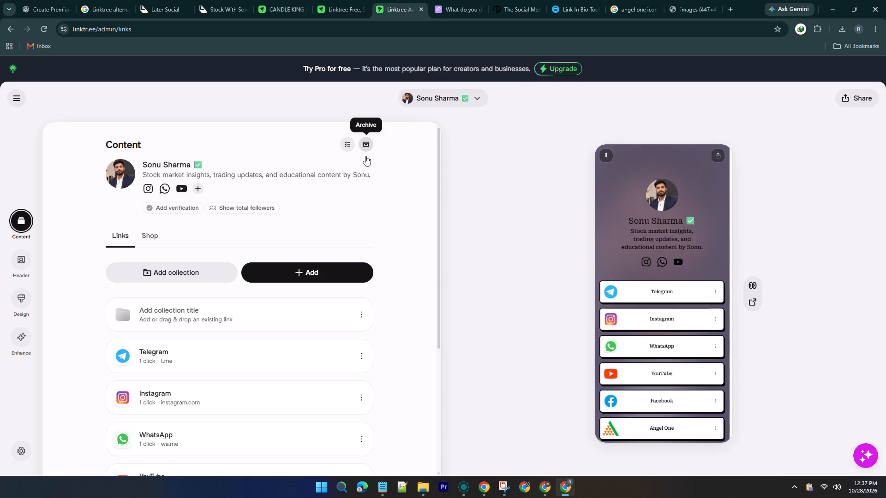
click(362, 316)
click(337, 389)
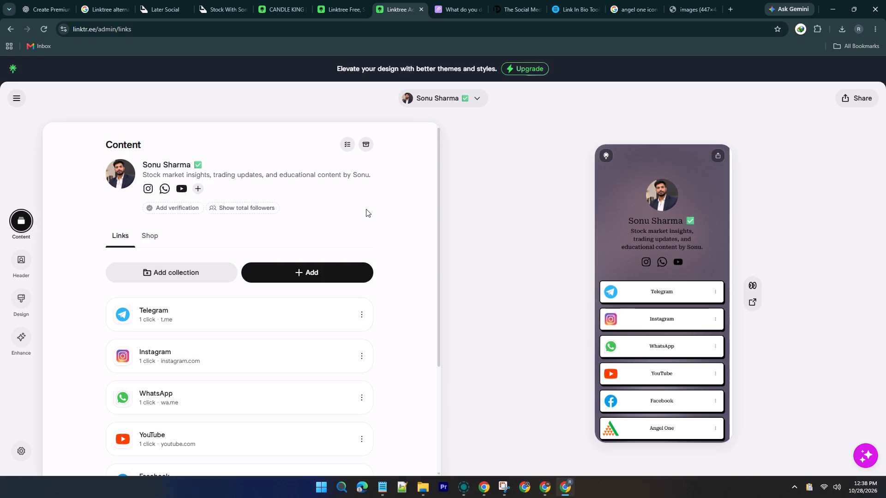
Switch to Notepad, widen its window, and delete both Pinterest links after Movictel in the client list note.
click(383, 497)
scroll(646, 174, up, 3)
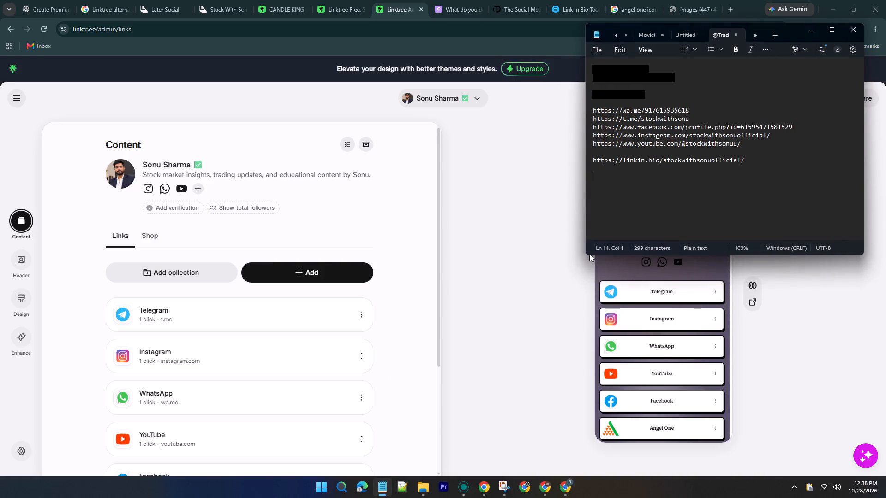
drag(588, 255, 548, 278)
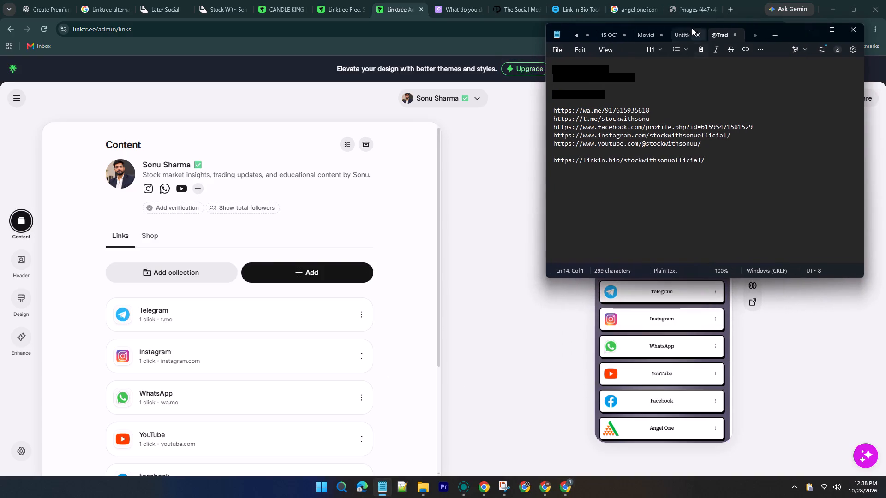
click(691, 27)
click(688, 30)
scroll(661, 76, up, 2)
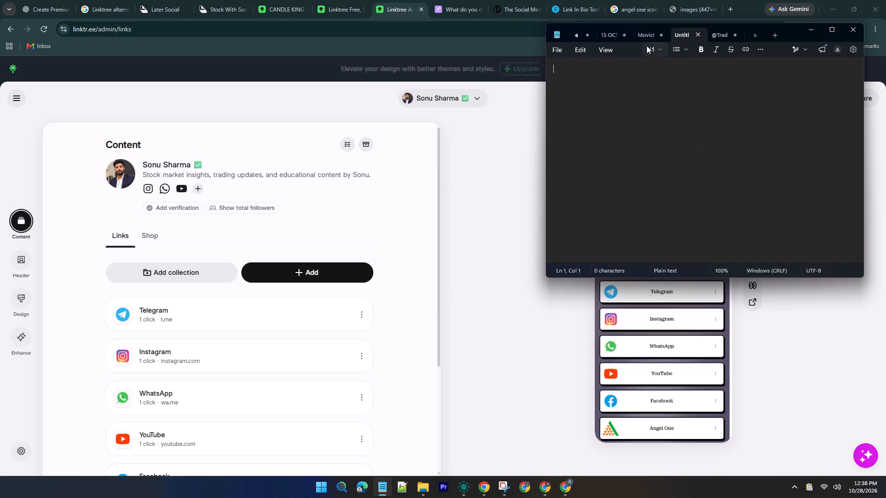
click(644, 37)
scroll(638, 102, up, 3)
click(630, 73)
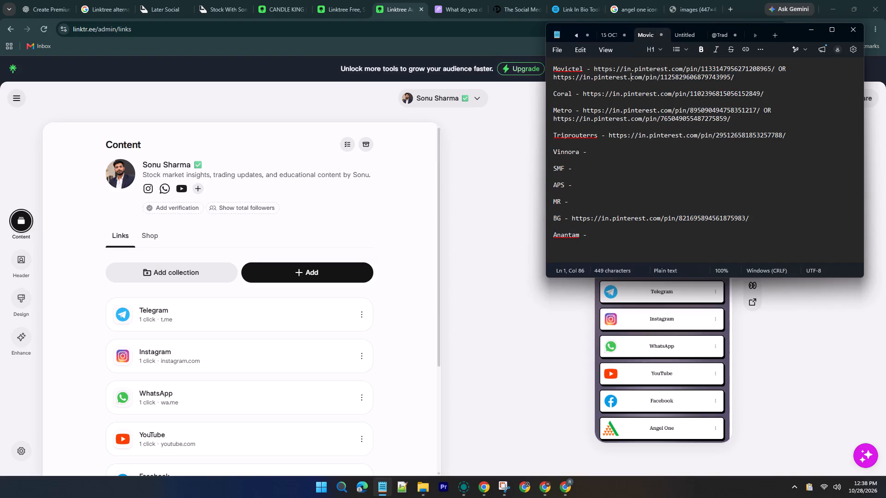
drag(594, 70, 737, 72)
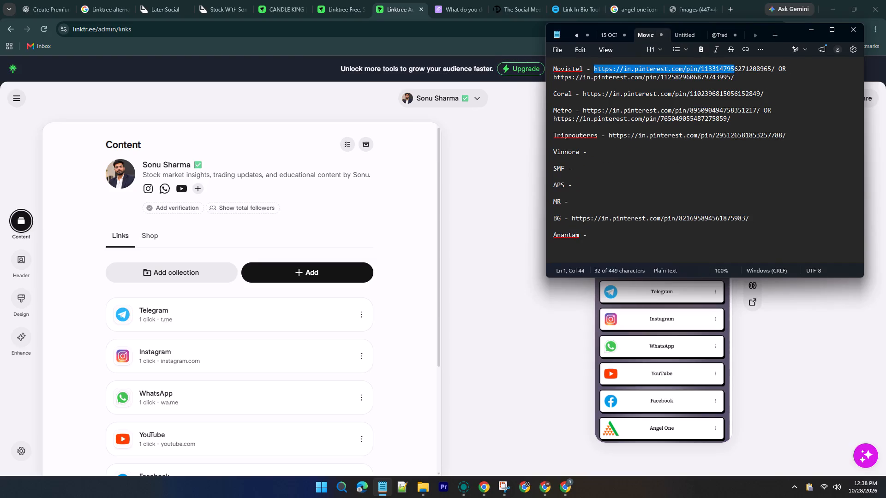
drag(737, 72, 756, 76)
key(BackSpace)
key(Return)
Delete the Pinterest links after Coral and Metro in the note, keeping blank lines between the entries.
drag(582, 88, 605, 85)
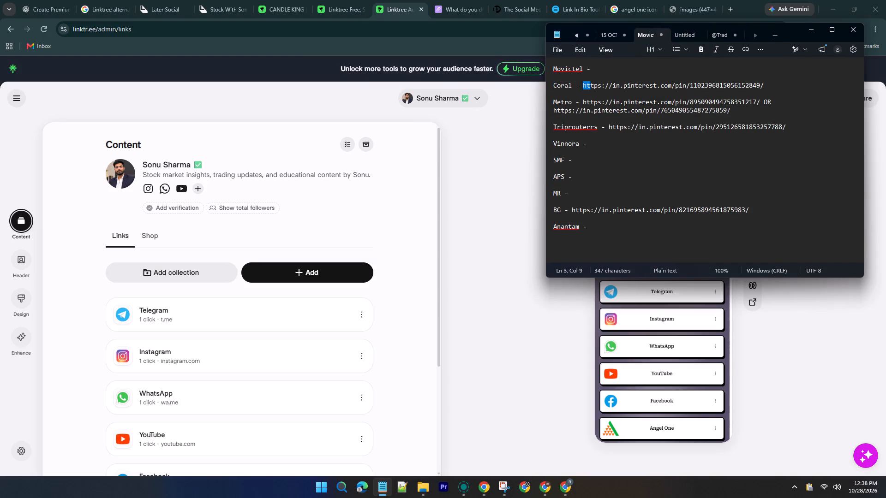
drag(605, 85, 796, 86)
key(BackSpace)
drag(581, 92, 753, 103)
key(Return)
click(592, 87)
key(Return)
Delete the Pinterest links after Triprouterrs and BG, keeping a blank line after each entry.
drag(606, 118, 610, 118)
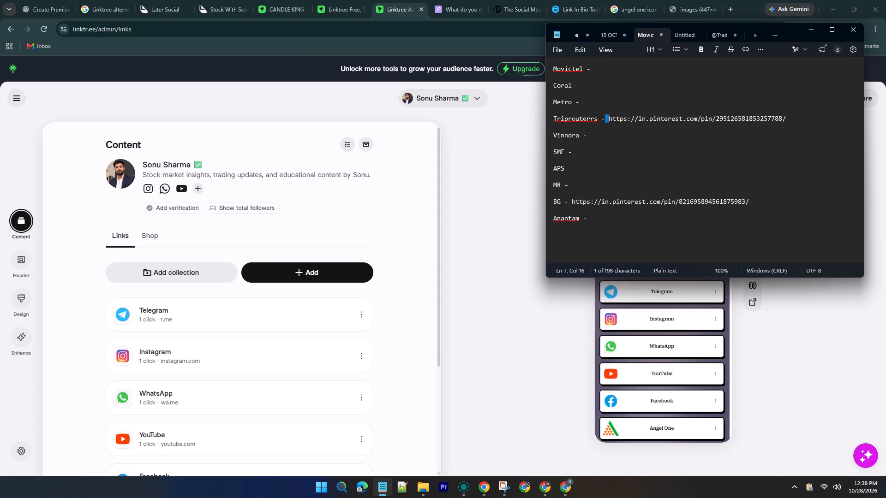
drag(610, 118, 803, 118)
key(BackSpace)
drag(571, 194, 778, 192)
key(BackSpace)
key(Return)
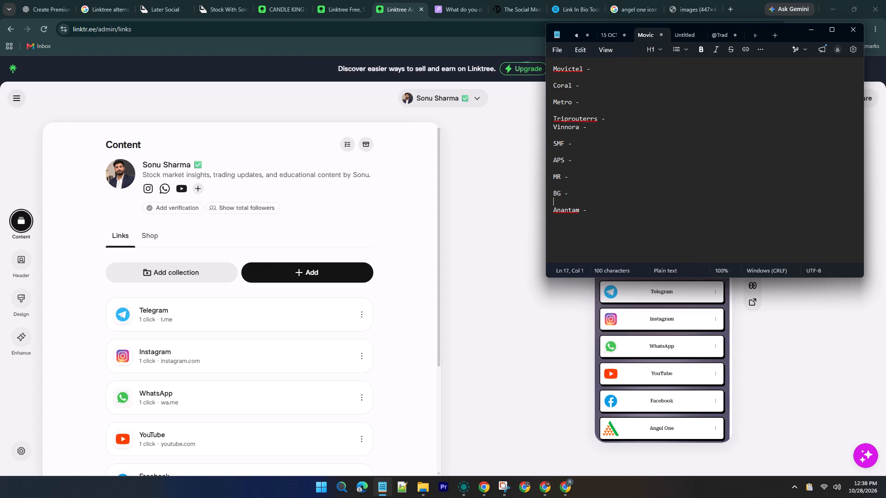
click(612, 117)
key(Return)
Add a second "Anantam - " entry at the end of the list, separated by a blank line.
click(630, 223)
key(Return)
key(Return)
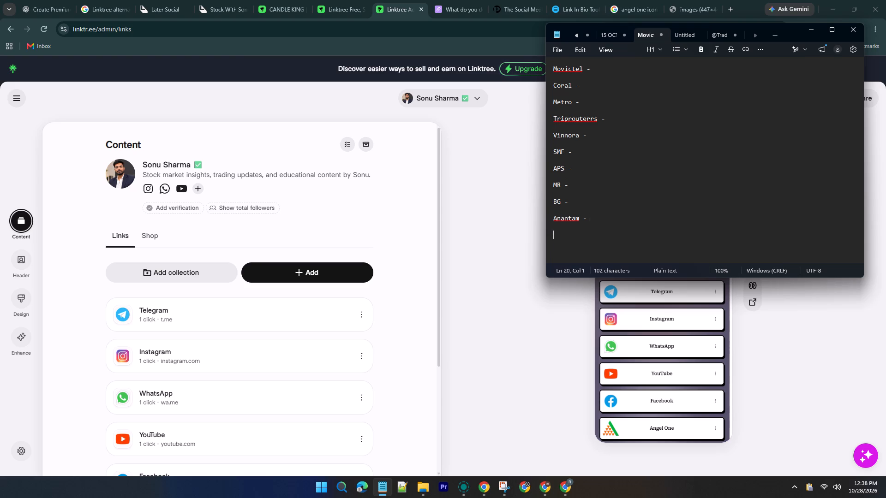
text(Anantam - 2)
key(BackSpace)
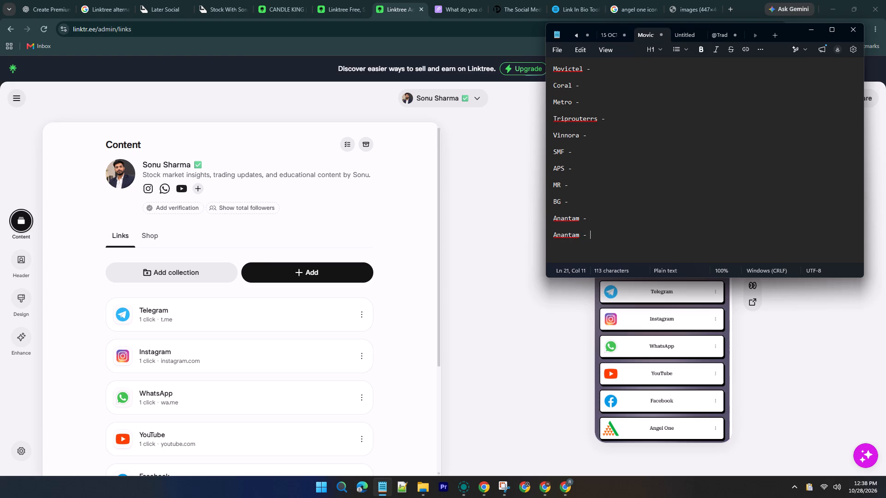
key(BackSpace)
key(space)
Number the first Anantam entry so its label reads "Anantam 1 -".
key(Up)
key(Left)
key(Left)
key(Left)
key(Left)
key(space)
text(1)
Number the second Anantam entry so its label reads "Anantam 2 -", and place the cursor at the end of the Anantam 1 line.
key(Down)
key(Left)
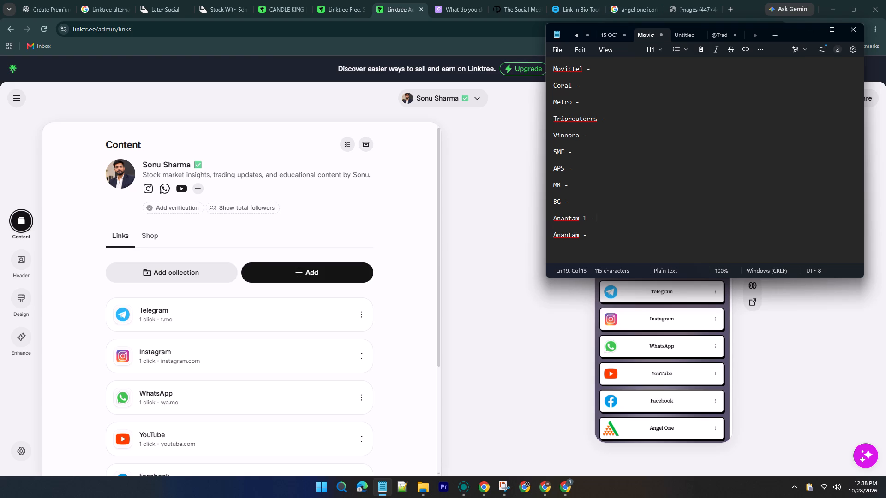
key(Right)
key(Right)
key(Right)
key(Right)
key(Right)
key(Right)
key(Right)
key(Right)
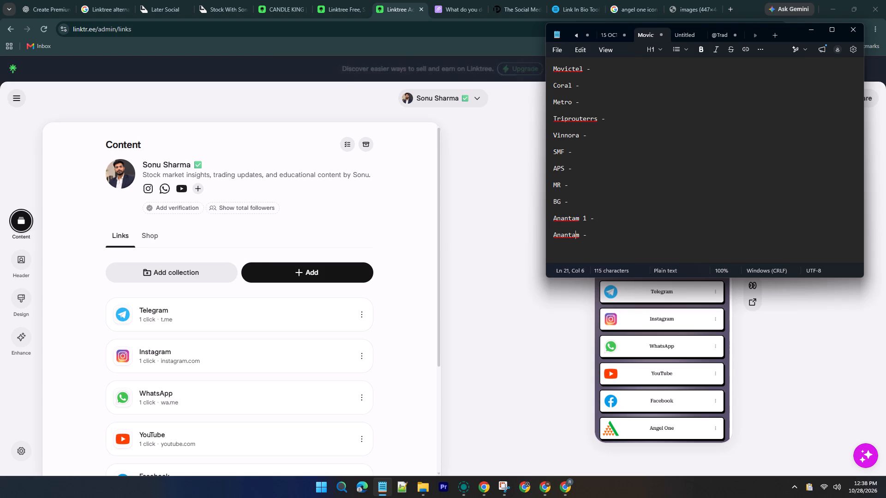
key(Right)
key(Right)
text(2)
key(space)
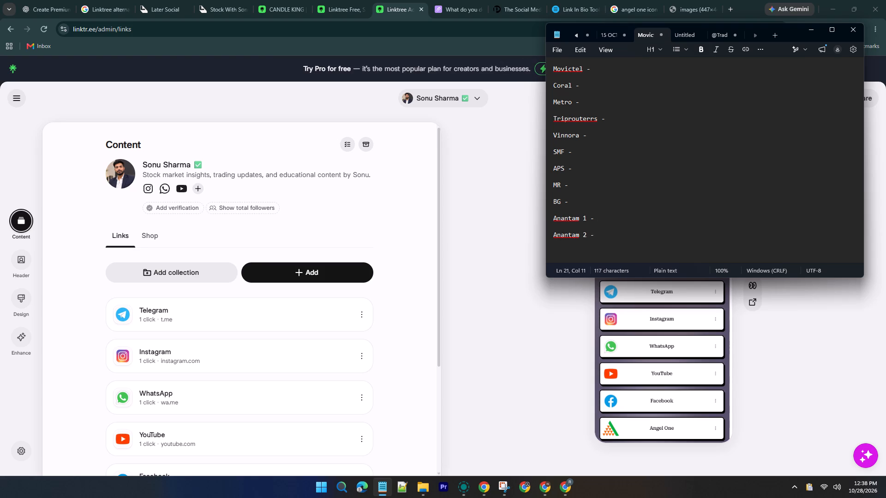
click(677, 222)
Switch to the other Chrome window and open Pinterest in a new tab.
click(539, 486)
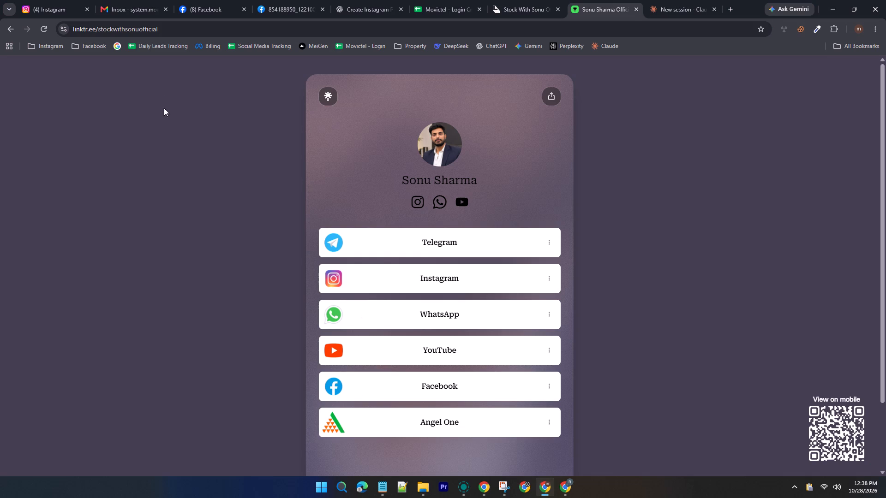
click(727, 0)
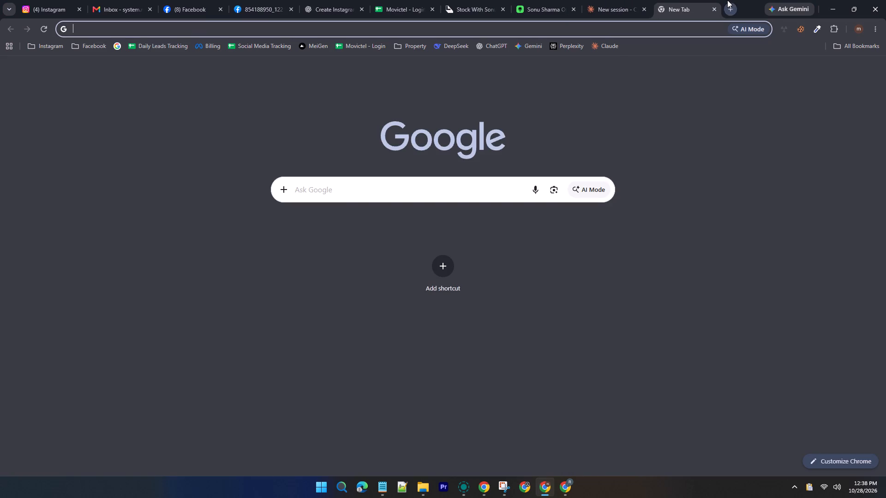
text(pin)
key(Return)
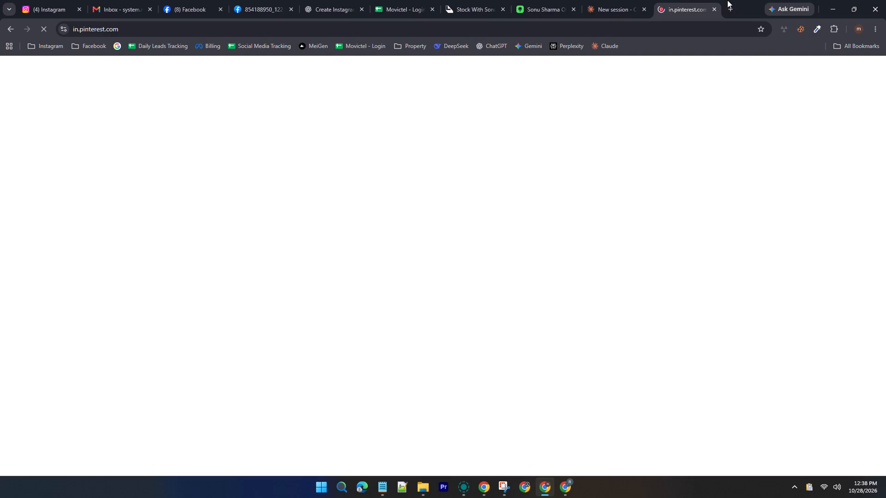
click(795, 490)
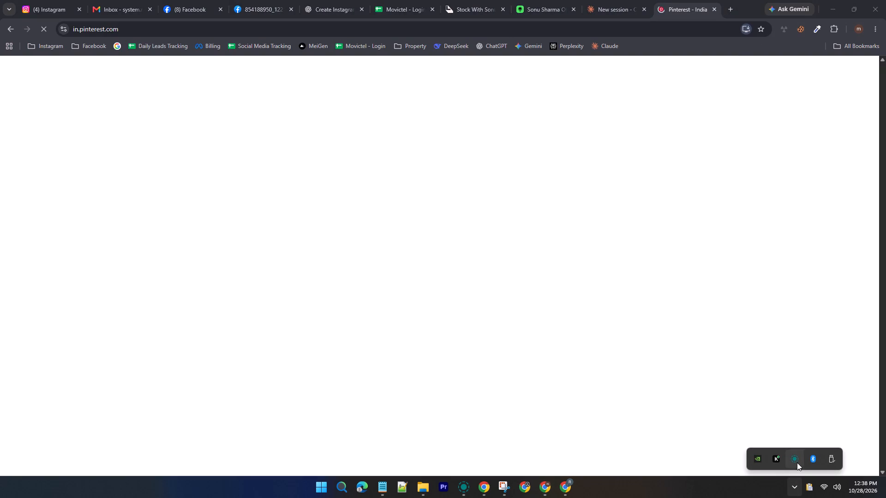
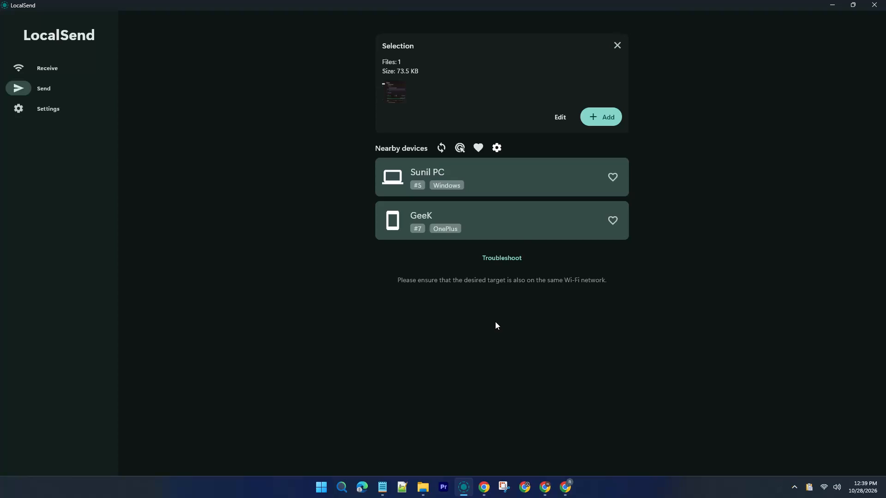
Send the selected clipboard image to the nearby GeeK OnePlus device.
click(539, 223)
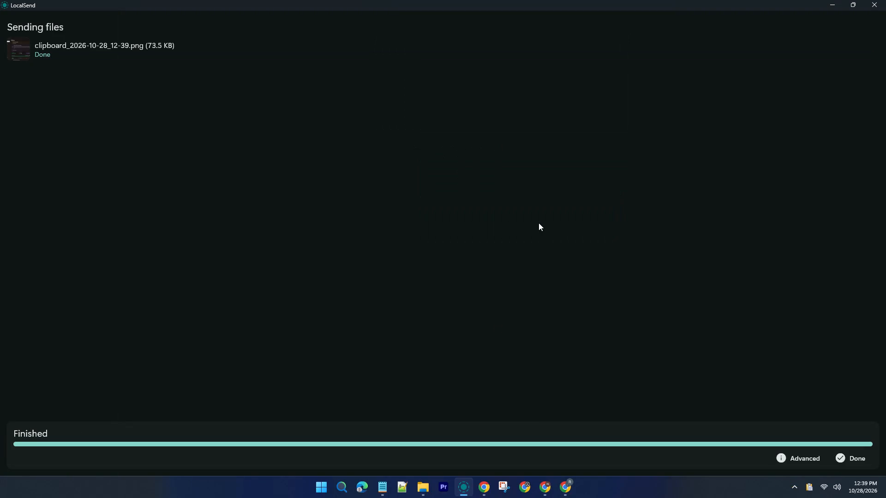